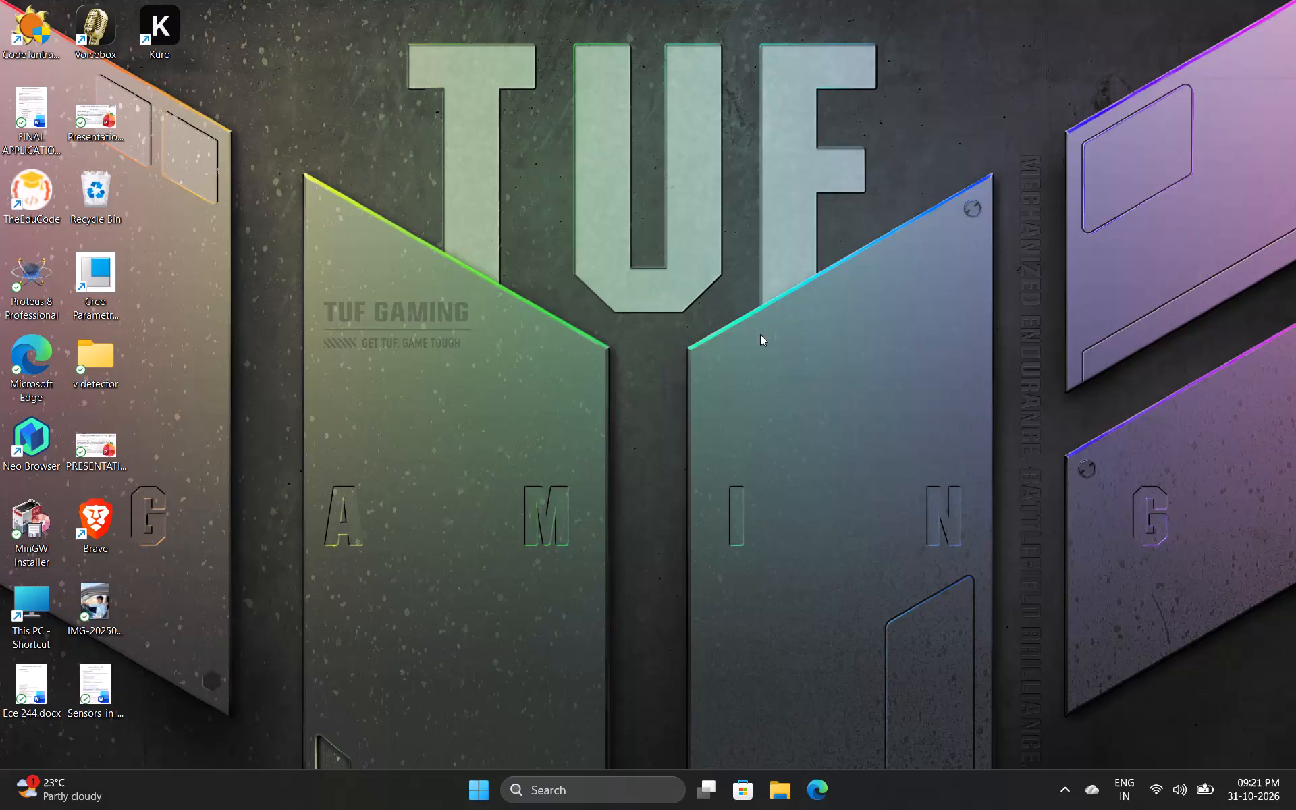
Find Google Chrome by searching for "ch" and launch it.
left_click(543, 780)
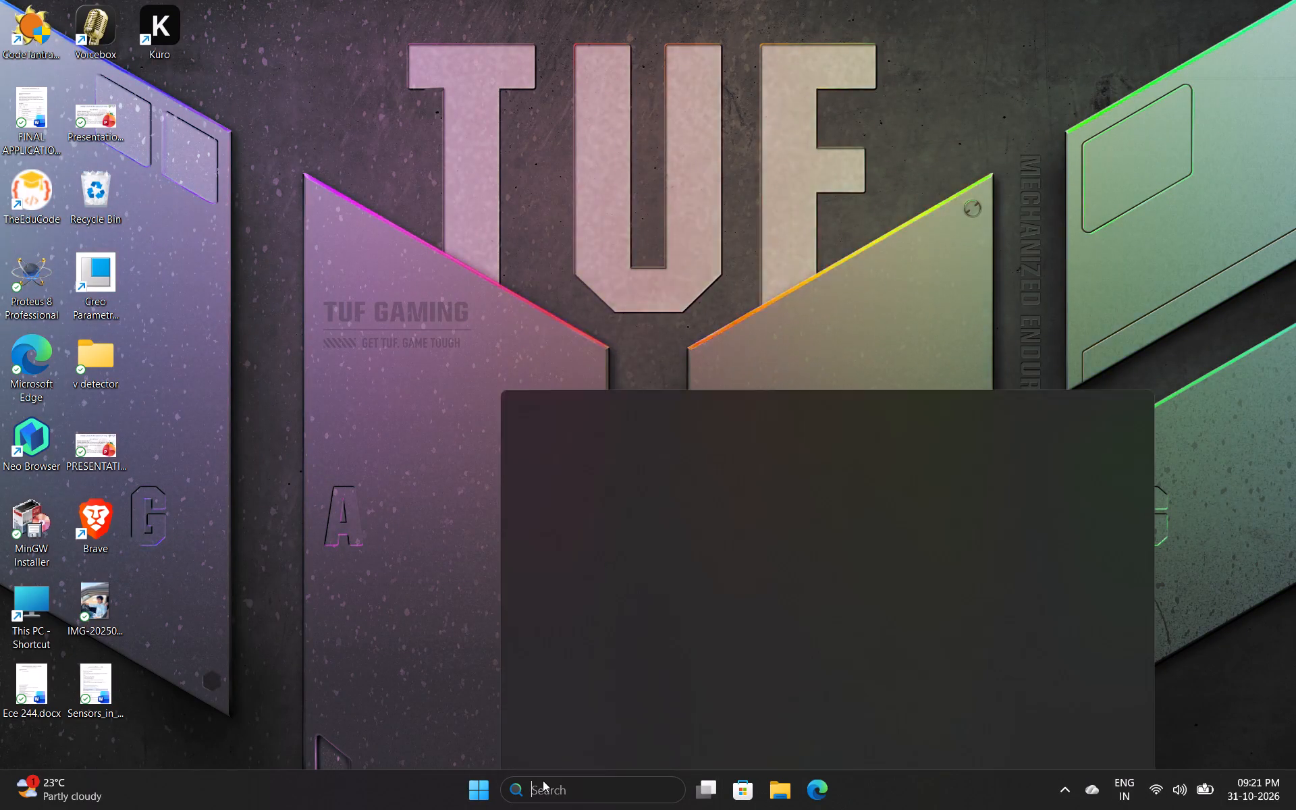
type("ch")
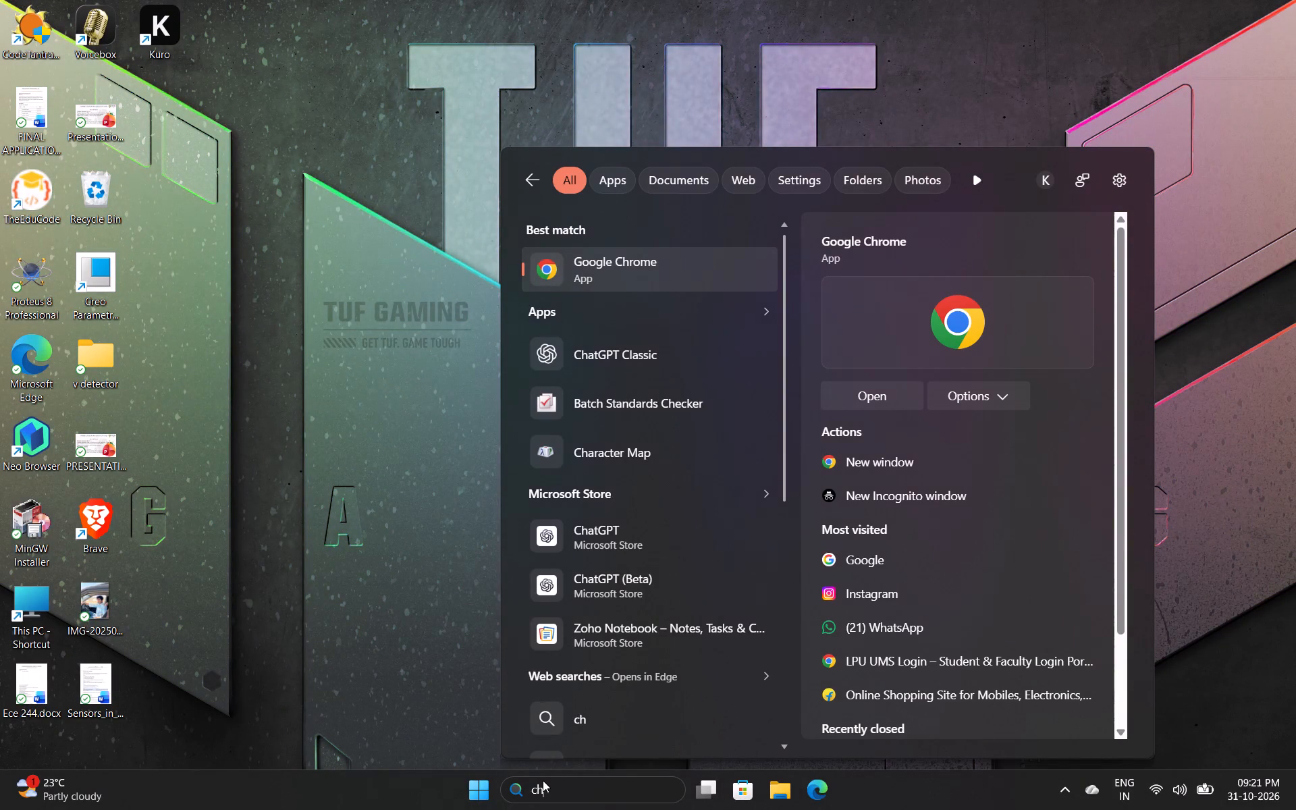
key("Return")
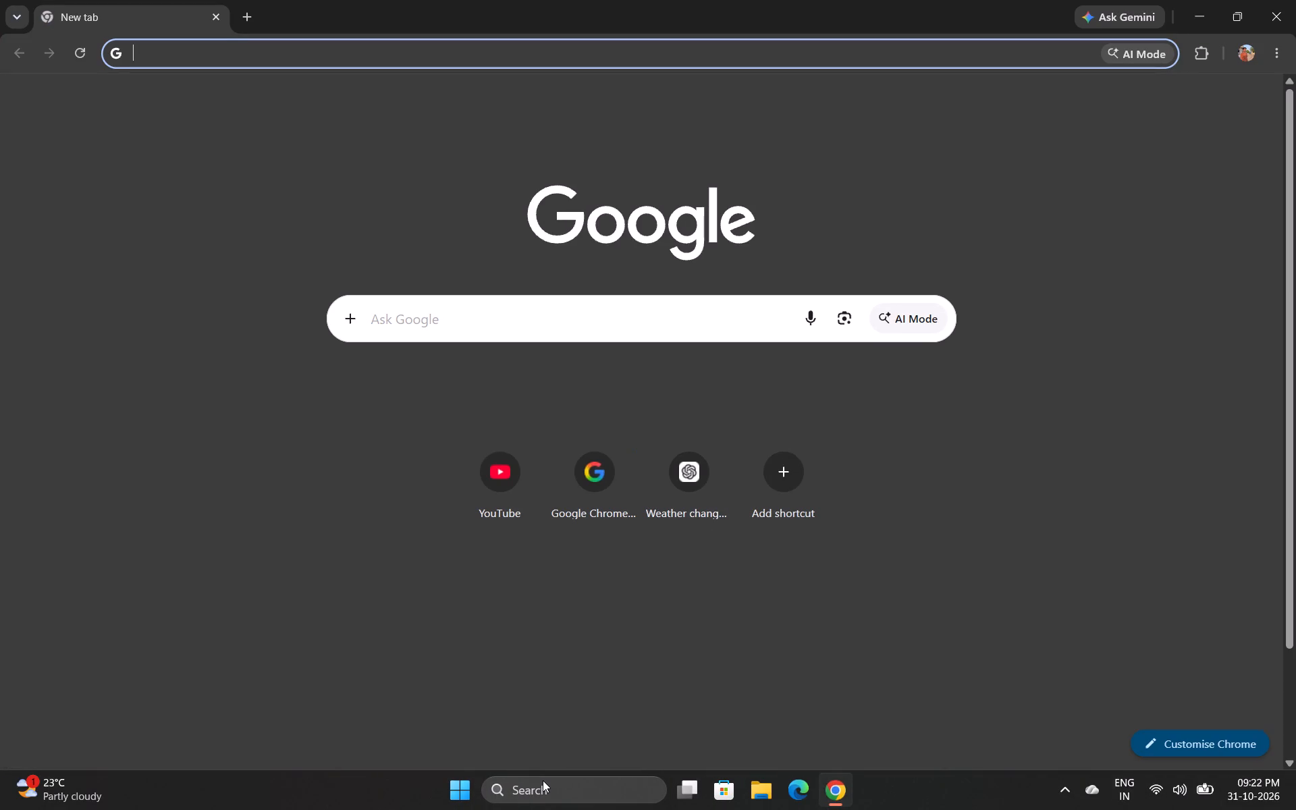
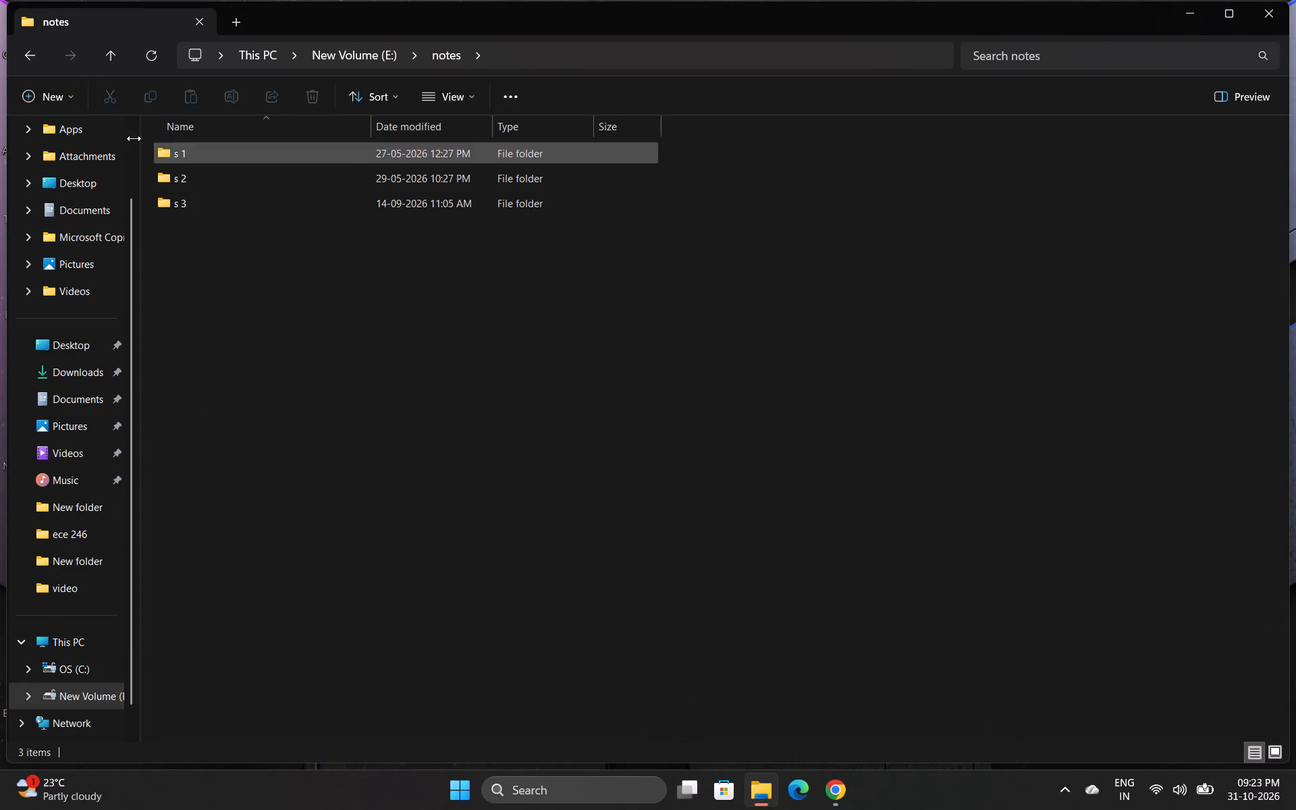
In File Explorer, go back from the notes folder to the top level of New Volume (E:).
left_click(29, 57)
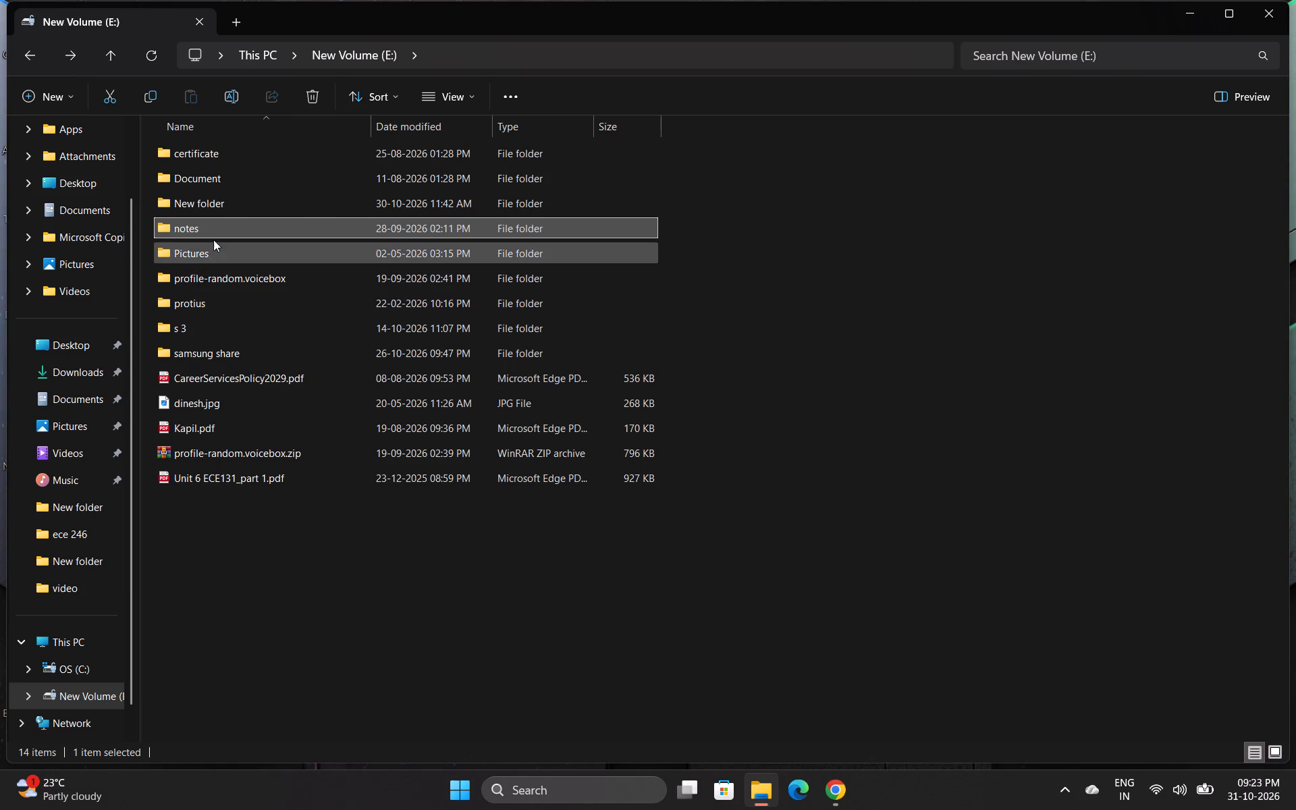
Look through the Document and certificate folders on New Volume (E:).
double_click(286, 175)
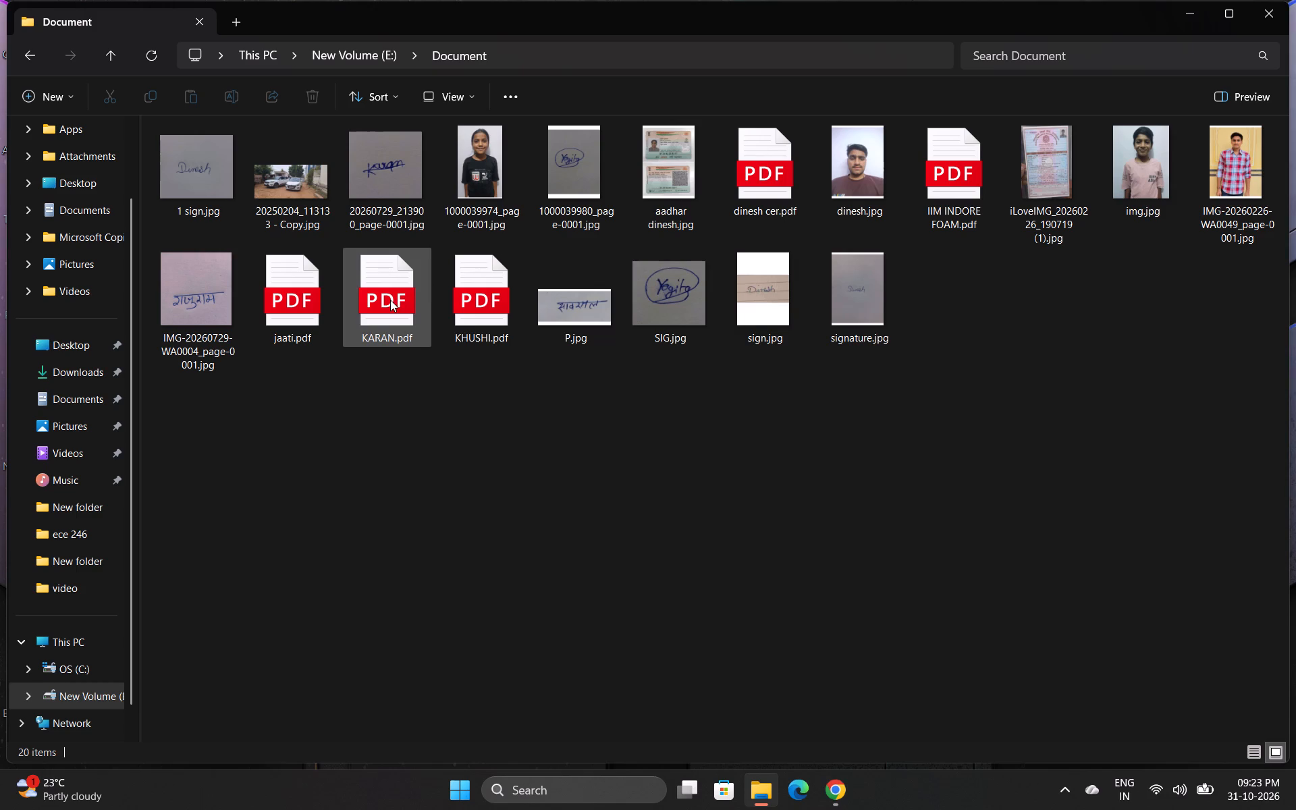
left_click(26, 47)
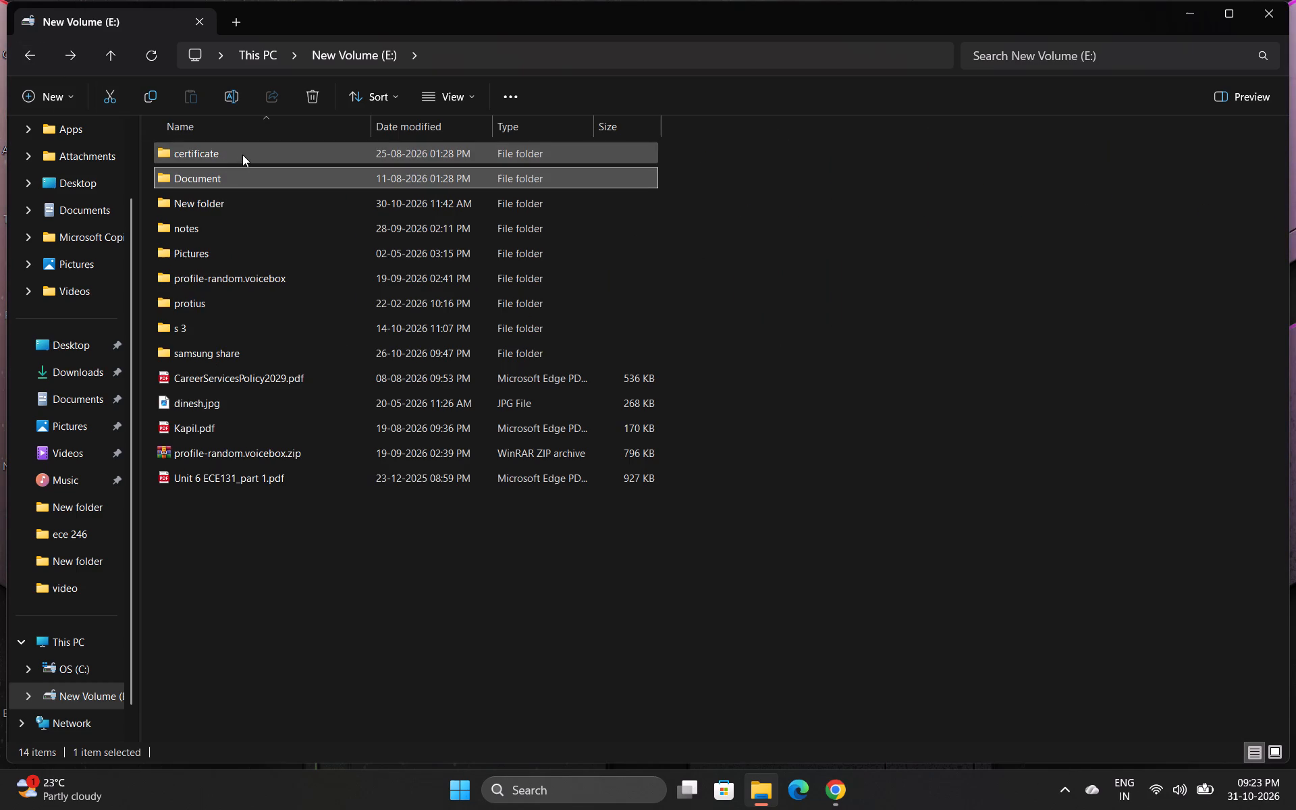
double_click(242, 155)
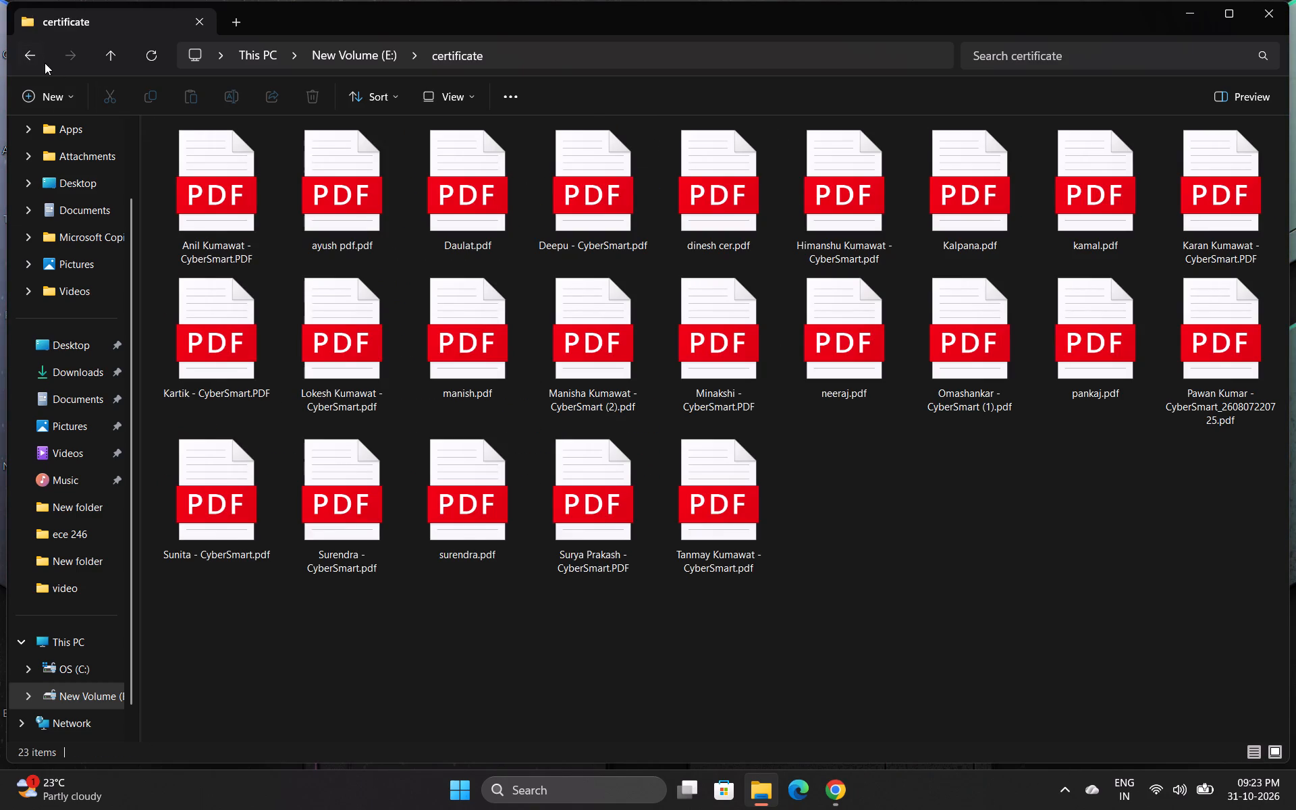
left_click_drag(45, 63, 32, 59)
left_click(32, 59)
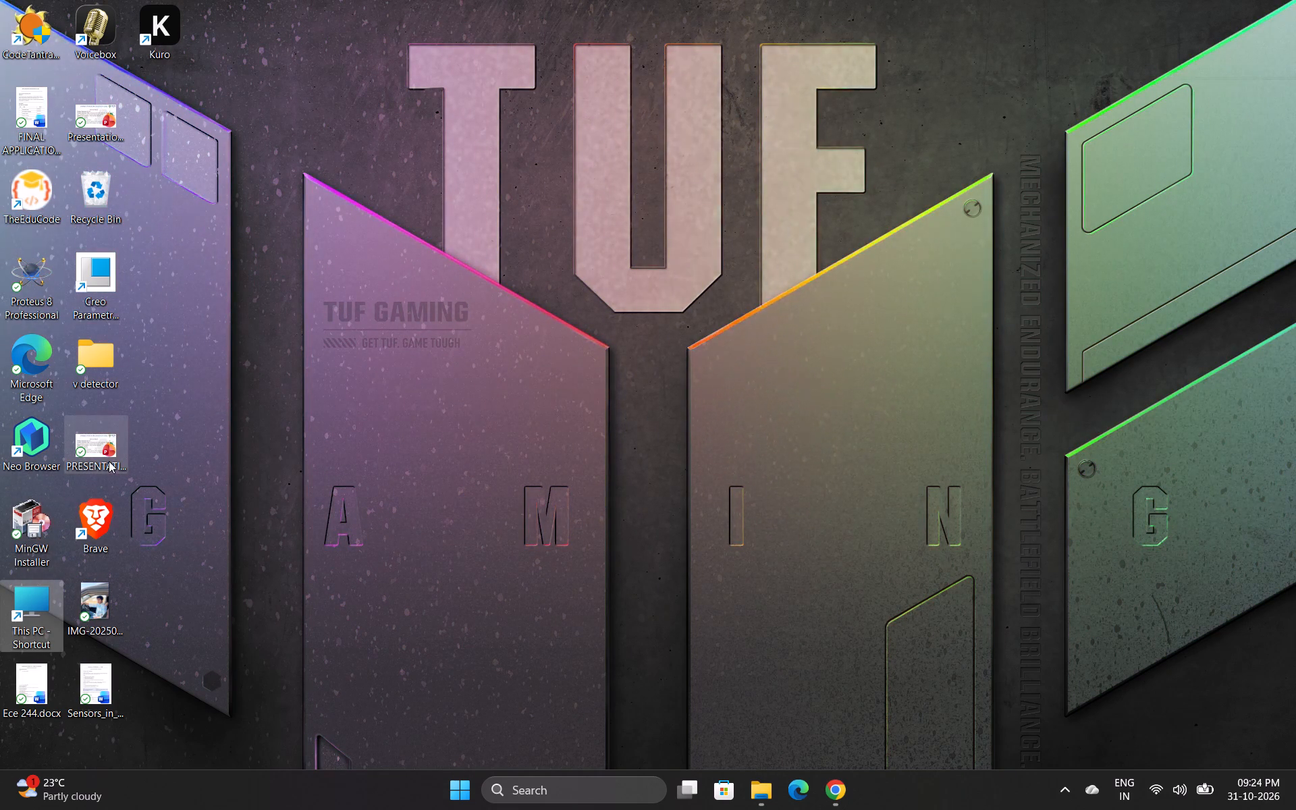
Open the Sensors in Robotics notes and Ece 244.docx from the desktop, skim both documents and close them.
double_click(113, 675)
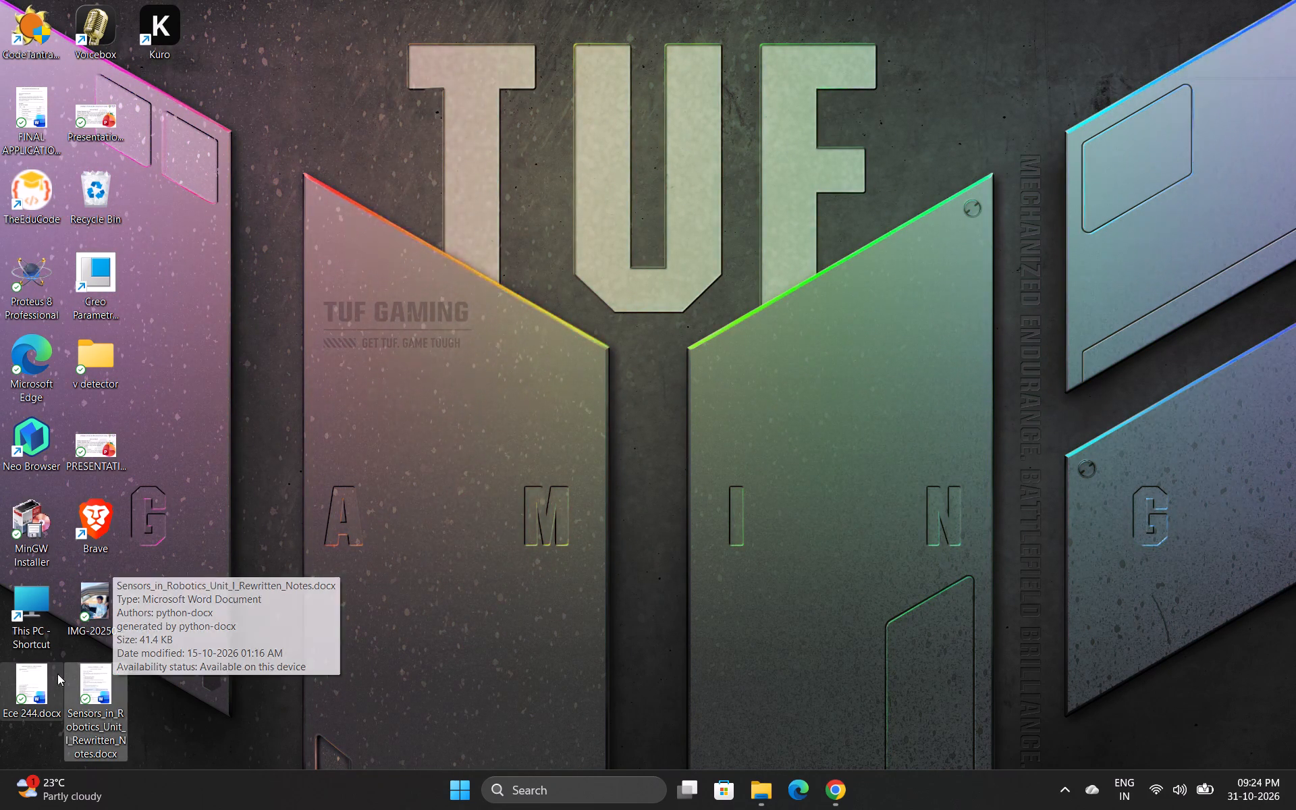
double_click(37, 675)
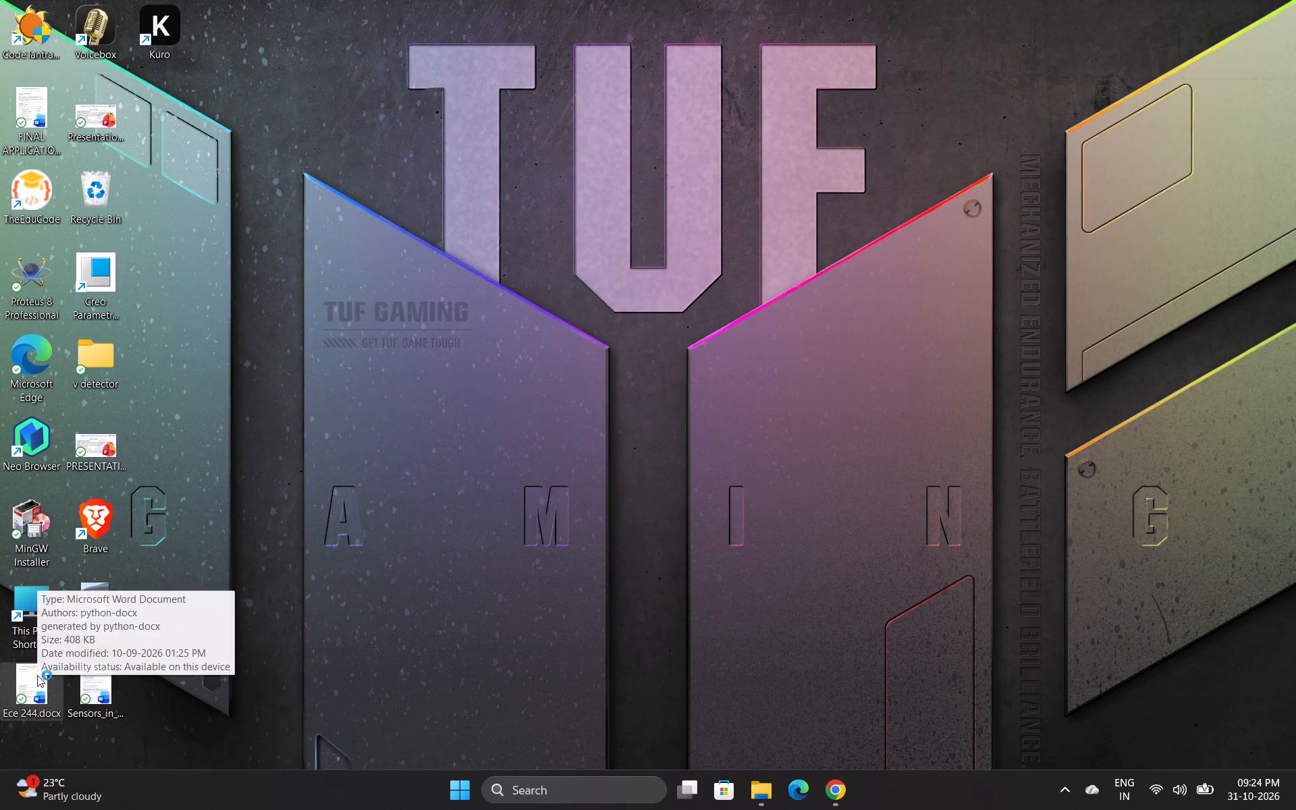
scroll(515, 507, "down", 4)
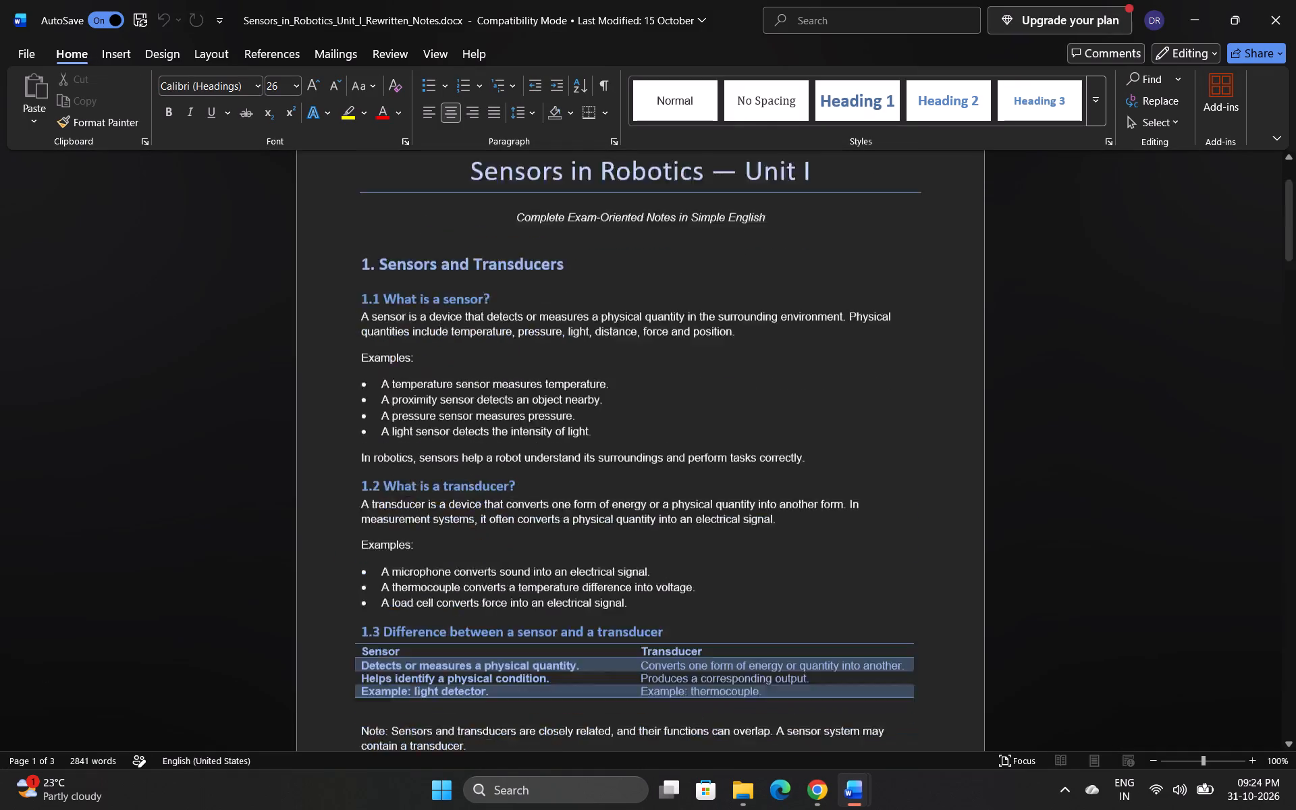
scroll(515, 507, "down", 3)
scroll(515, 507, "up", 15)
left_click(1295, 0)
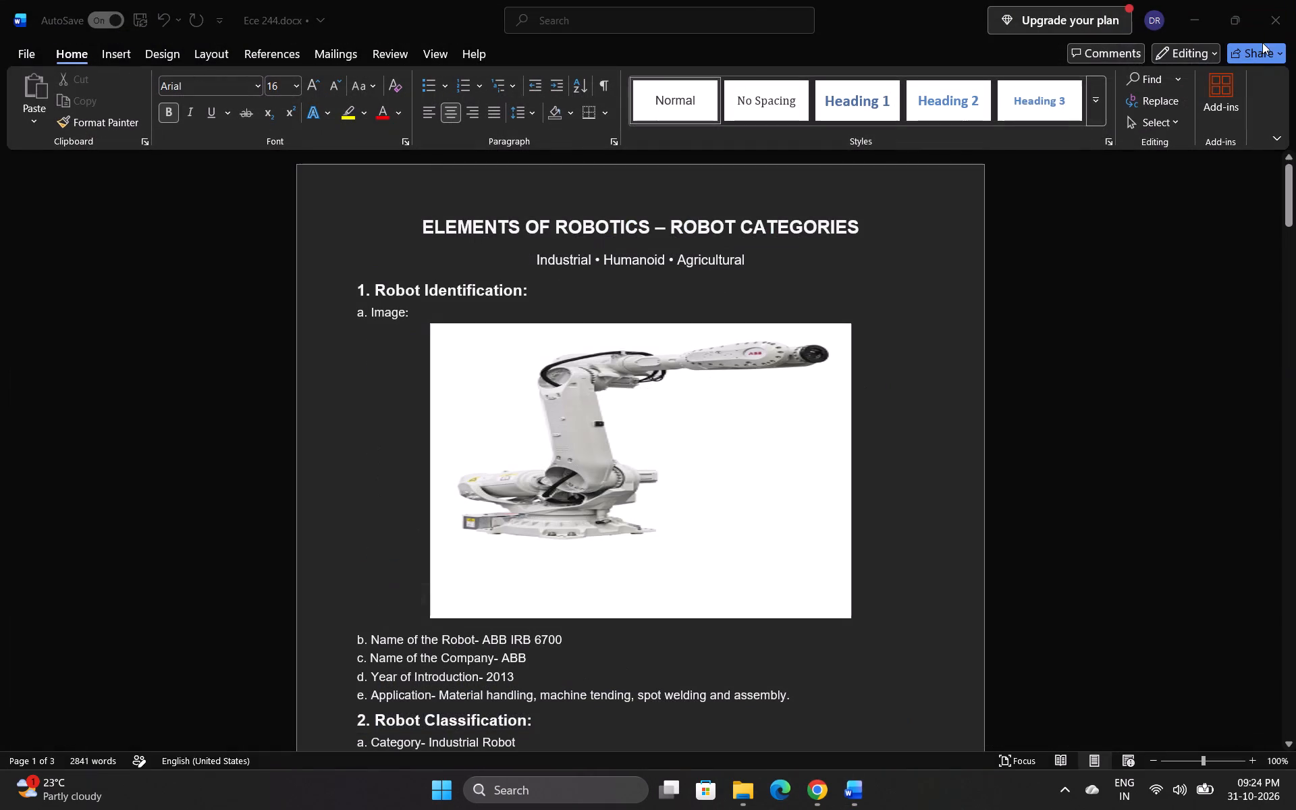
scroll(655, 613, "up", 10)
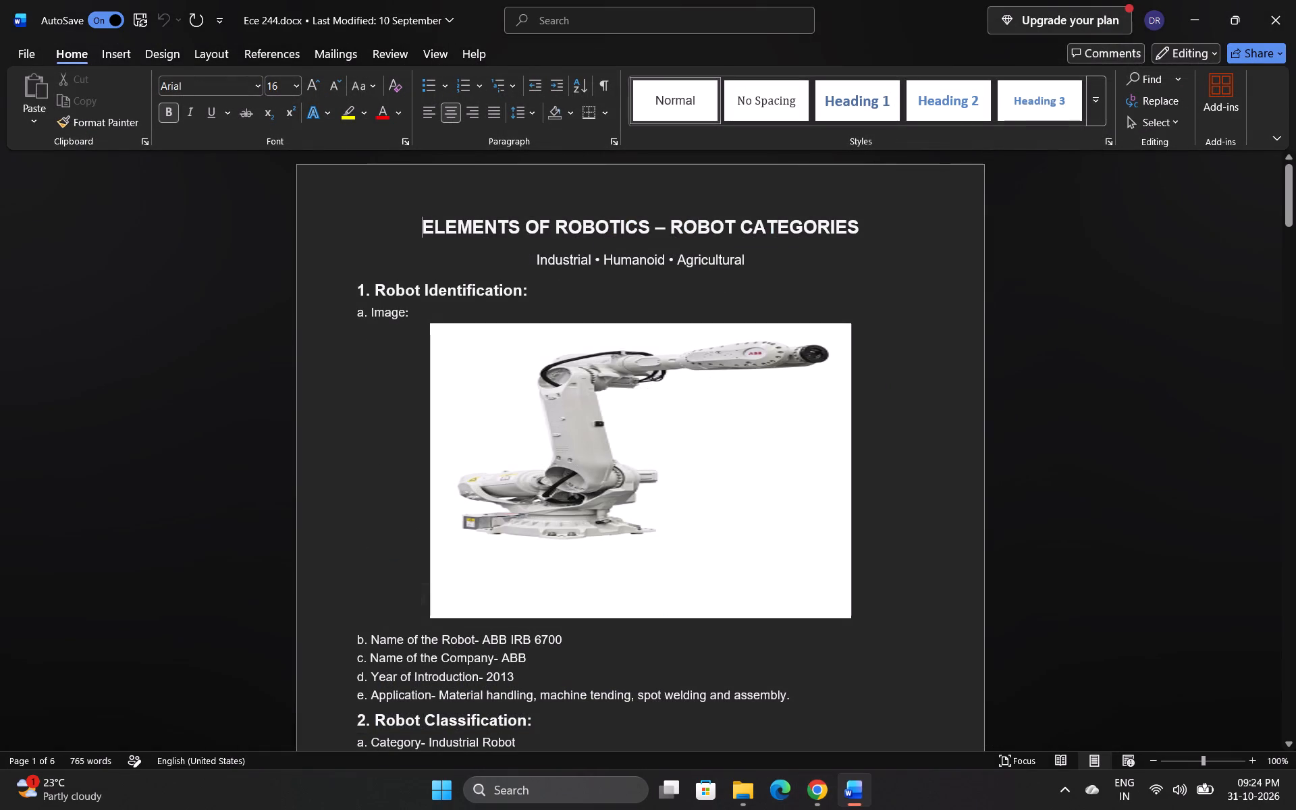
scroll(655, 613, "up", 4)
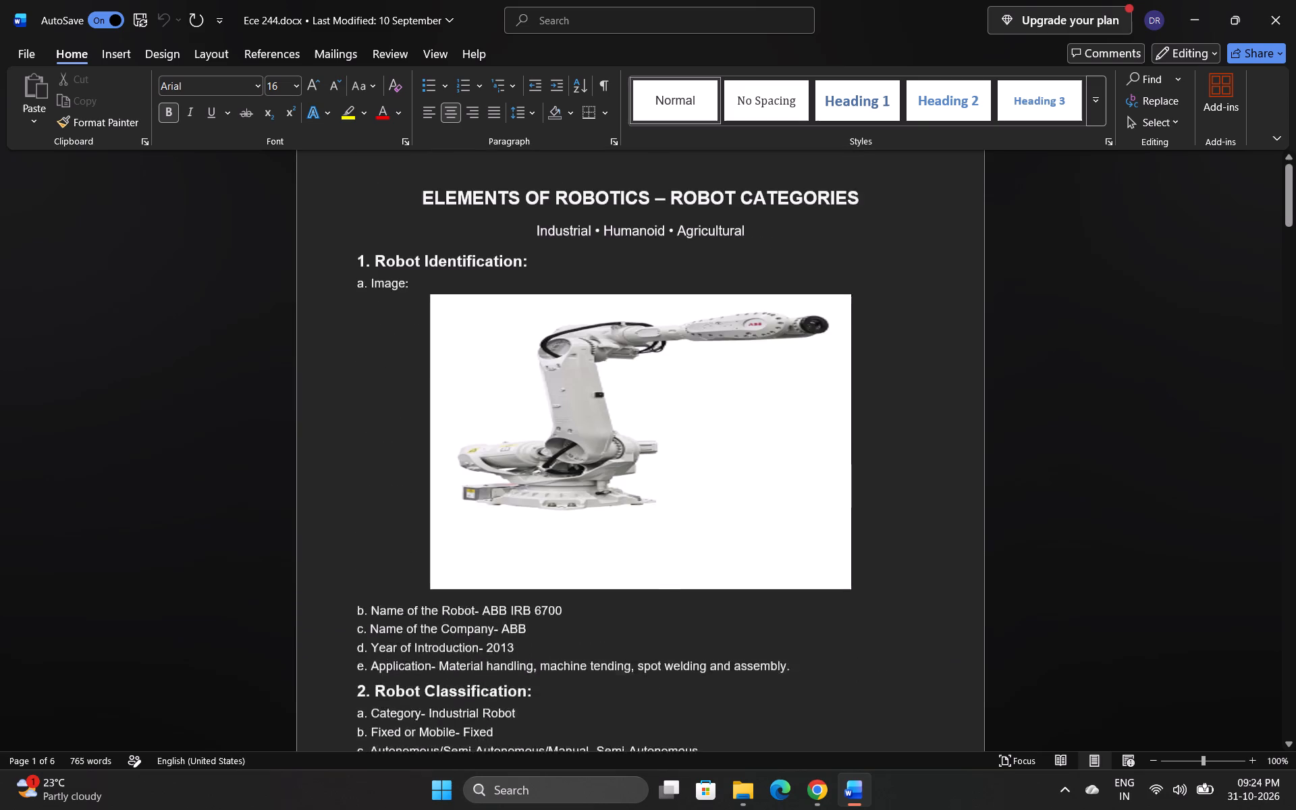
left_click(1295, 0)
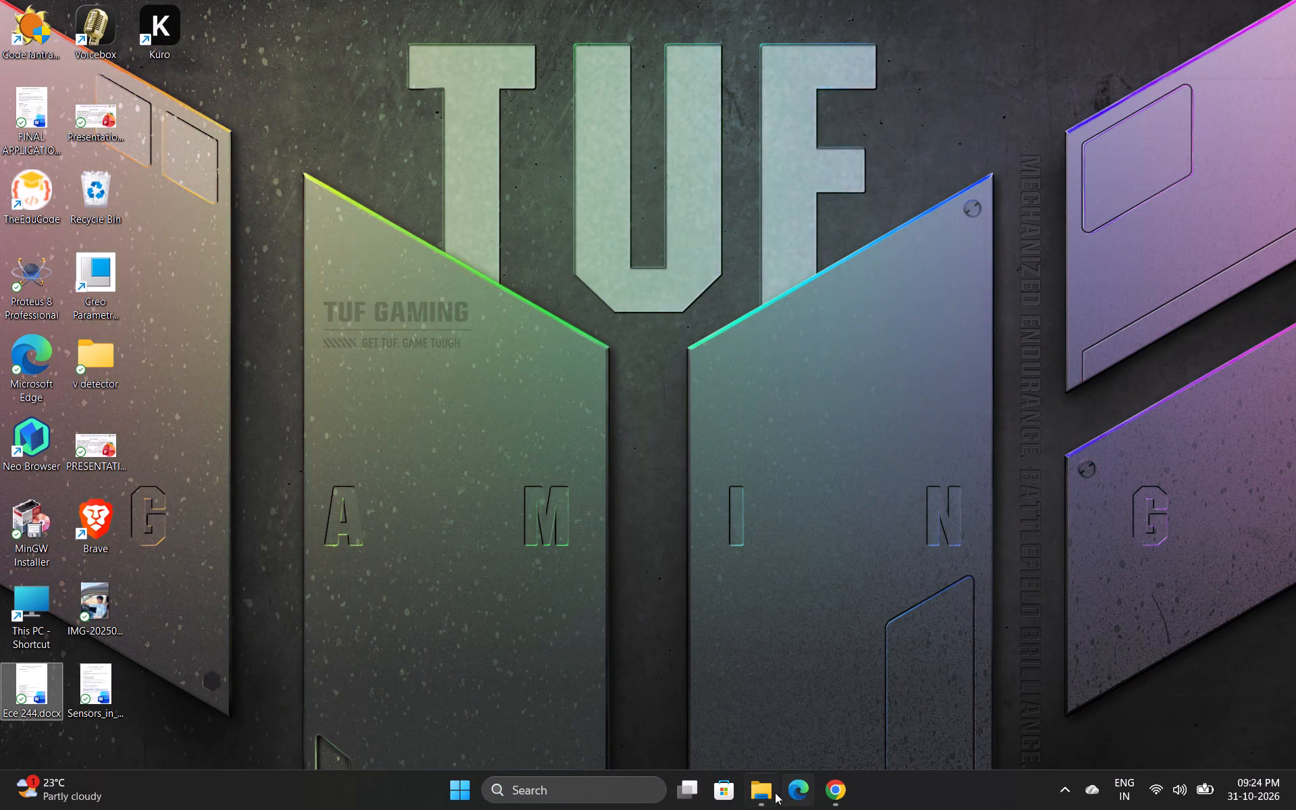
Search This PC for "ppt".
double_click(30, 612)
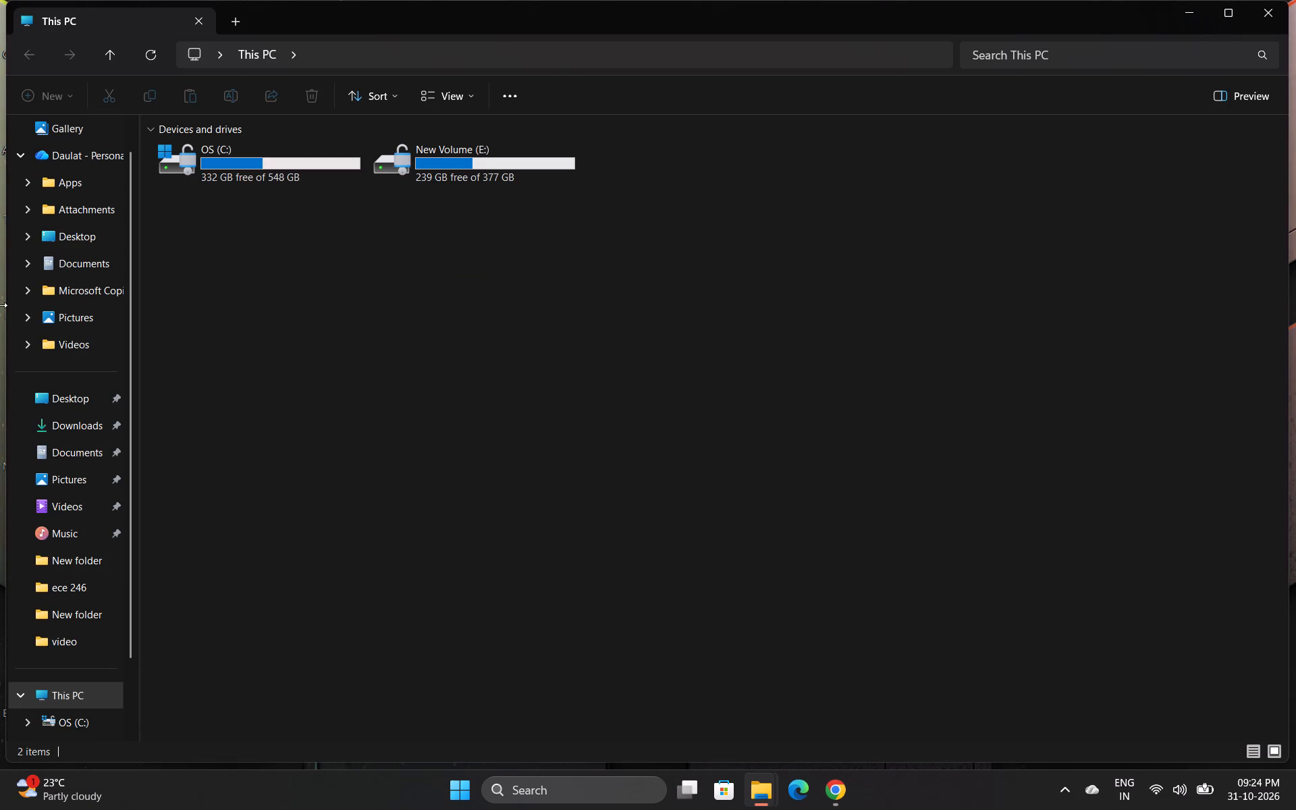
scroll(109, 402, "down", 2)
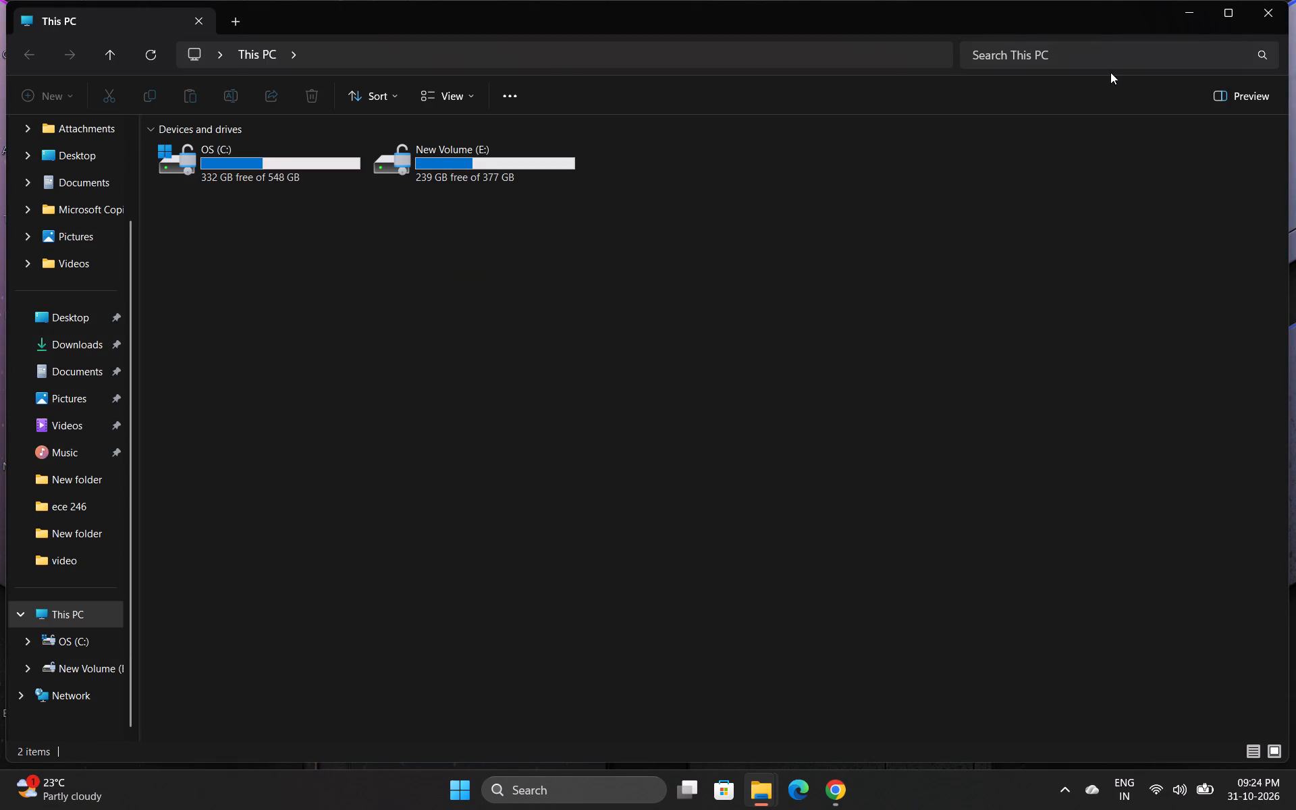
left_click(1104, 61)
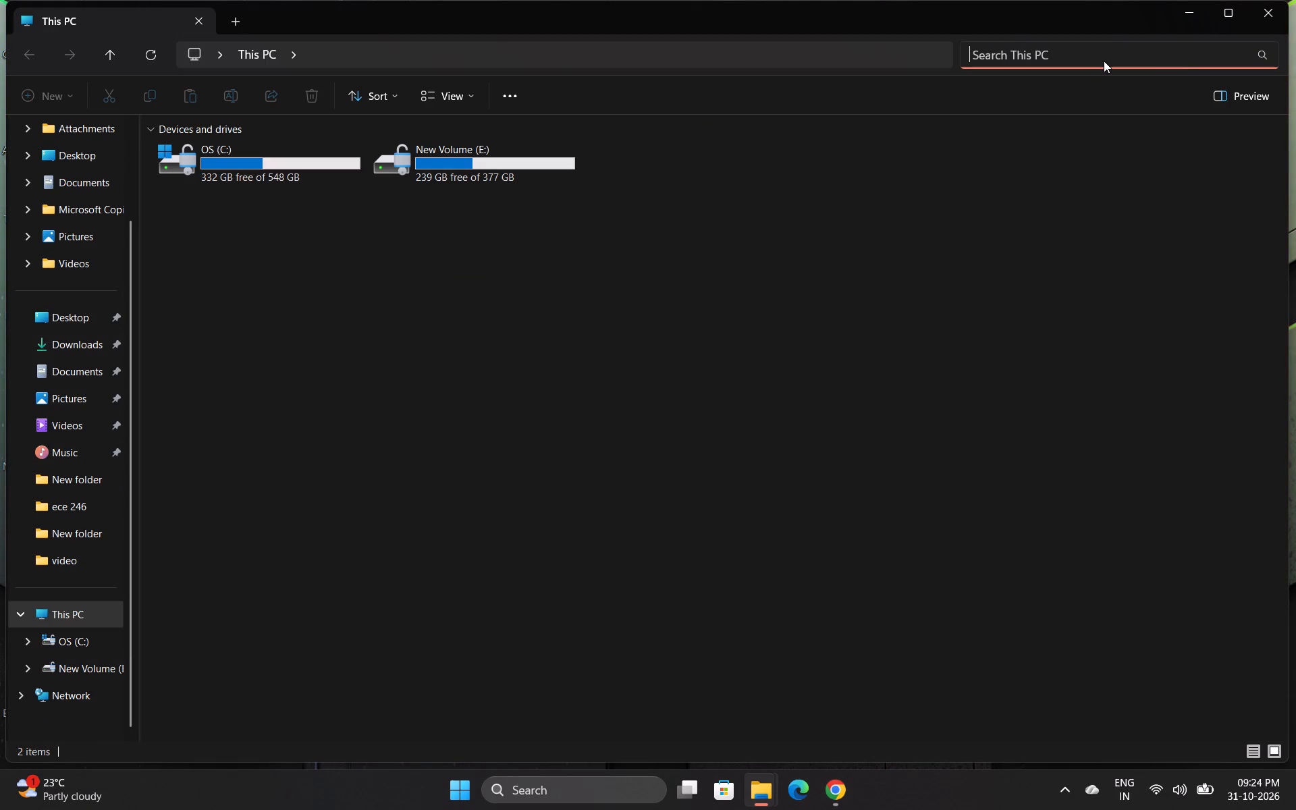
type("ppt")
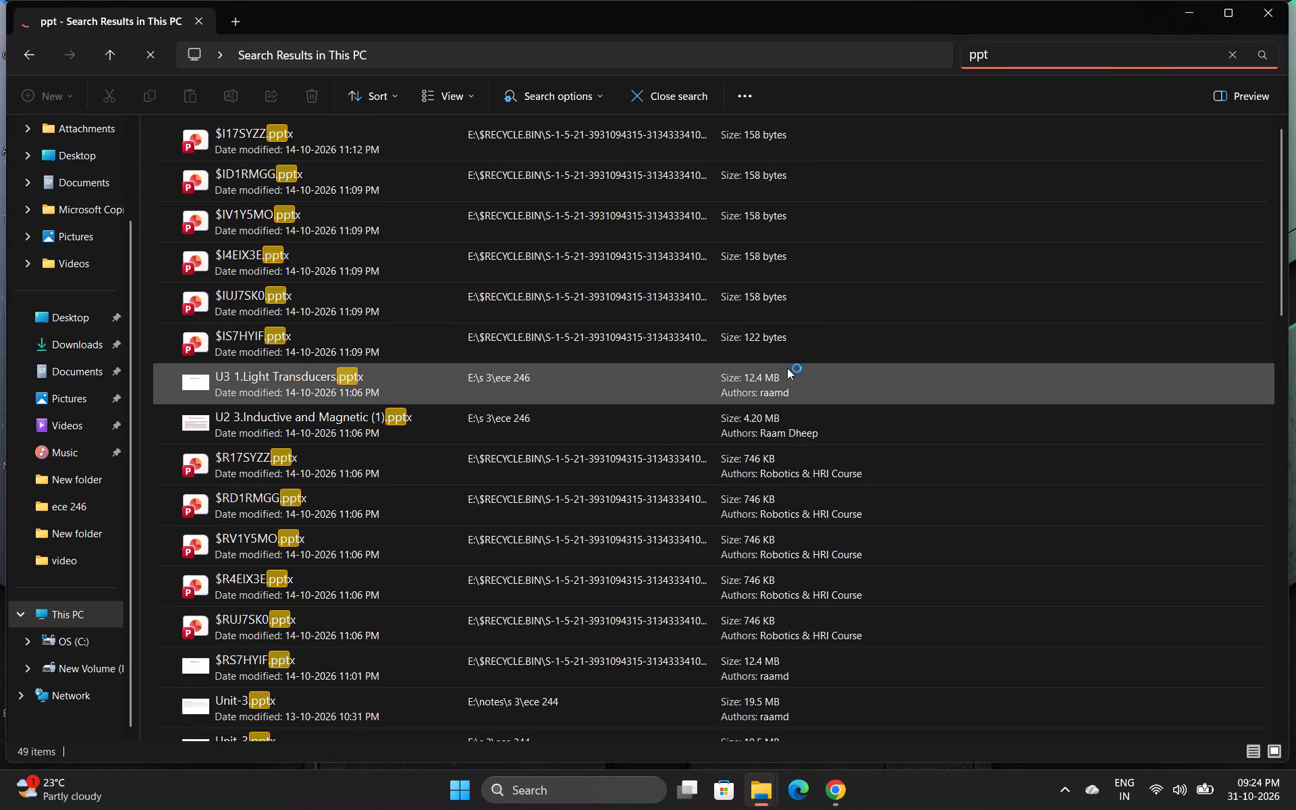
Examine the whole list of presentation search results, checking file names, folders and authors.
scroll(674, 504, "down", 3)
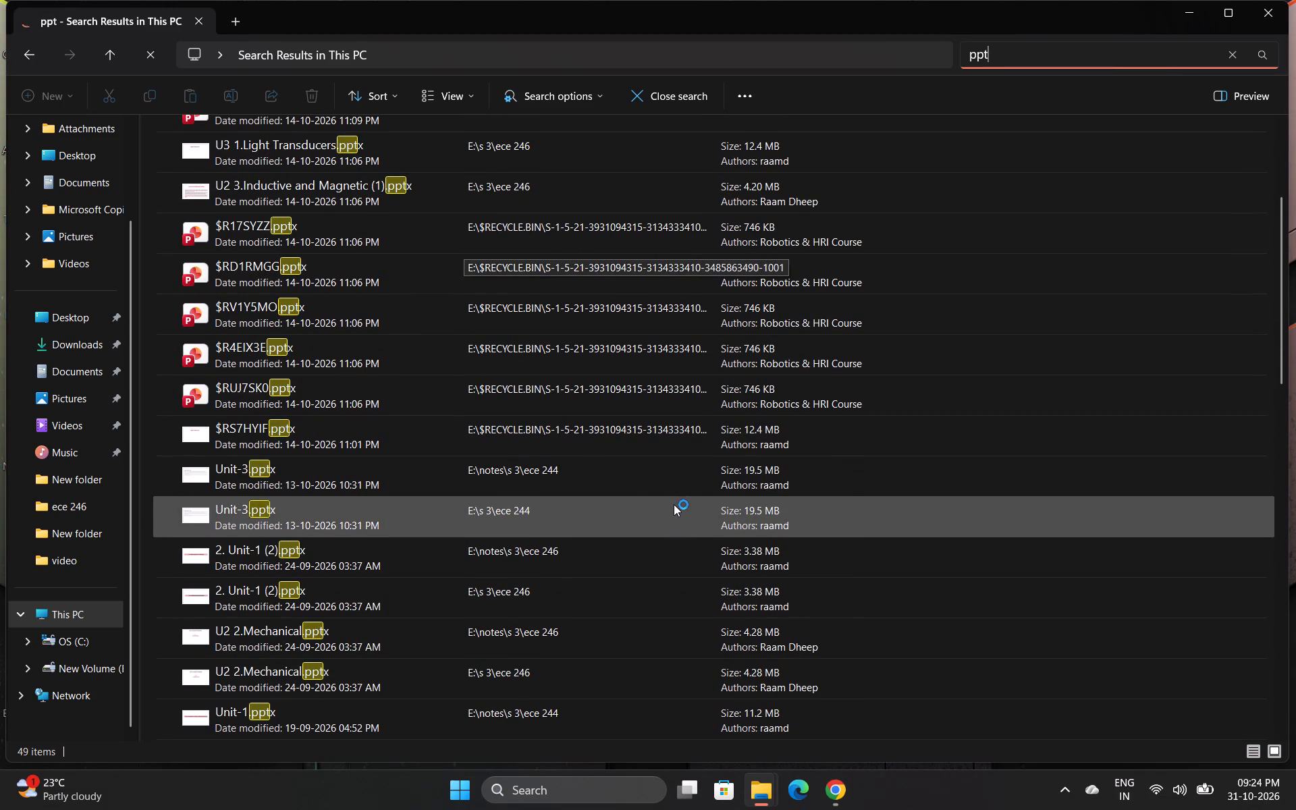
scroll(674, 504, "down", 7)
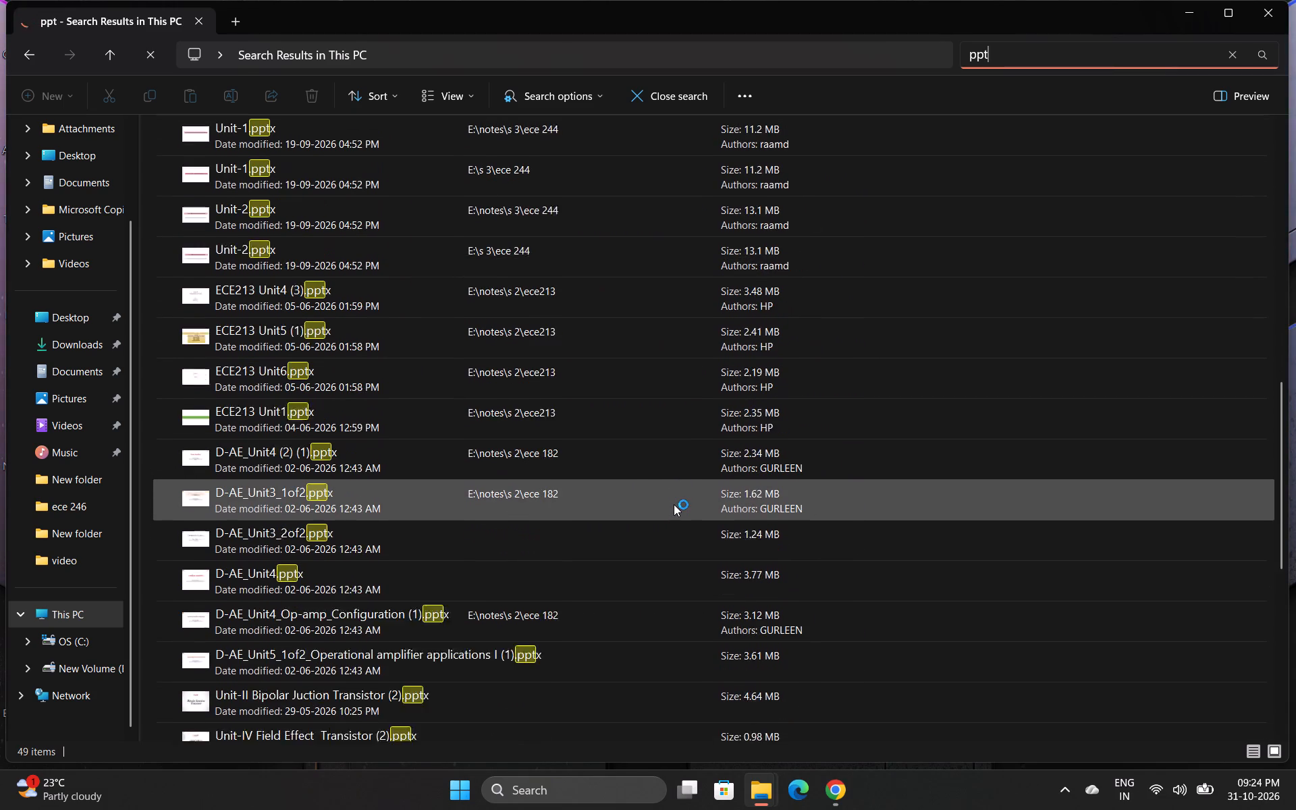
scroll(674, 504, "down", 5)
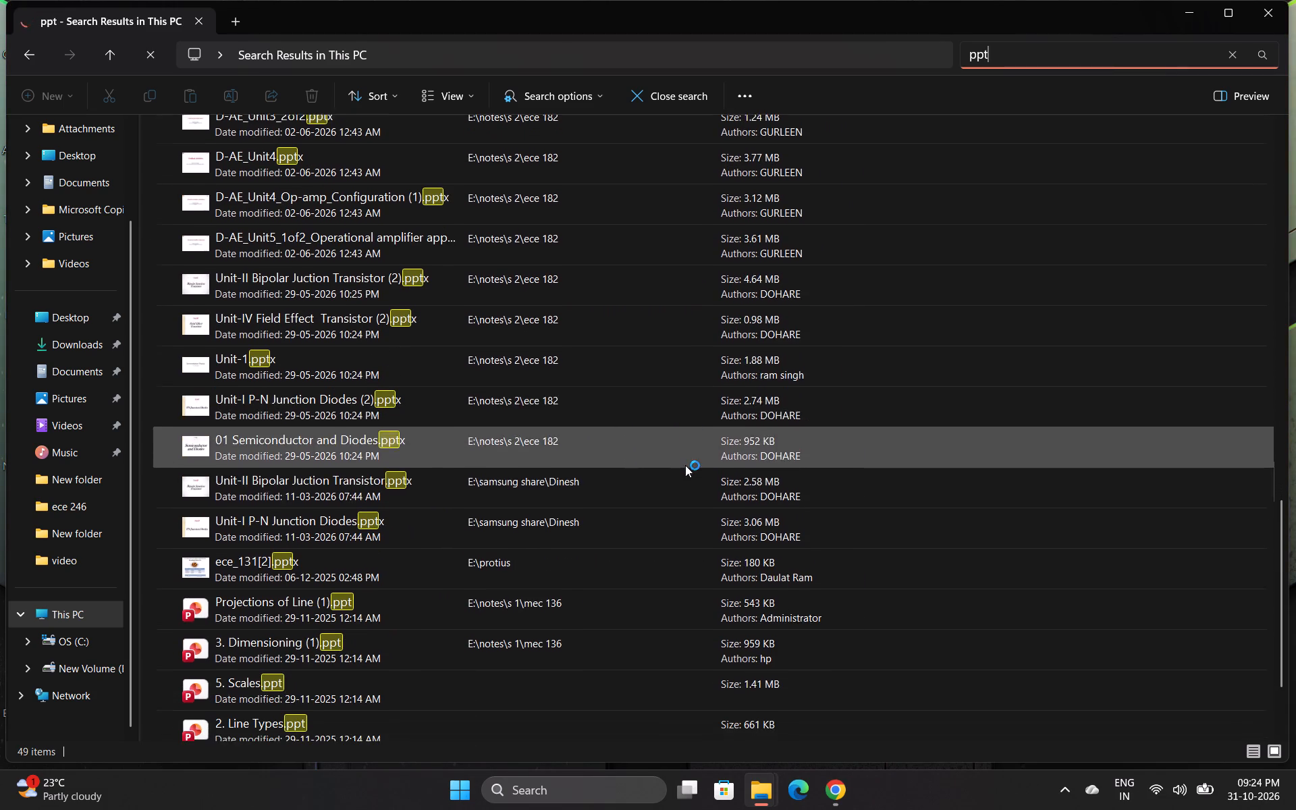
scroll(685, 465, "down", 1)
scroll(644, 587, "down", 3)
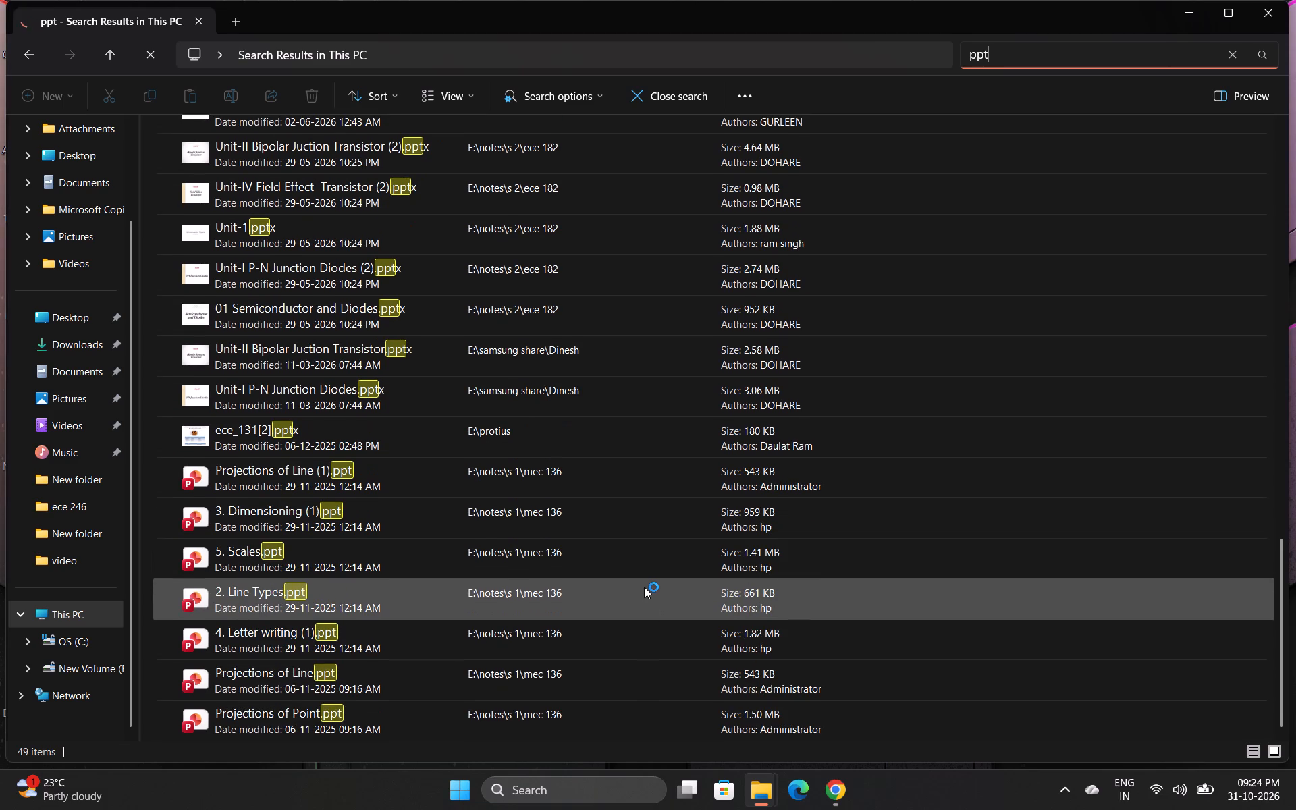
scroll(644, 587, "down", 3)
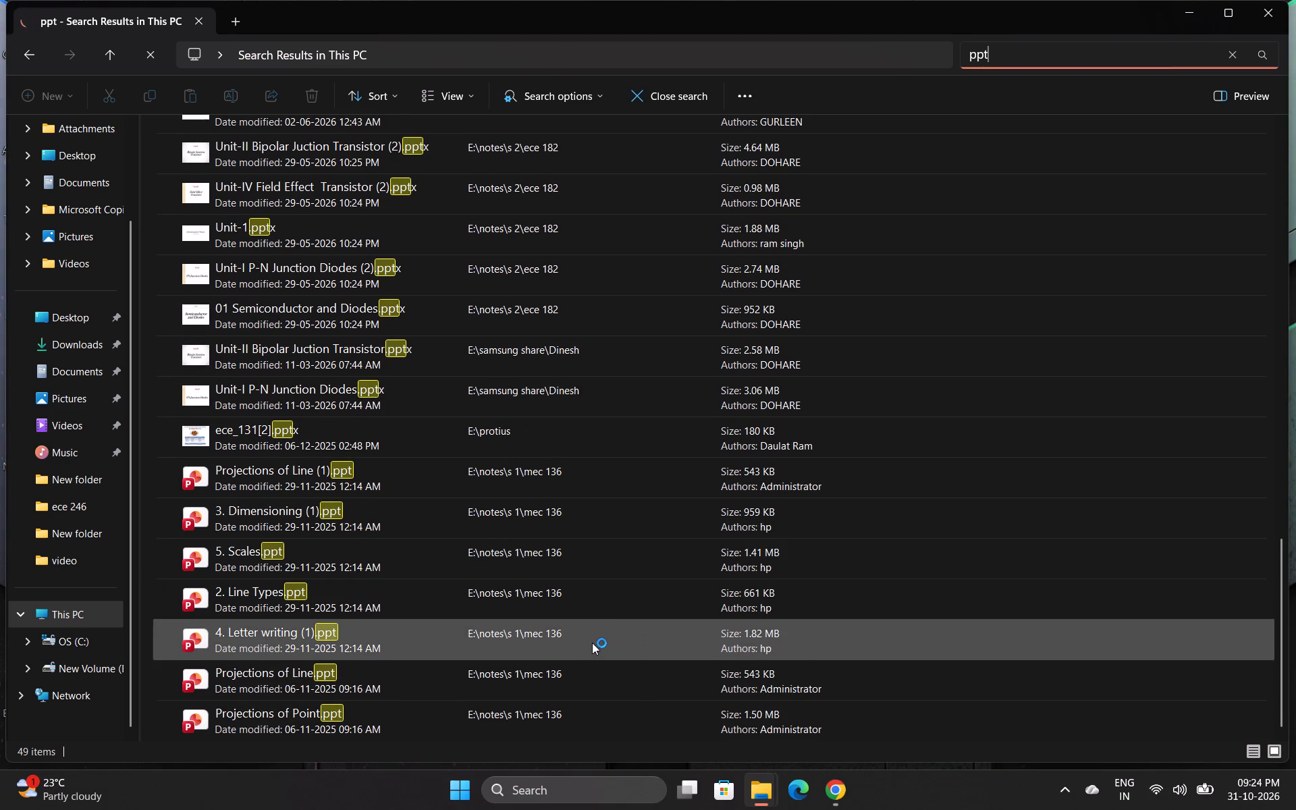
scroll(592, 643, "down", 3)
scroll(592, 643, "up", 18)
scroll(592, 643, "up", 7)
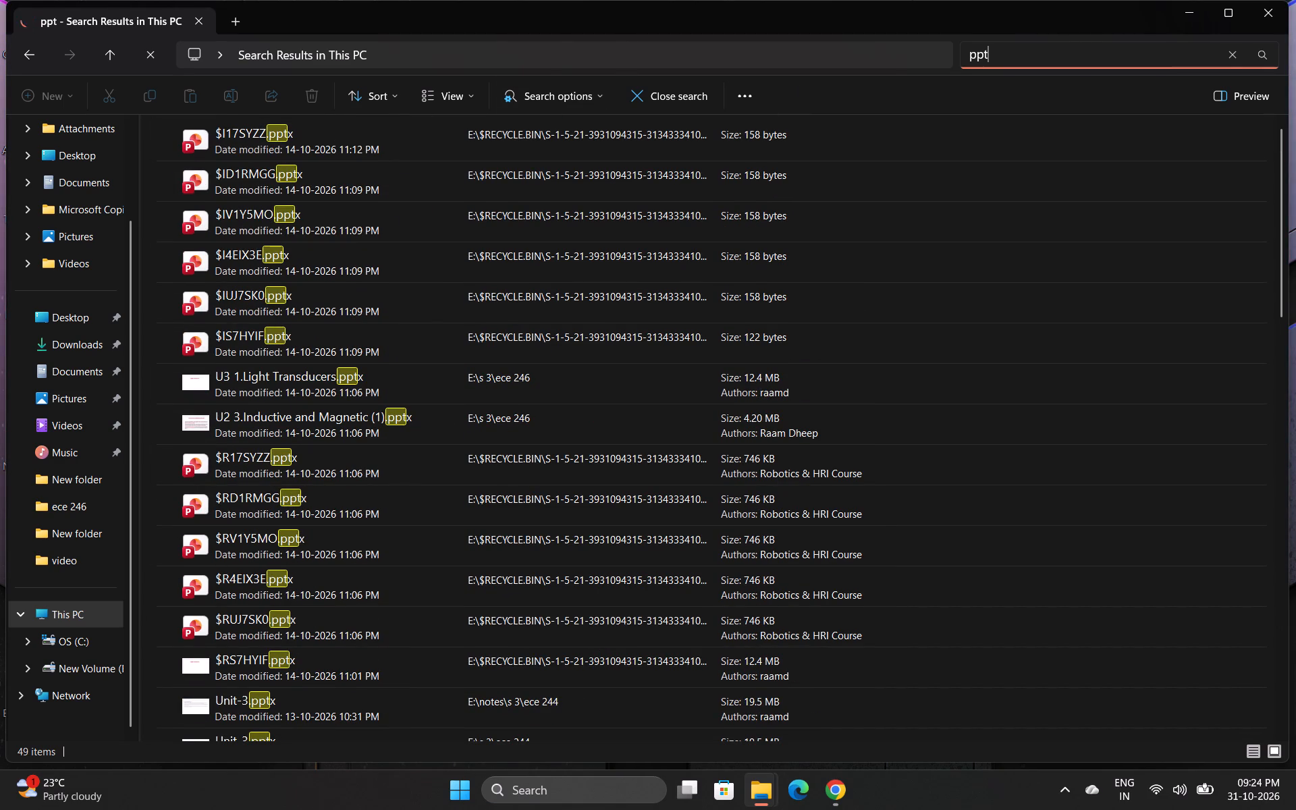
Search This PC for "robot" instead and open ece 244 robot.pdf from the samsung share folder to view it.
left_click(1226, 56)
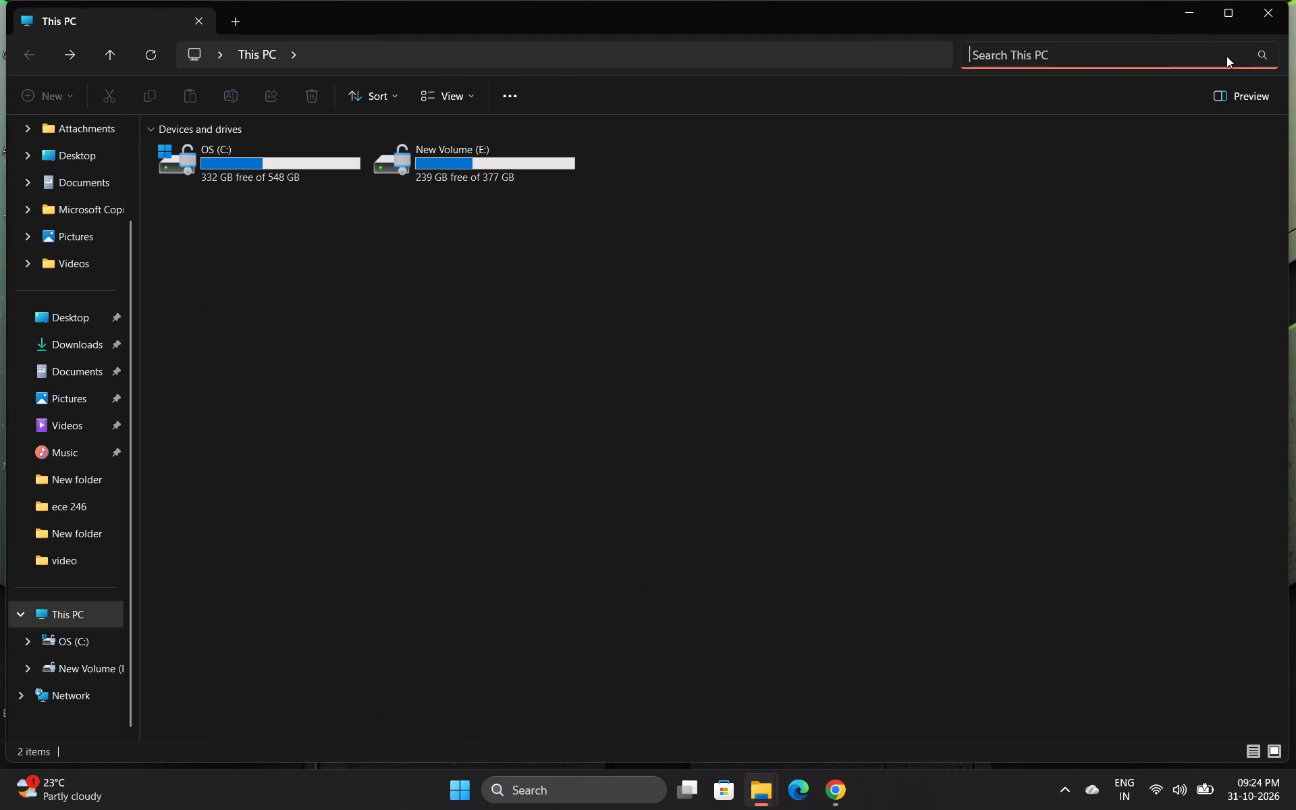
type("ro")
type("bot")
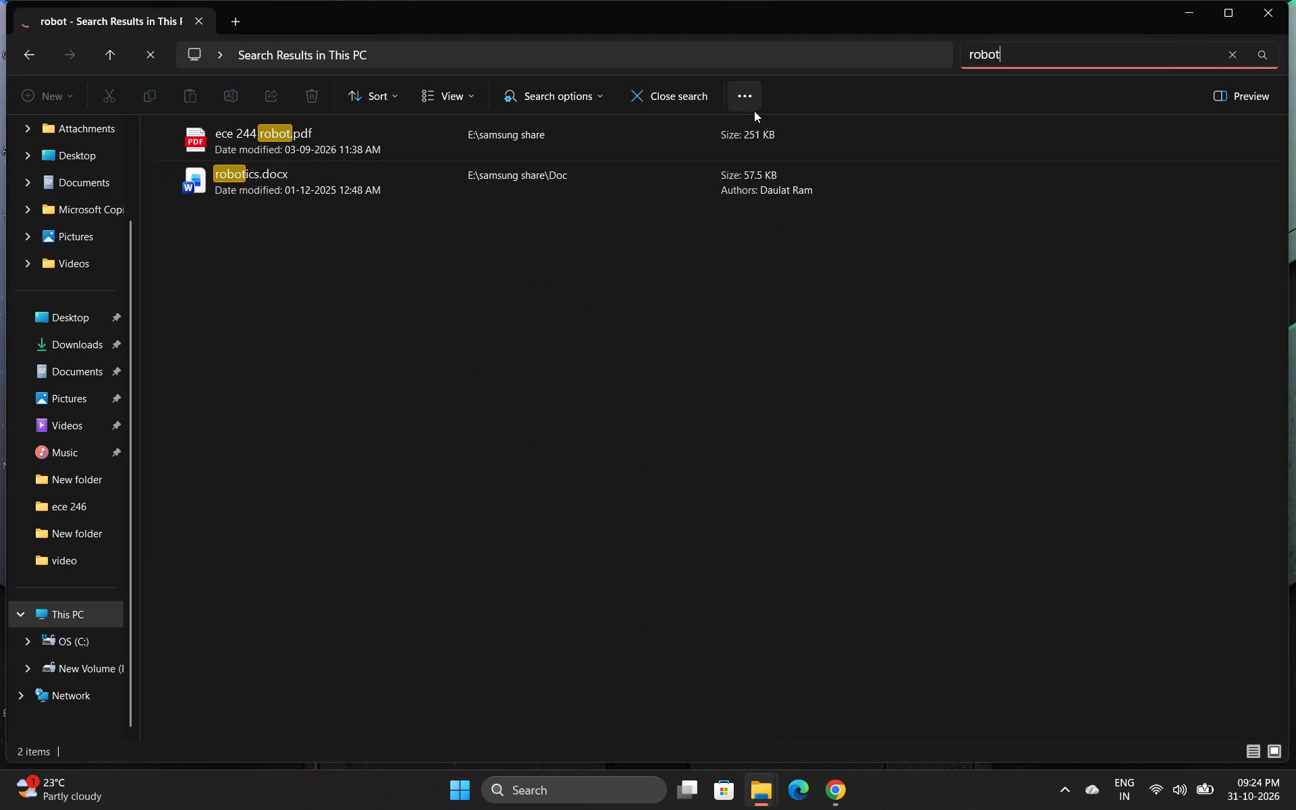
double_click(741, 130)
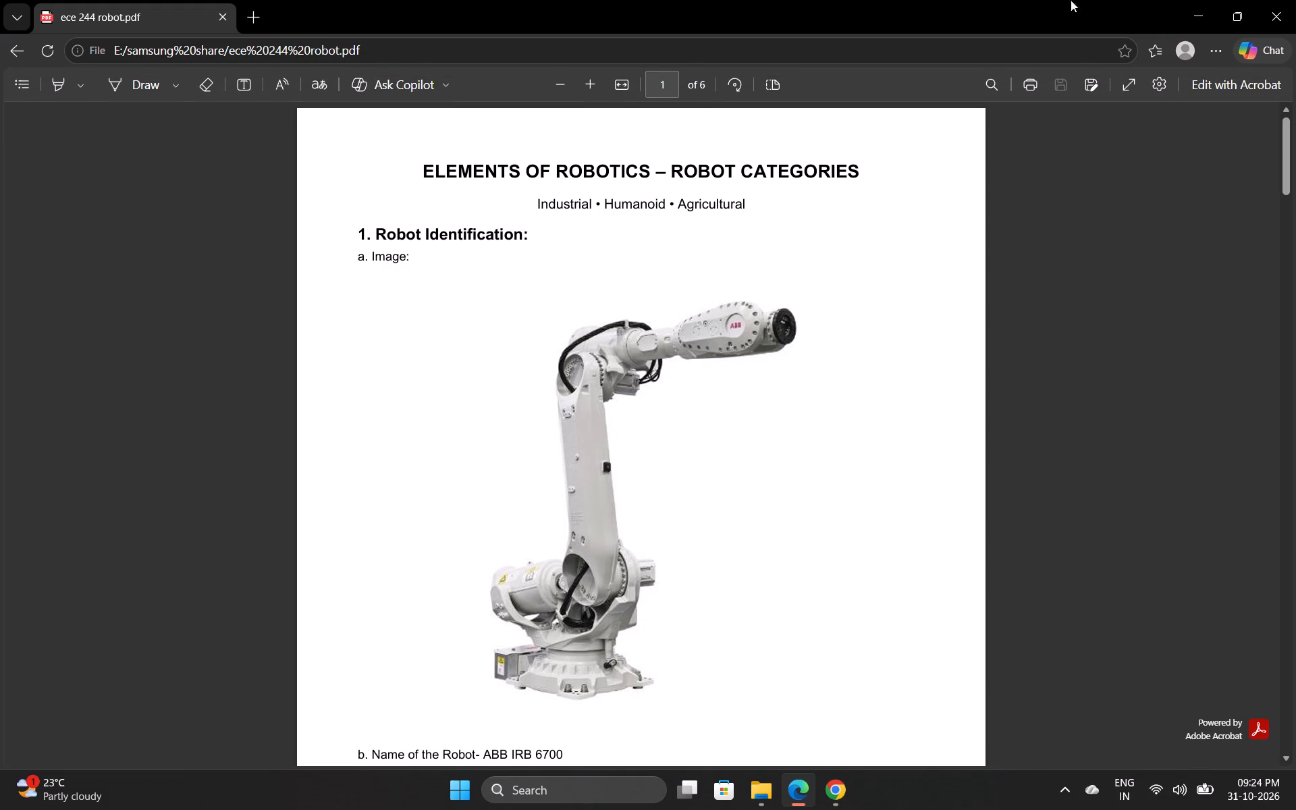
left_click(13, 52)
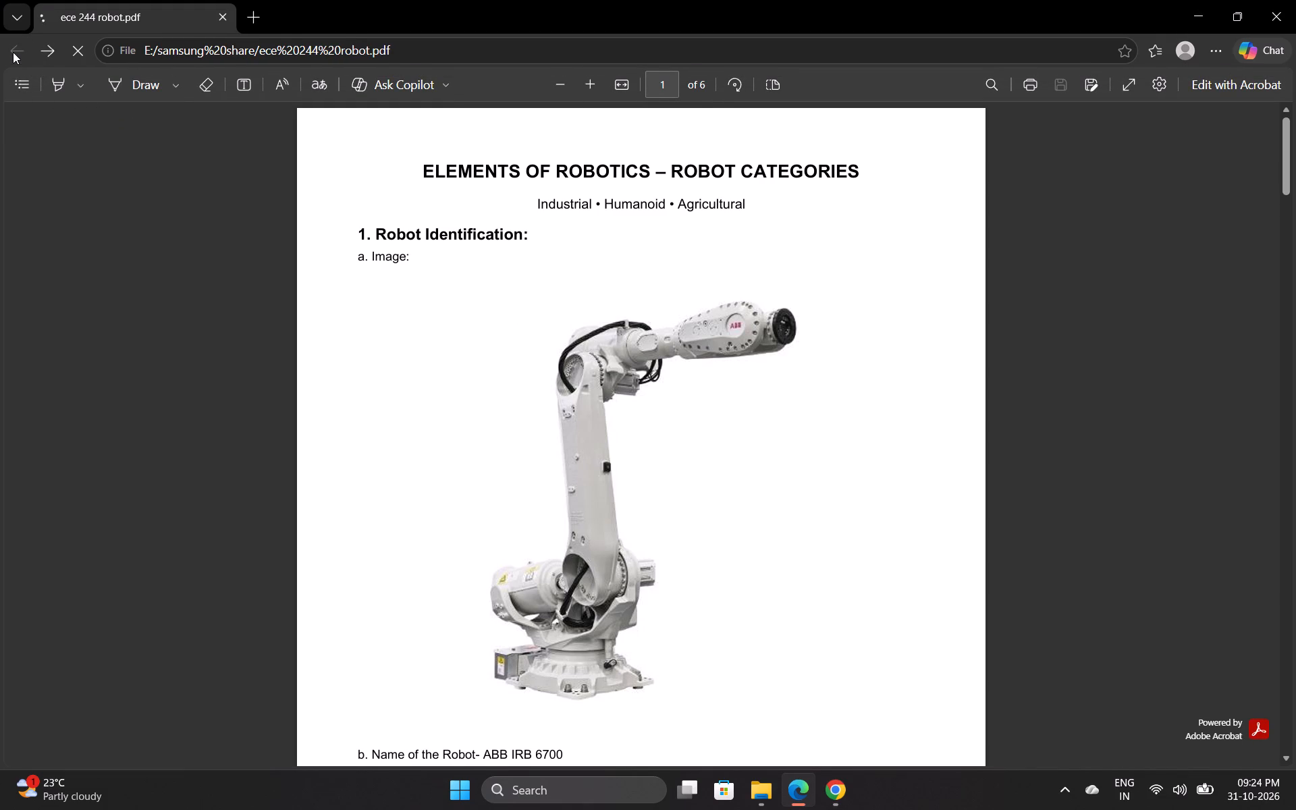
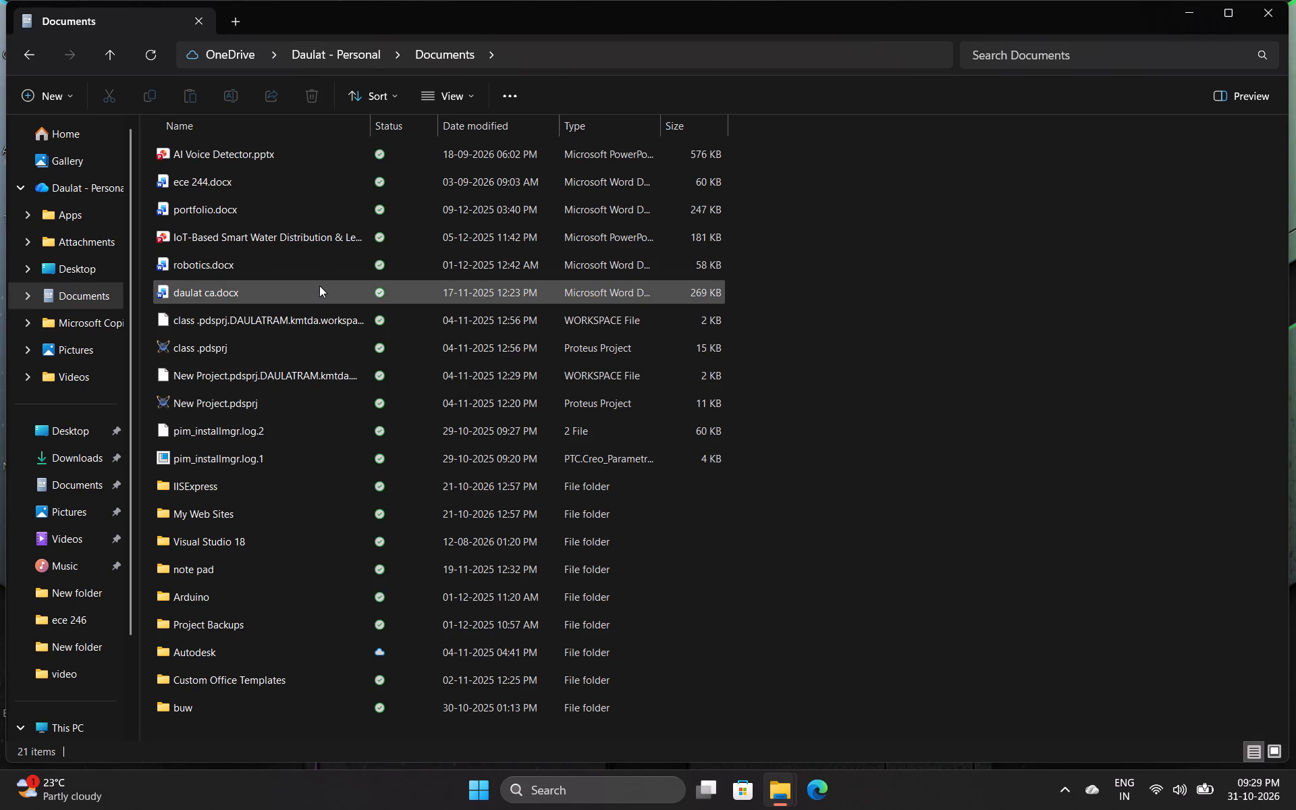
Examine the file list of the OneDrive Documents folder for a suitable document or presentation.
scroll(319, 286, "down", 9)
scroll(319, 286, "up", 7)
scroll(319, 286, "down", 3)
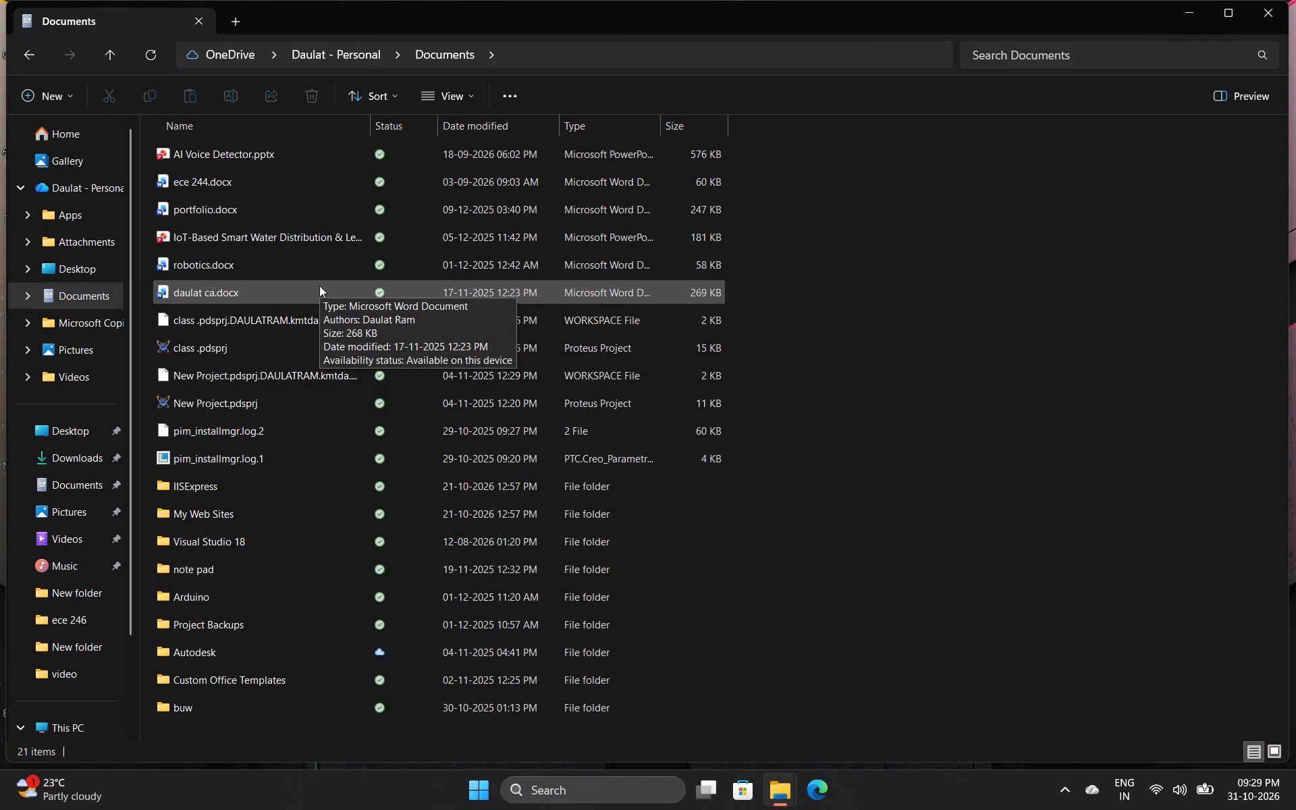
scroll(319, 286, "down", 3)
scroll(881, 518, "down", 5)
scroll(881, 518, "up", 6)
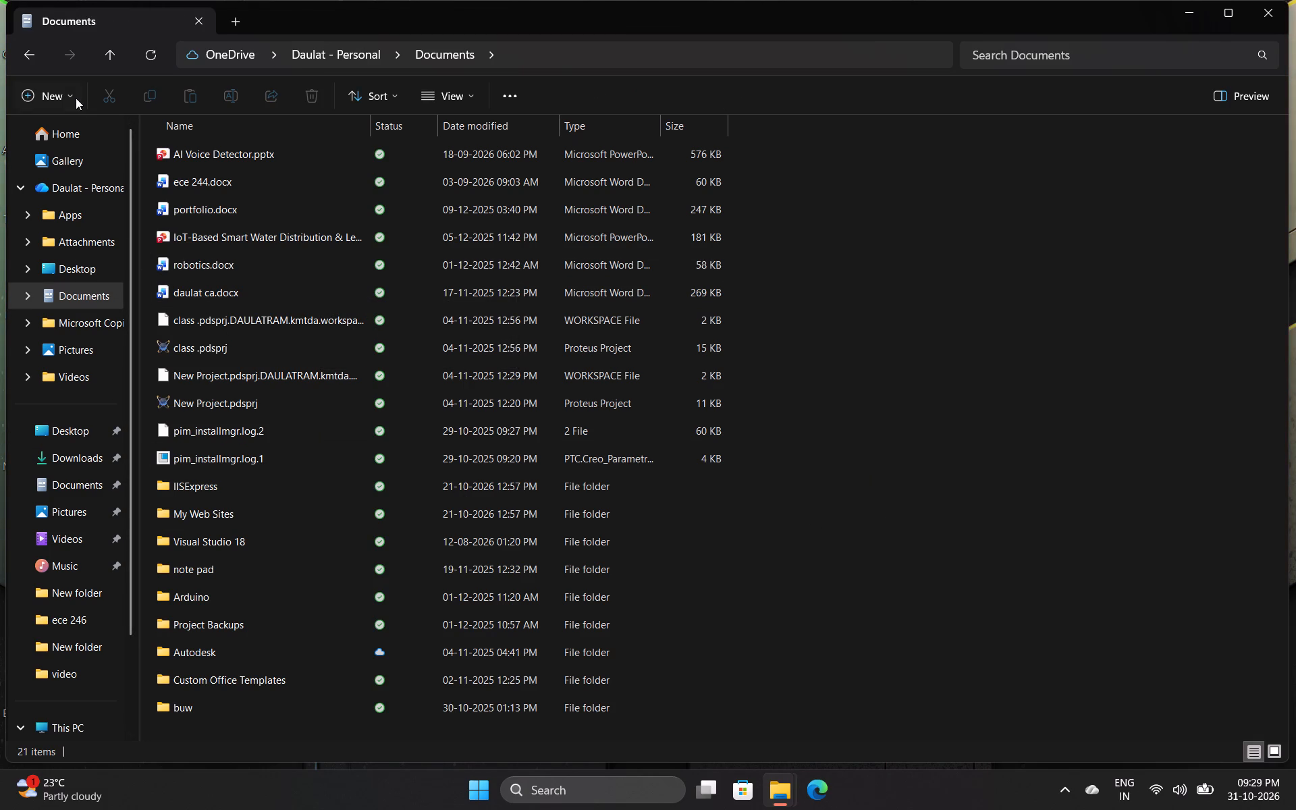
Open PRESENTATION1.pptx from the recent files on the Home page, view its title slide and close it.
left_click(76, 123)
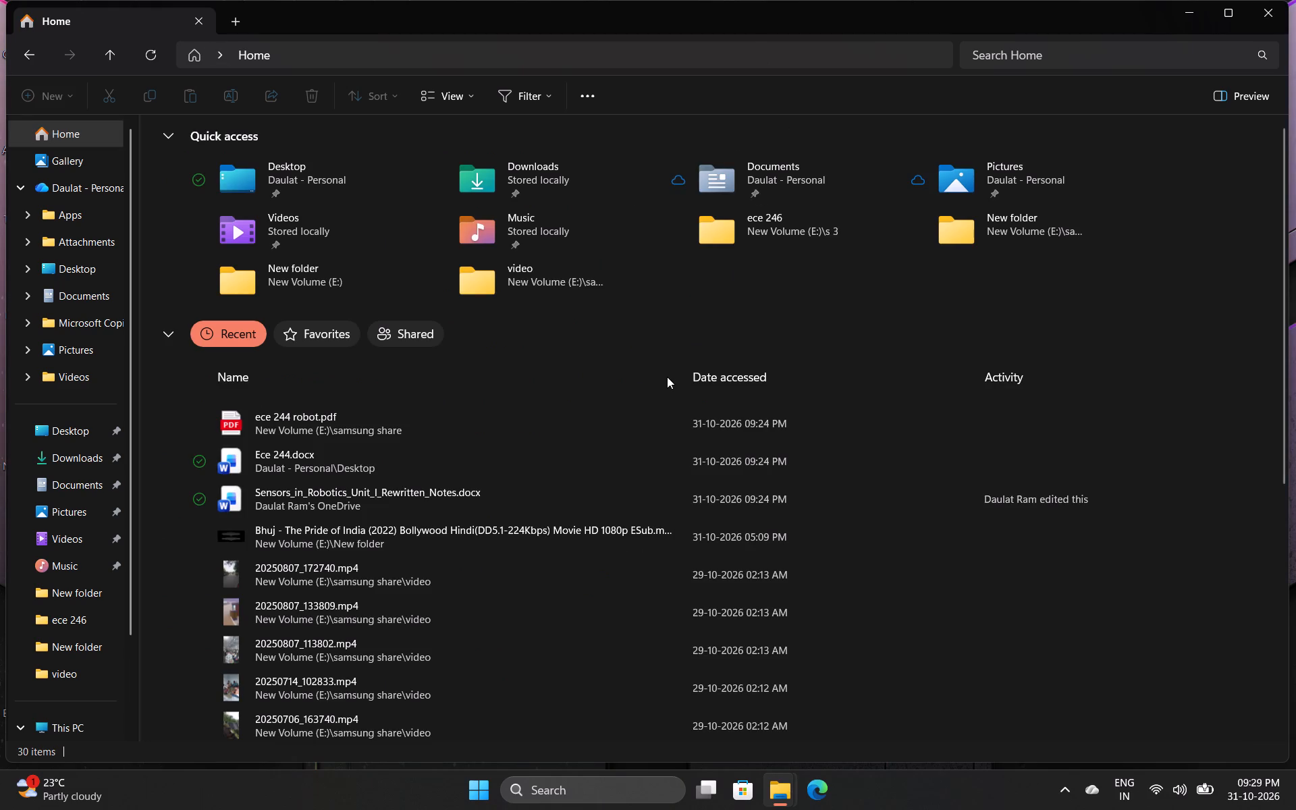
scroll(667, 377, "down", 8)
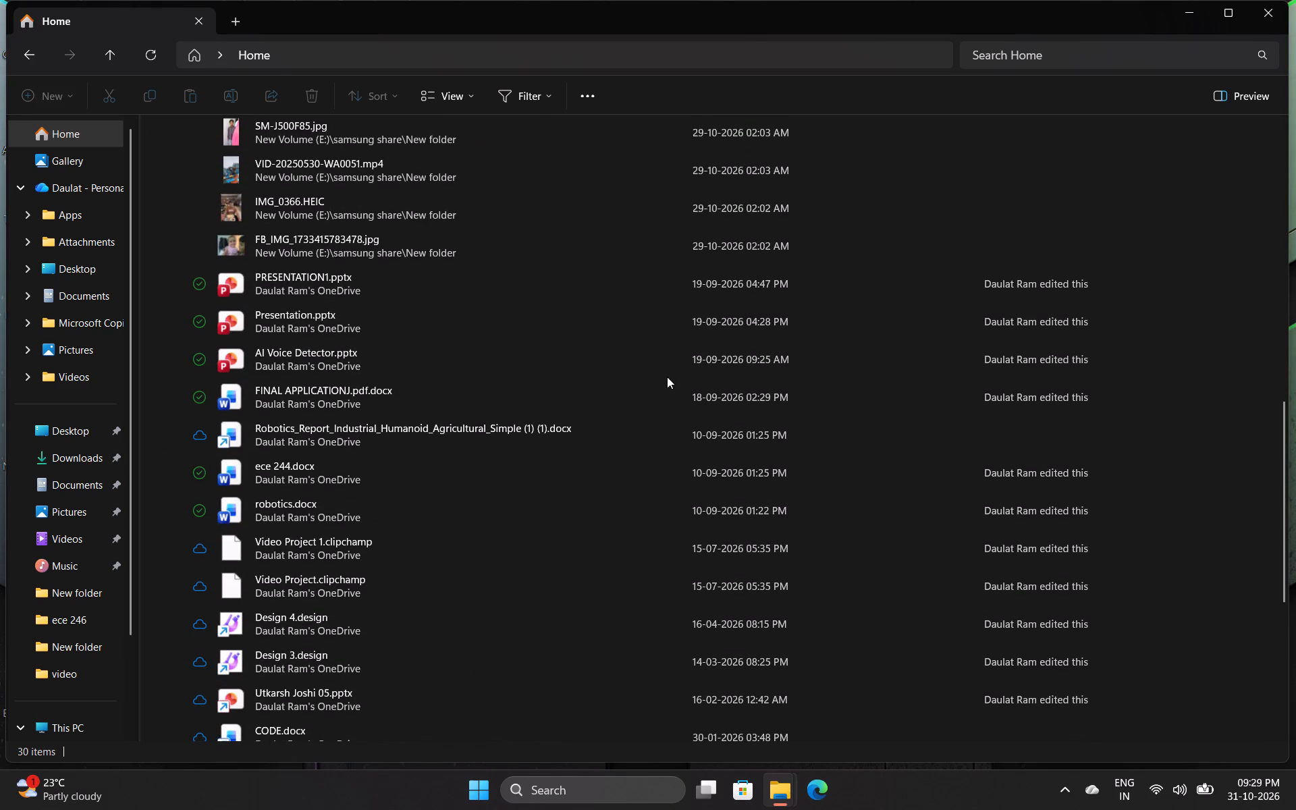
double_click(394, 290)
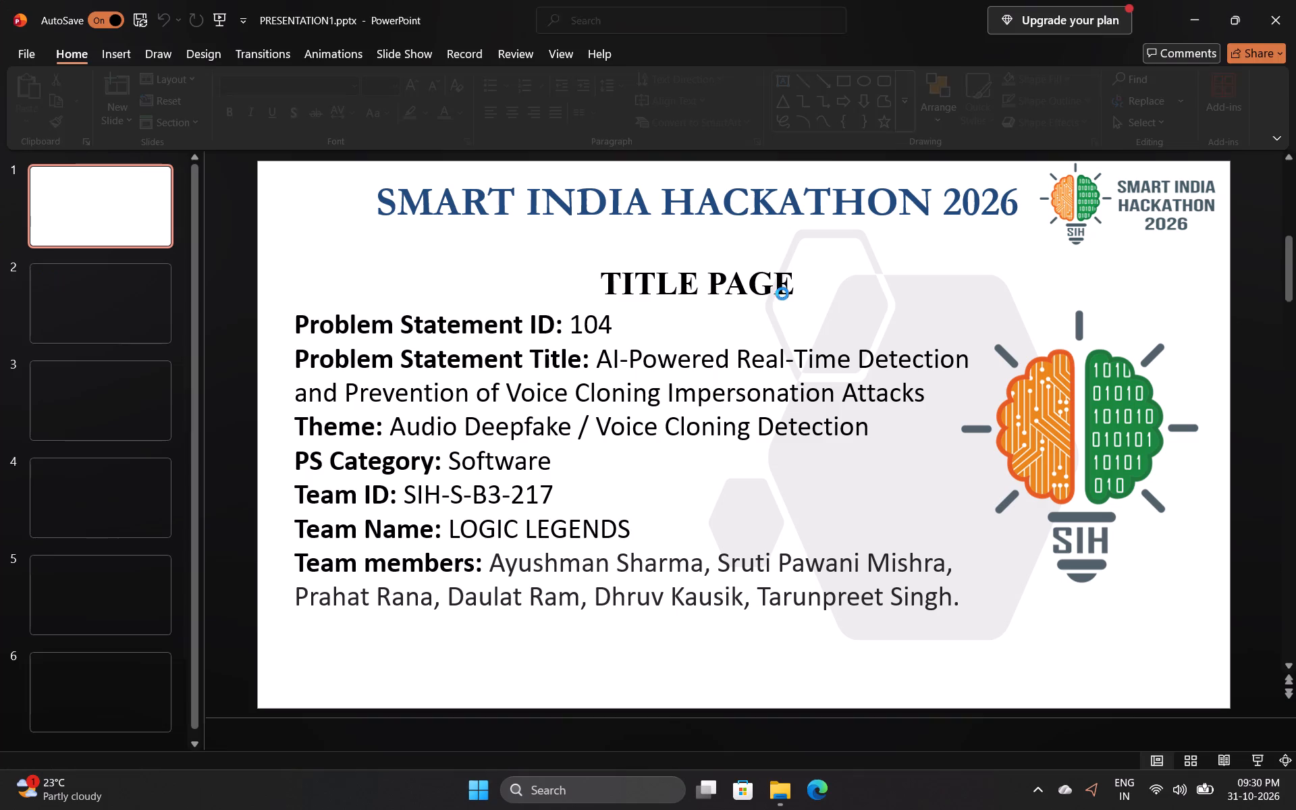
left_click(1295, 0)
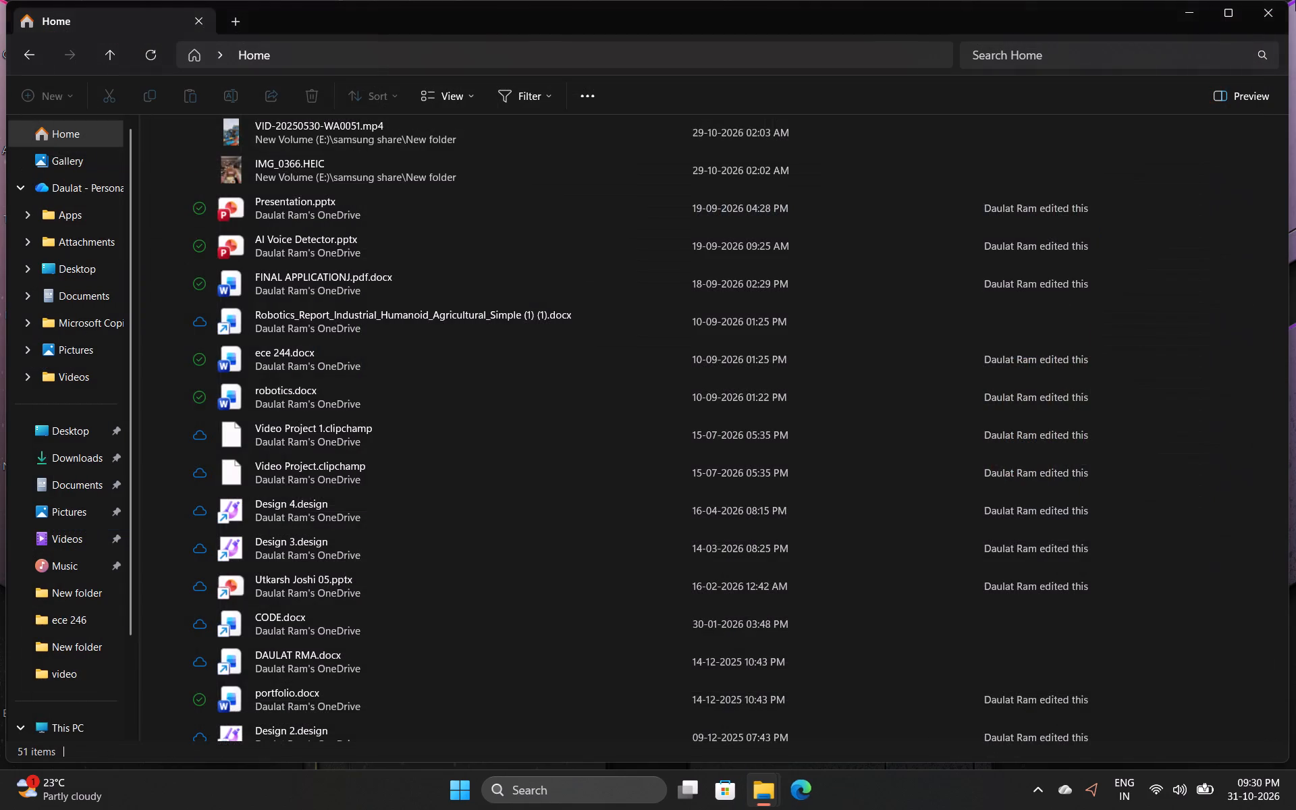
Examine the rest of the recent files list on the Home page for another suitable presentation or document.
scroll(774, 503, "down", 7)
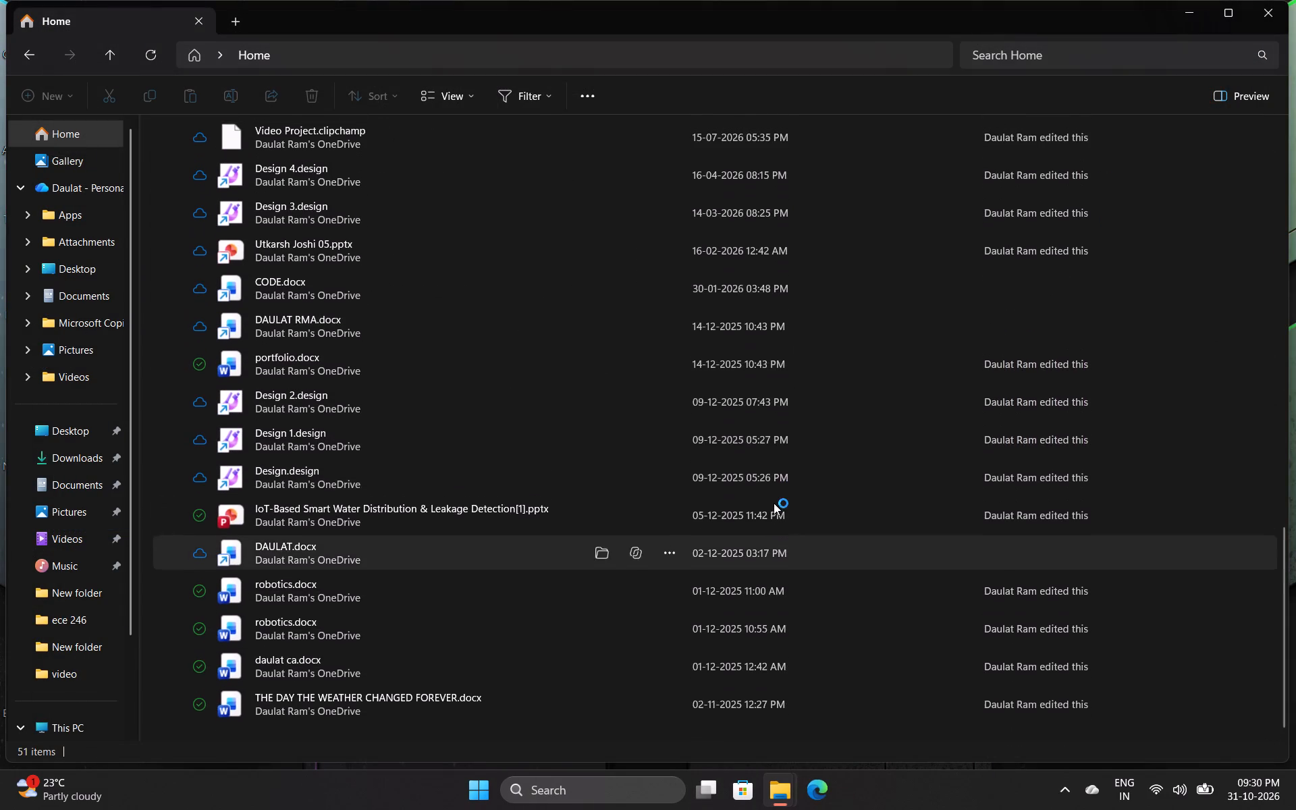
scroll(774, 503, "down", 7)
scroll(774, 503, "up", 14)
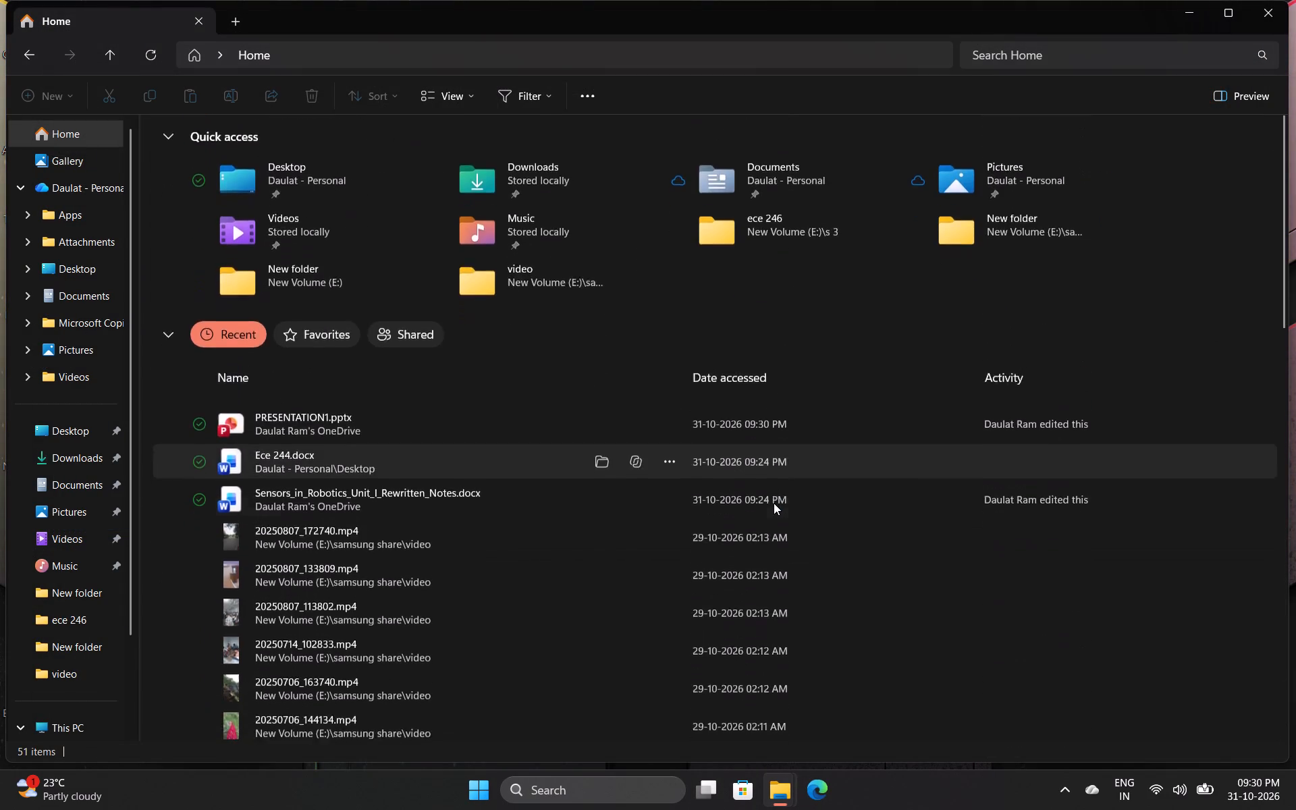
scroll(774, 503, "up", 8)
Search Home for "ppt".
left_click(1204, 59)
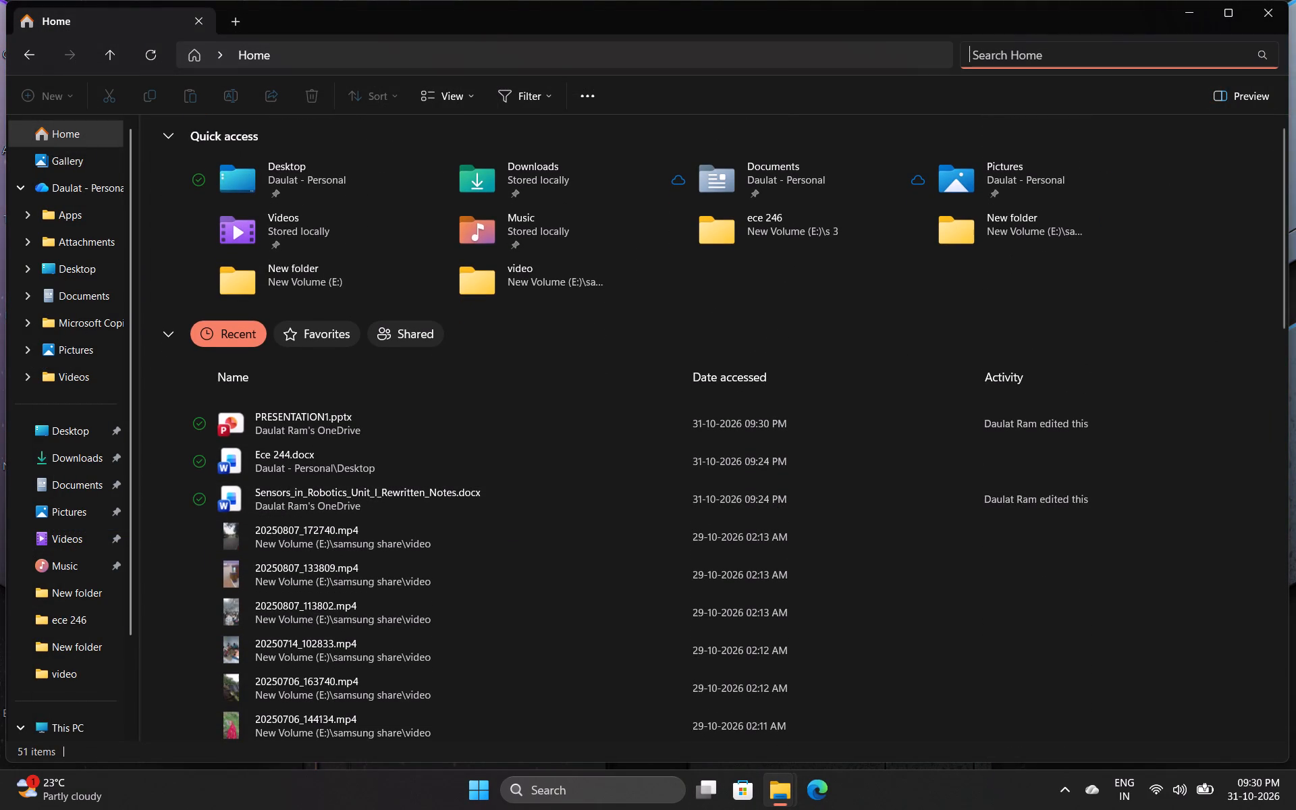
type("ppt")
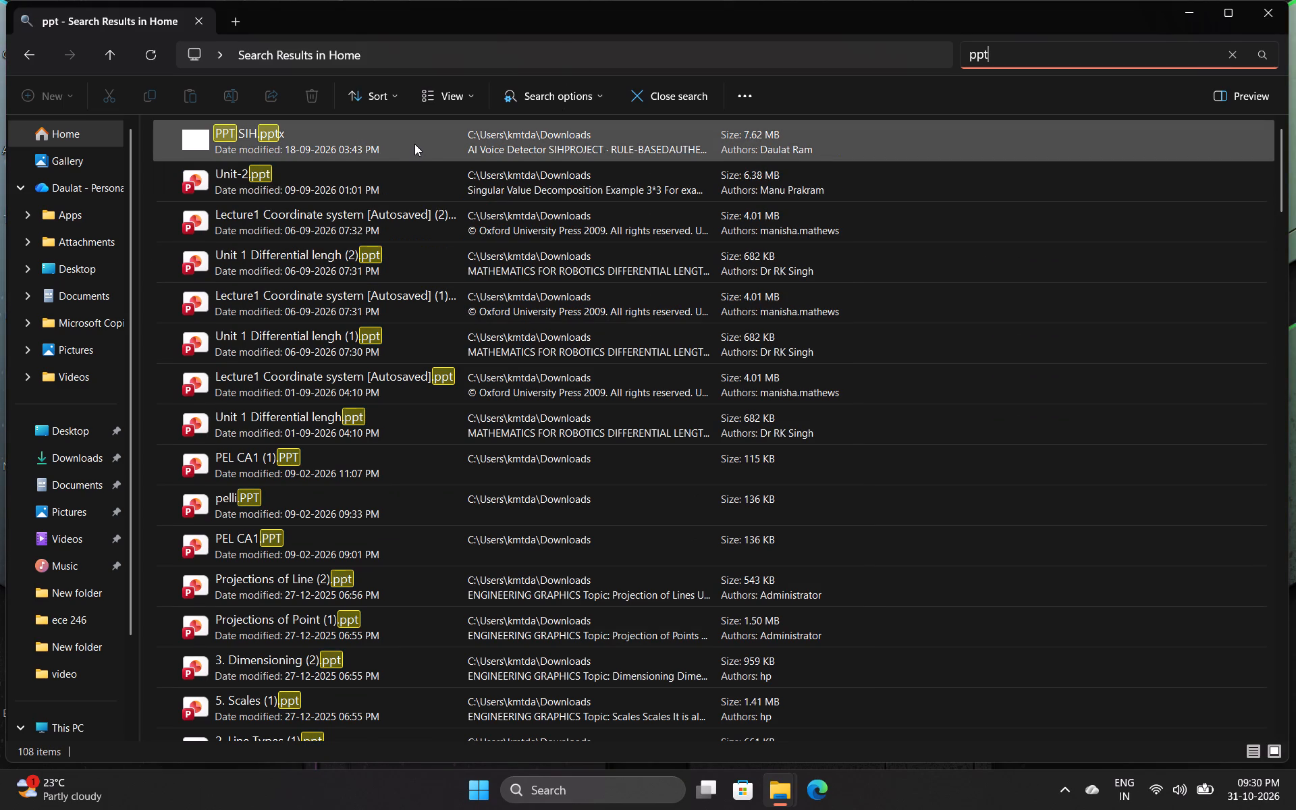
Open PPT SIH.pptx from the search results to check it, and close it again.
double_click(416, 142)
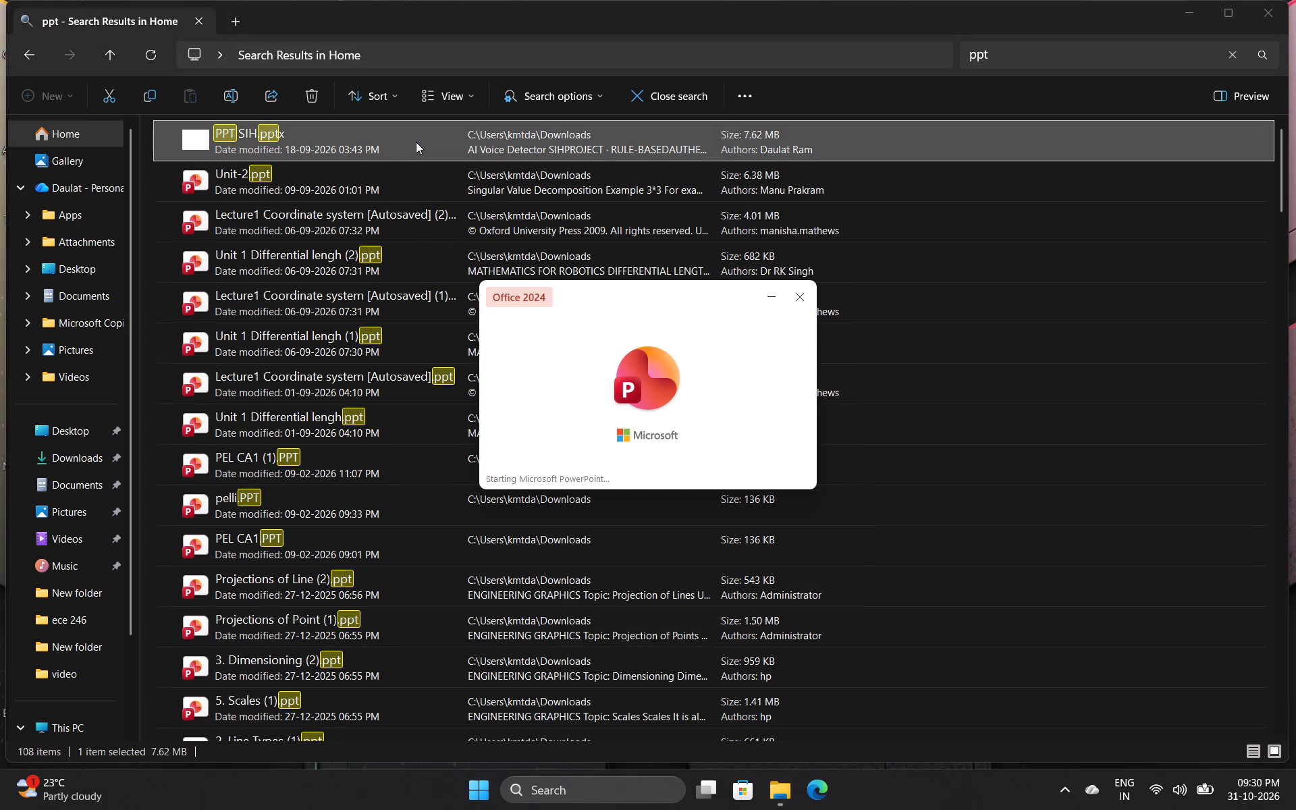
left_click(1295, 0)
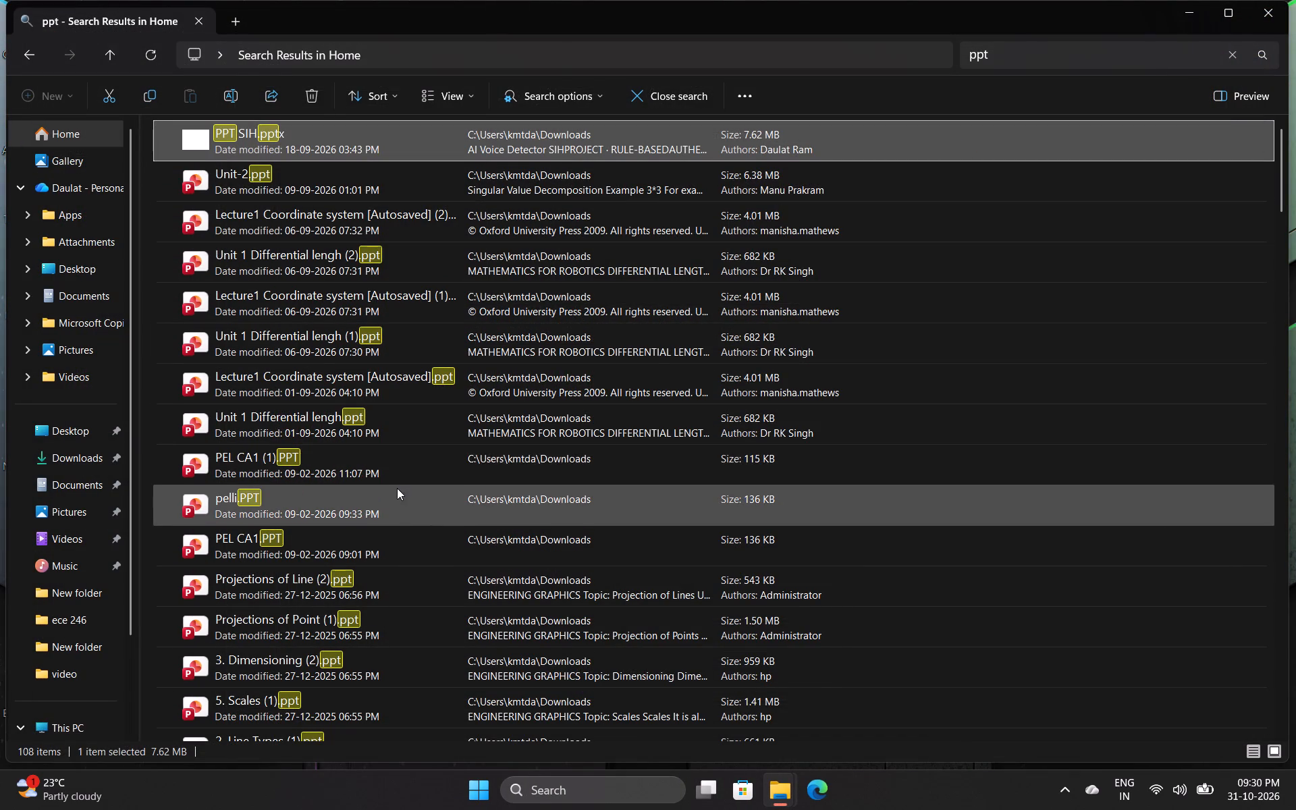
Open the presentation PEL CA1 (1).PPT from the search results.
left_click(393, 466)
double_click(393, 466)
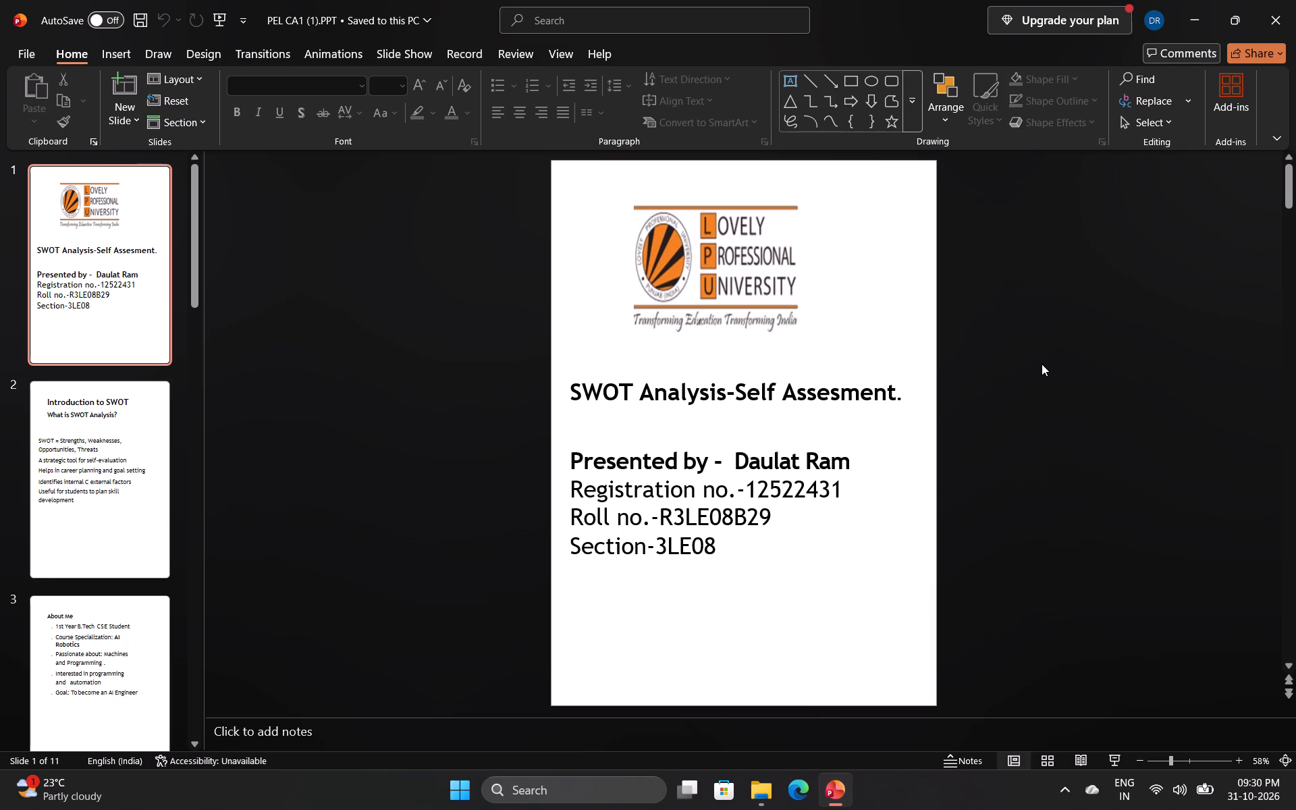
left_click(1042, 364)
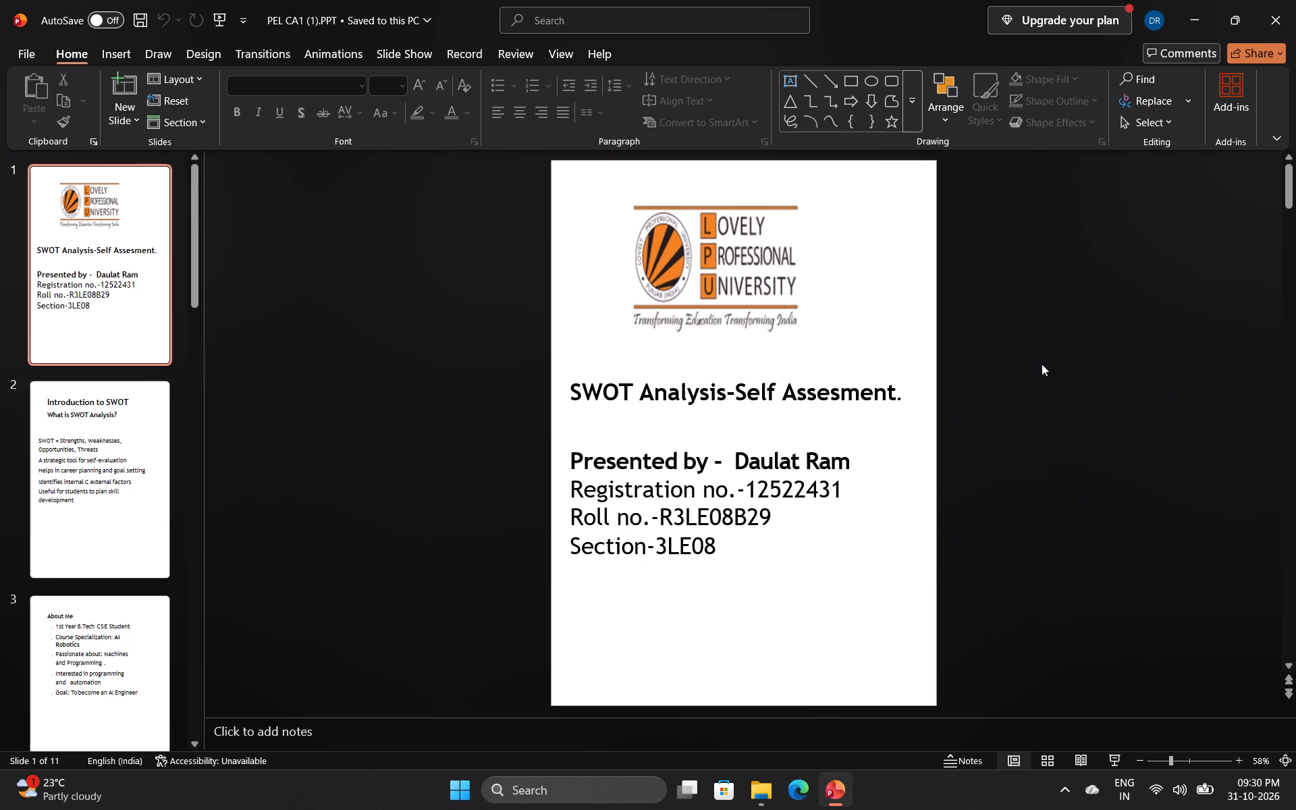
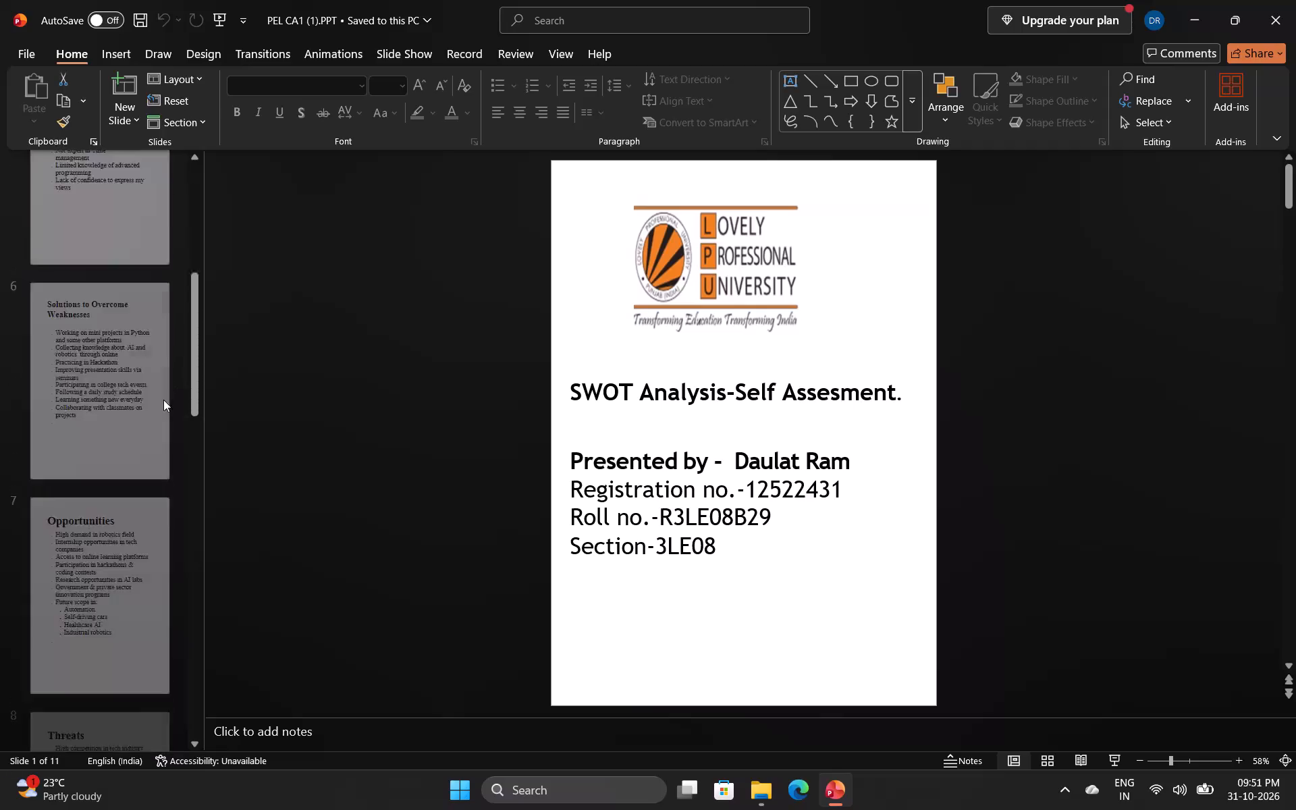
Widen the university logo on the title slide on both sides to about 14.6 cm, keeping its height.
scroll(163, 400, "up", 8)
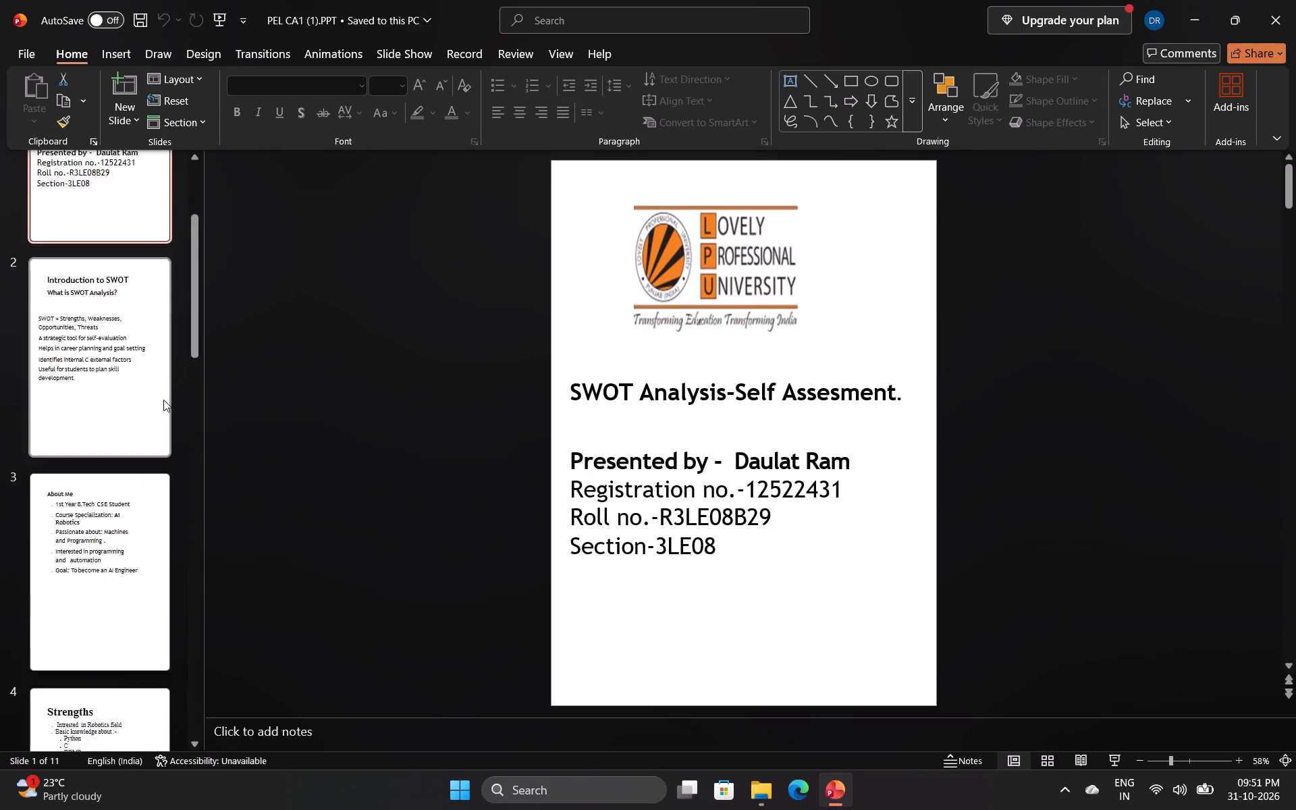
double_click(695, 275)
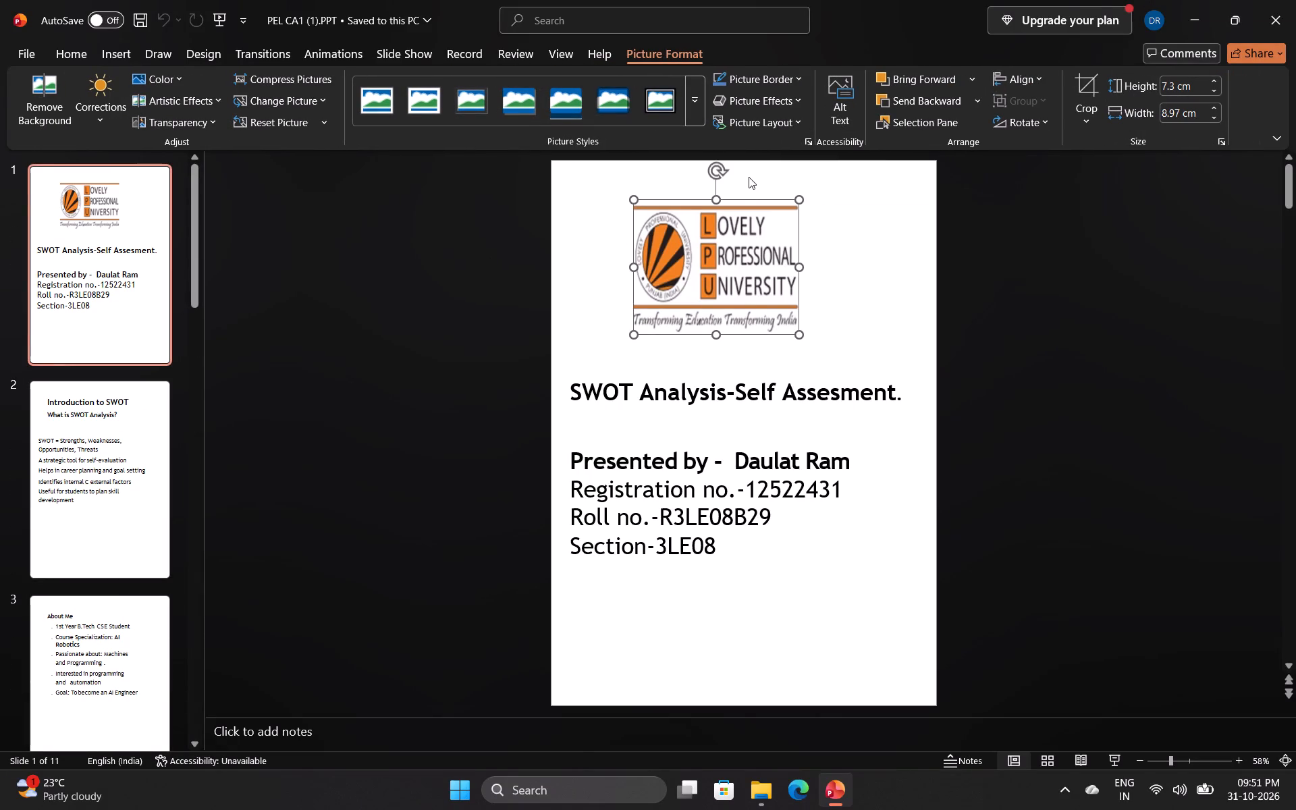
left_click_drag(630, 265, 589, 269)
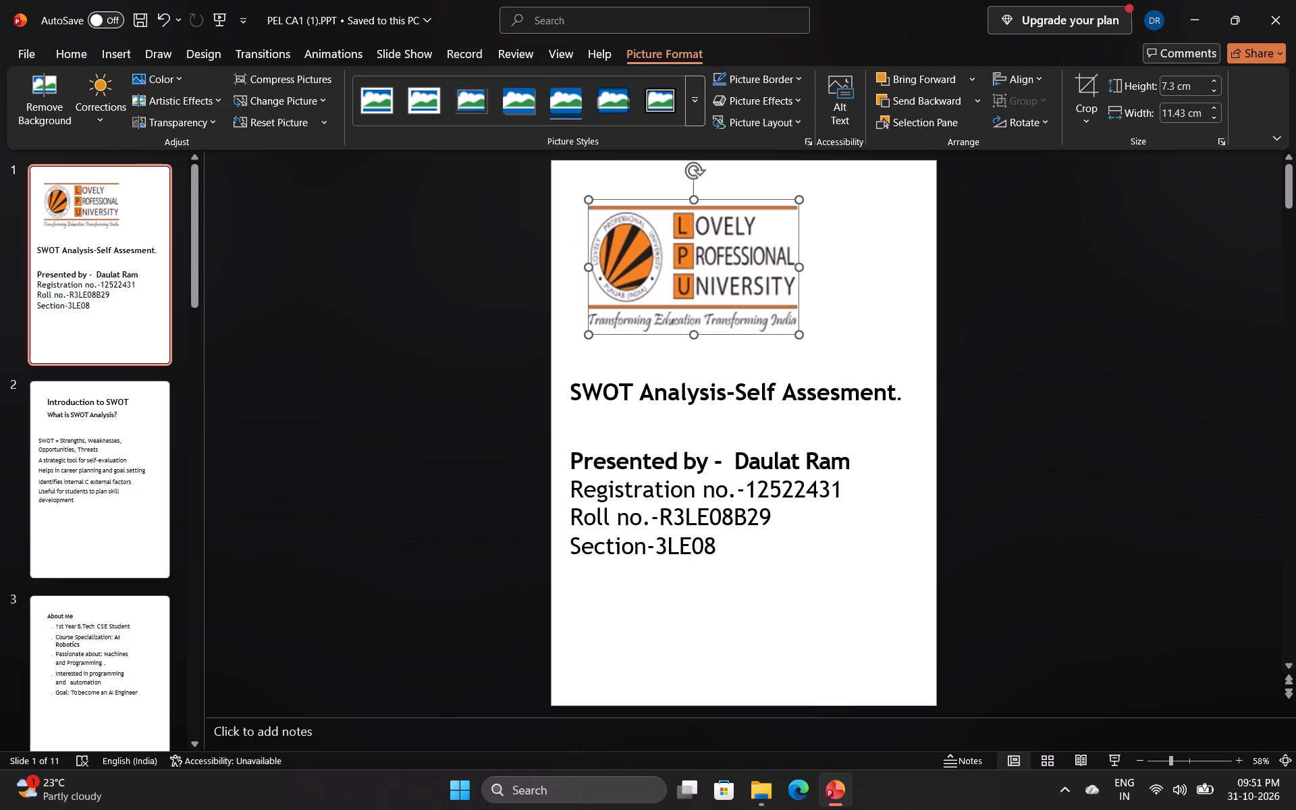
left_click_drag(795, 269, 824, 267)
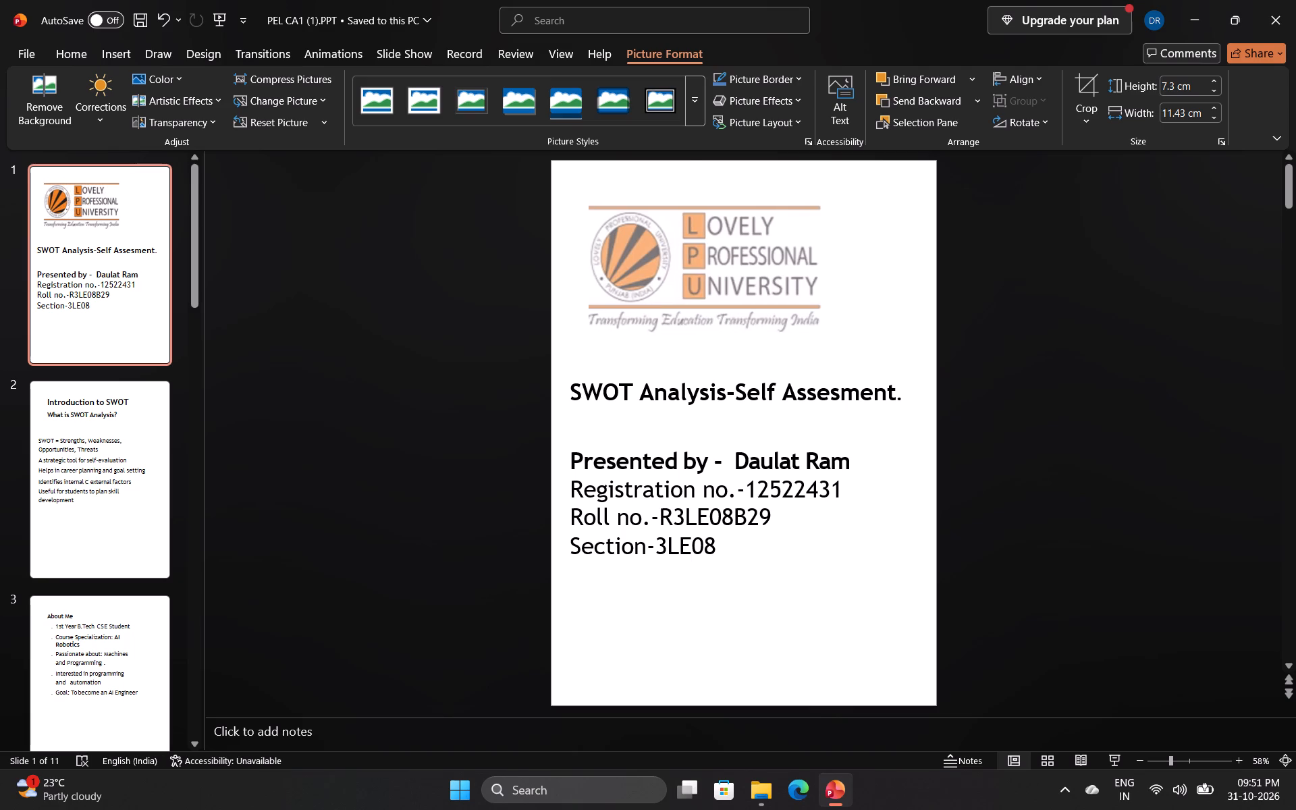
left_click_drag(824, 267, 856, 269)
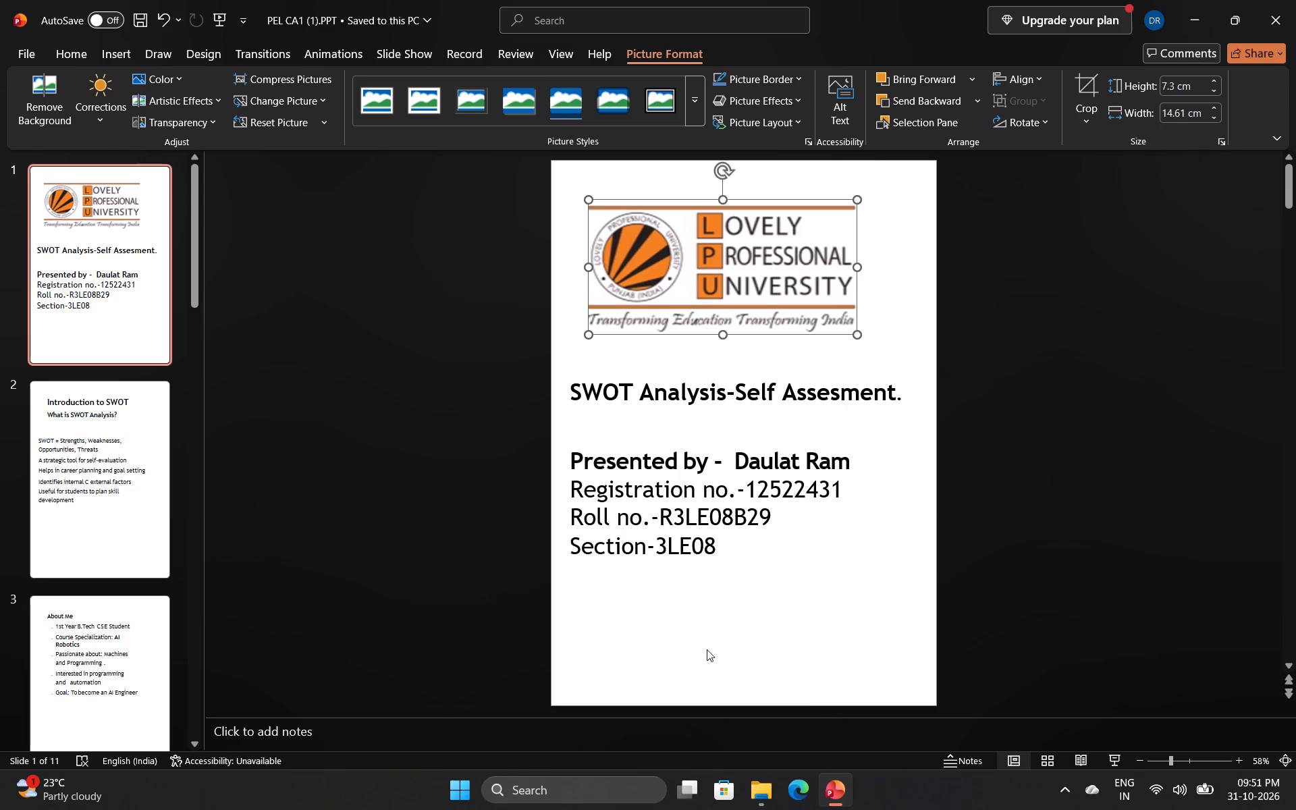
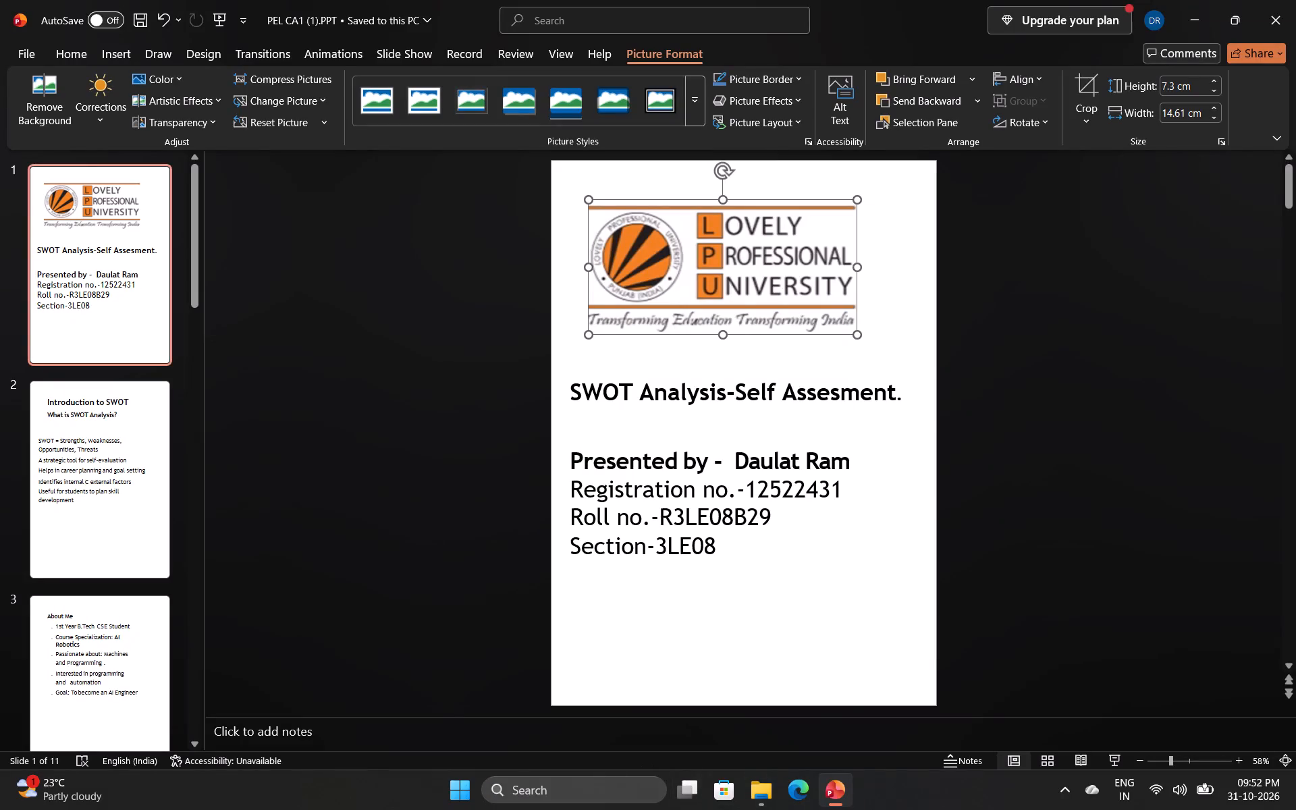
Search the system for "chr" and launch Google Chrome.
left_click(594, 786)
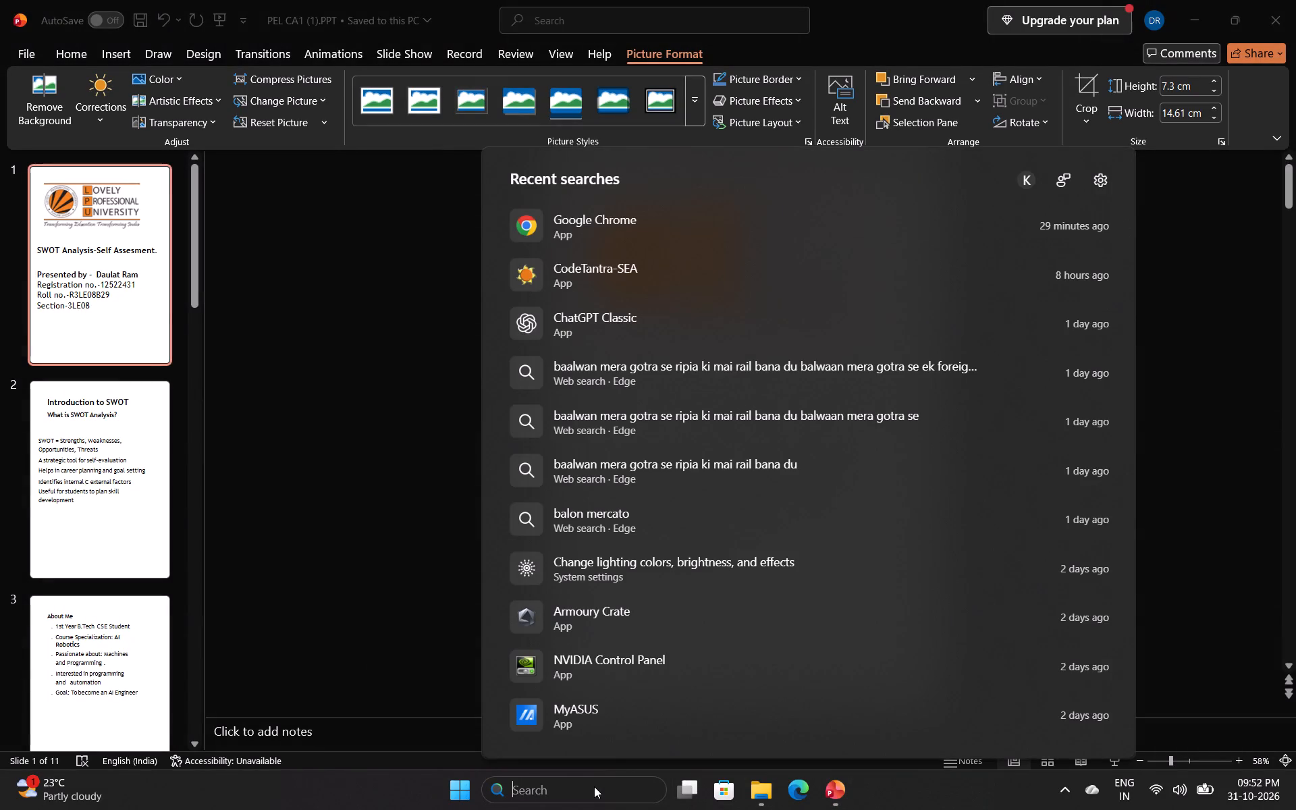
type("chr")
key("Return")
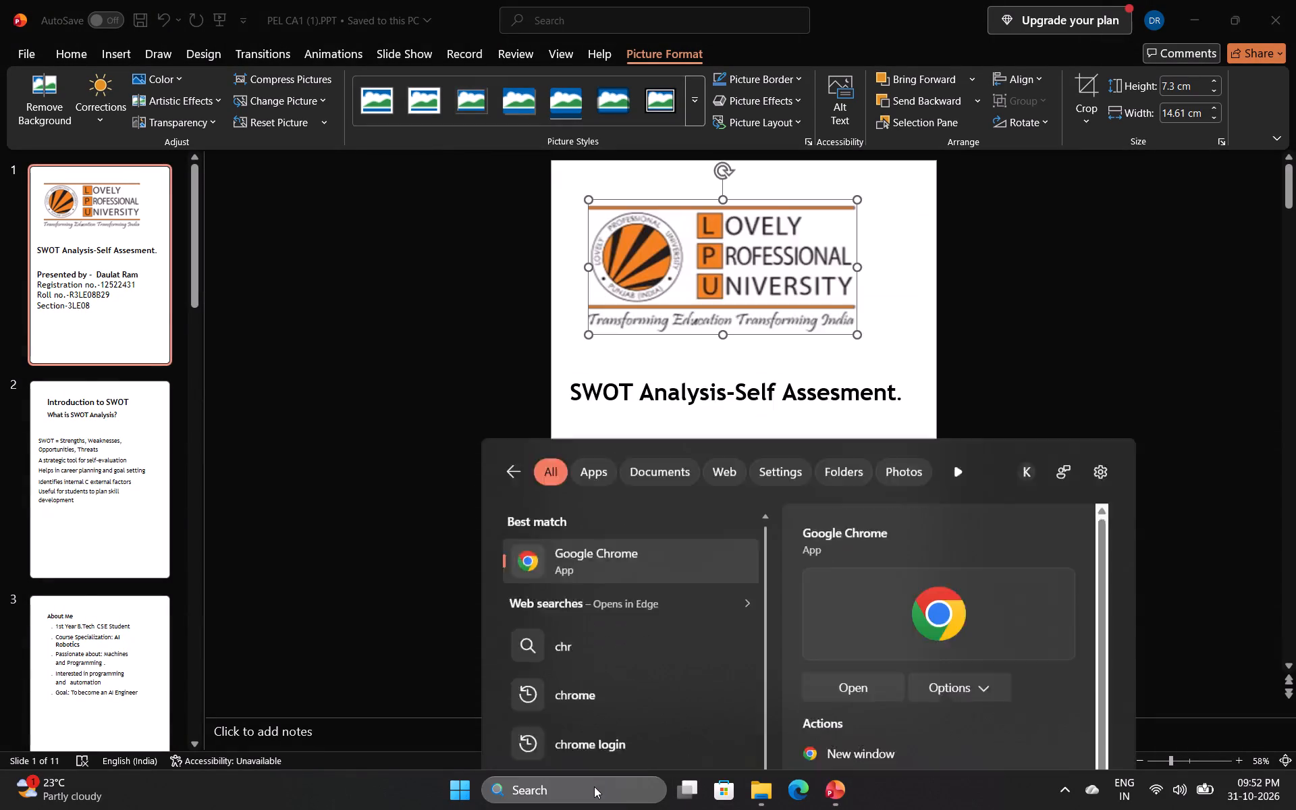
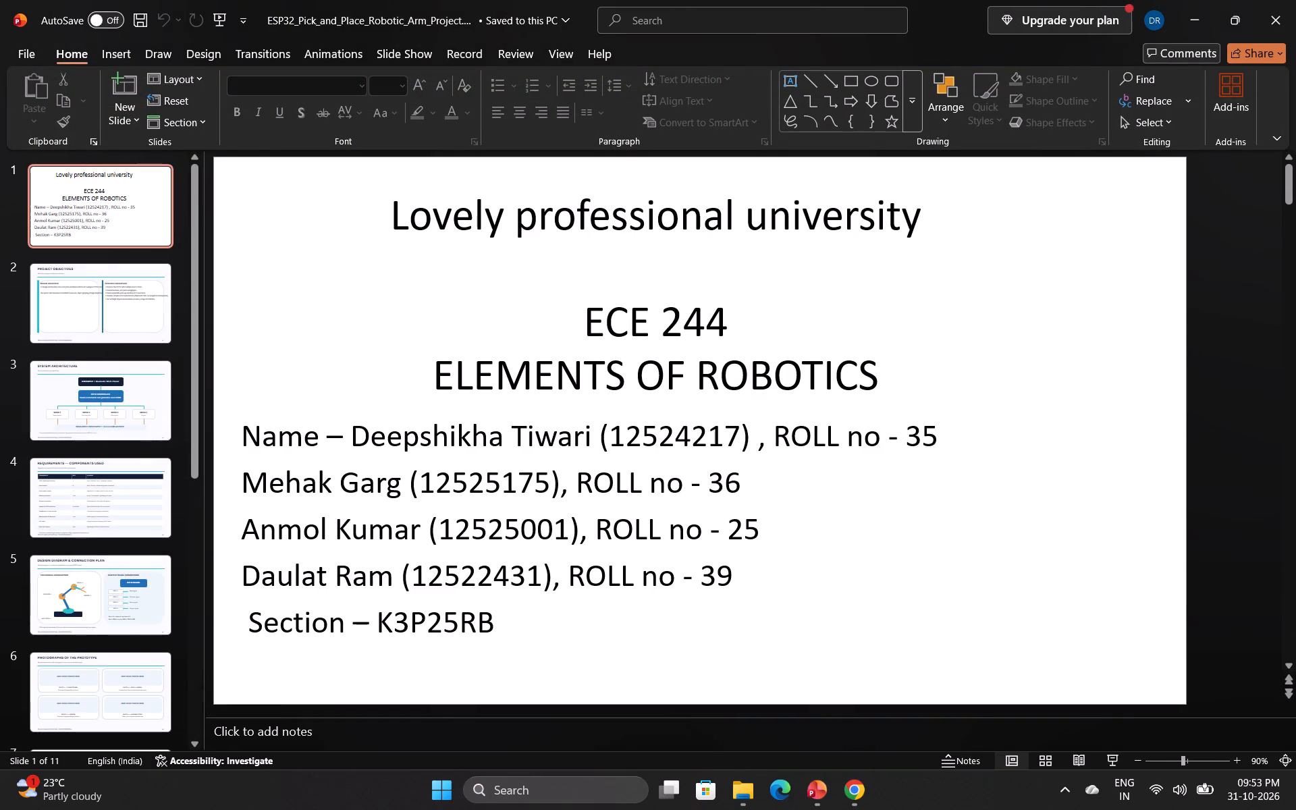
Select the course name line "ELEMENTS OF ROBOTICS" in the heading of the robotic arm deck's title slide.
scroll(437, 383, "up", 1)
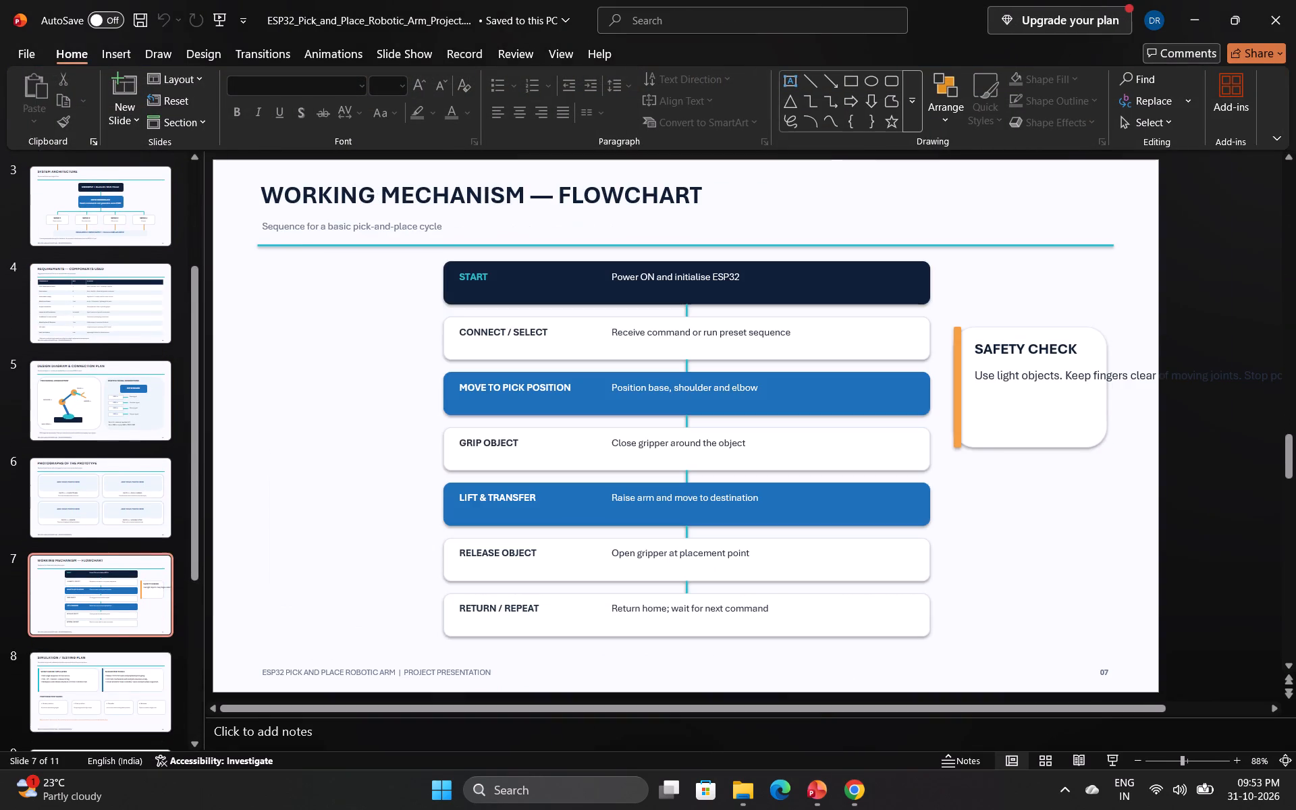
scroll(437, 383, "up", 1)
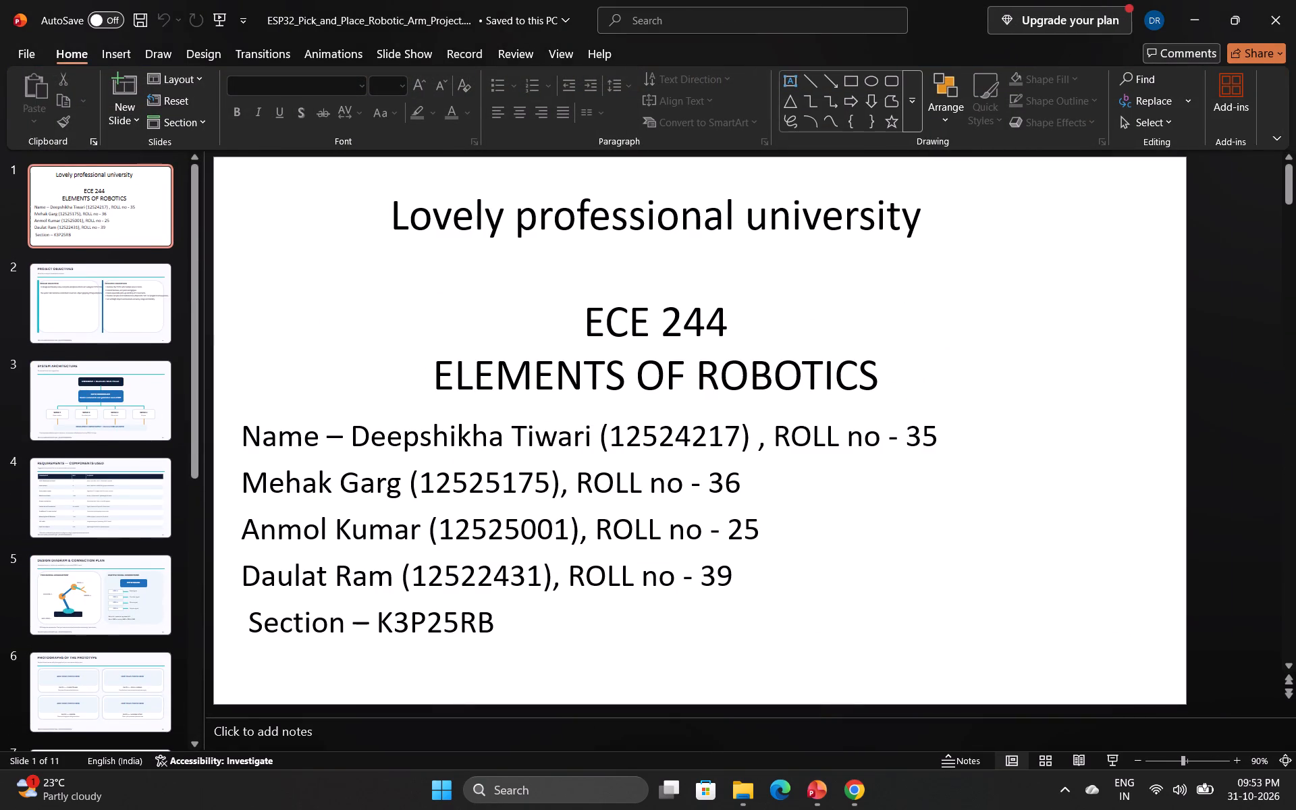
left_click_drag(433, 373, 833, 372)
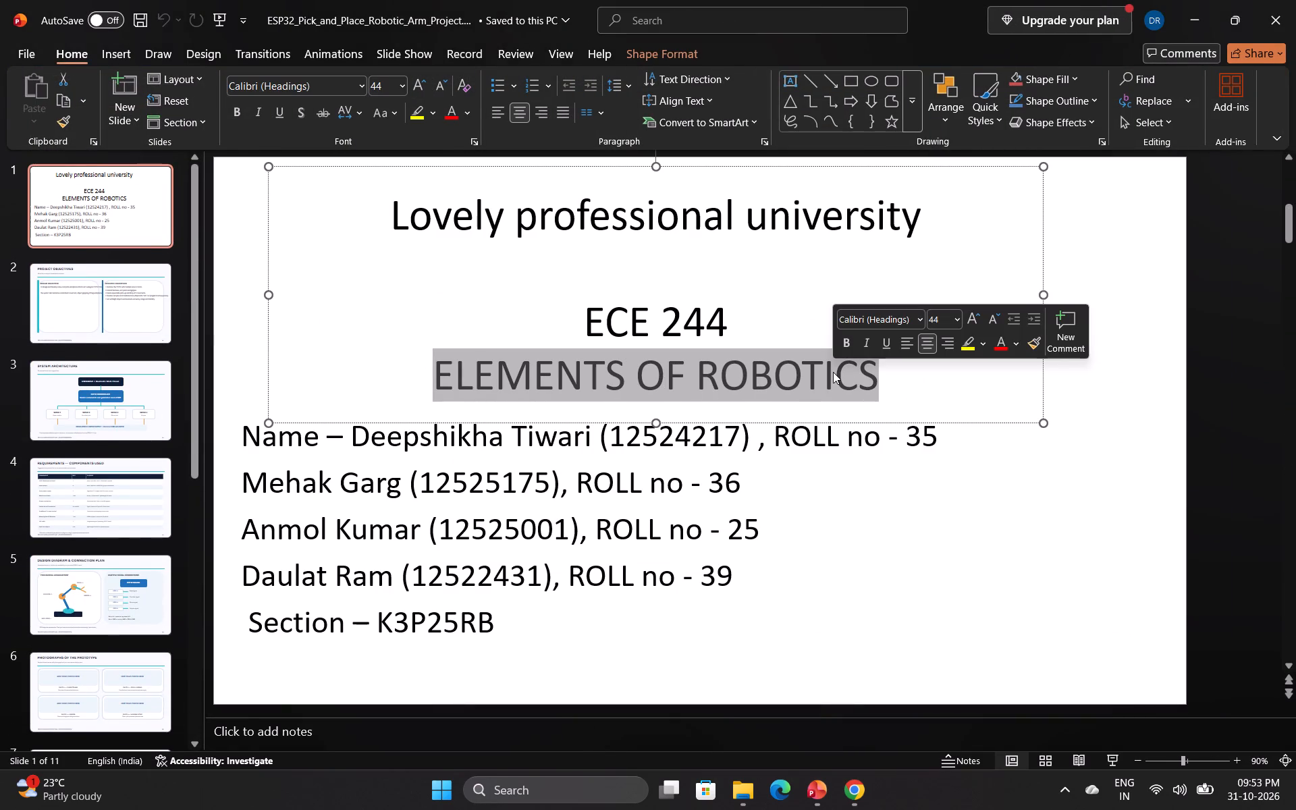
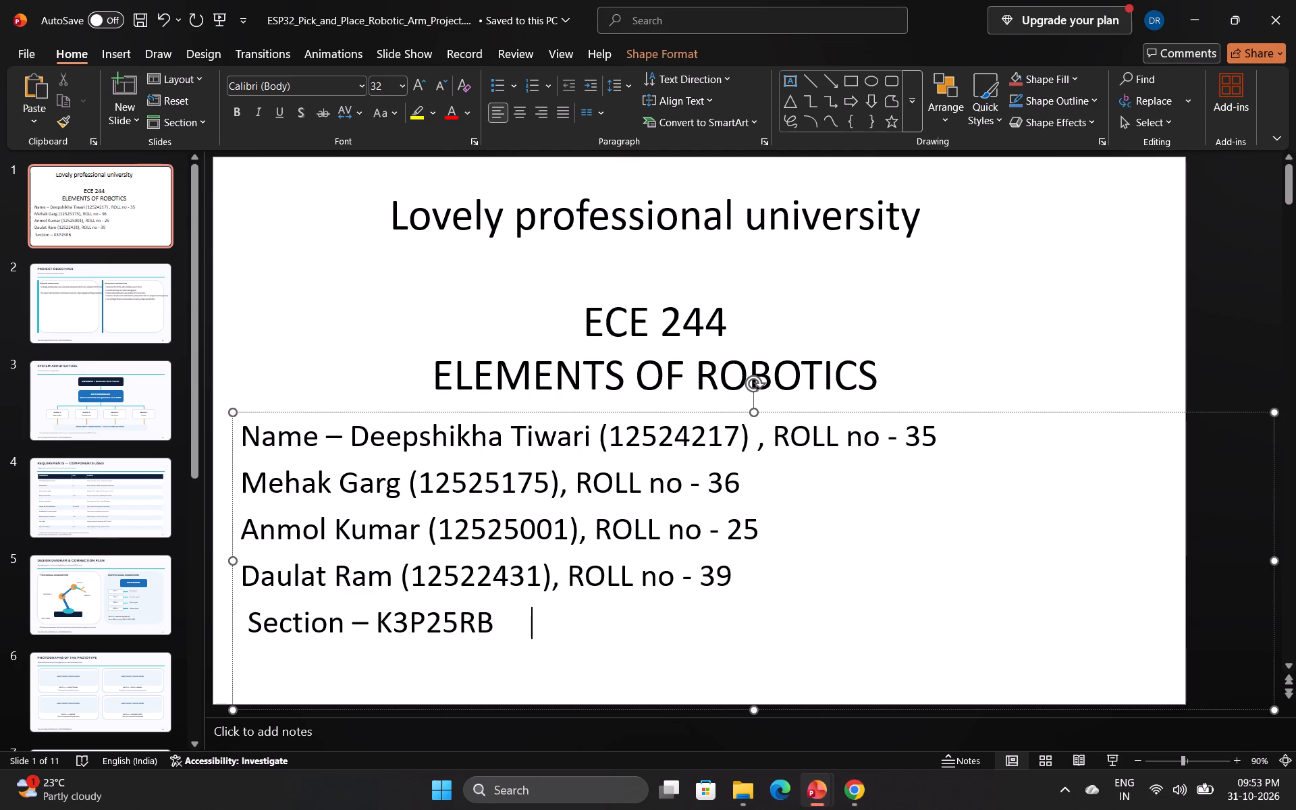
Look through the robotic arm deck's slides up to the references, and examine the bullet text on the Conclusion & Future Scope slide.
scroll(678, 340, "up", 1)
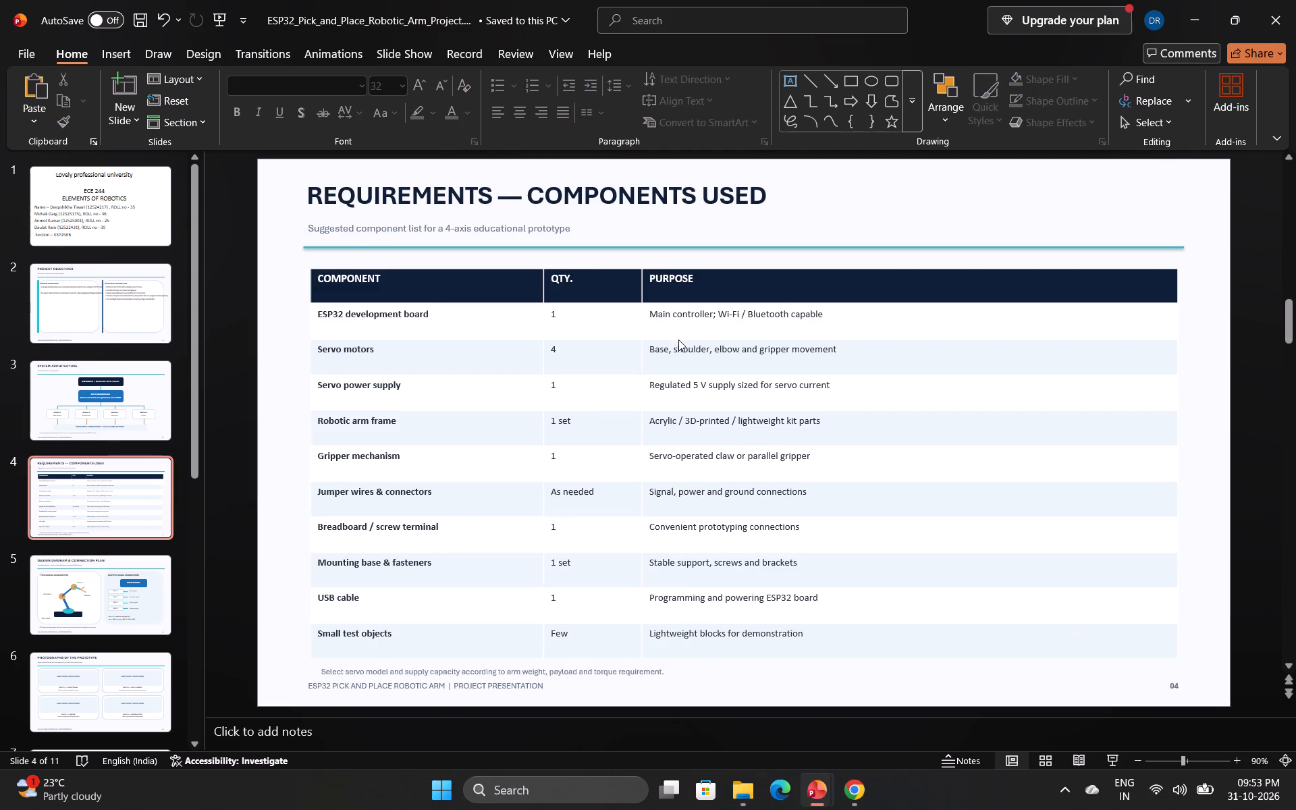
scroll(678, 340, "up", 1)
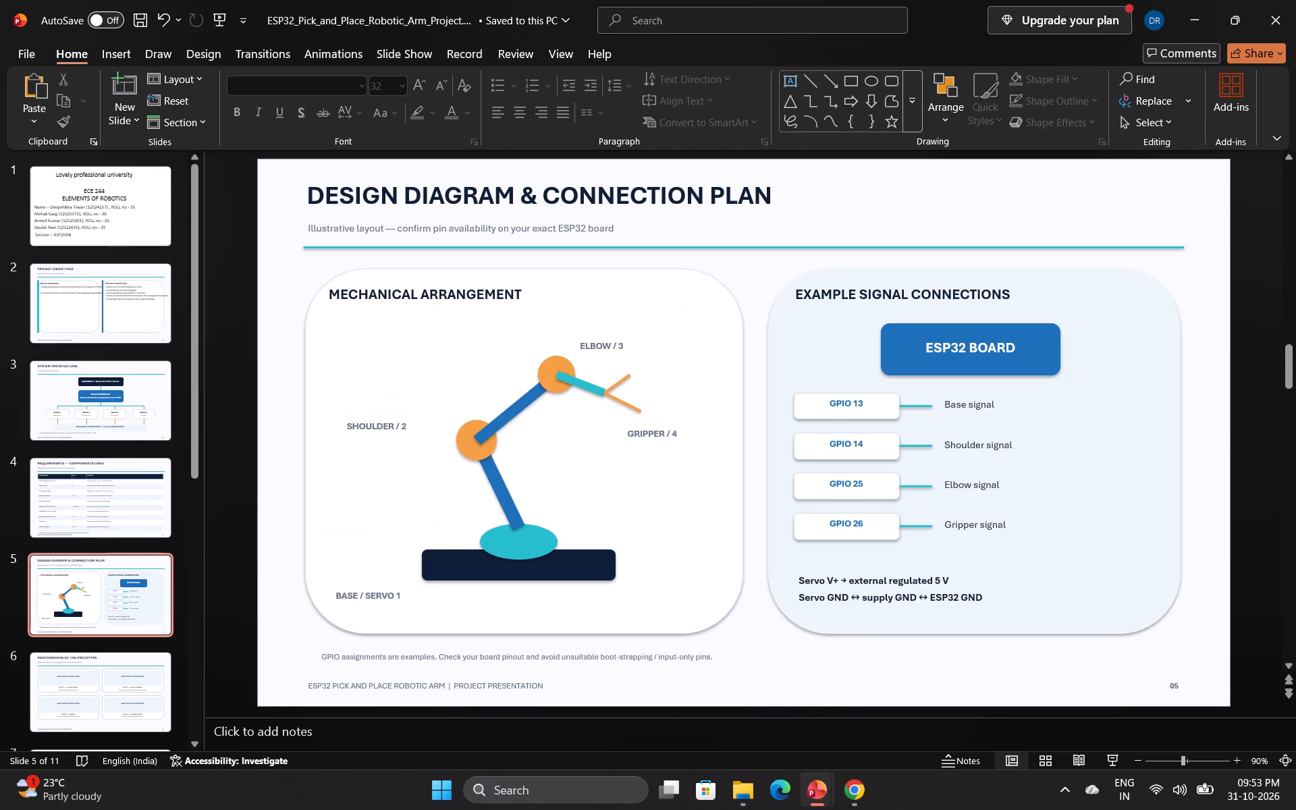
scroll(678, 340, "down", 4)
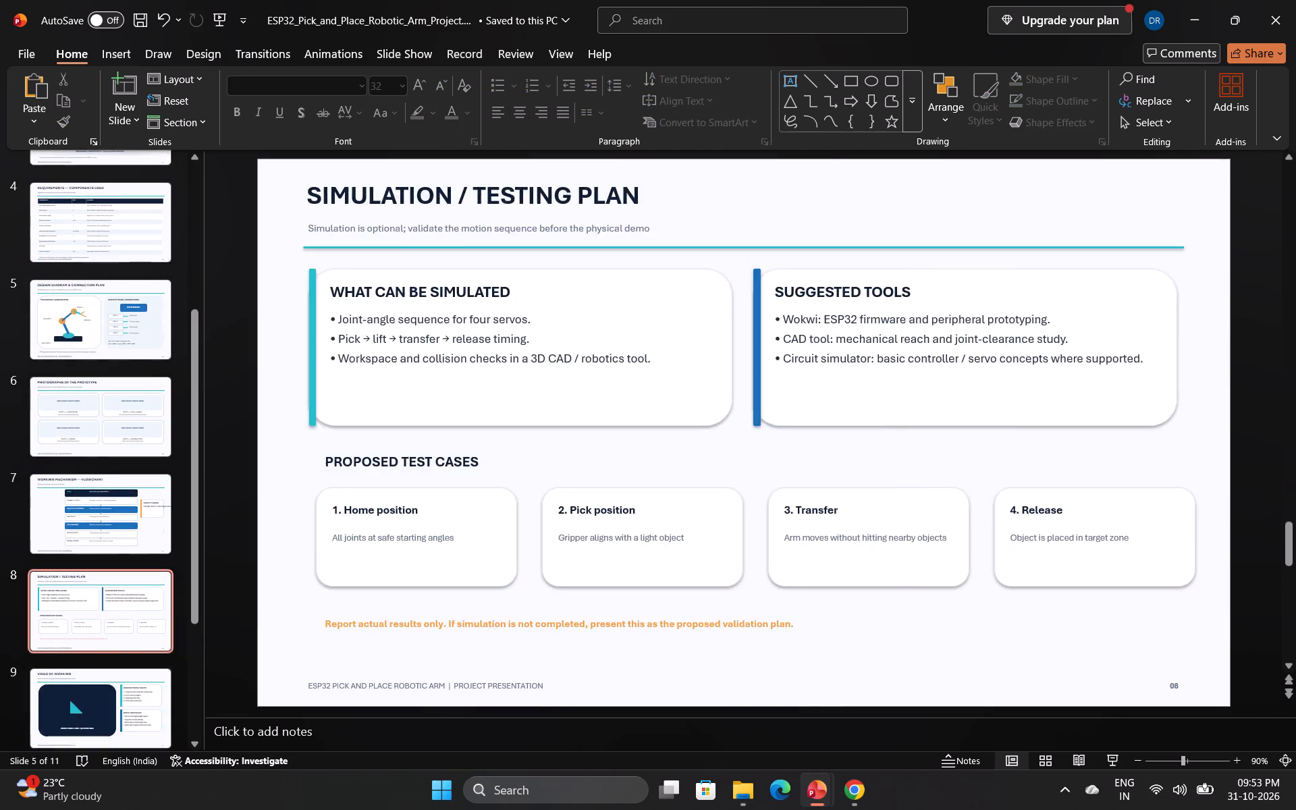
scroll(678, 340, "up", 8)
scroll(678, 340, "down", 11)
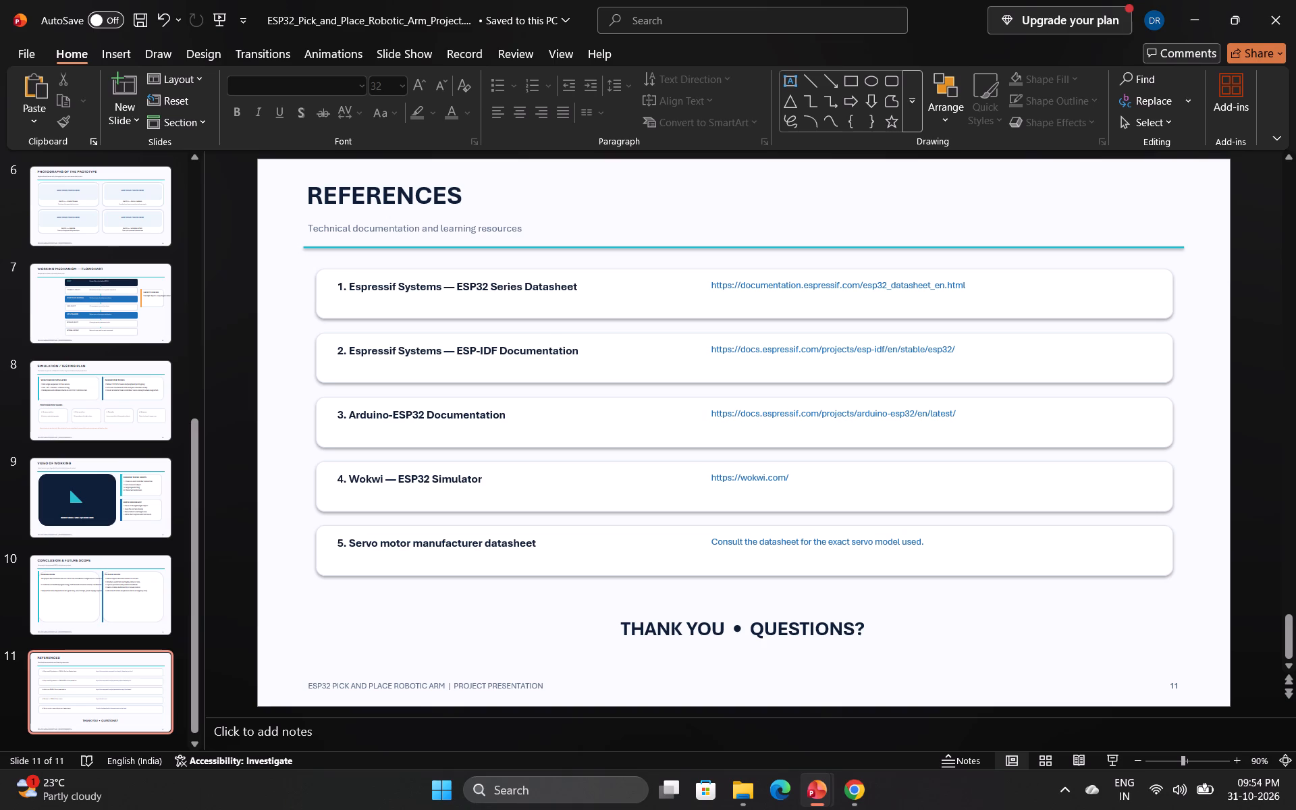
scroll(443, 505, "down", 8)
scroll(443, 505, "up", 1)
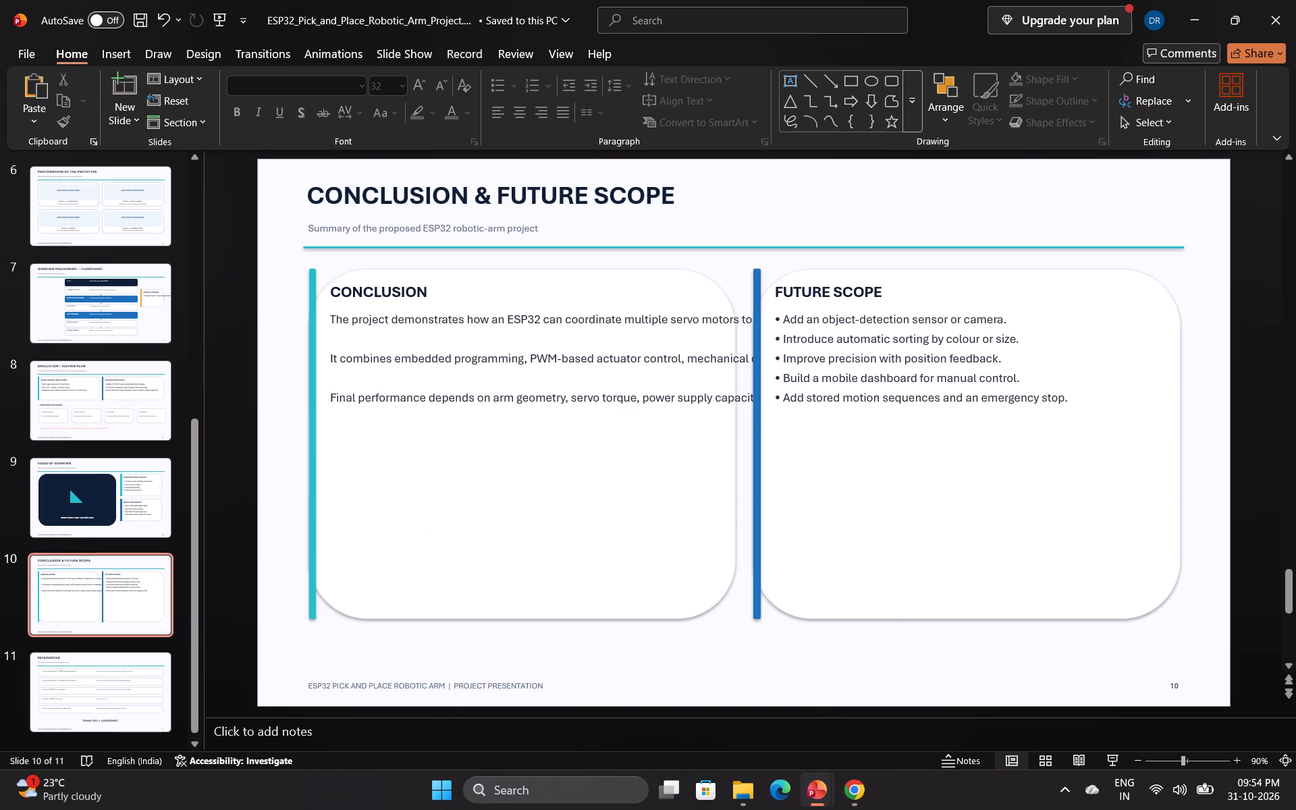
key("Left")
key("Right")
left_click_drag(776, 319, 803, 341)
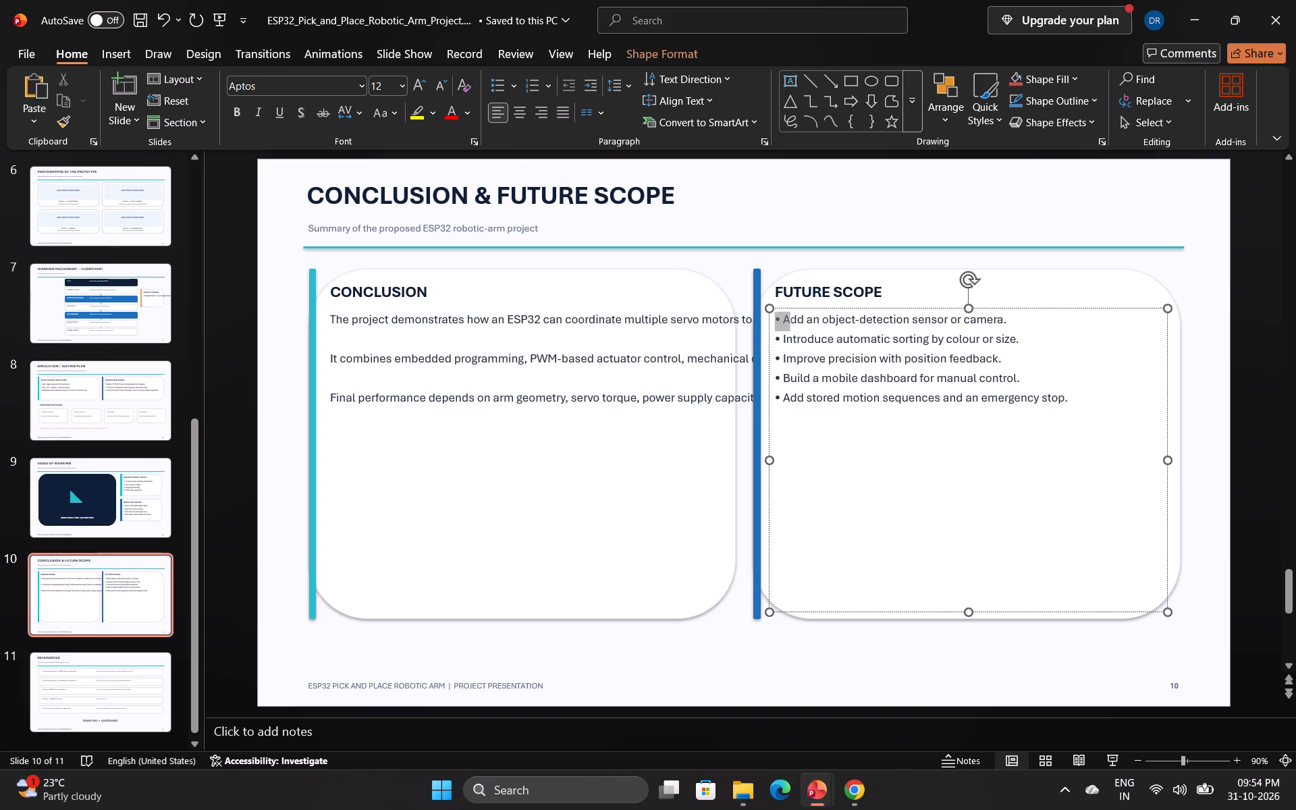
left_click_drag(803, 341, 1123, 399)
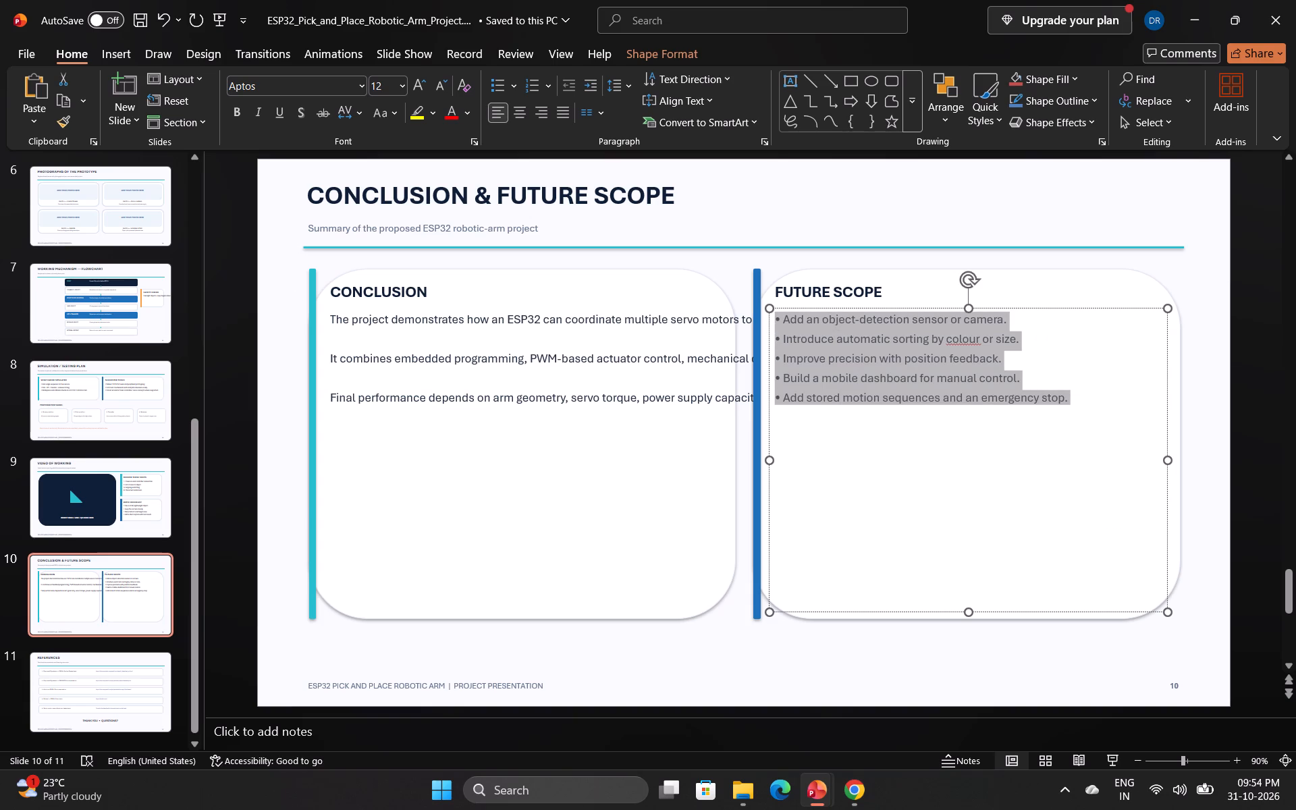
scroll(168, 276, "up", 7)
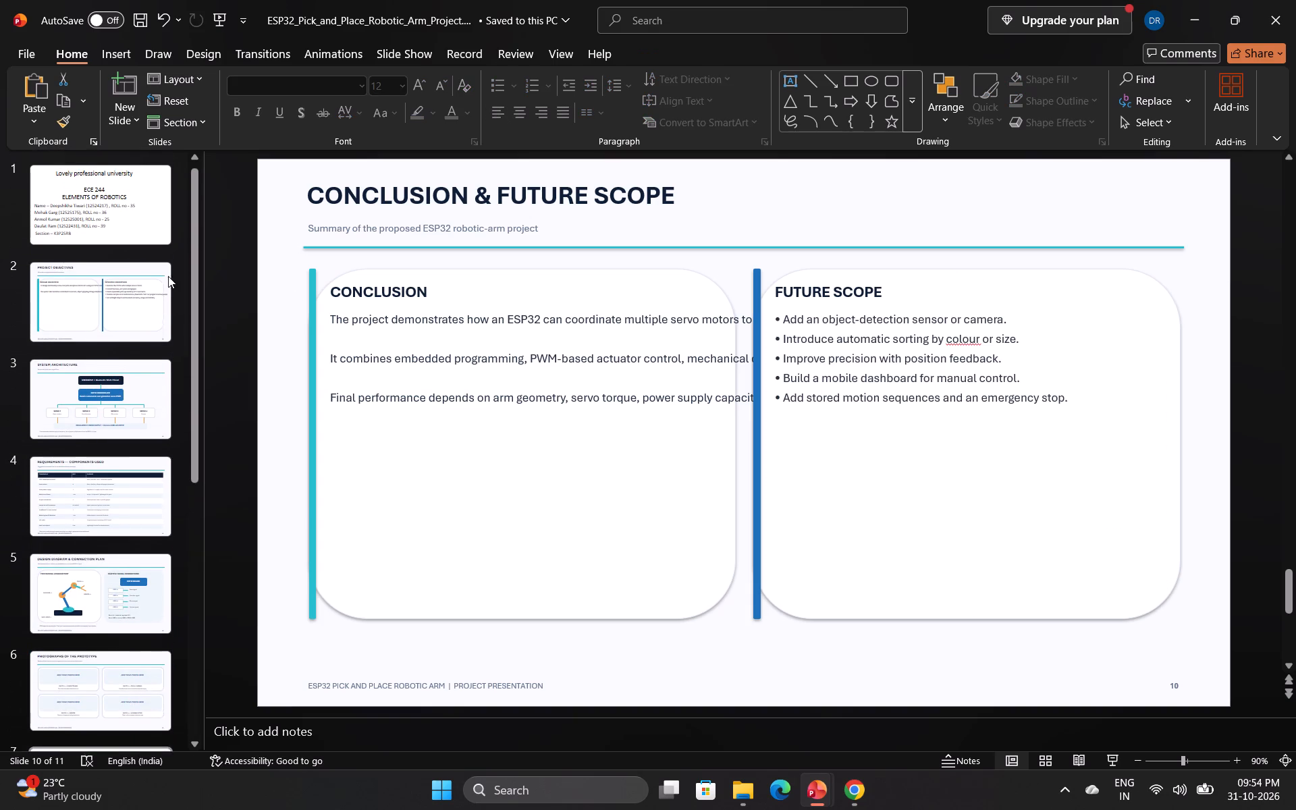
scroll(168, 276, "up", 6)
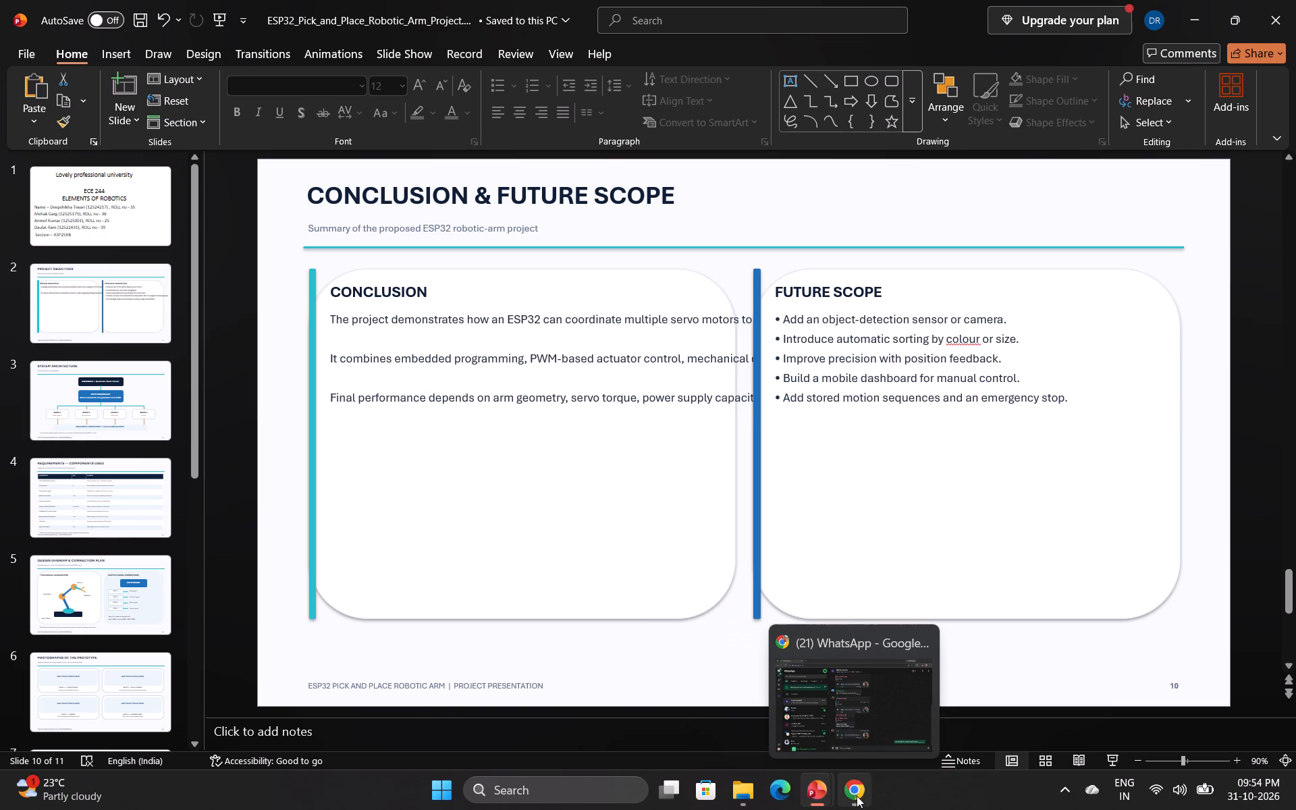
Close the Google Chrome window showing WhatsApp.
left_click(927, 648)
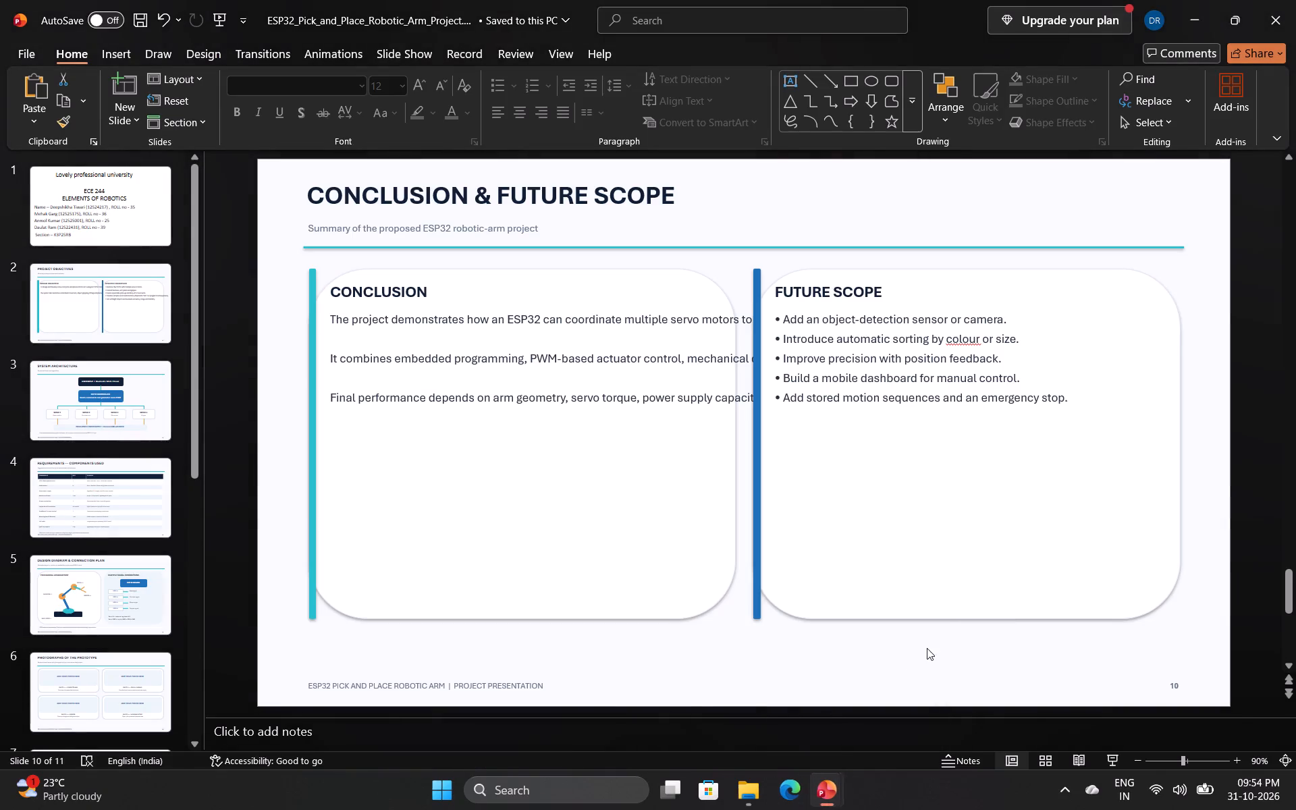
Switch to the presentation PEL CA1 (1).PPT and look over its title slide.
left_click(825, 791)
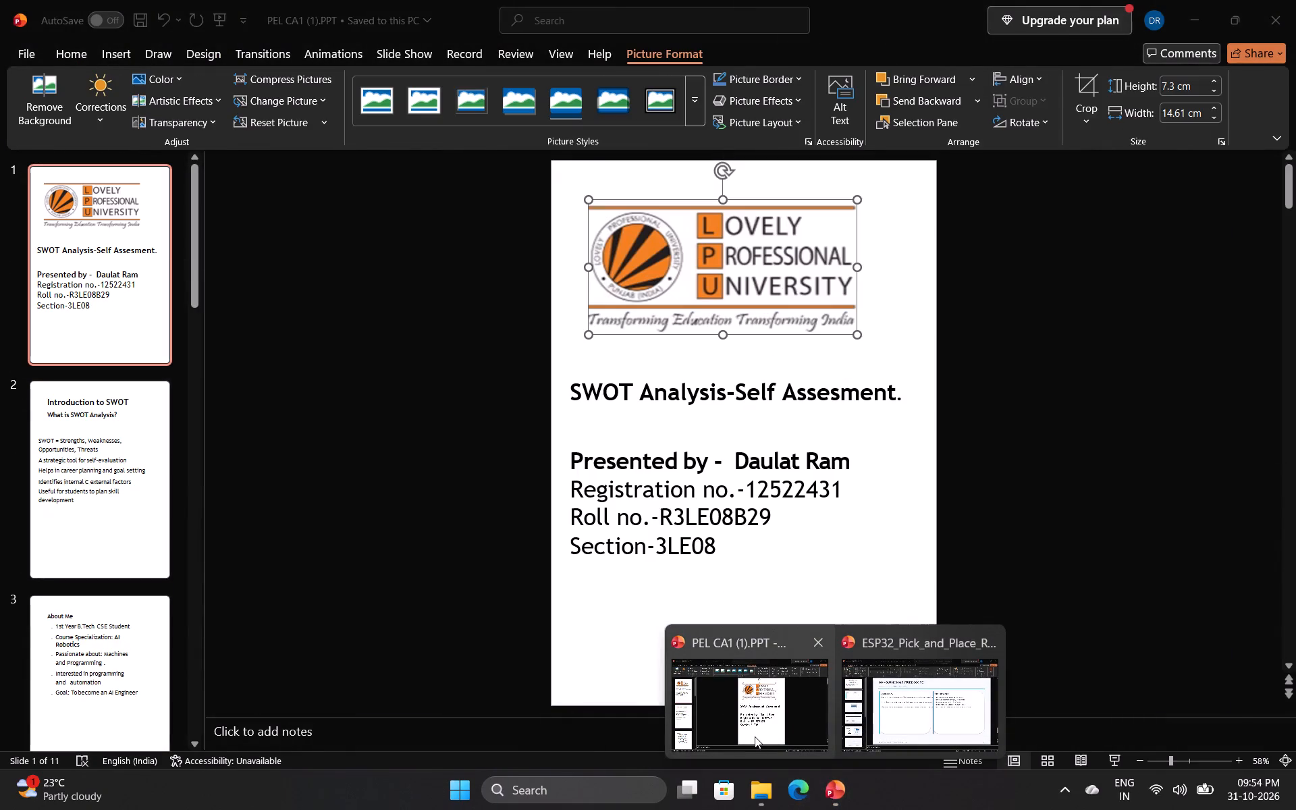
left_click(755, 736)
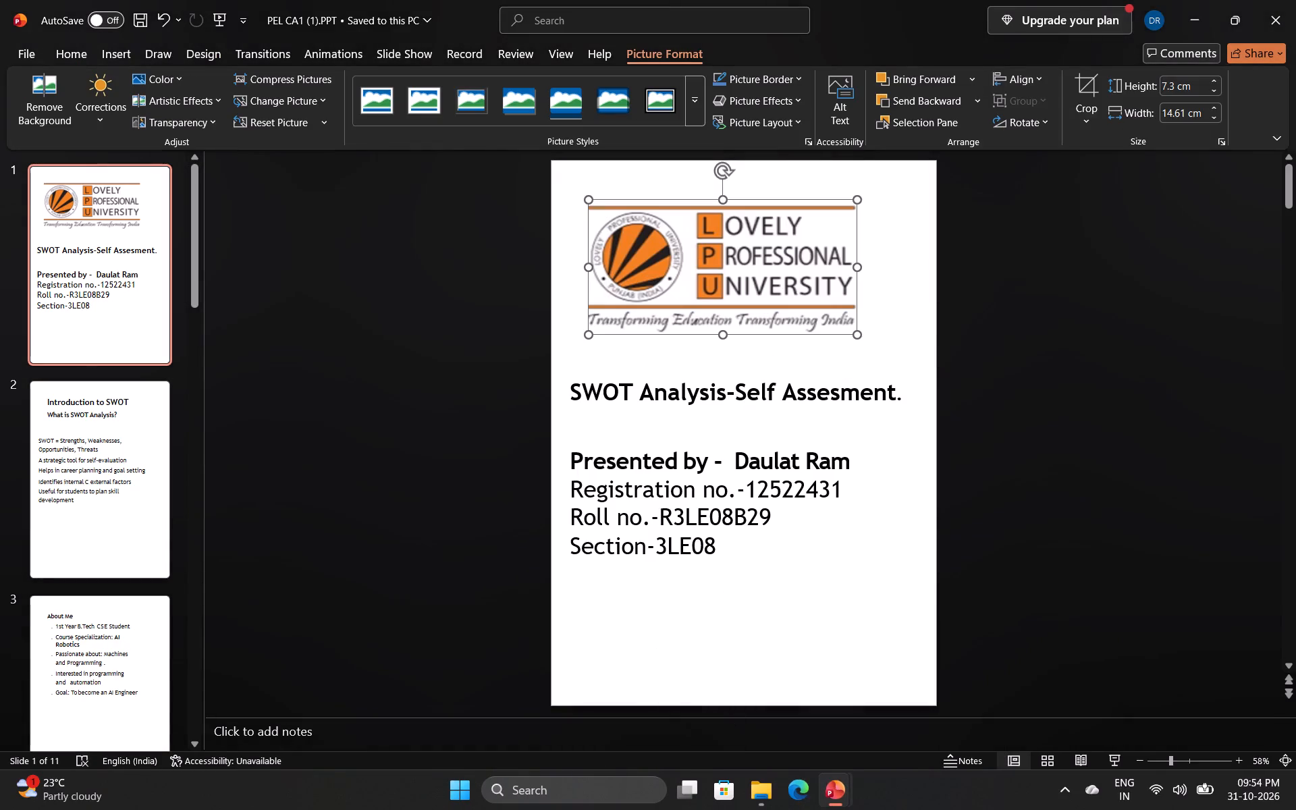
scroll(701, 508, "down", 5)
scroll(701, 508, "up", 5)
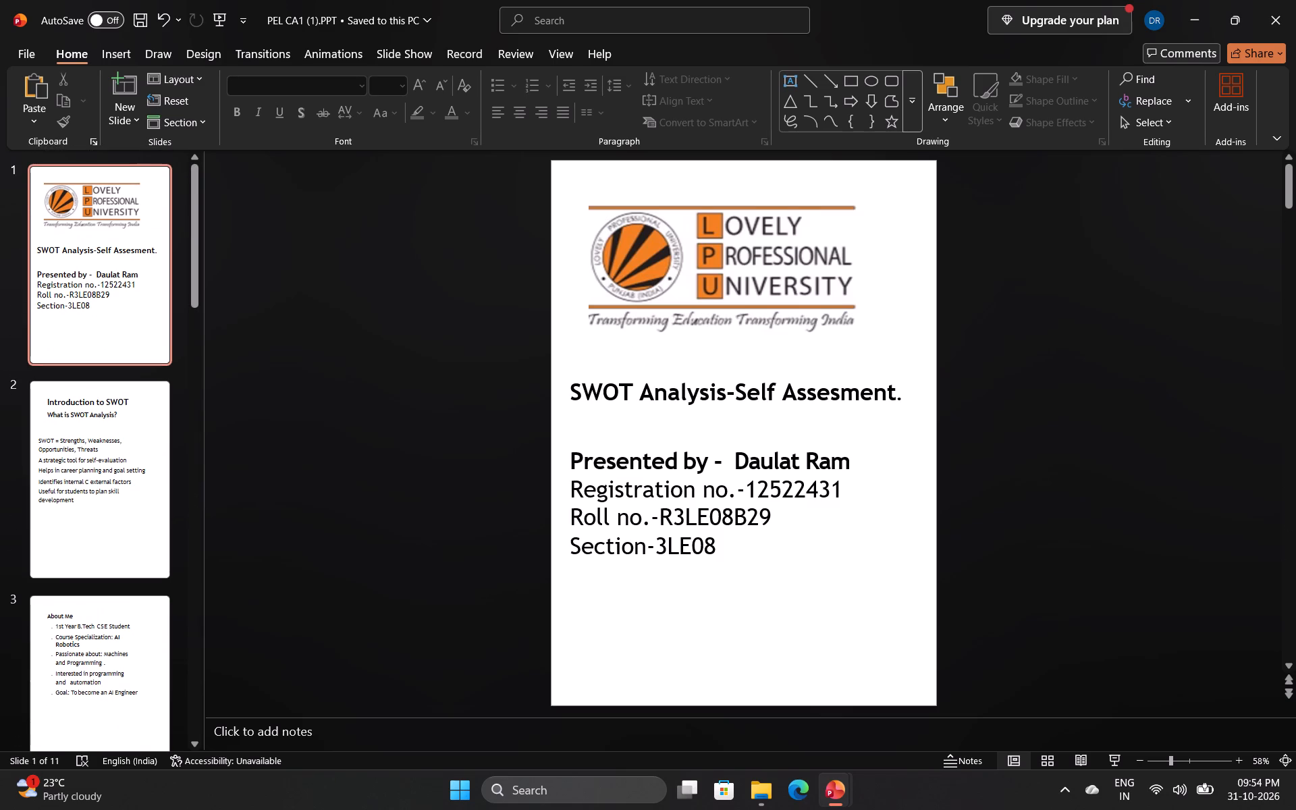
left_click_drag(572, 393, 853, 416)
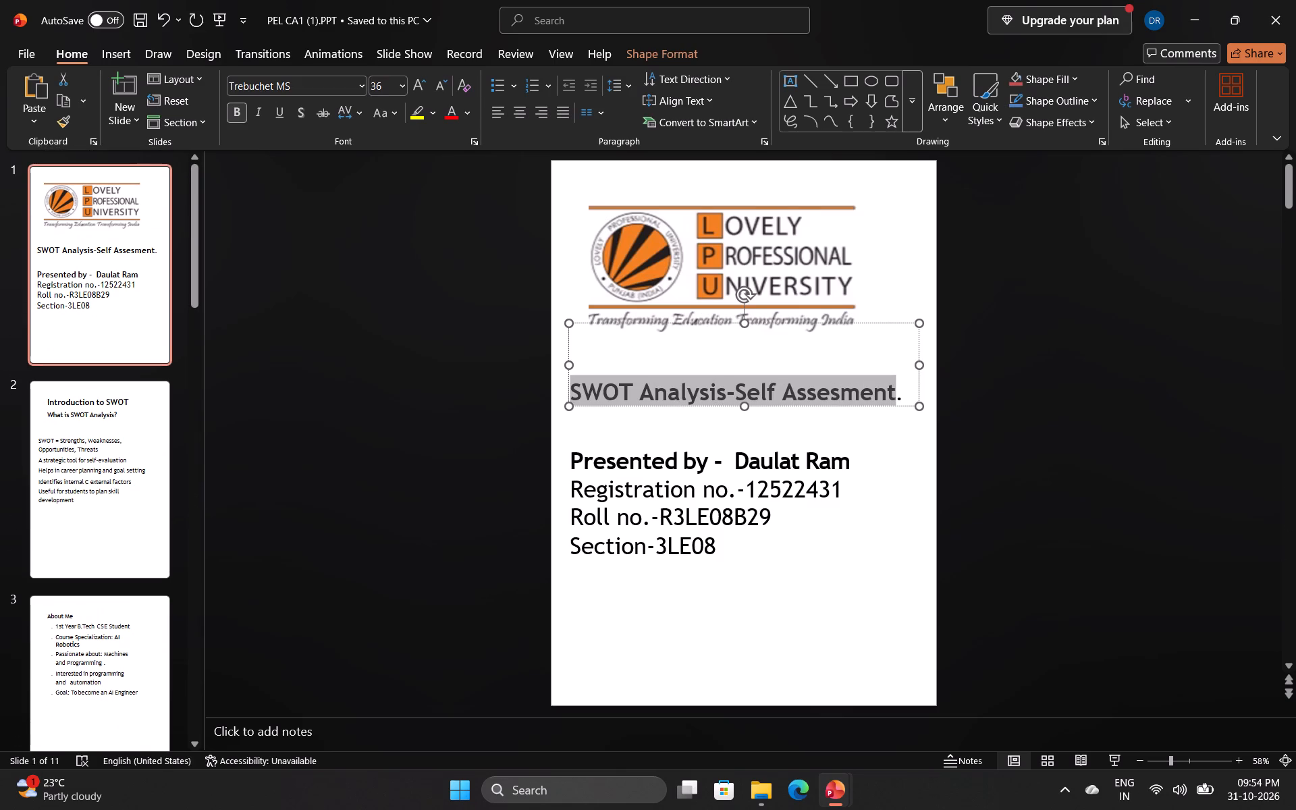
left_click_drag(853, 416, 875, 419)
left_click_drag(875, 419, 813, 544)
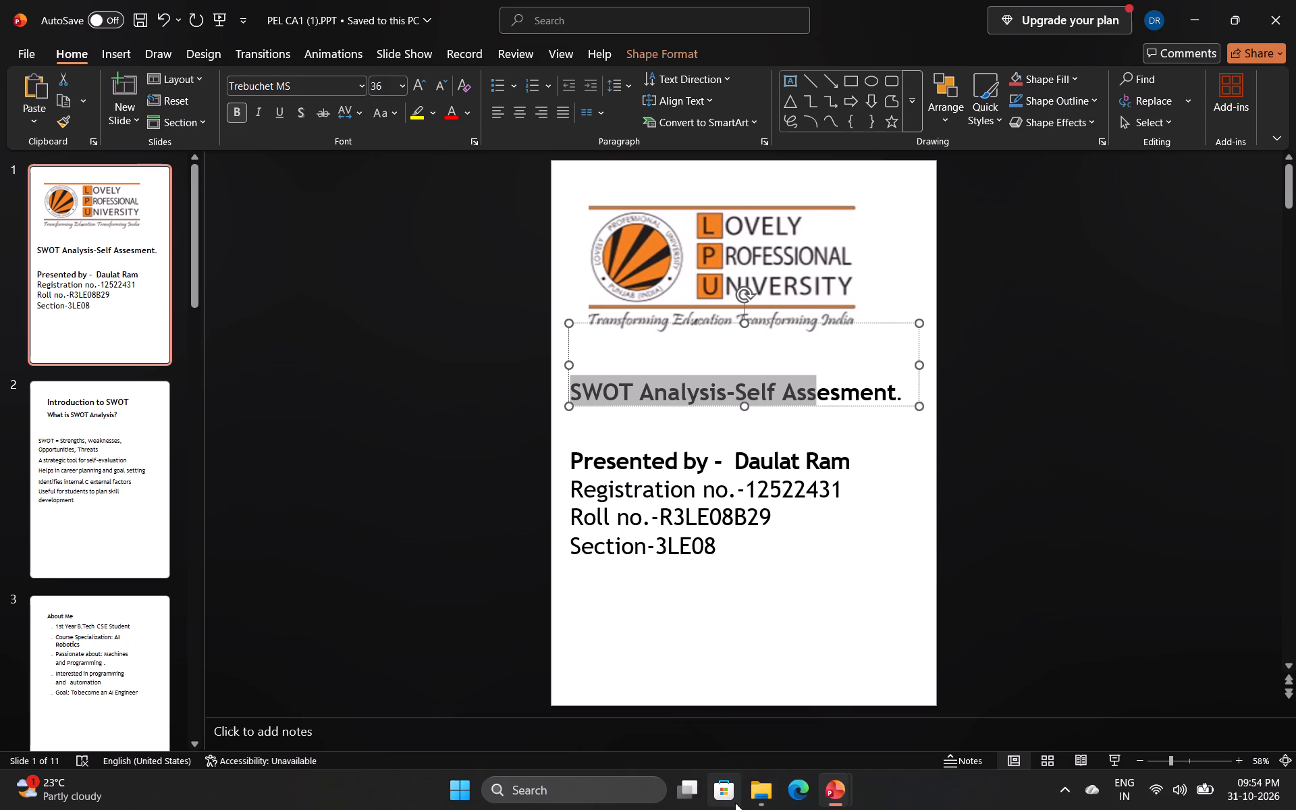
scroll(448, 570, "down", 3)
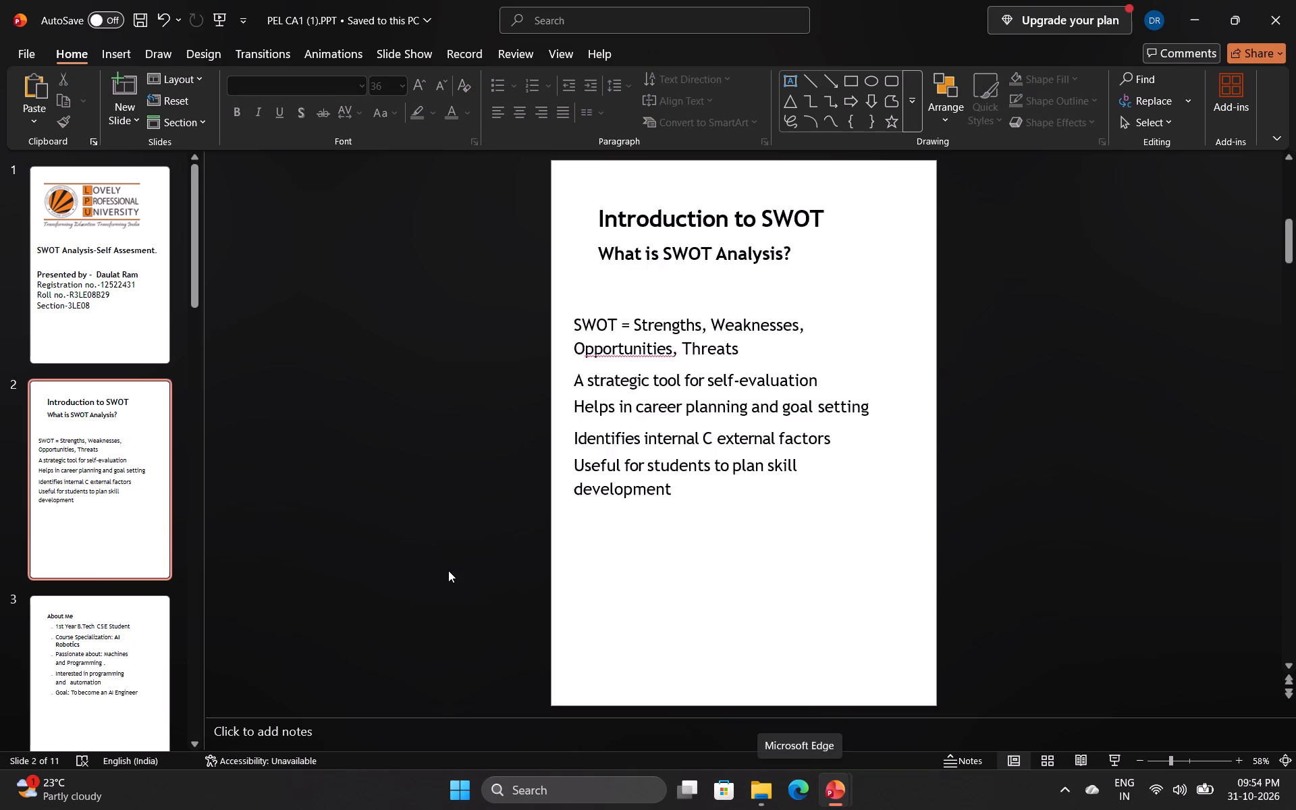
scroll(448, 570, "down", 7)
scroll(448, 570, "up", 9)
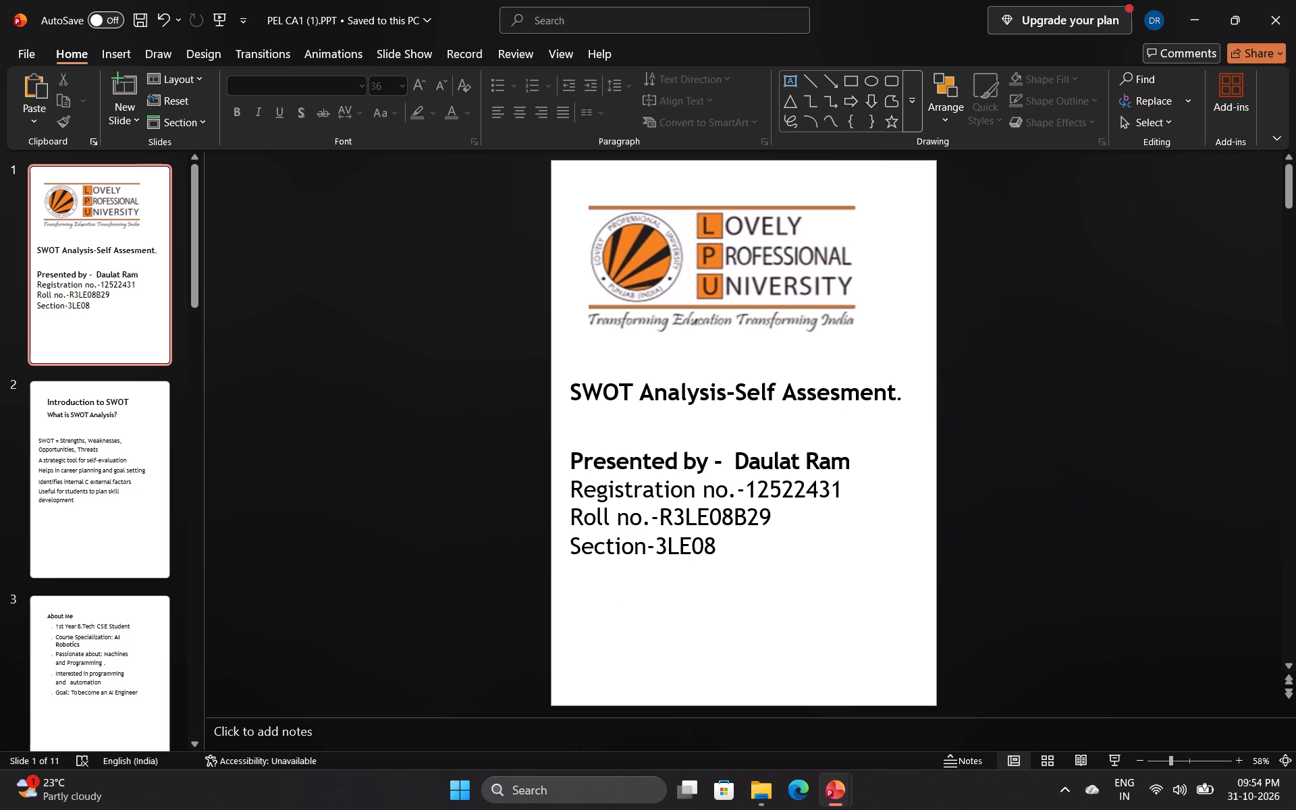
Replace the "SWOT Analysis-Self Assesment." title on the SWOT deck's first slide with the copied text "ELEMENTS OF ROBOTICS".
left_click_drag(570, 394, 733, 400)
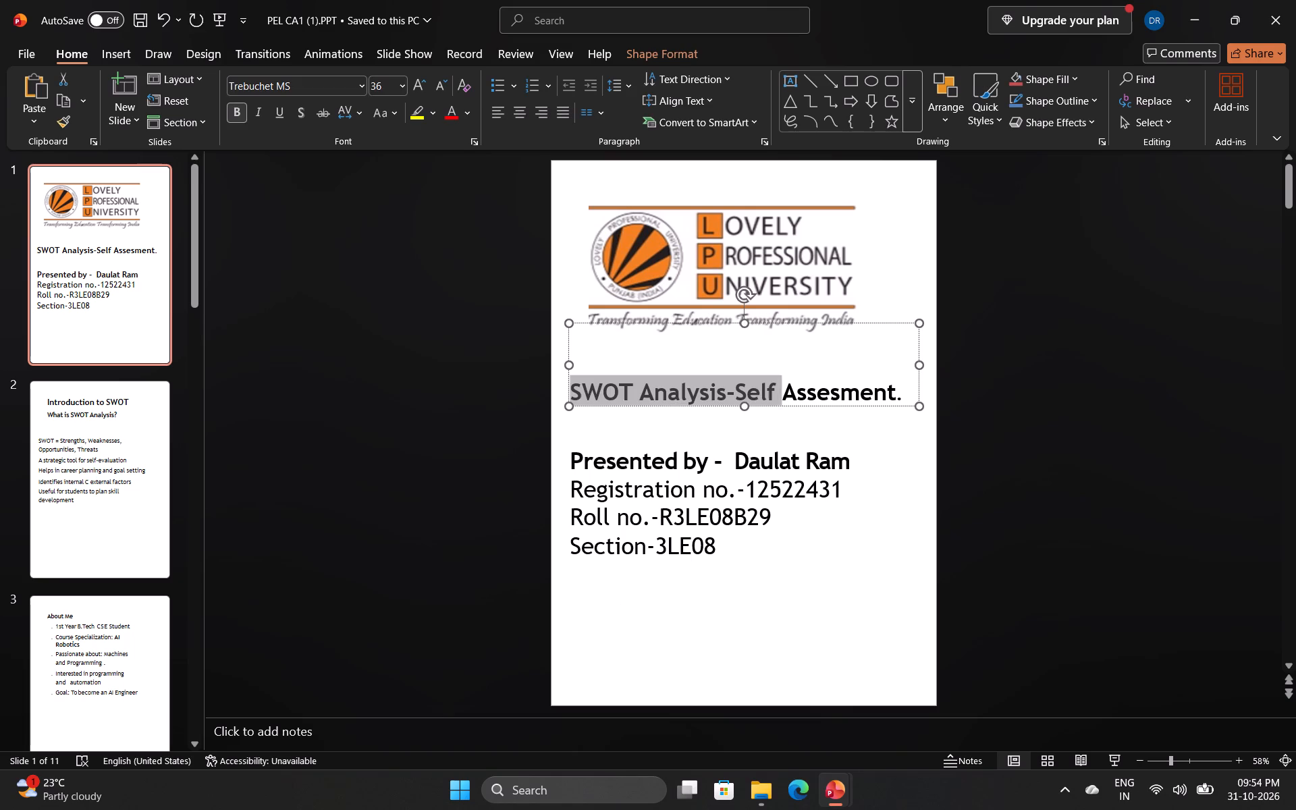
left_click_drag(733, 400, 915, 413)
key("BackSpace")
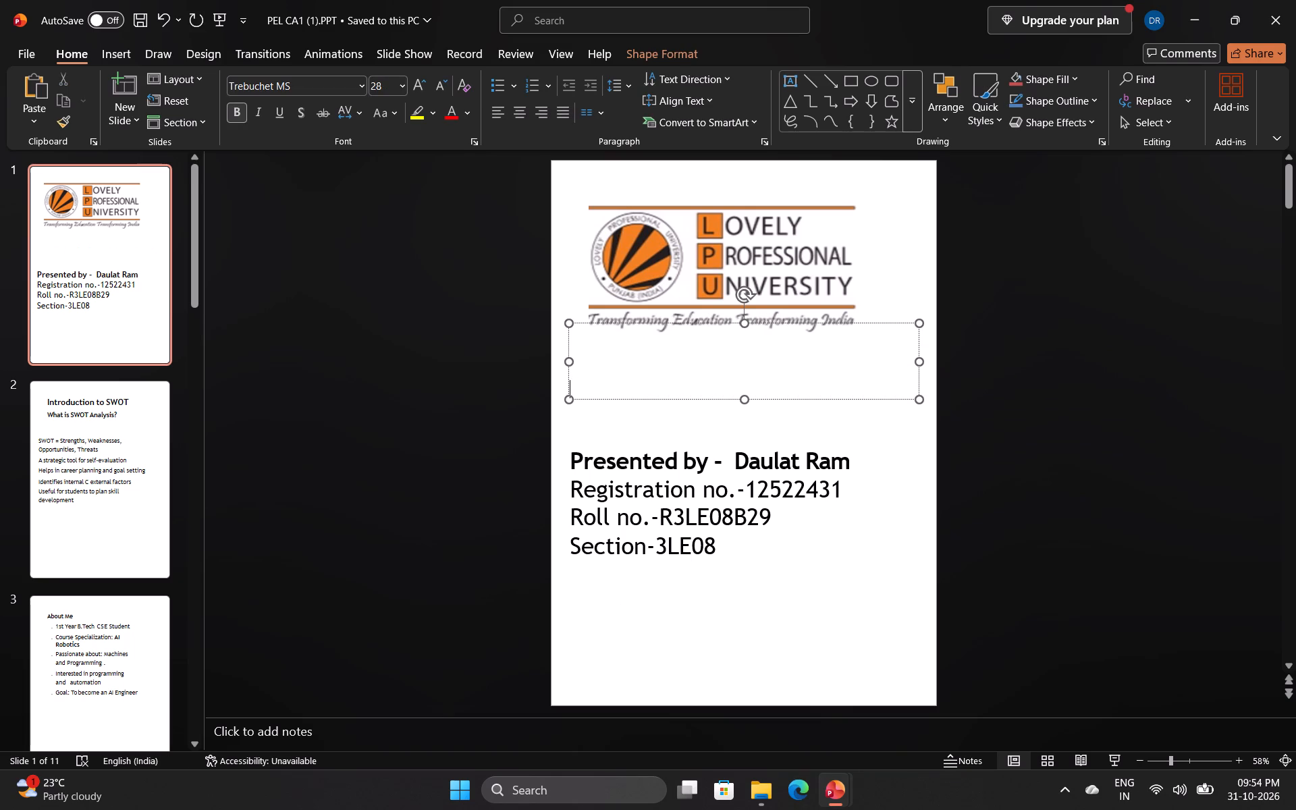
key("ctrl+v")
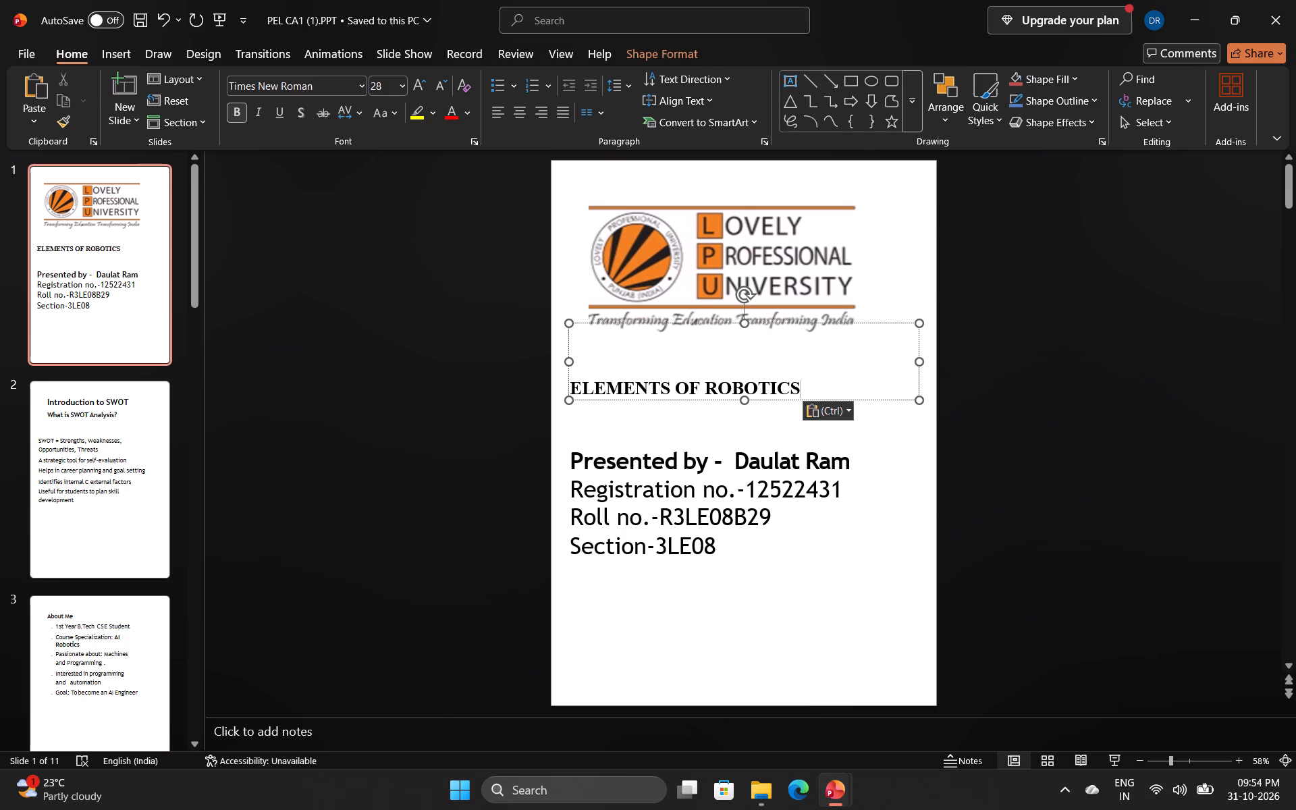
Add the course code "ECE:244" and two spaces in front of "ELEMENTS OF ROBOTICS" in the title line.
left_click(571, 388)
type("ECE")
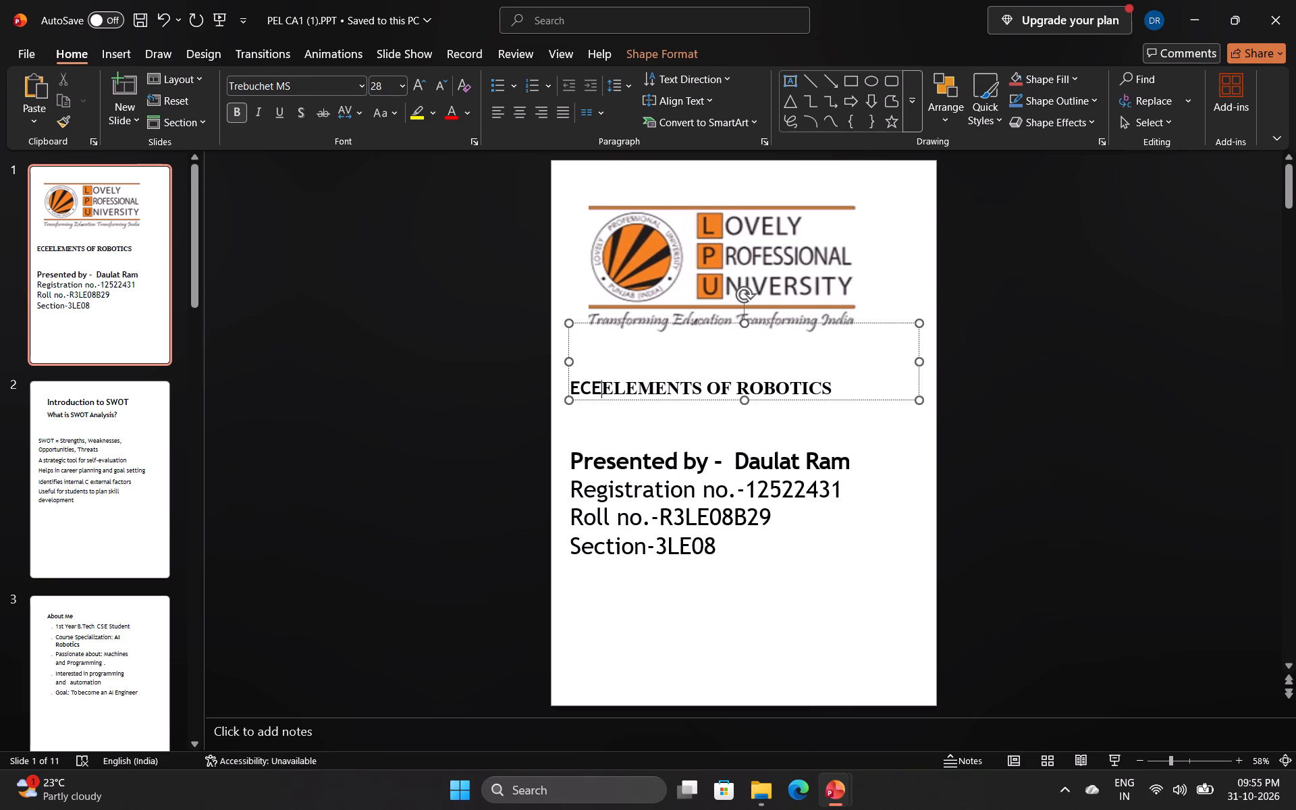
key("shift+colon")
type("244")
key("space")
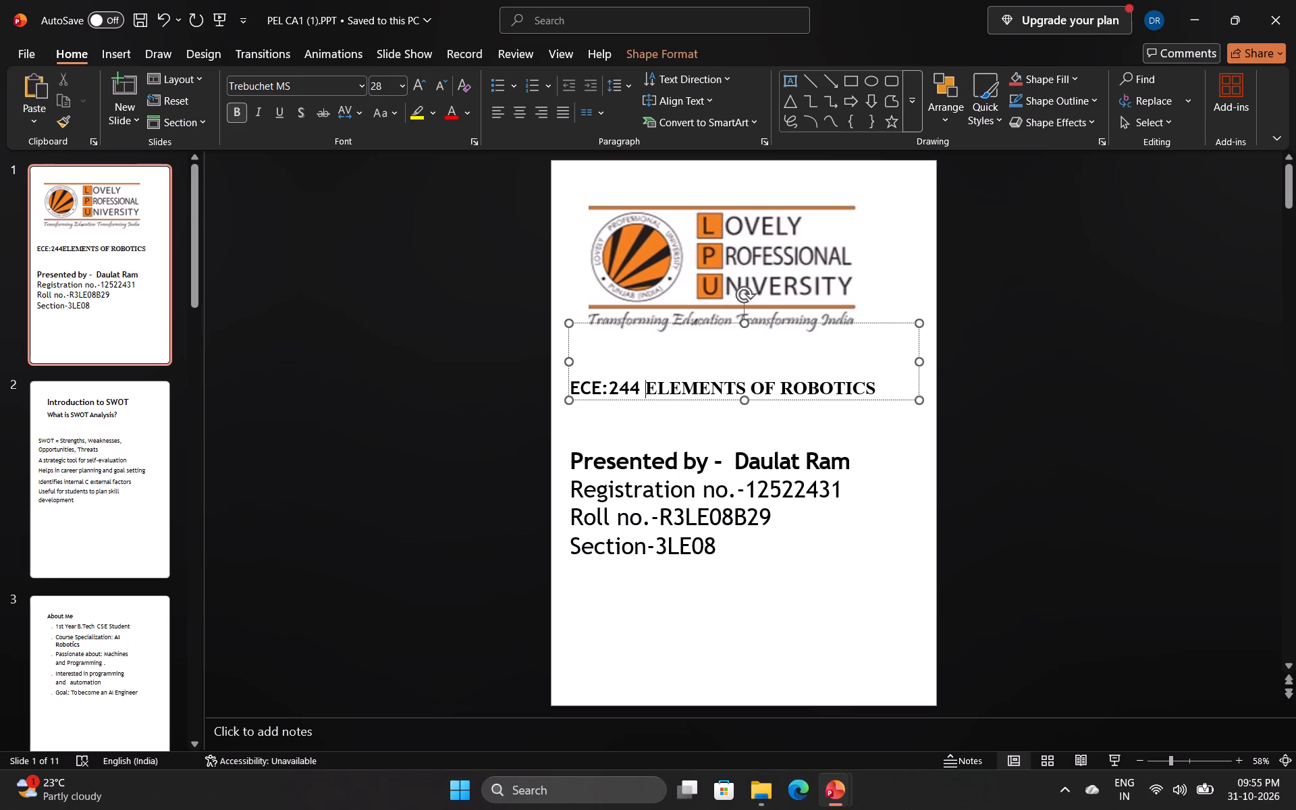
key("space")
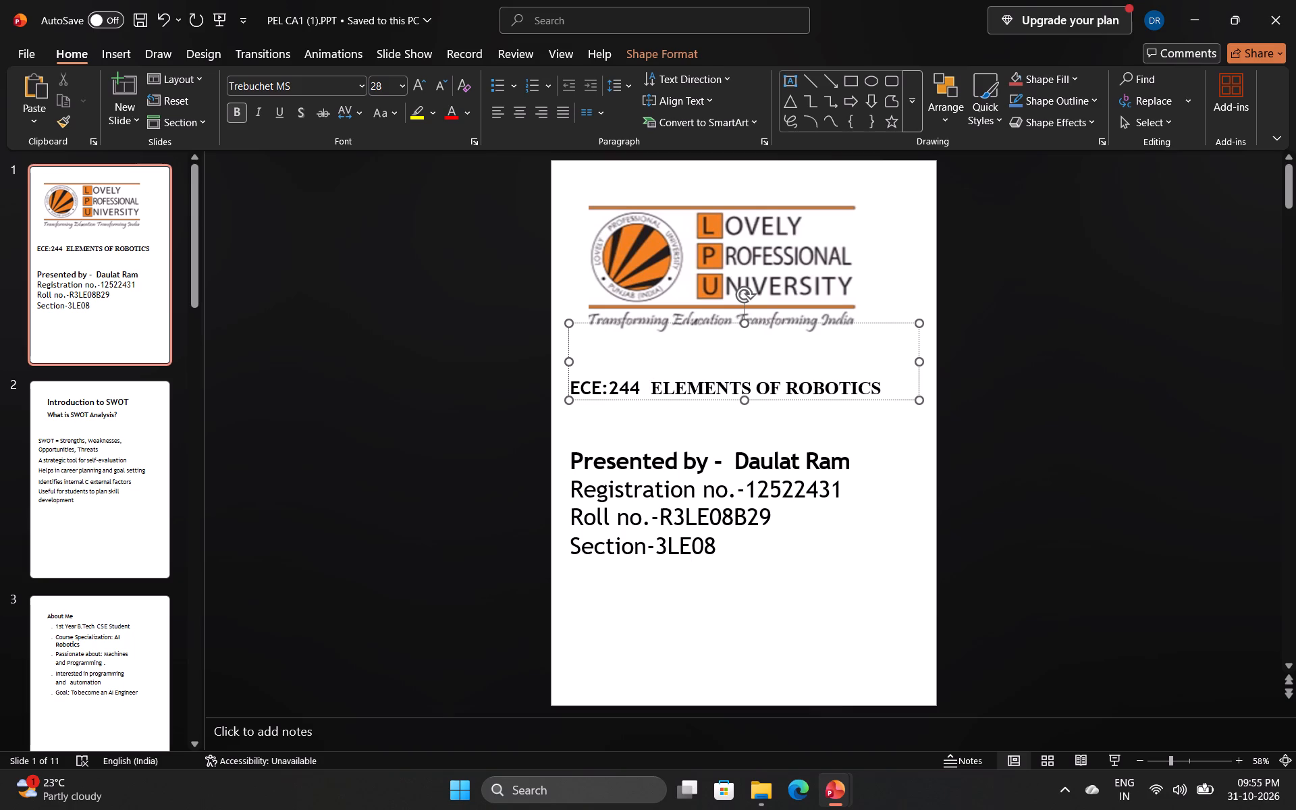
Delete the presenter, registration number, roll number and section lines below the title.
left_click_drag(574, 464, 773, 610)
key("BackSpace")
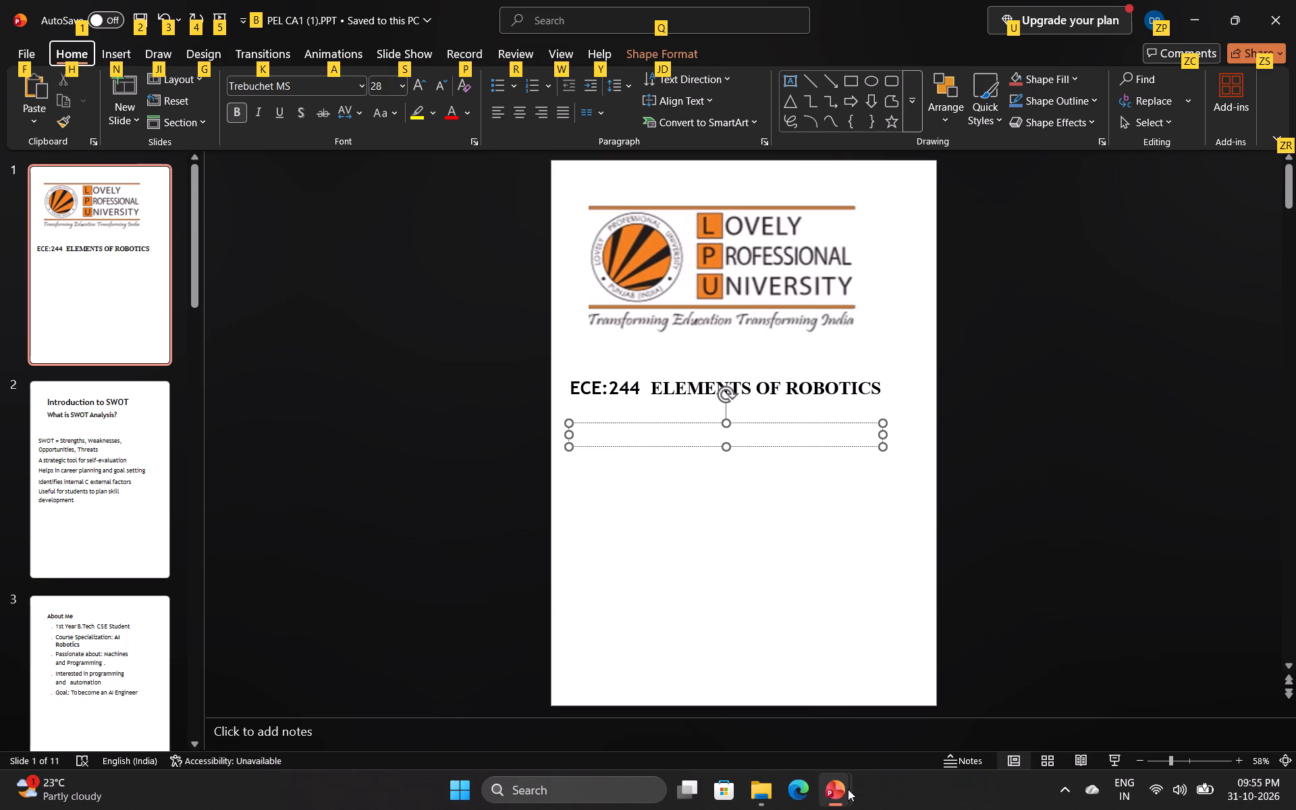
Copy the four team-member lines with names and roll numbers from the title slide of the ESP32 robotic arm deck.
left_click(889, 732)
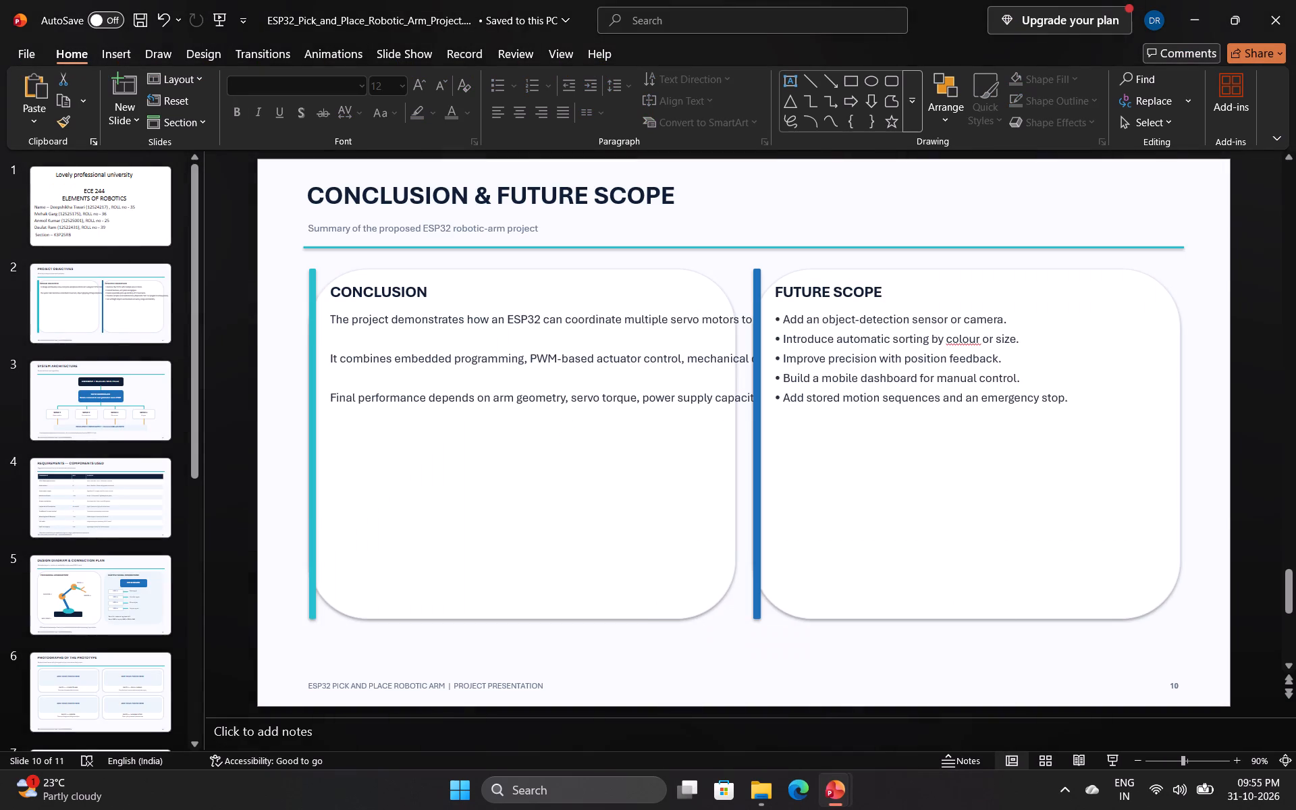
left_click(99, 210)
scroll(373, 520, "down", 1)
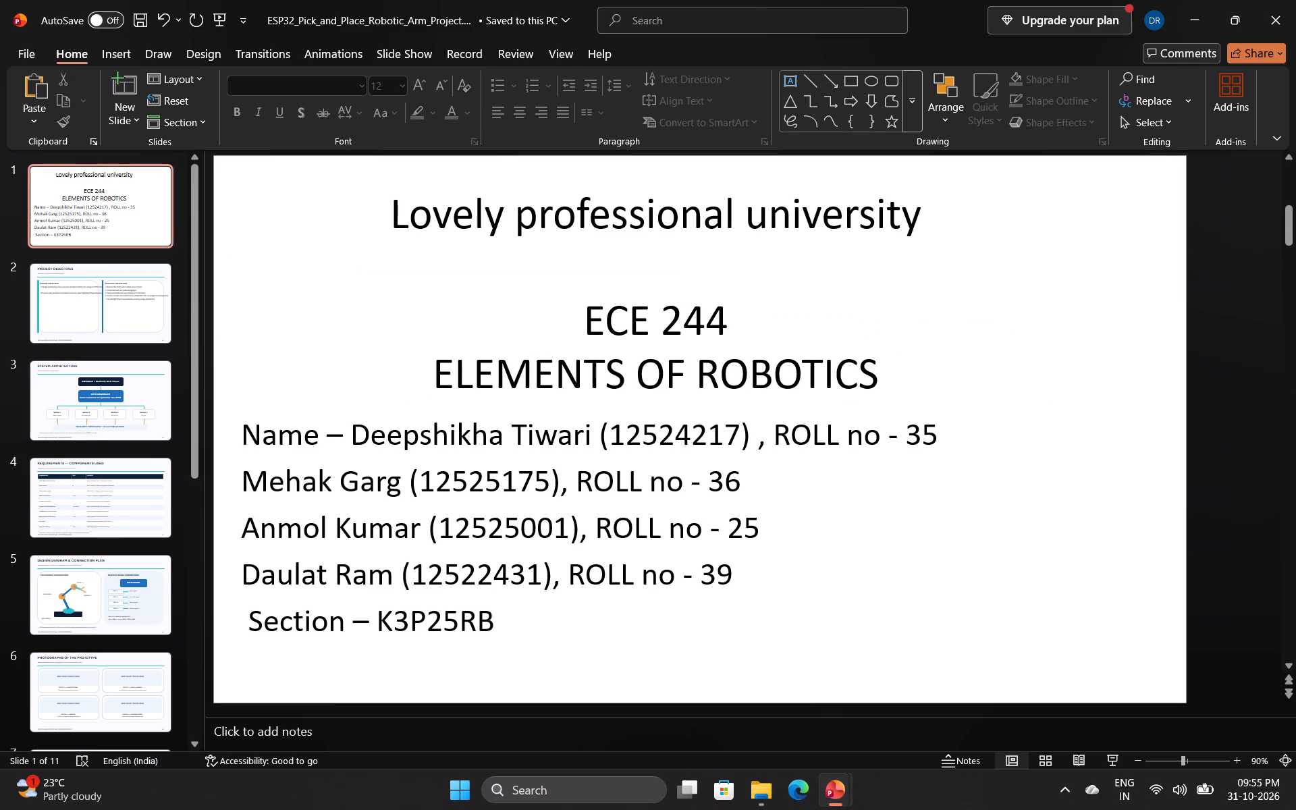
scroll(373, 520, "down", 1)
scroll(373, 520, "up", 3)
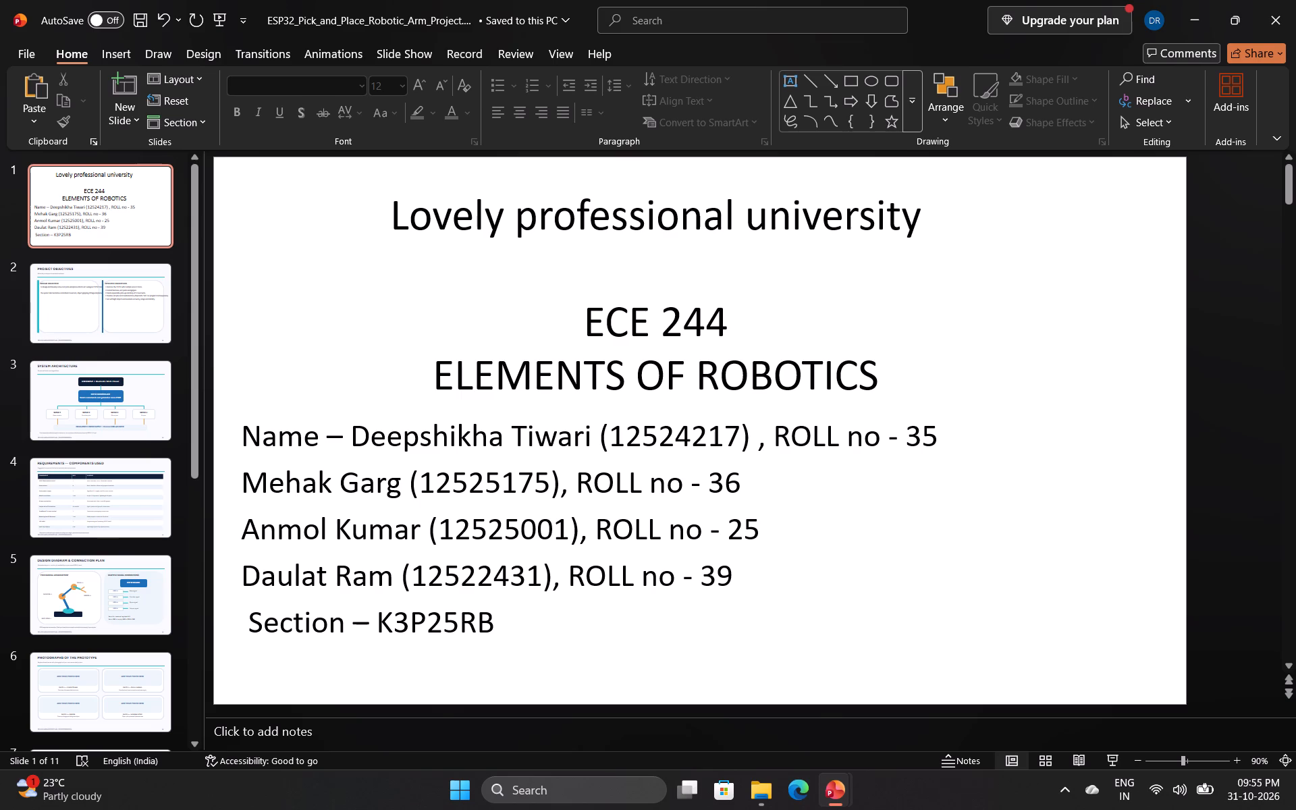
left_click_drag(245, 431, 791, 540)
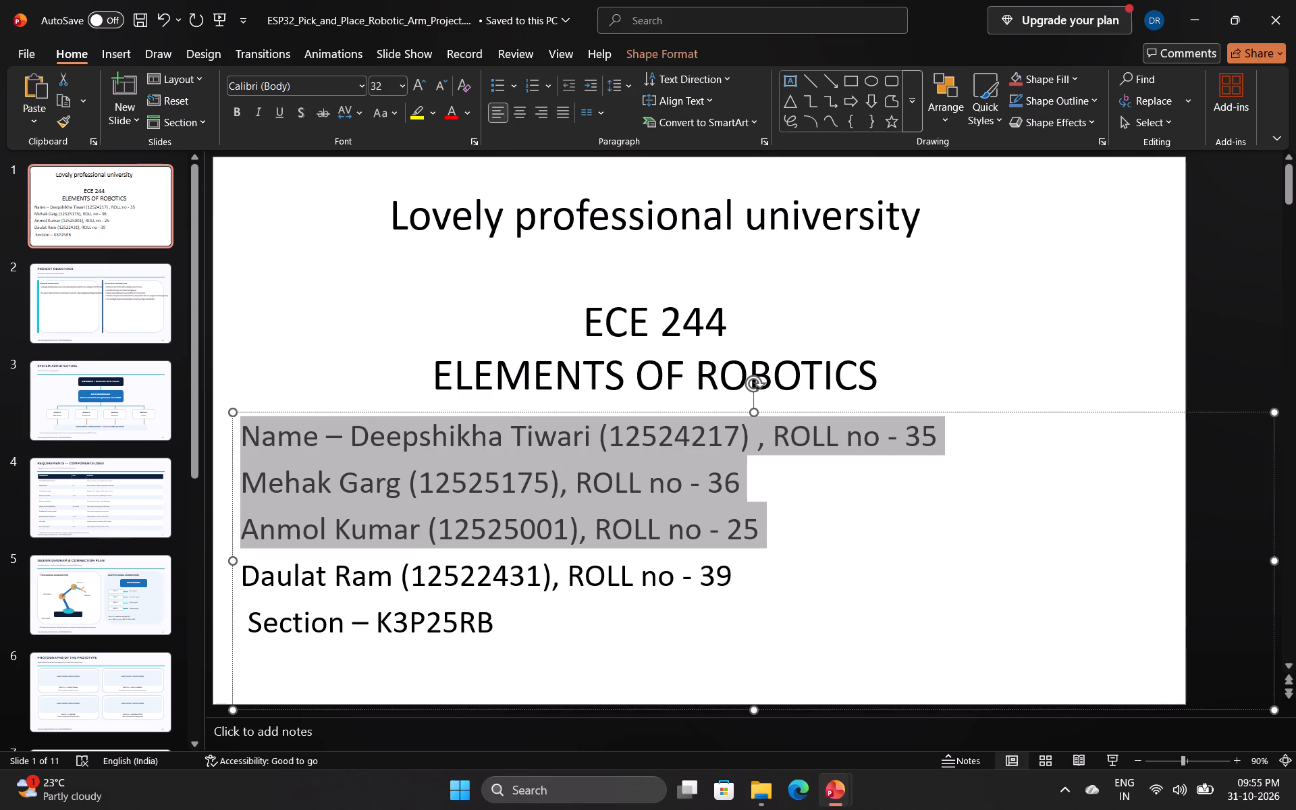
left_click_drag(791, 540, 784, 572)
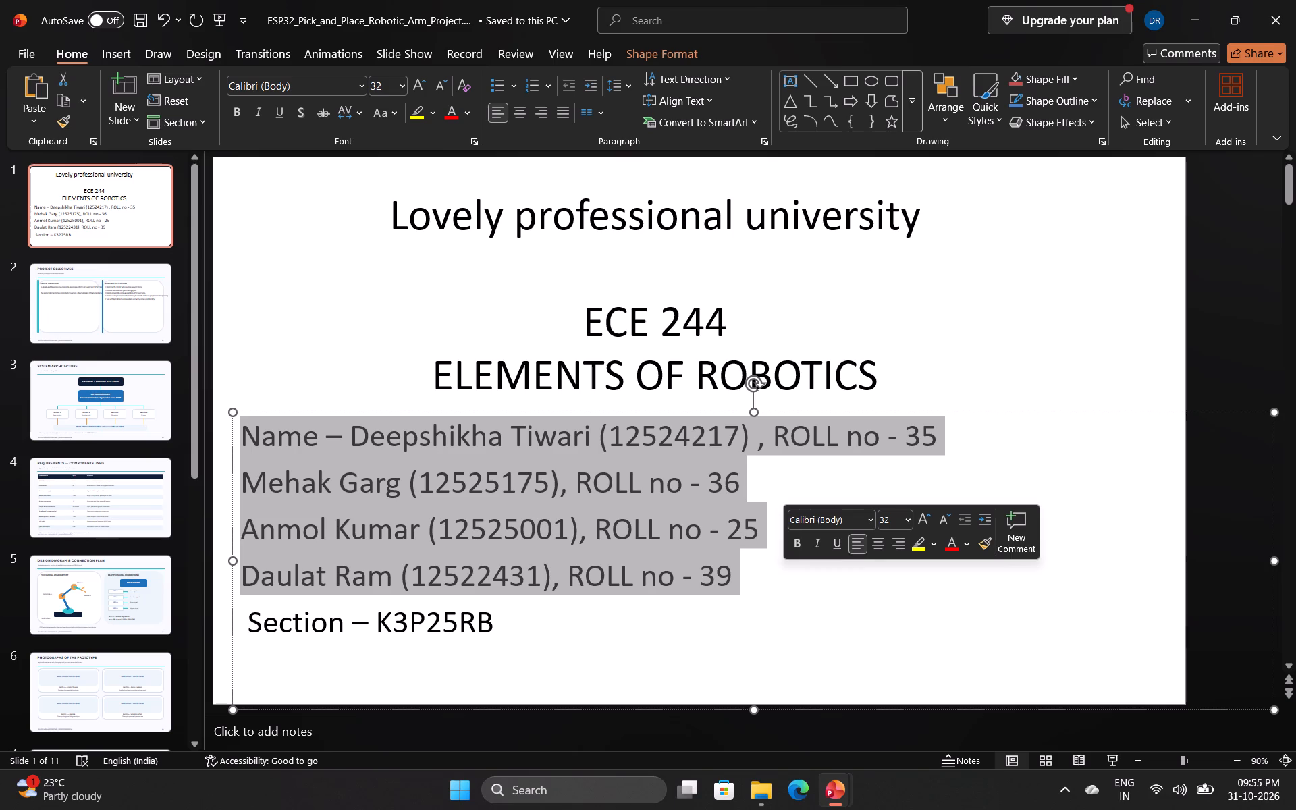
key("ctrl+c")
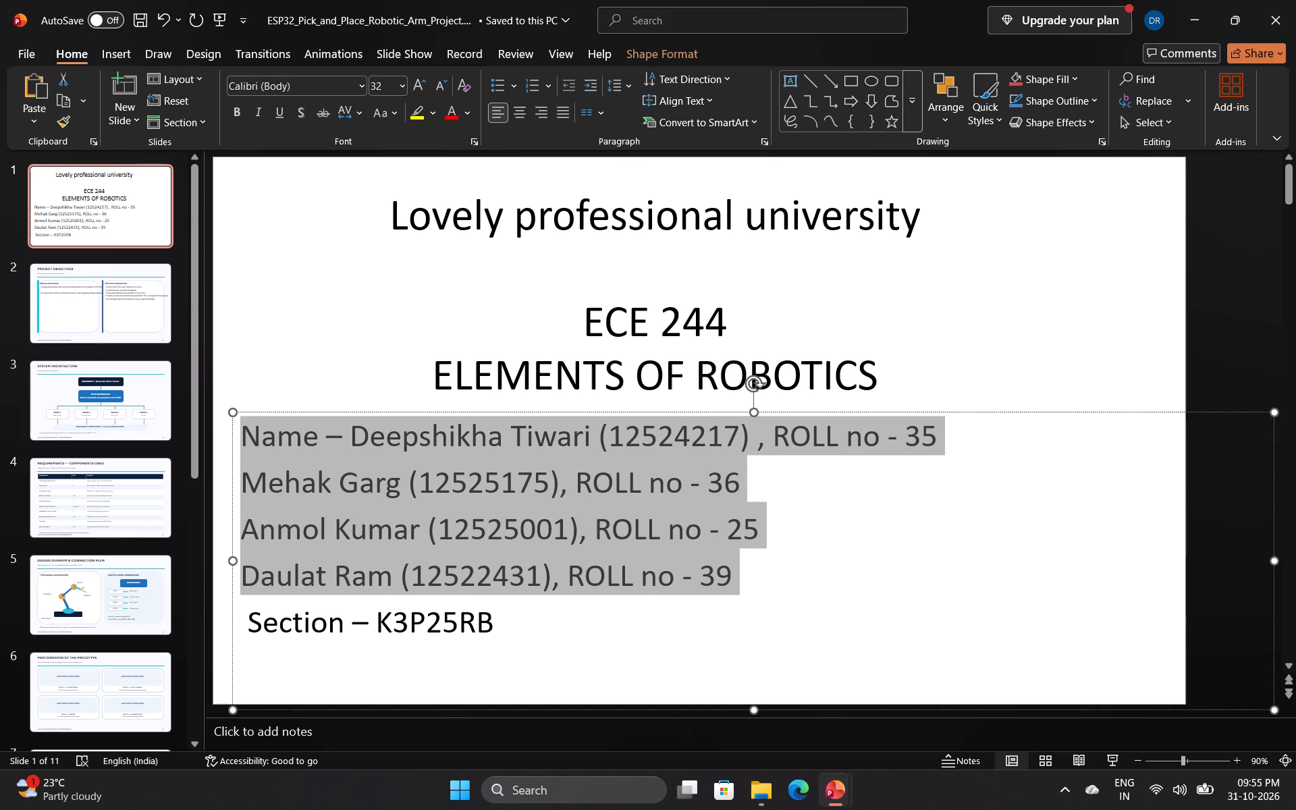
key("ctrl+Tab")
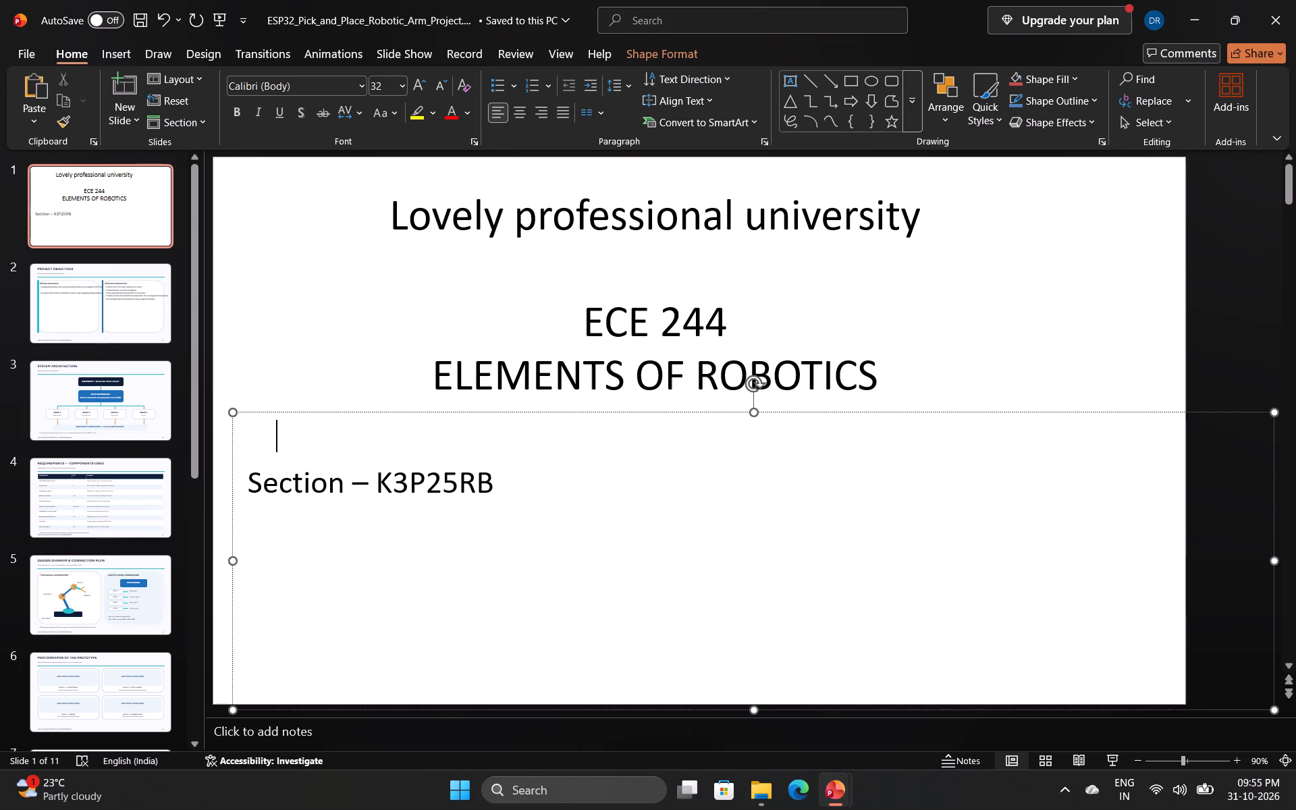
key("ctrl+z")
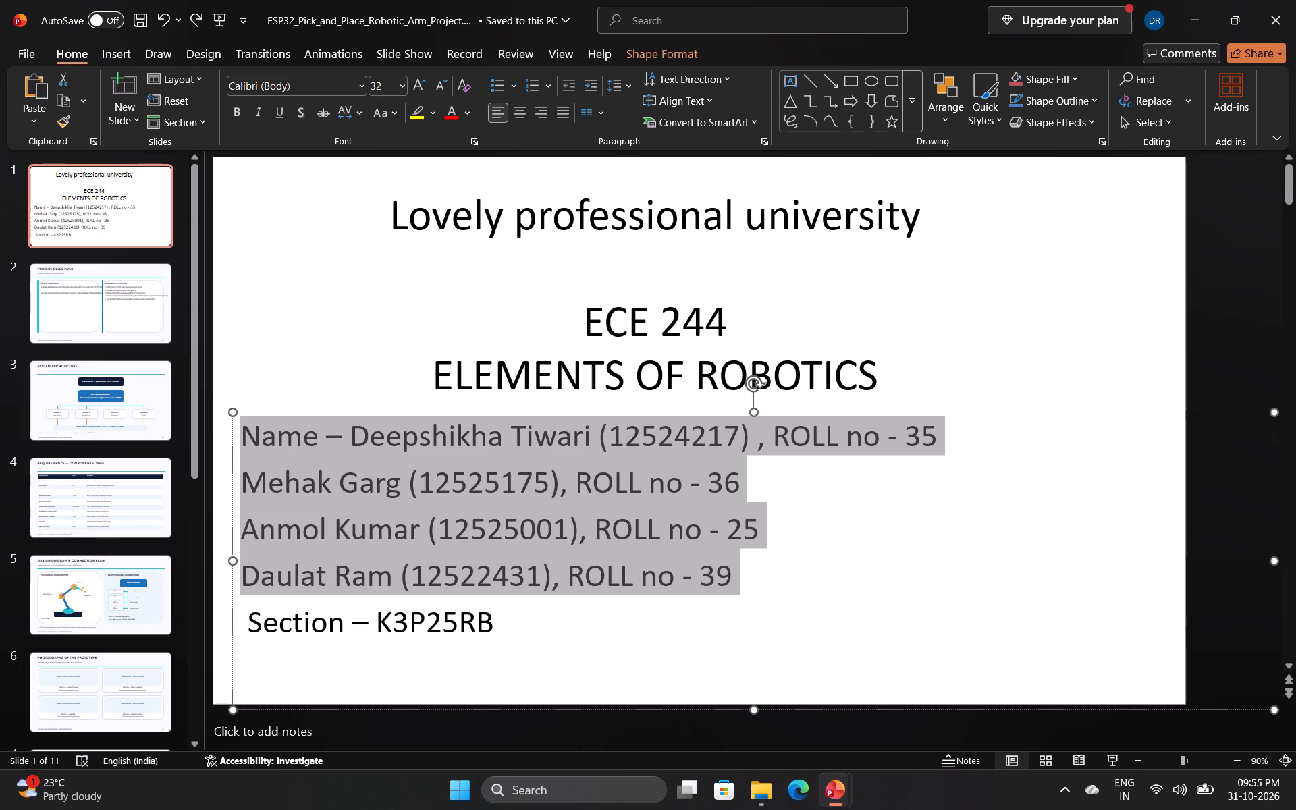
key("ctrl+c")
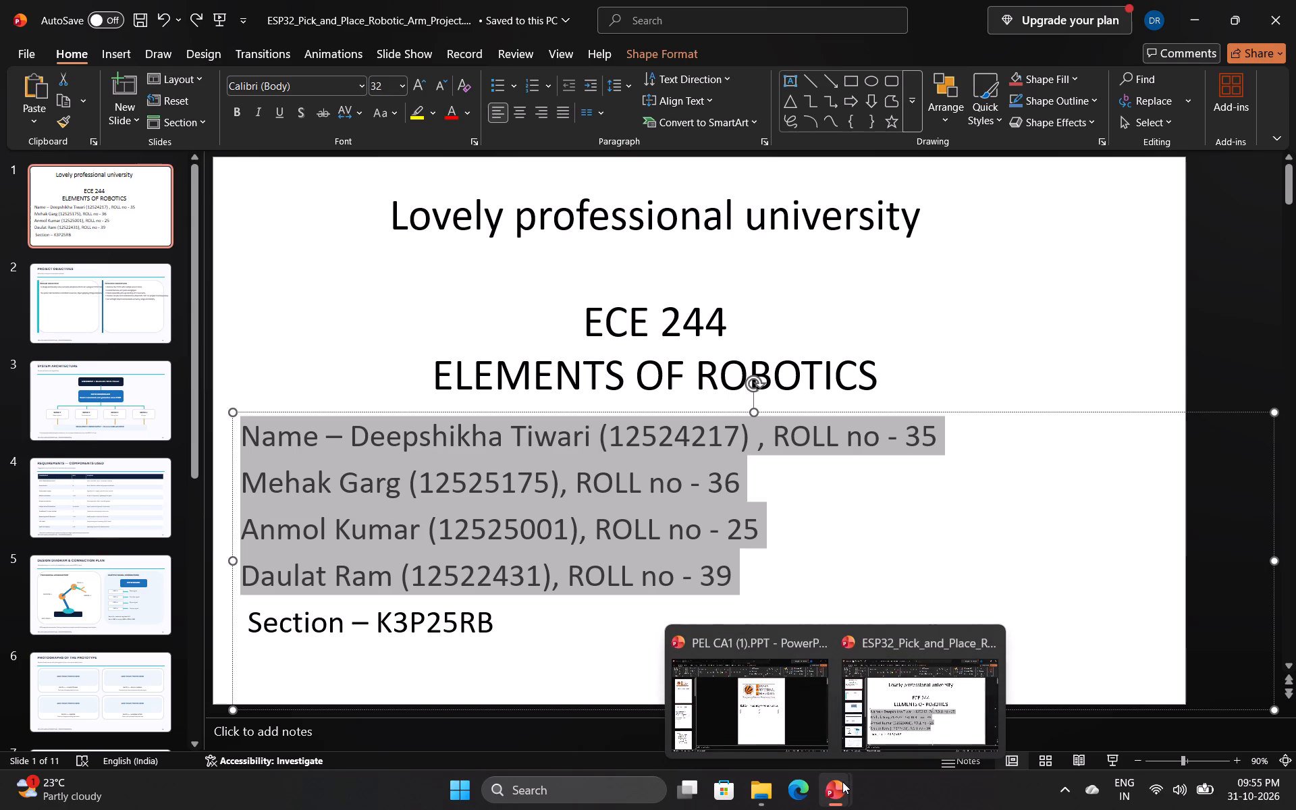
On the SWOT deck's title slide, align the small empty text box with the title's left edge and enlarge it across the blank area below.
left_click(756, 707)
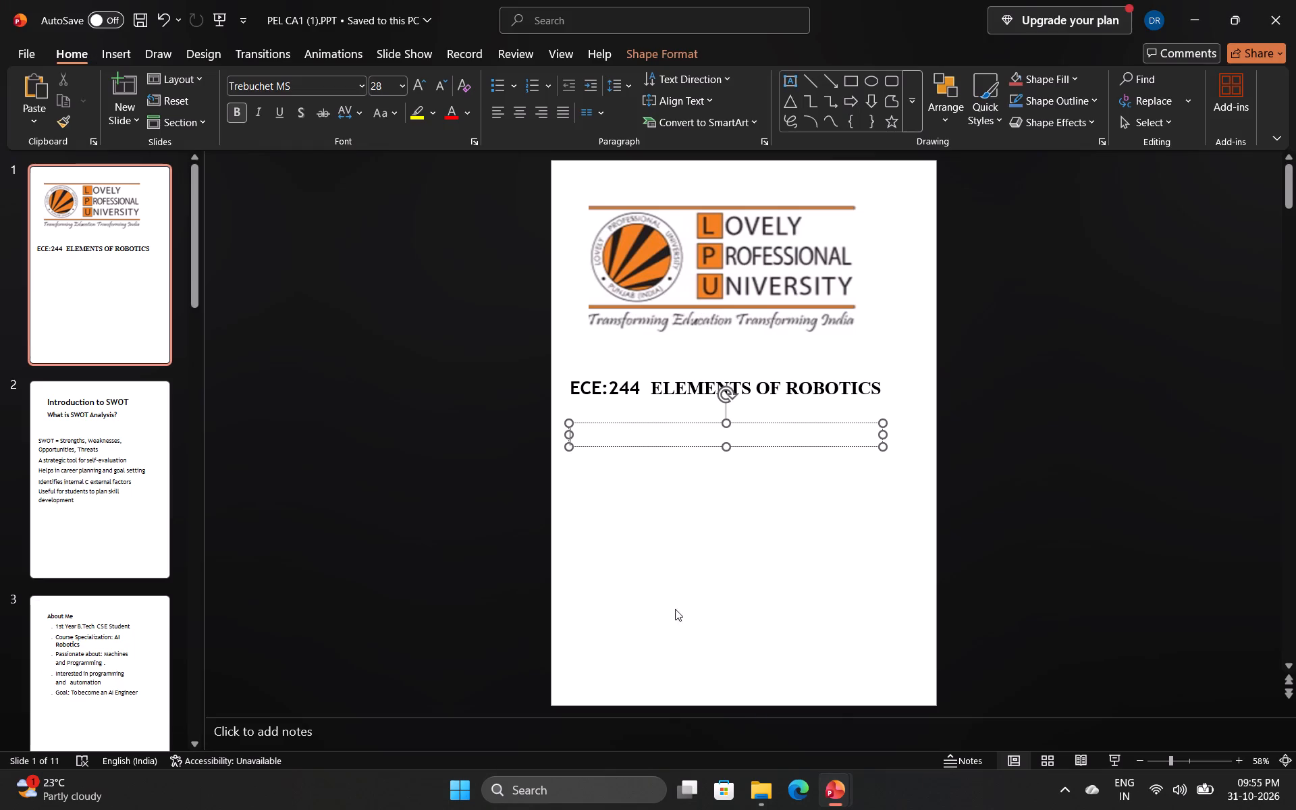
left_click(601, 435)
left_click(601, 435)
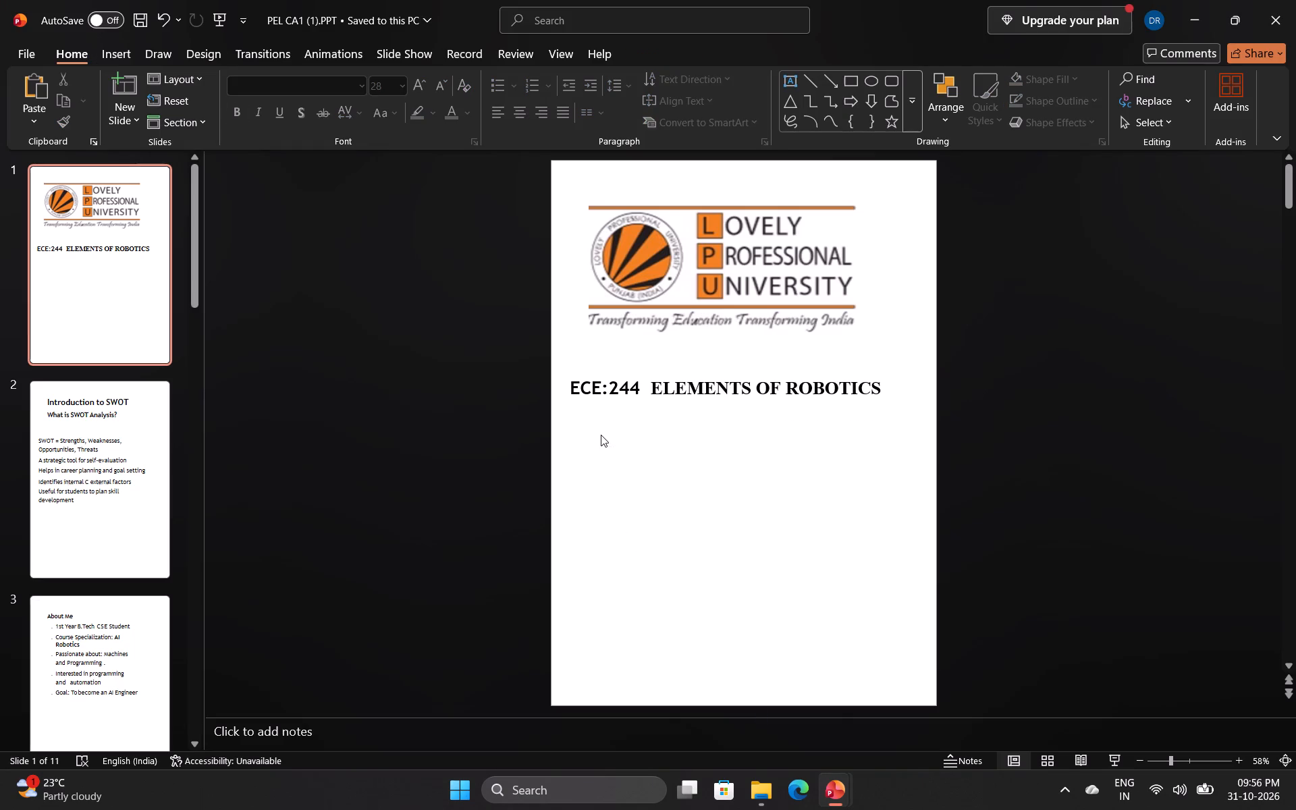
double_click(601, 435)
double_click(601, 435)
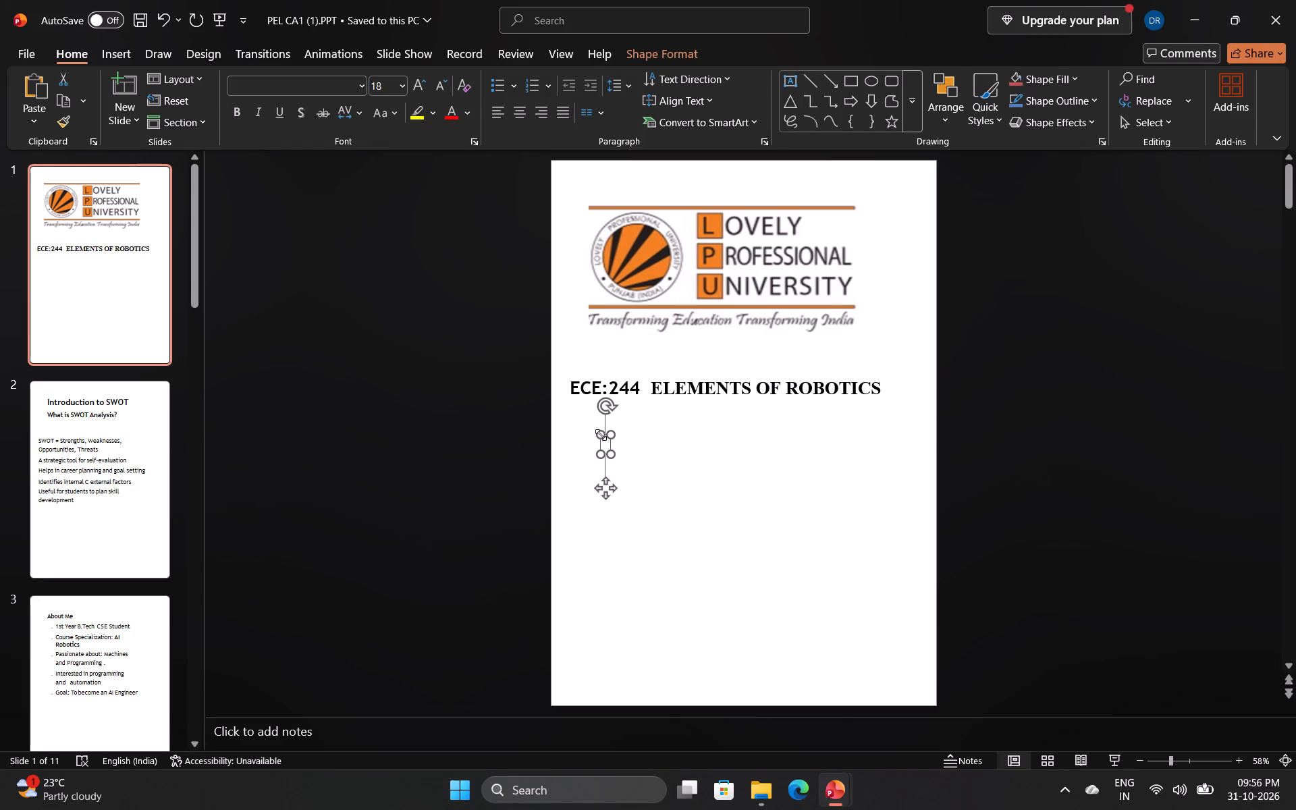
left_click_drag(599, 433, 577, 433)
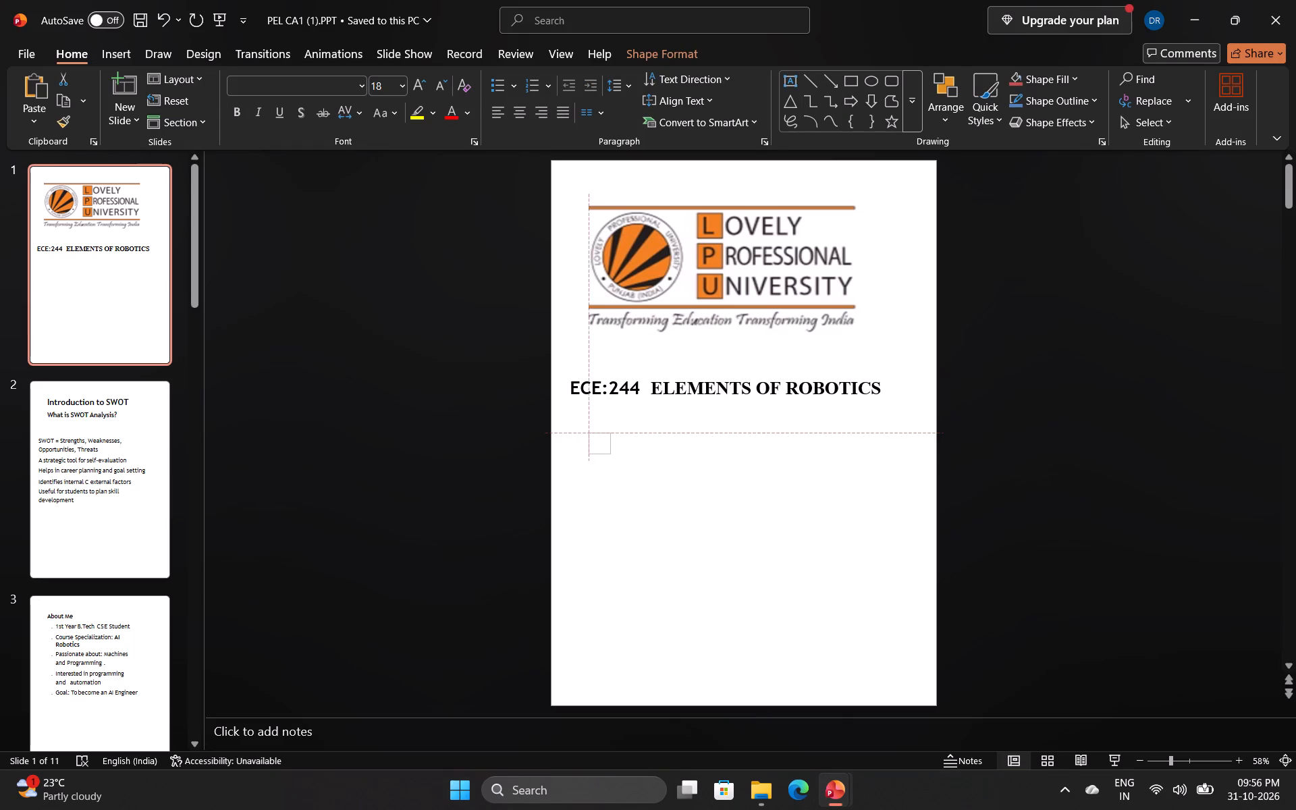
left_click_drag(577, 433, 574, 430)
left_click_drag(612, 458, 758, 494)
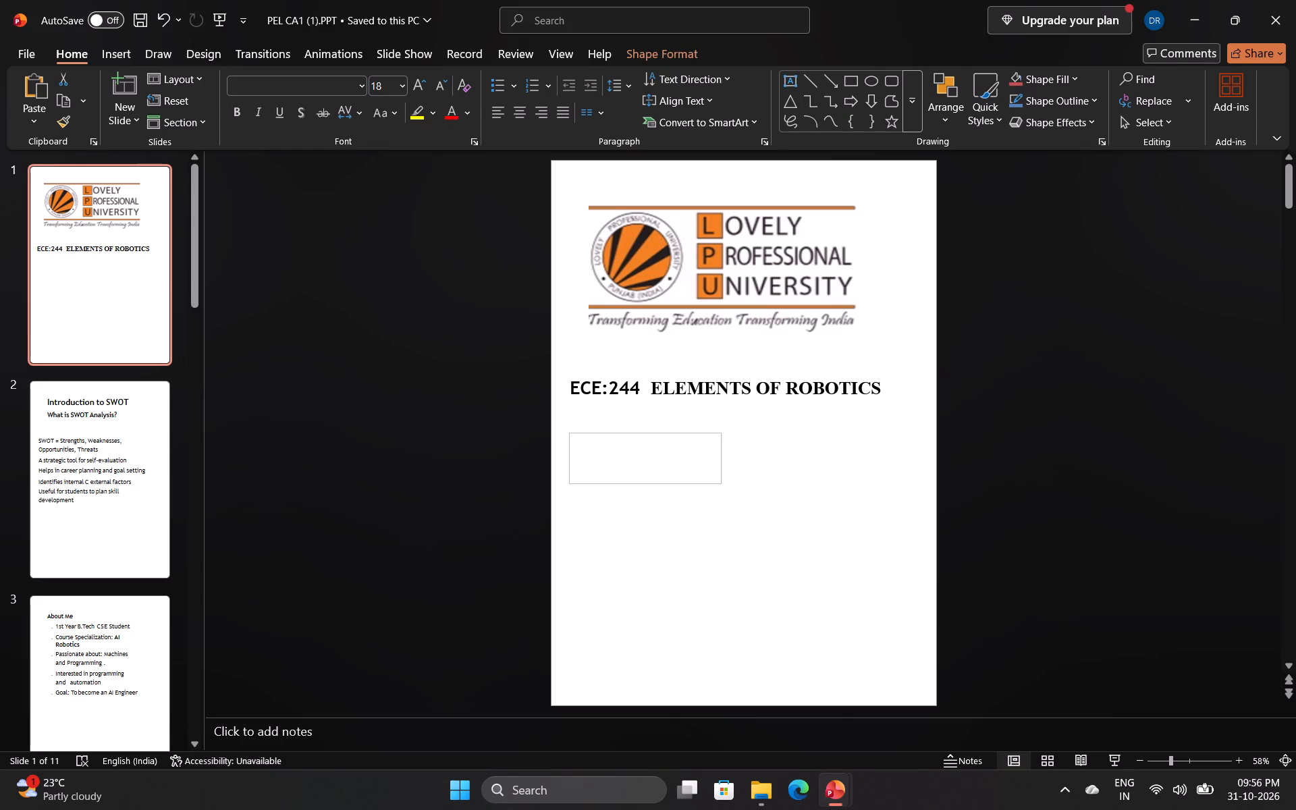
left_click_drag(758, 494, 895, 680)
Paste the copied team-member lines with names and roll numbers onto the SWOT deck's title slide.
left_click(605, 481)
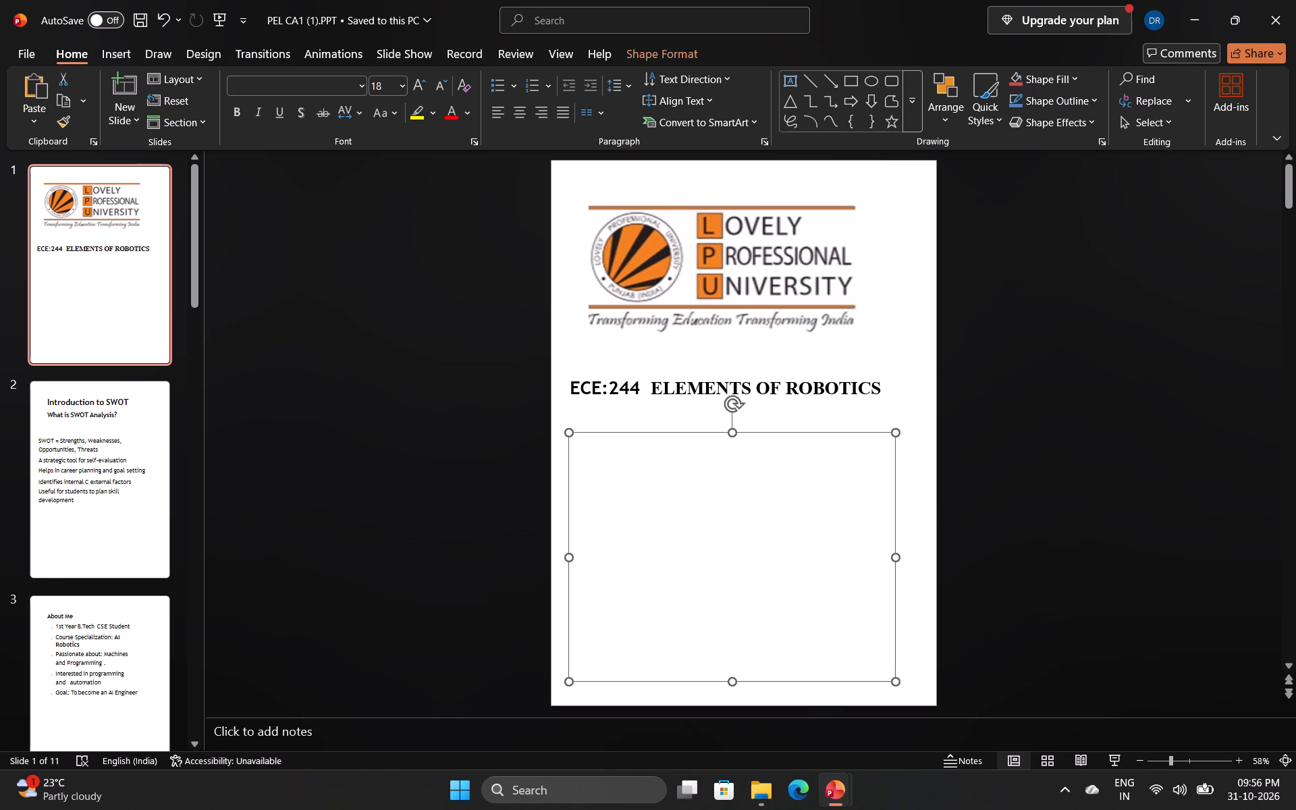
double_click(605, 481)
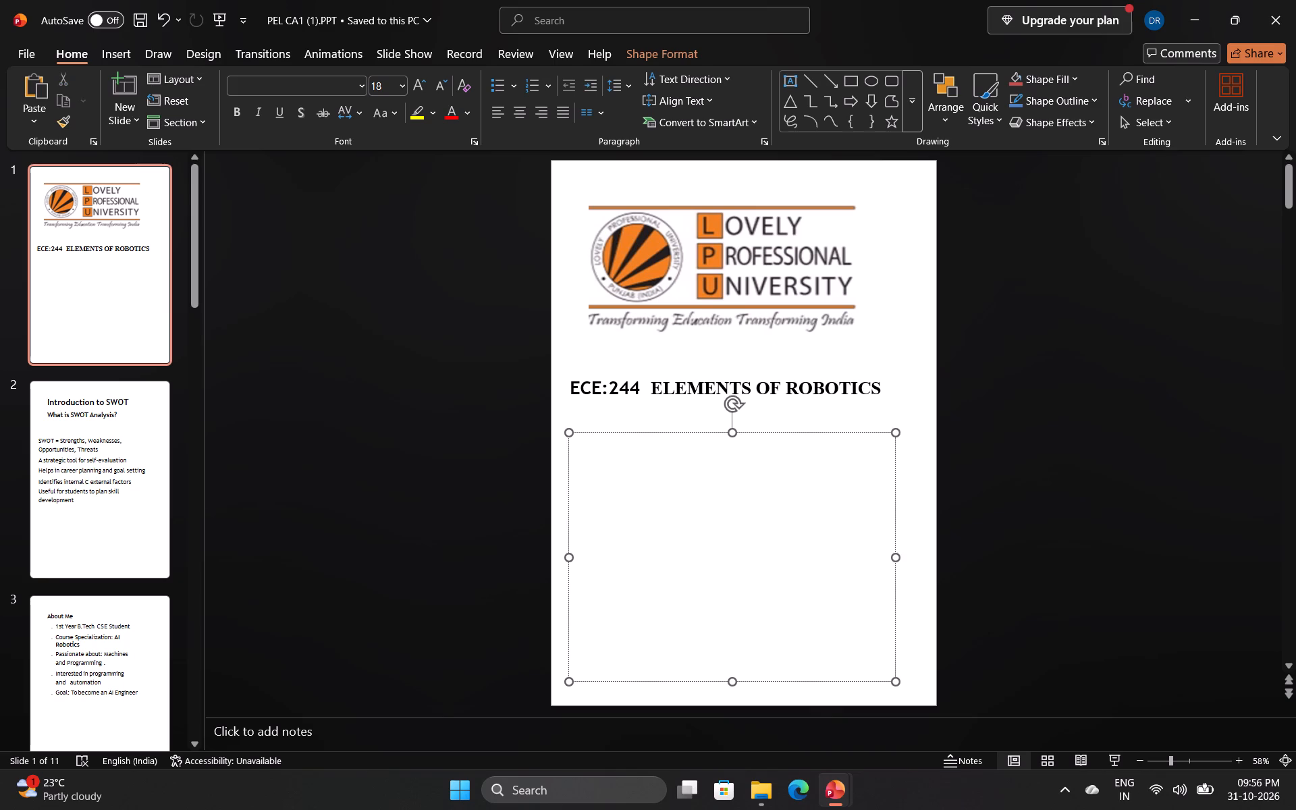
left_click(605, 481, "ctrl")
key("ctrl+v")
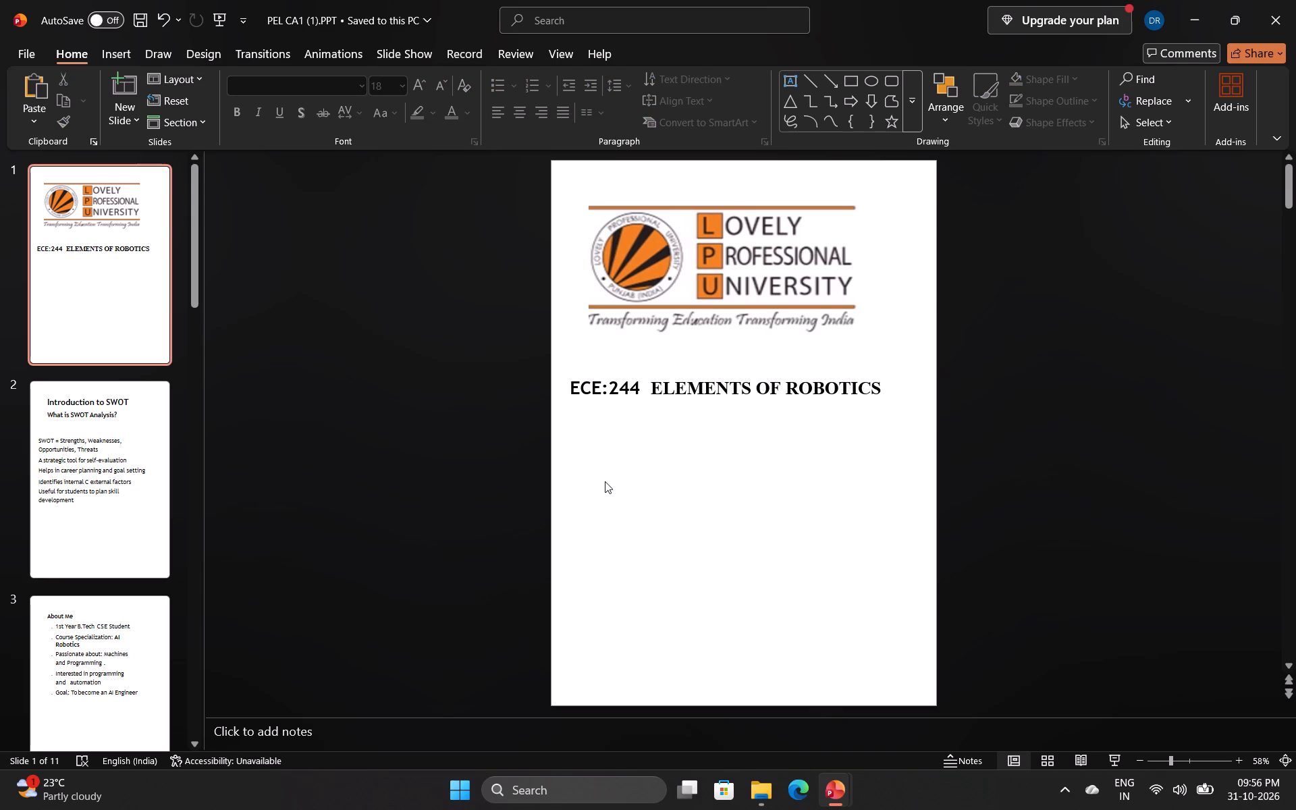
key("ctrl+v")
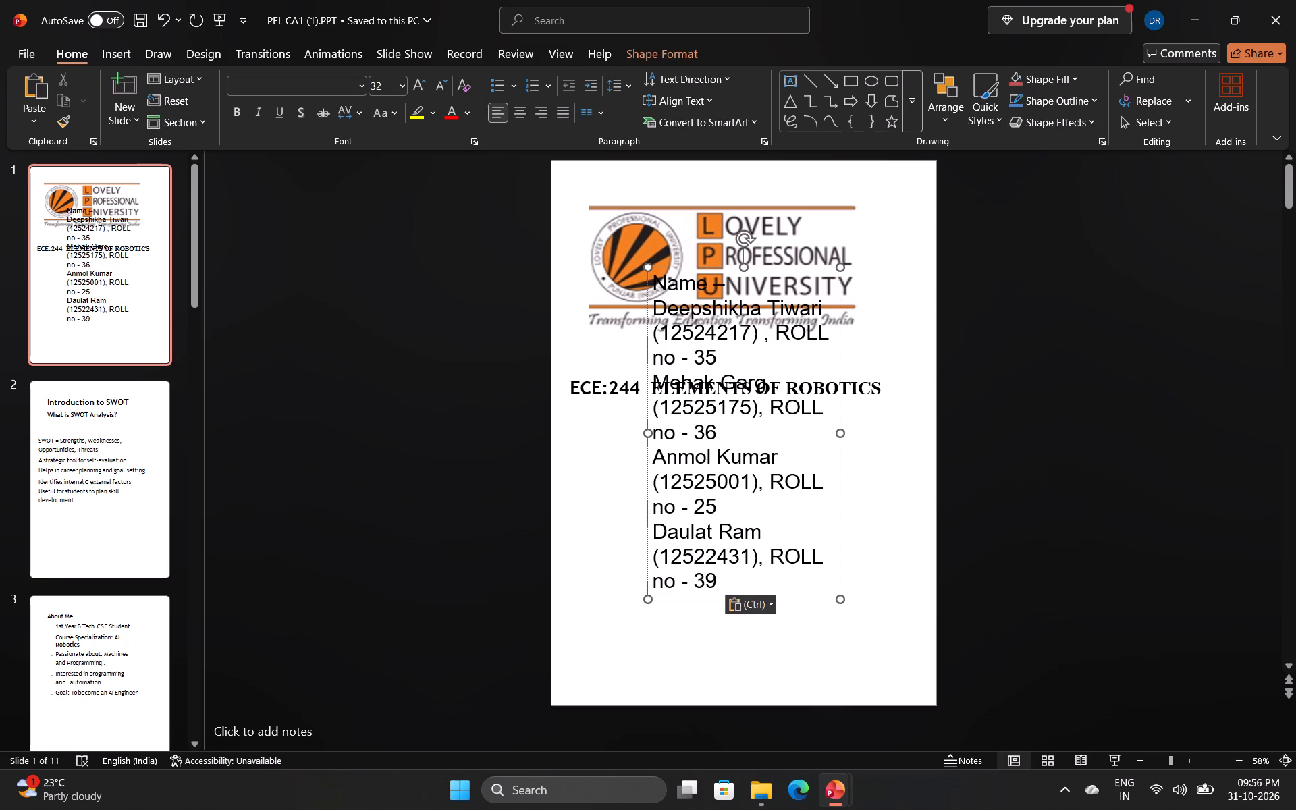
Widen the pasted team-member text box until it nearly reaches the slide's right edge.
left_click_drag(745, 267, 732, 423)
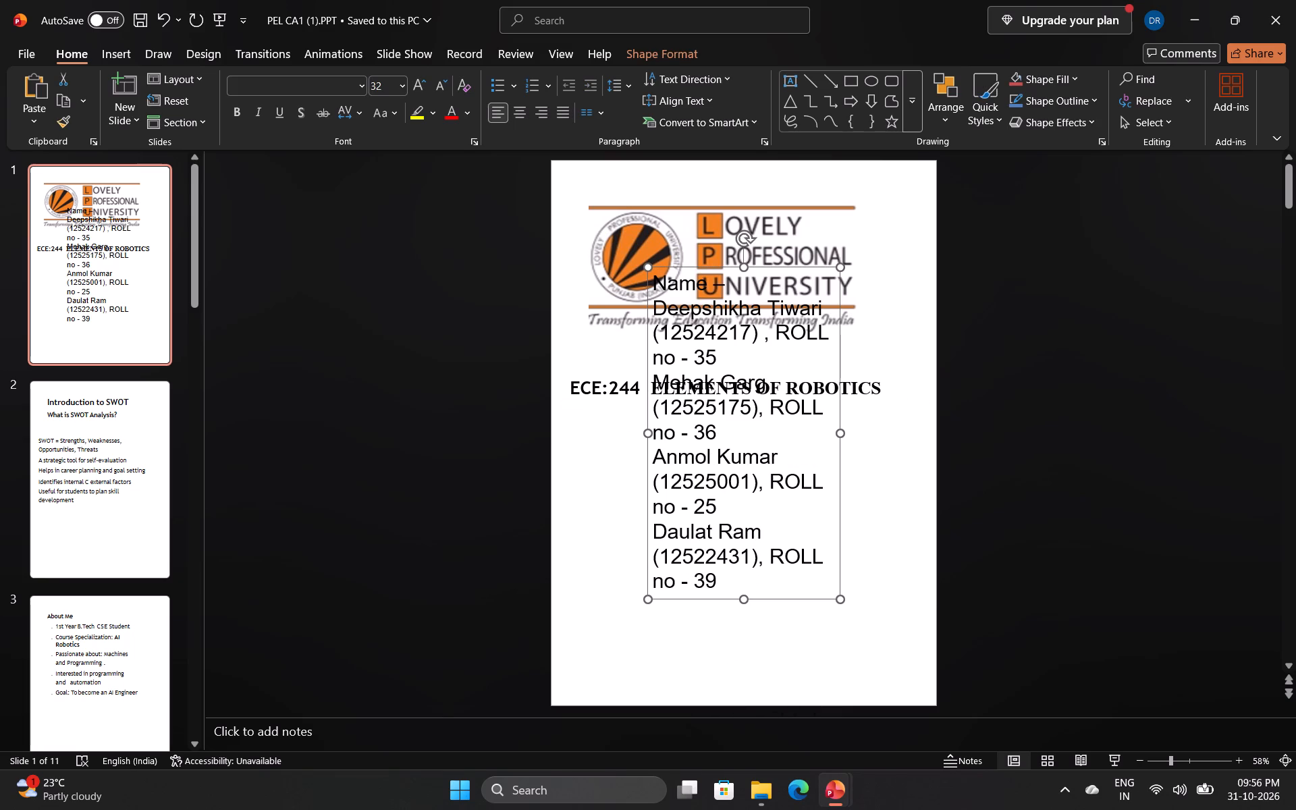
left_click_drag(837, 599, 865, 599)
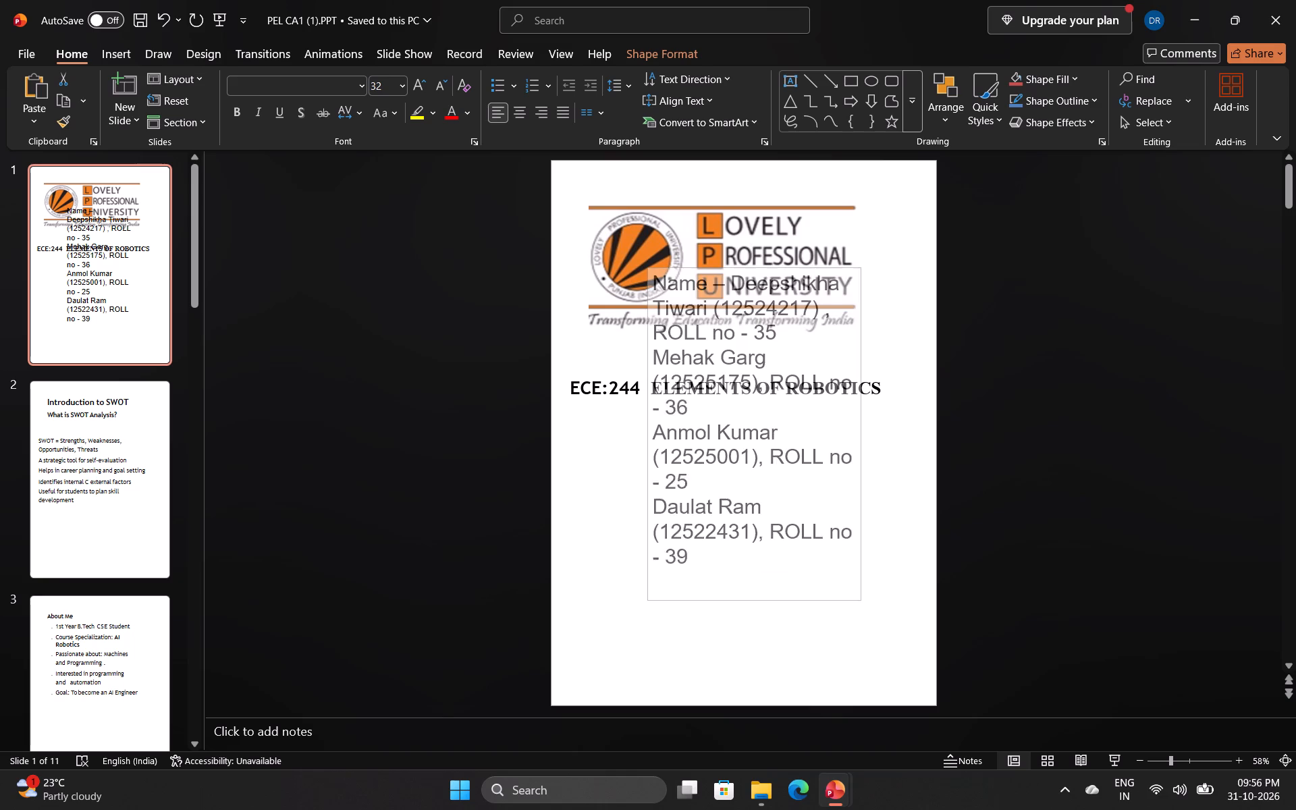
left_click_drag(865, 599, 911, 599)
left_click_drag(750, 364, 749, 507)
left_click(782, 585)
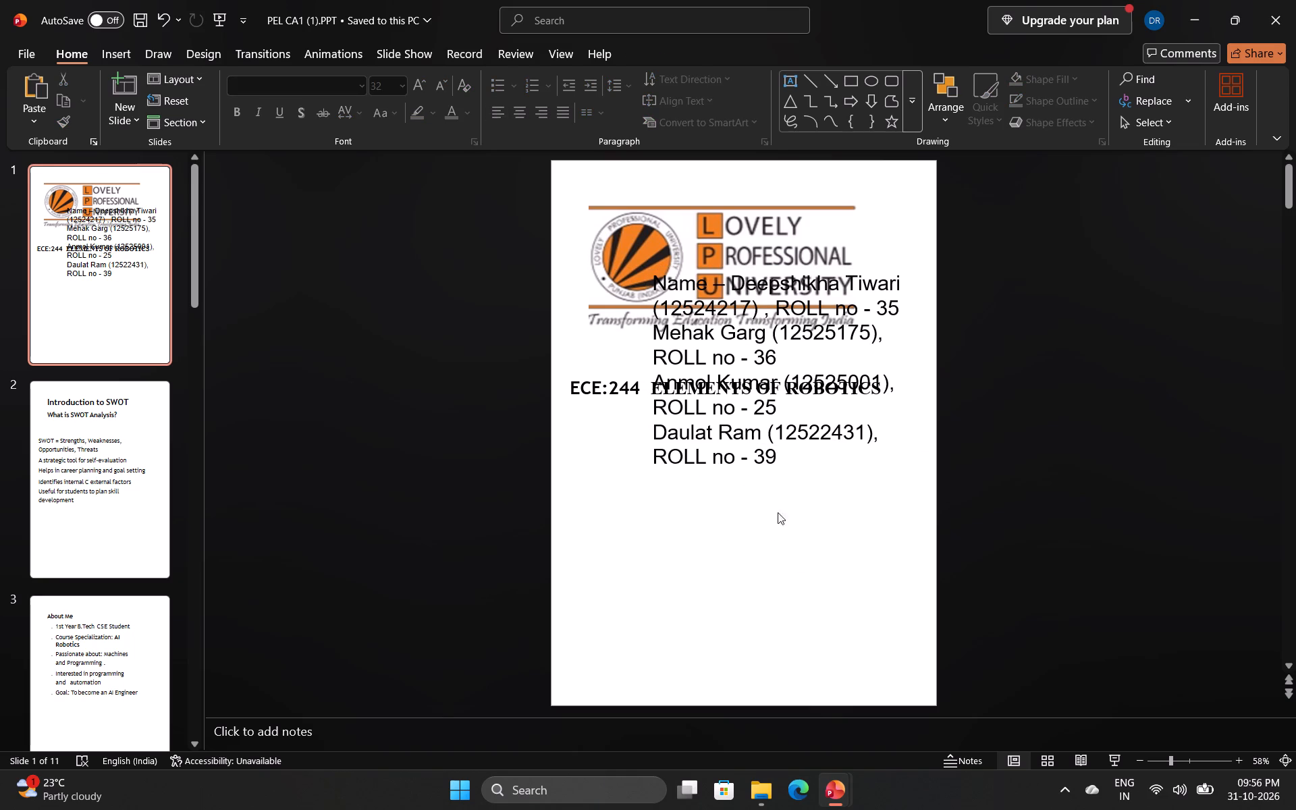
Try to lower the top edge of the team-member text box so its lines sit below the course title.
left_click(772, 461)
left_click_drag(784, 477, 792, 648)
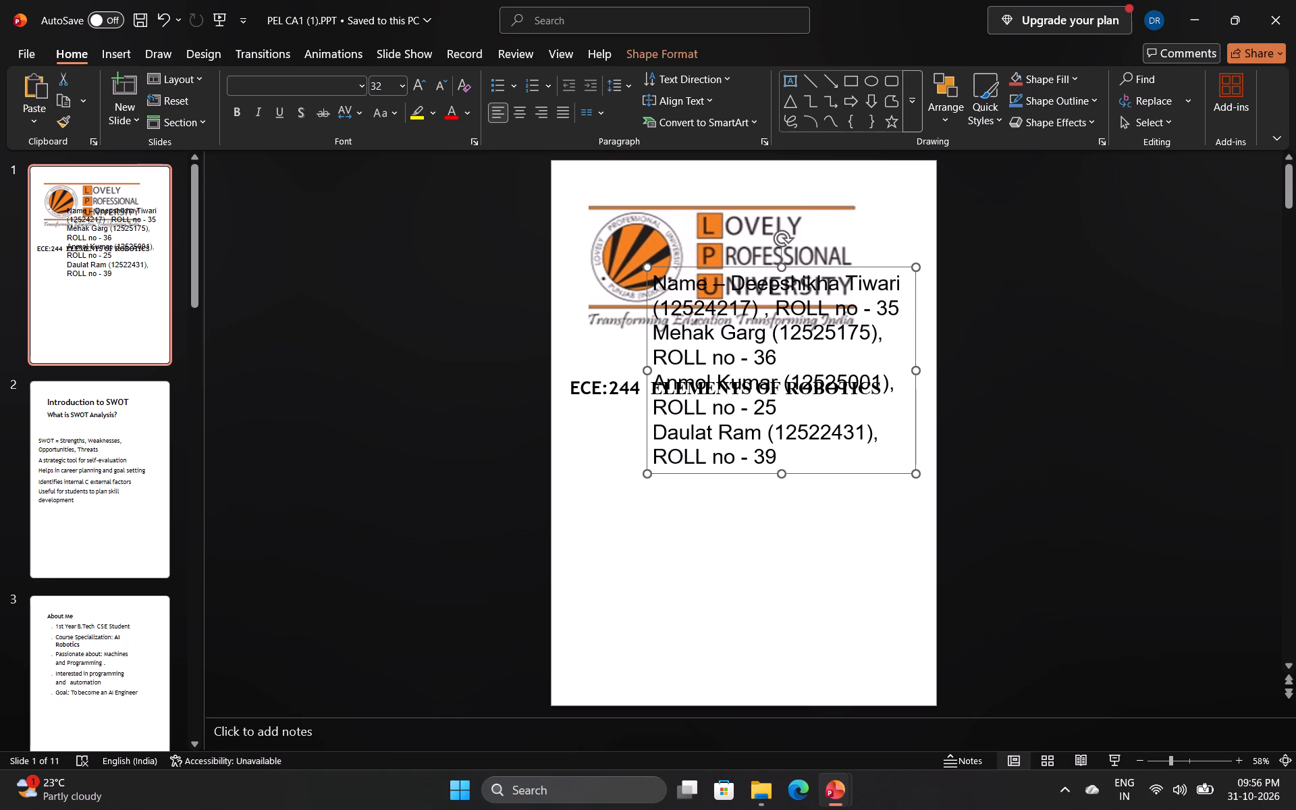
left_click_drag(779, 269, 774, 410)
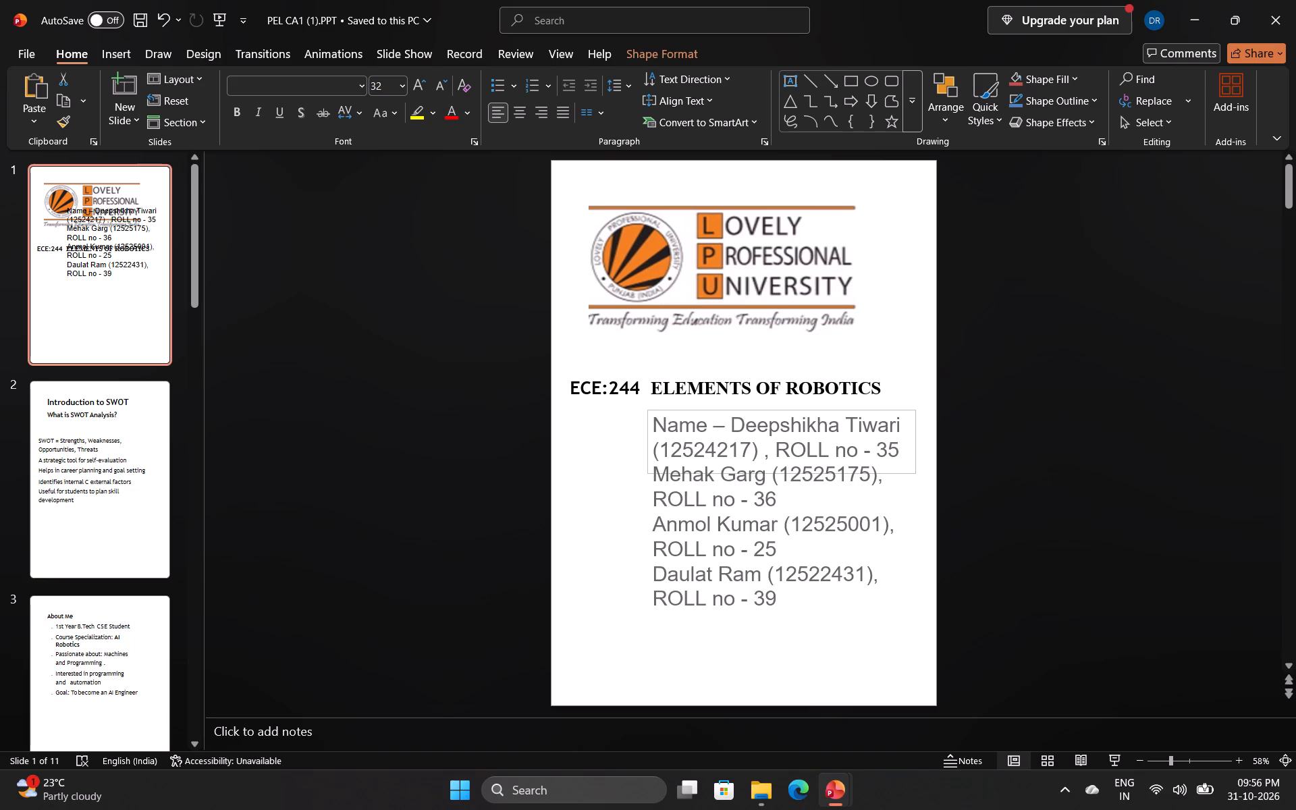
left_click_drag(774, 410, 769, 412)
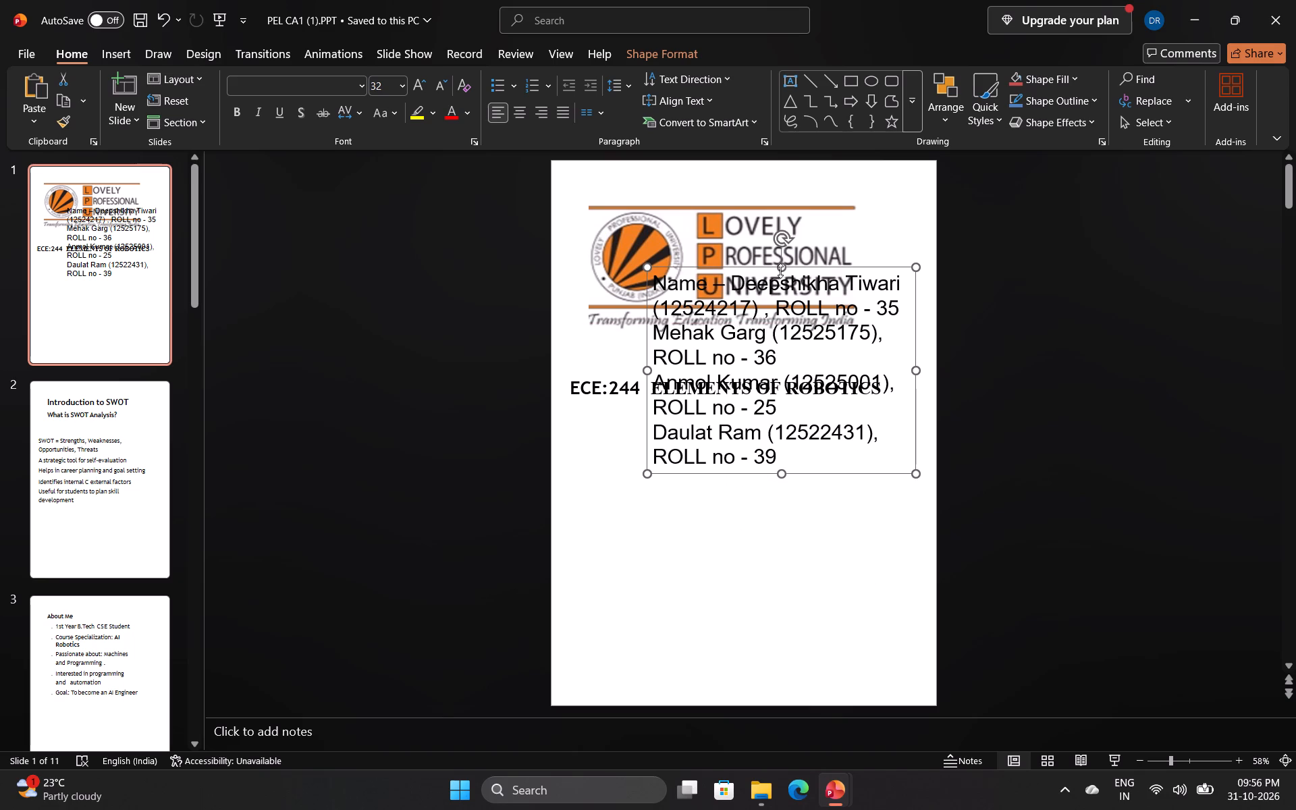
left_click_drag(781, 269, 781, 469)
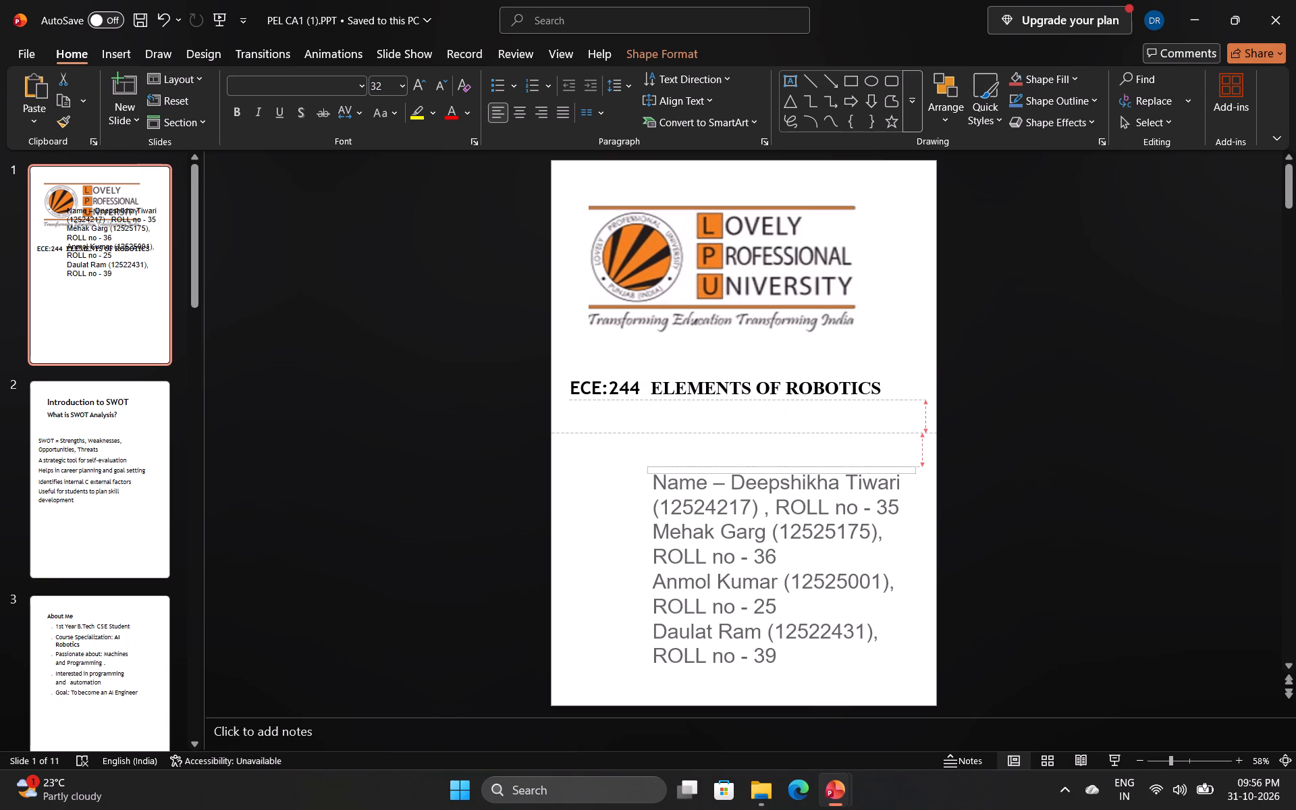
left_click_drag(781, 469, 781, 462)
Add a new slide with title and text placeholders directly after the "Introduction to SWOT" slide.
scroll(781, 462, "down", 4)
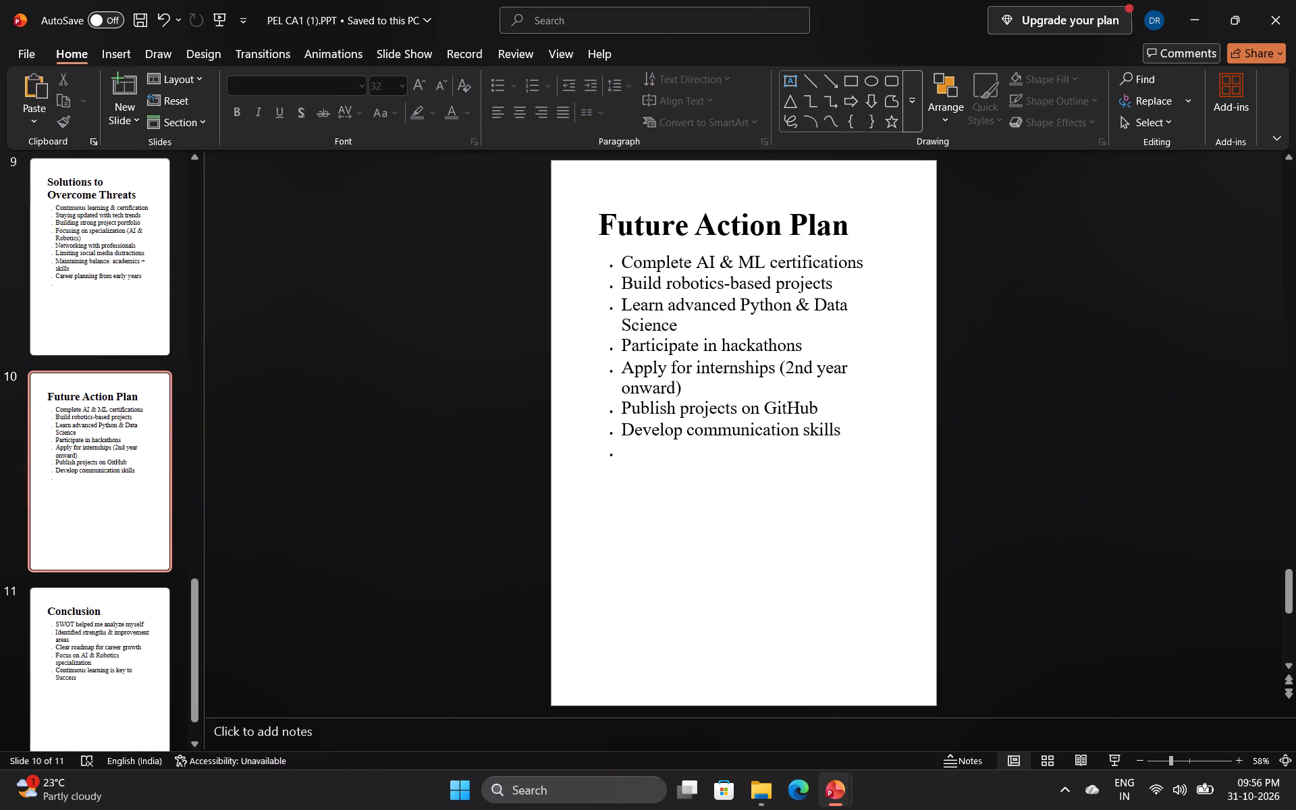
scroll(781, 462, "up", 10)
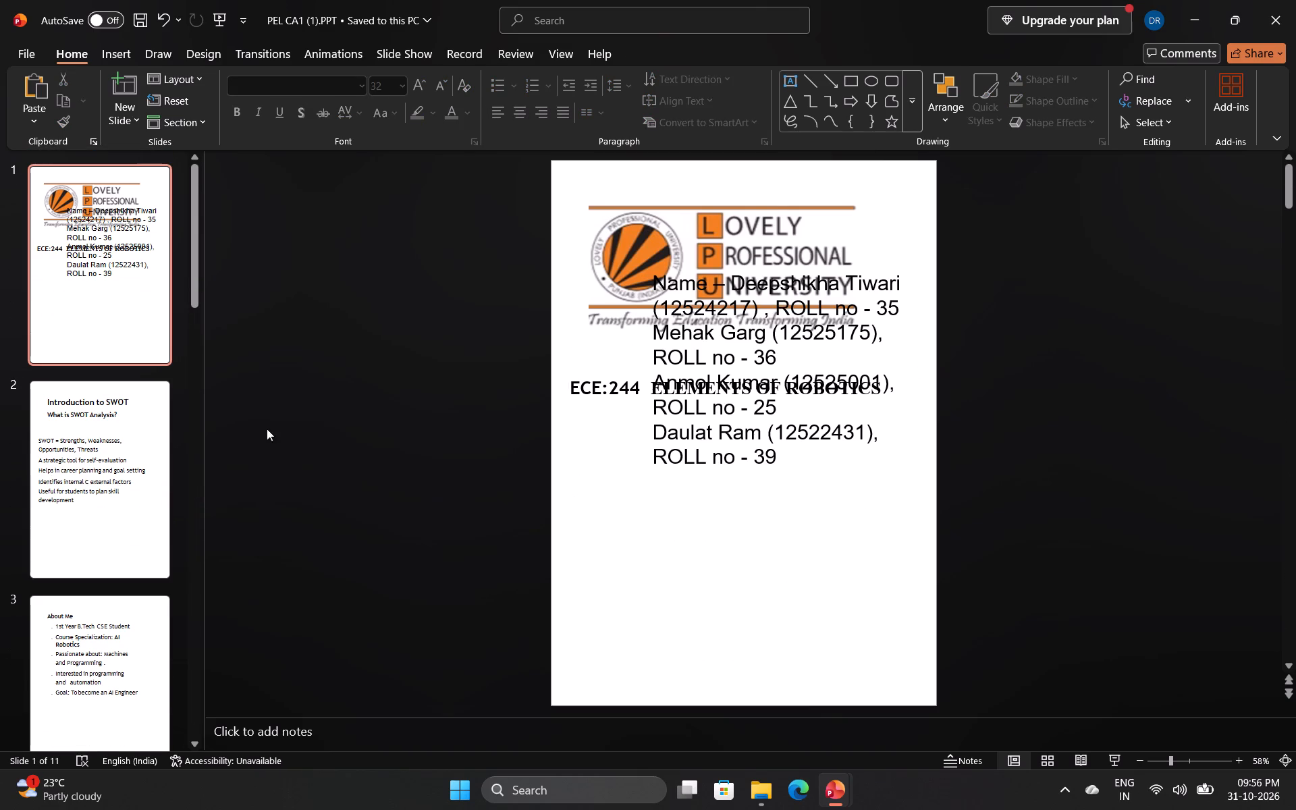
left_click(139, 454)
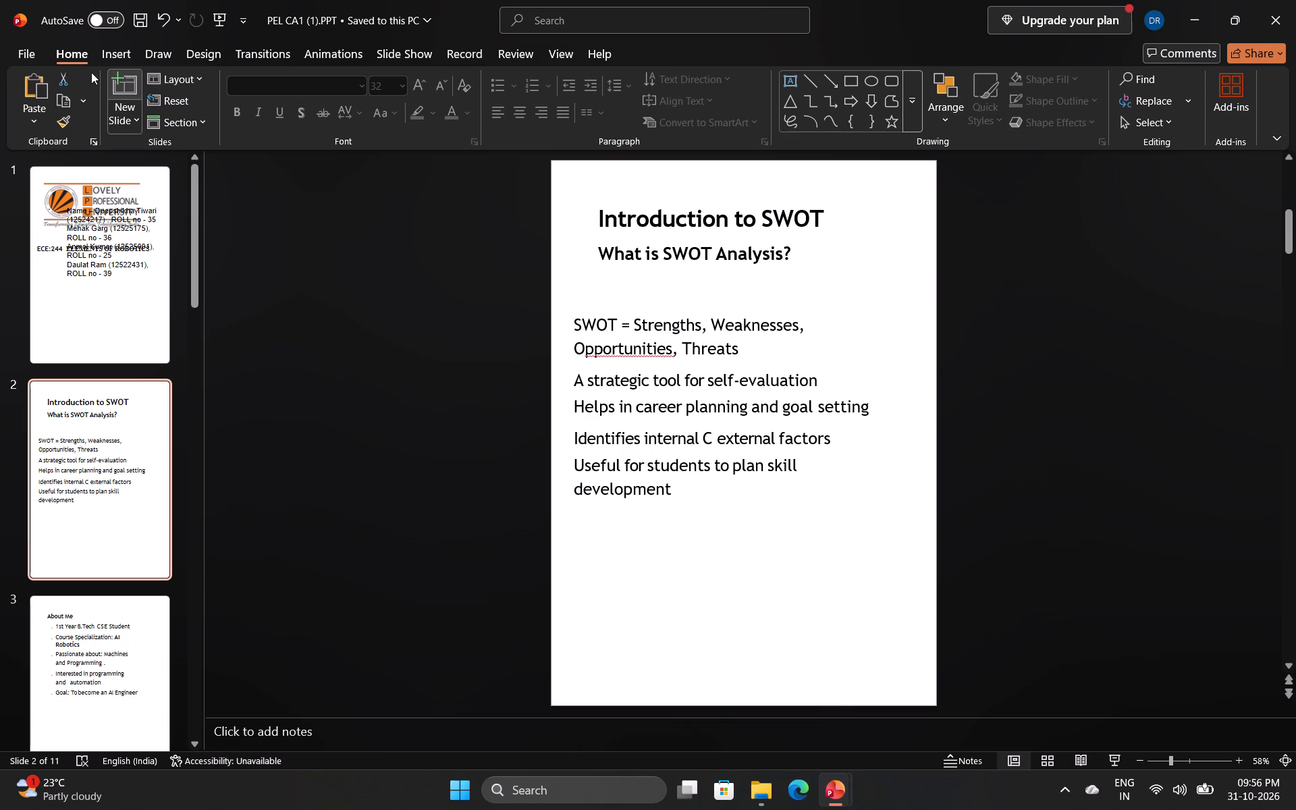
left_click(122, 101)
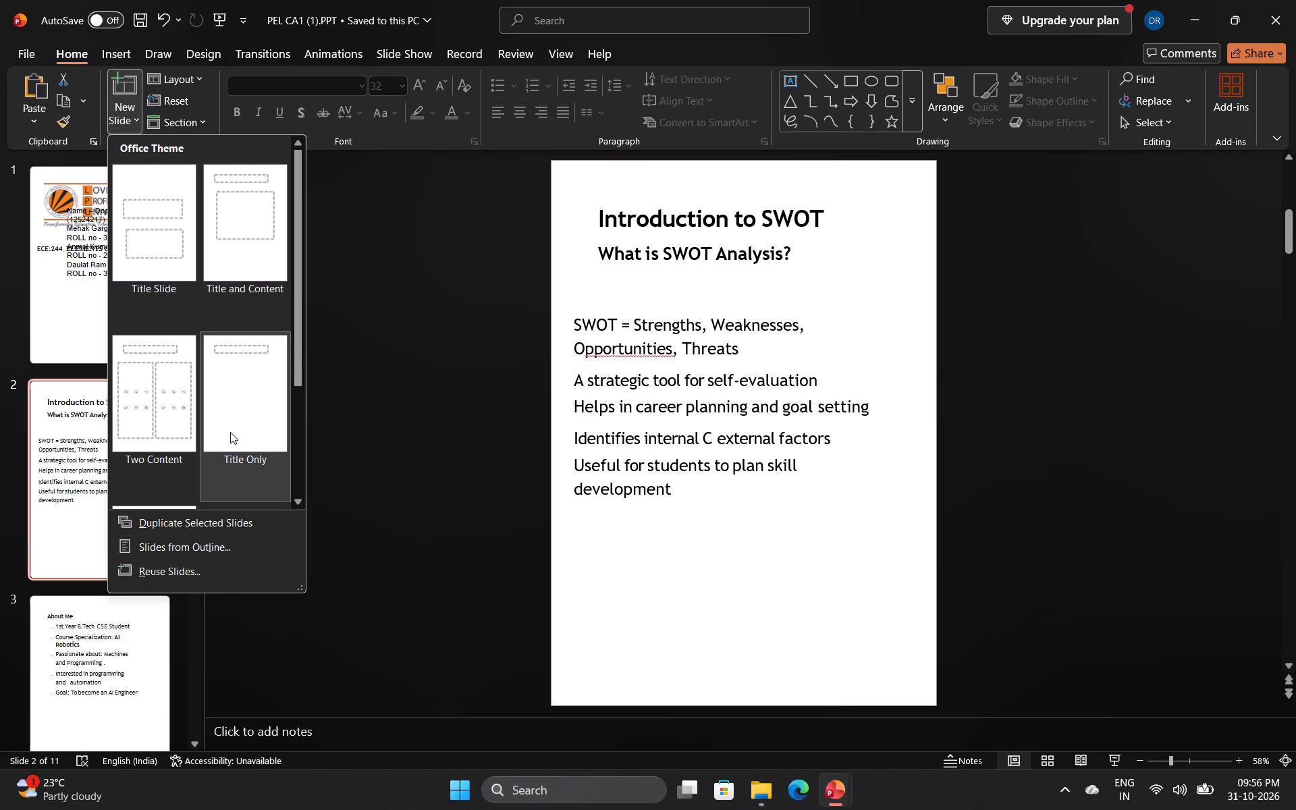
scroll(196, 373, "down", 2)
scroll(196, 373, "up", 2)
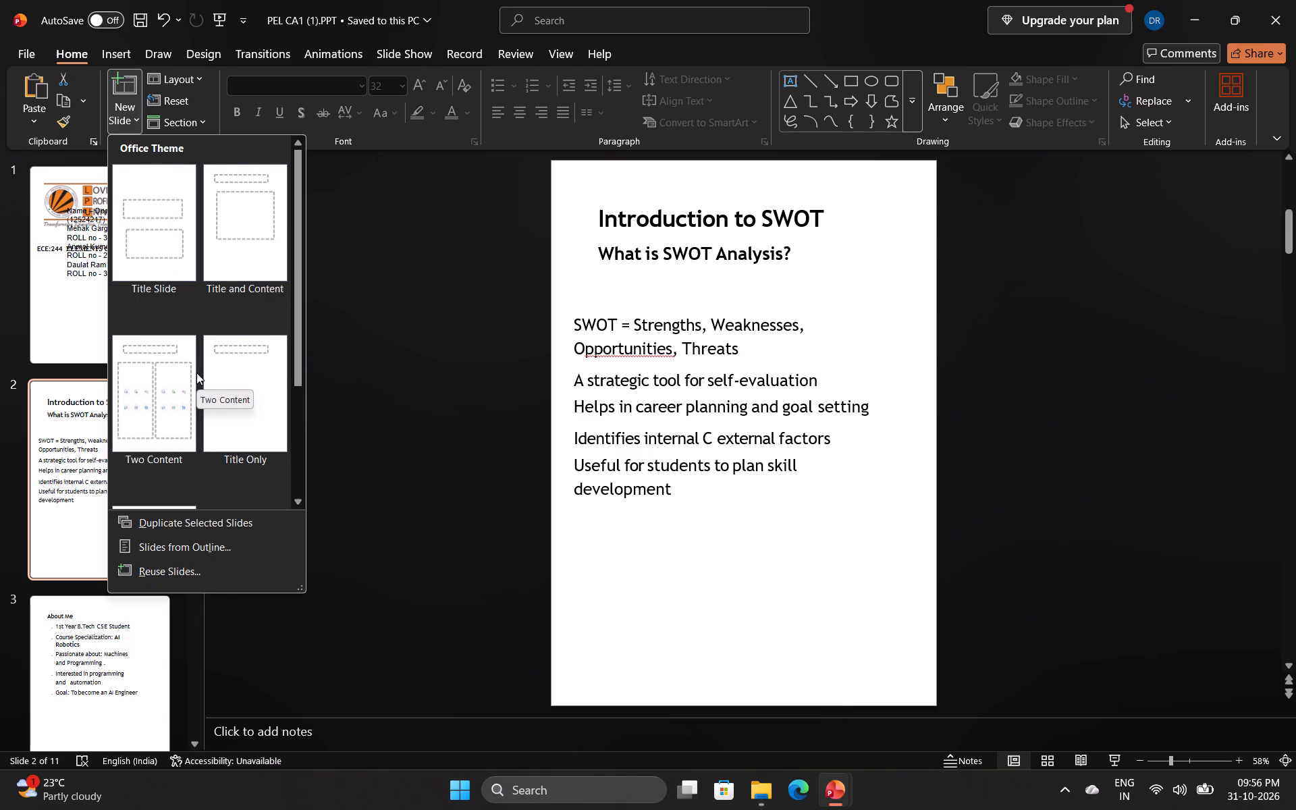
left_click(119, 93)
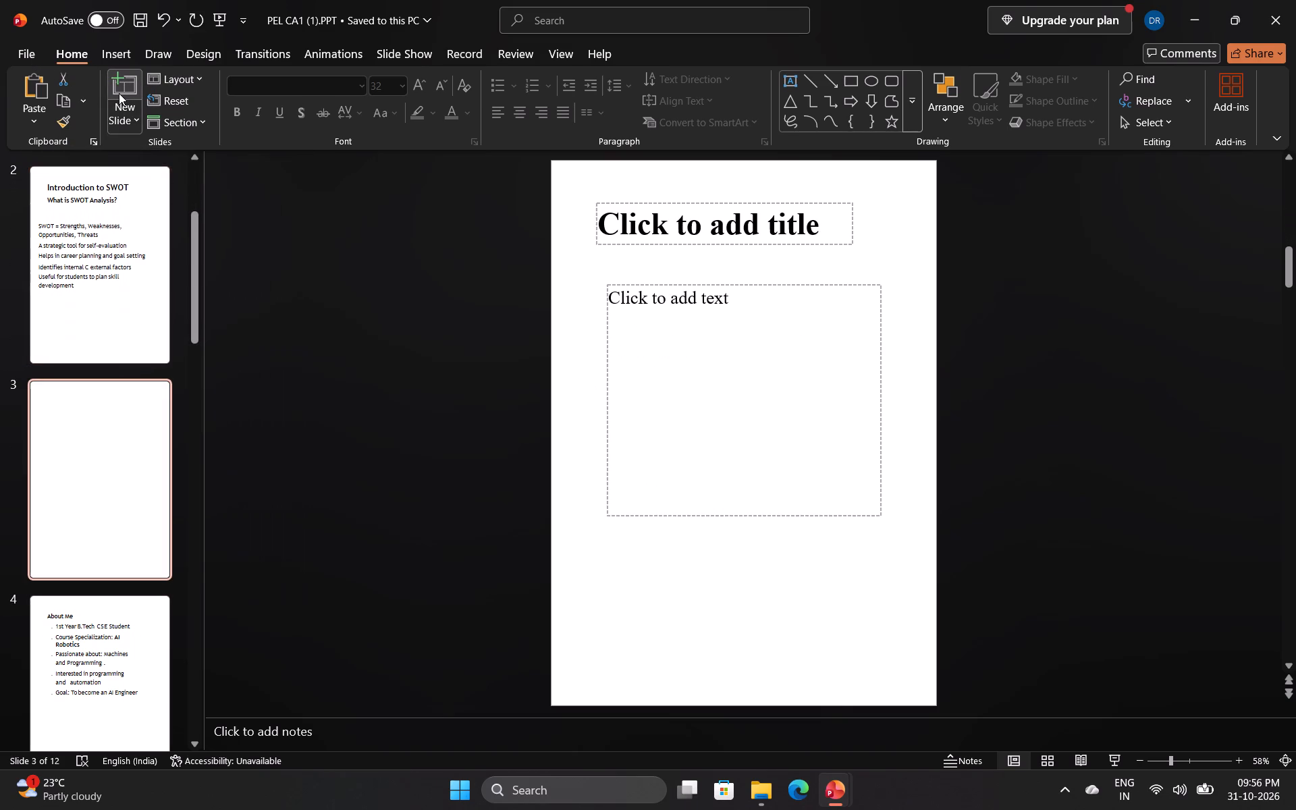
Delete the "Introduction to SWOT" slide.
scroll(719, 387, "up", 4)
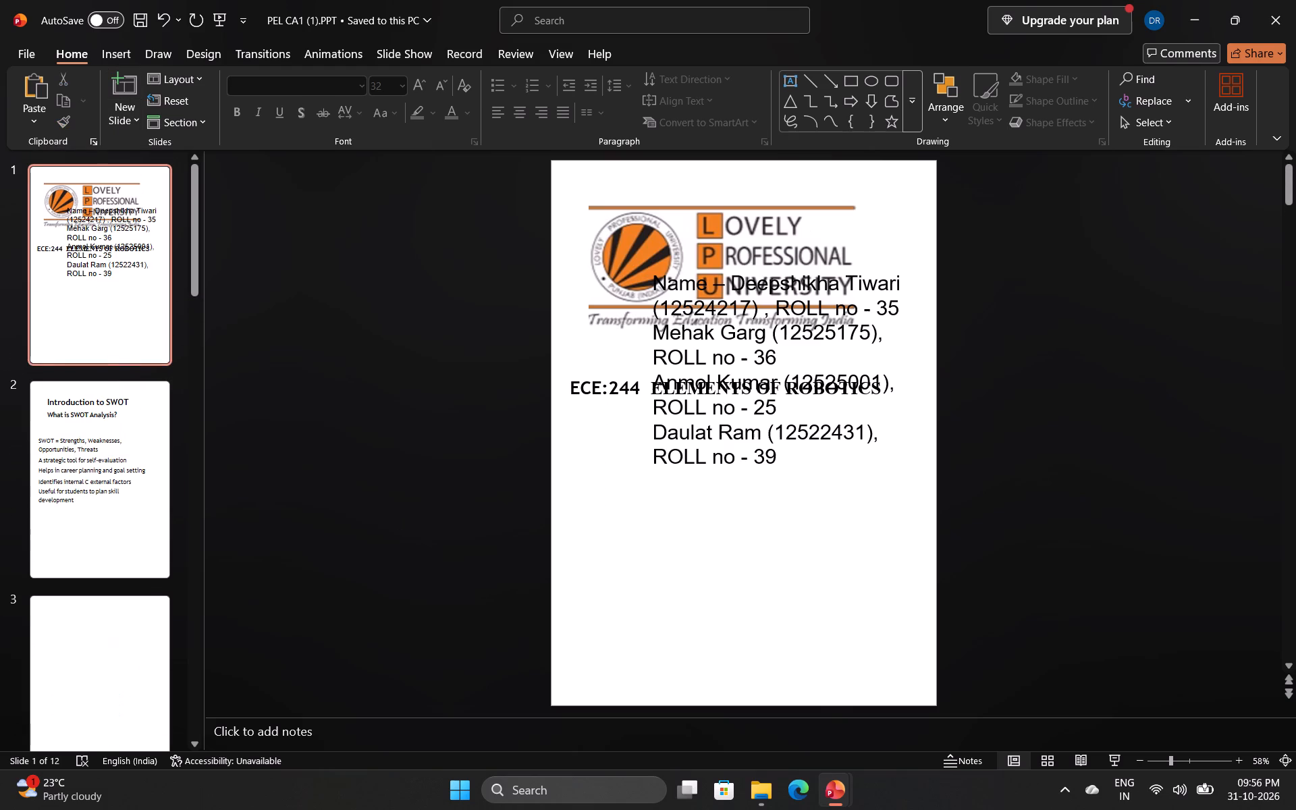
left_click(92, 490)
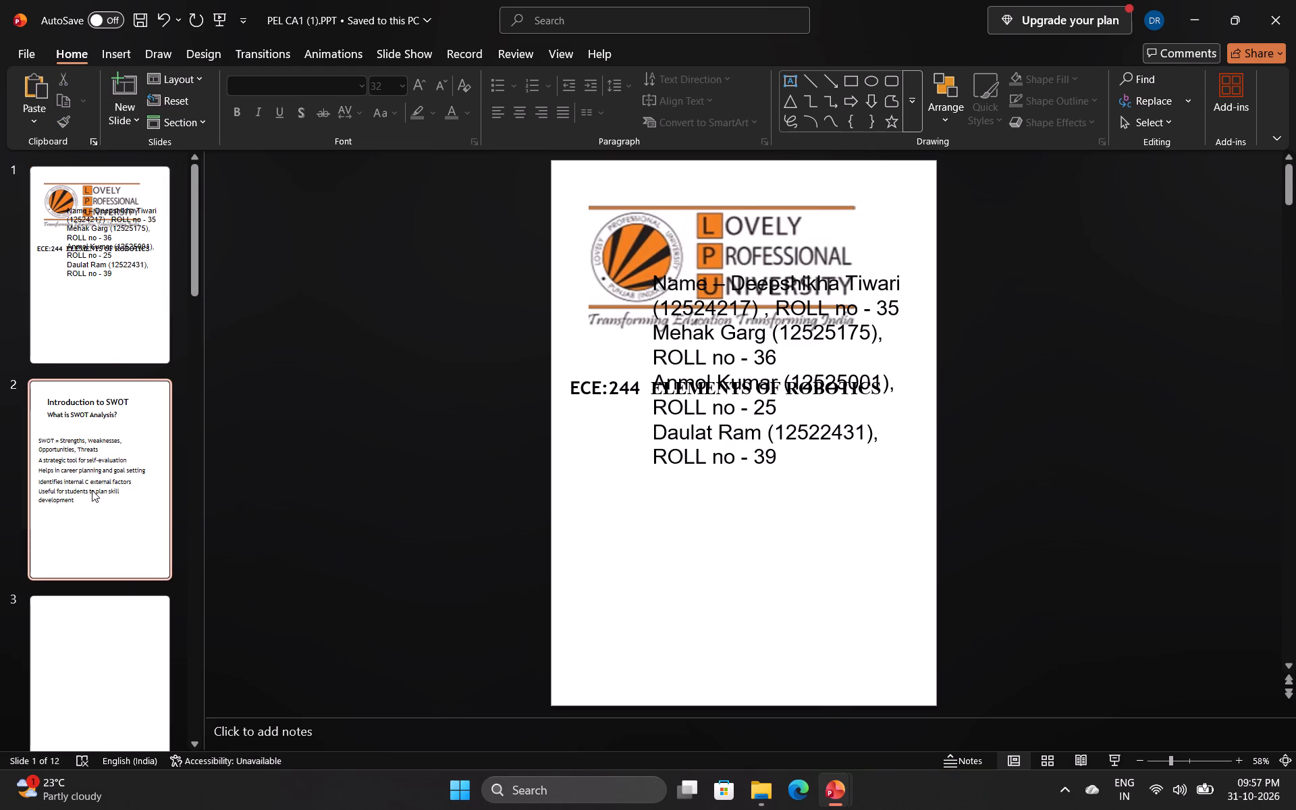
right_click(92, 490)
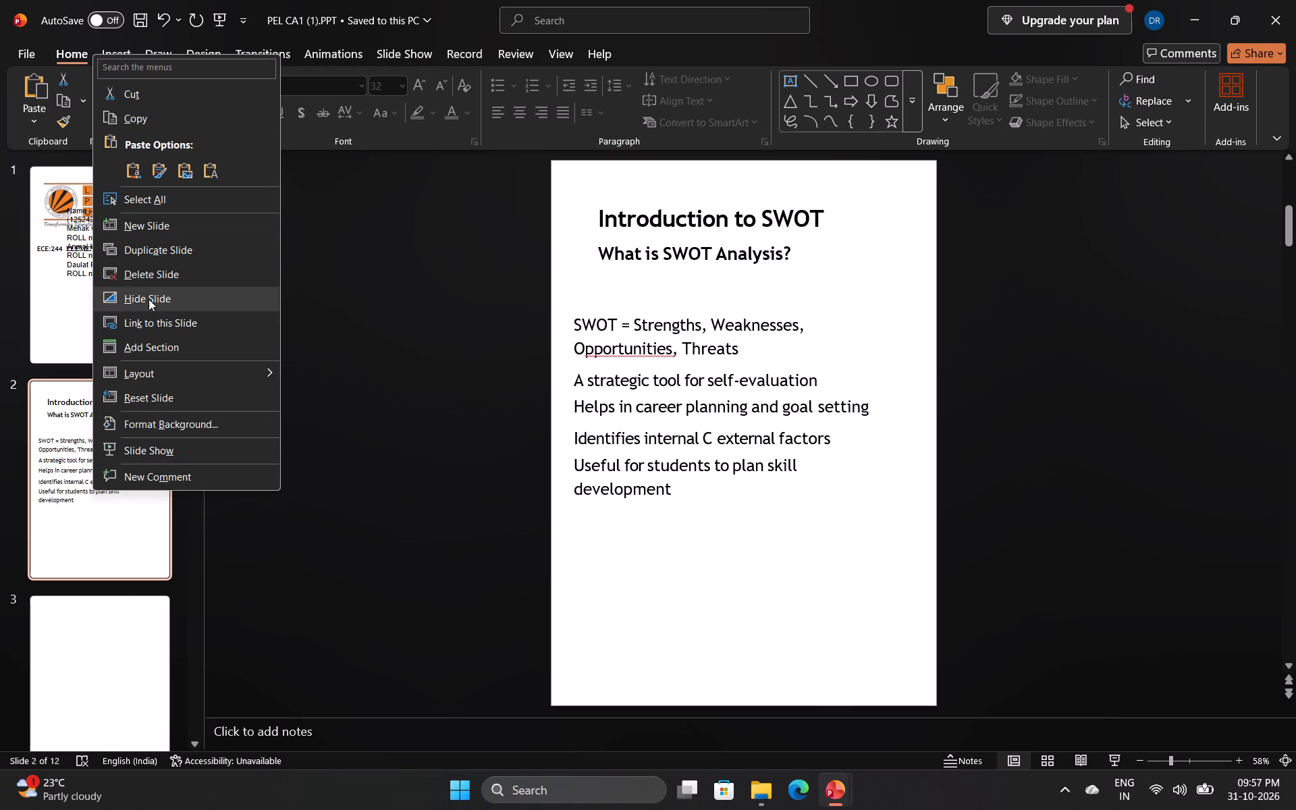
left_click(159, 283)
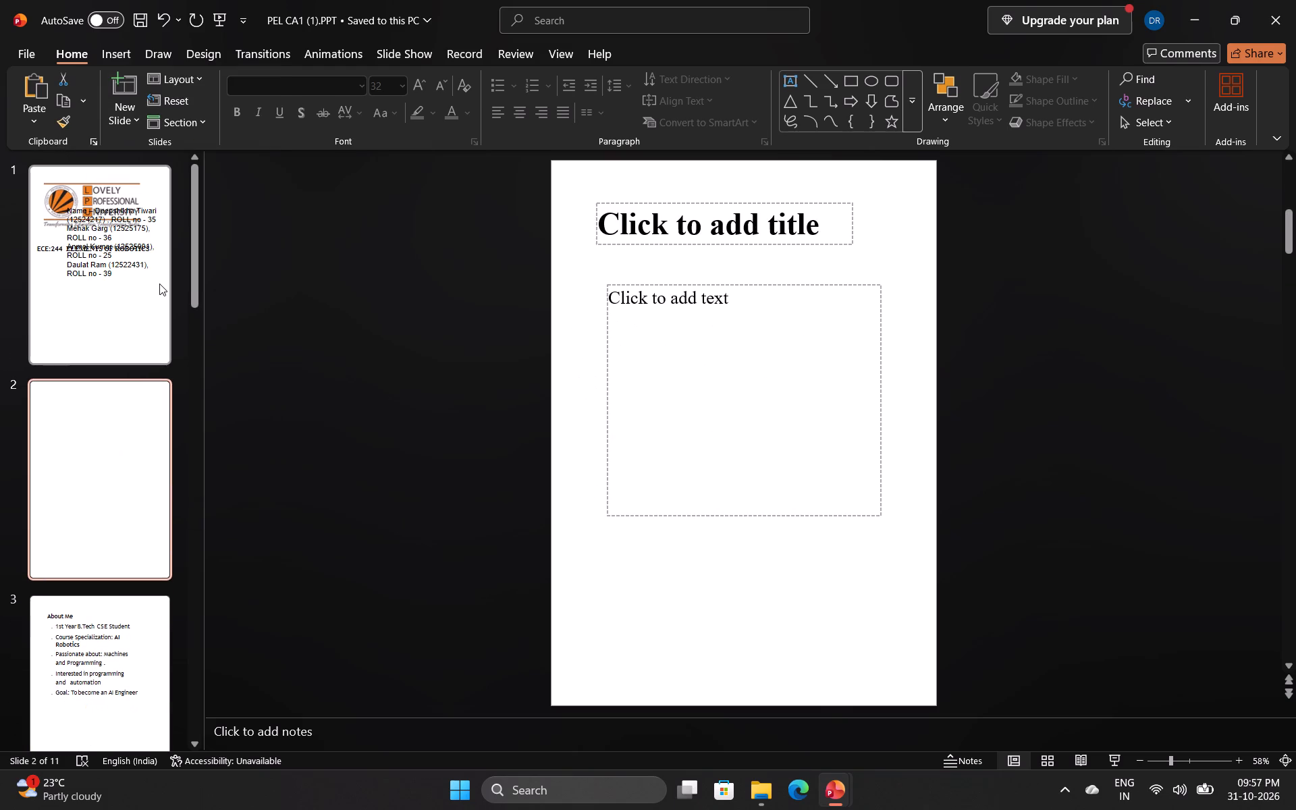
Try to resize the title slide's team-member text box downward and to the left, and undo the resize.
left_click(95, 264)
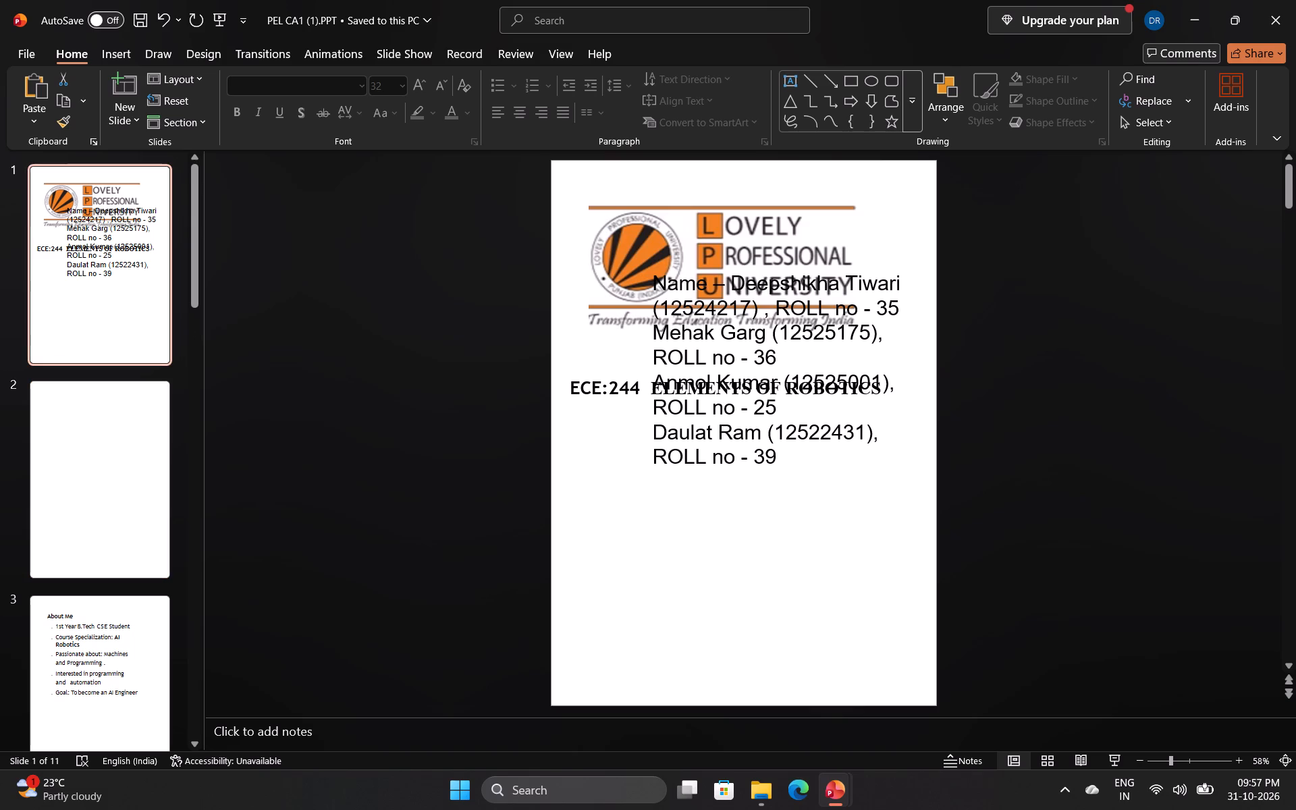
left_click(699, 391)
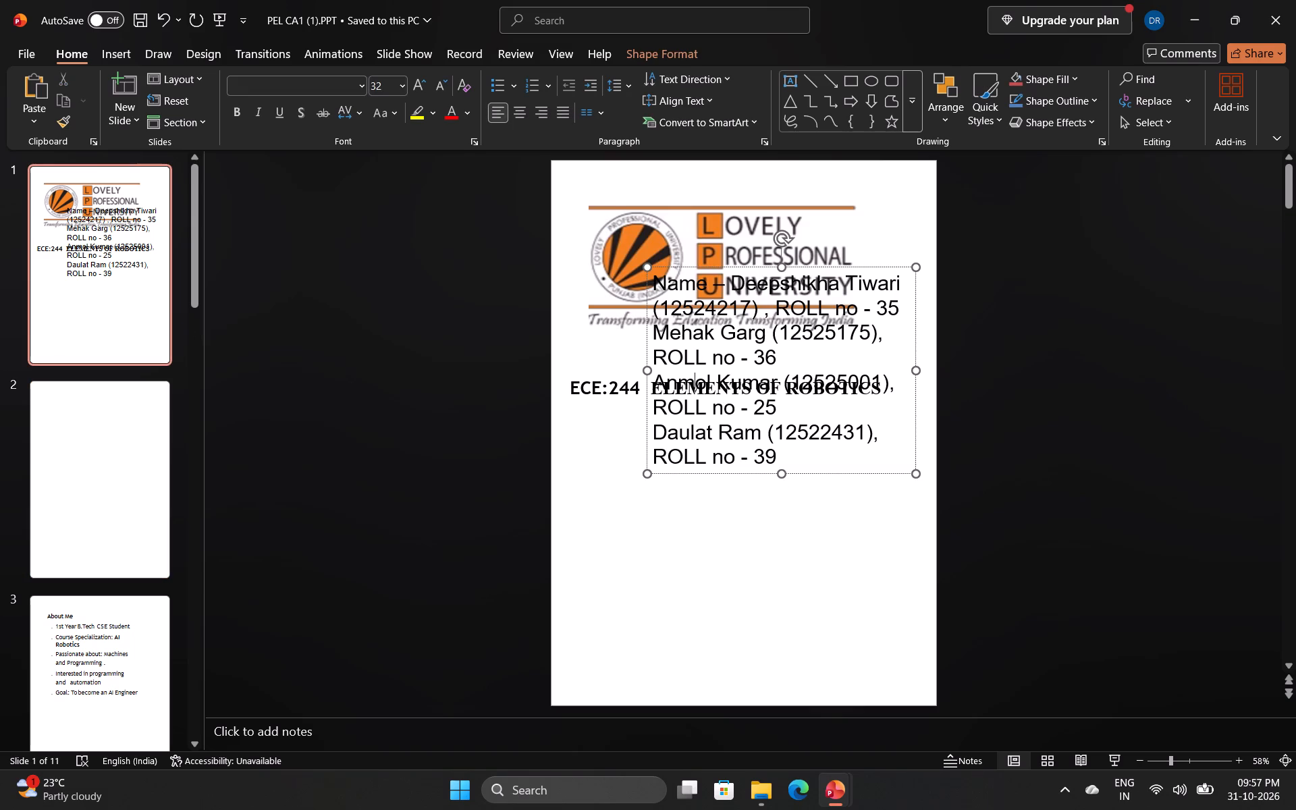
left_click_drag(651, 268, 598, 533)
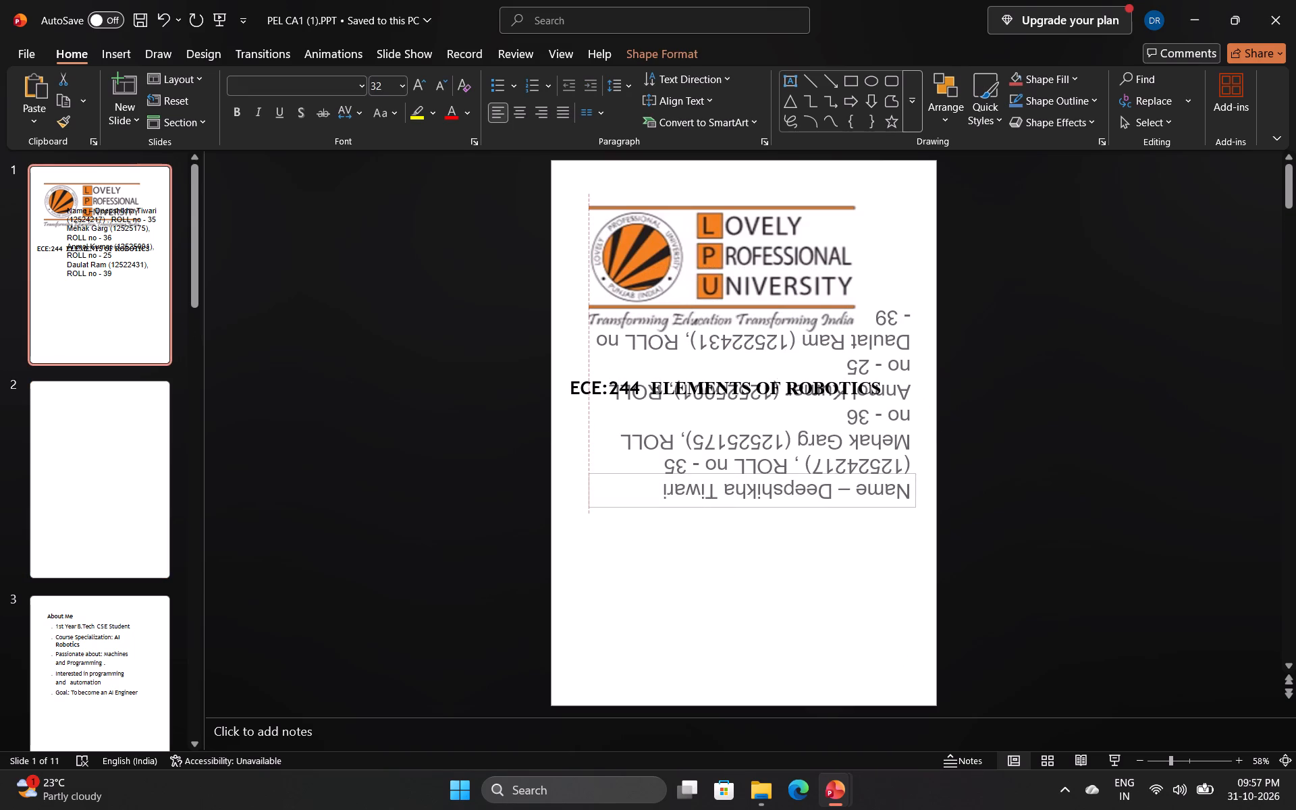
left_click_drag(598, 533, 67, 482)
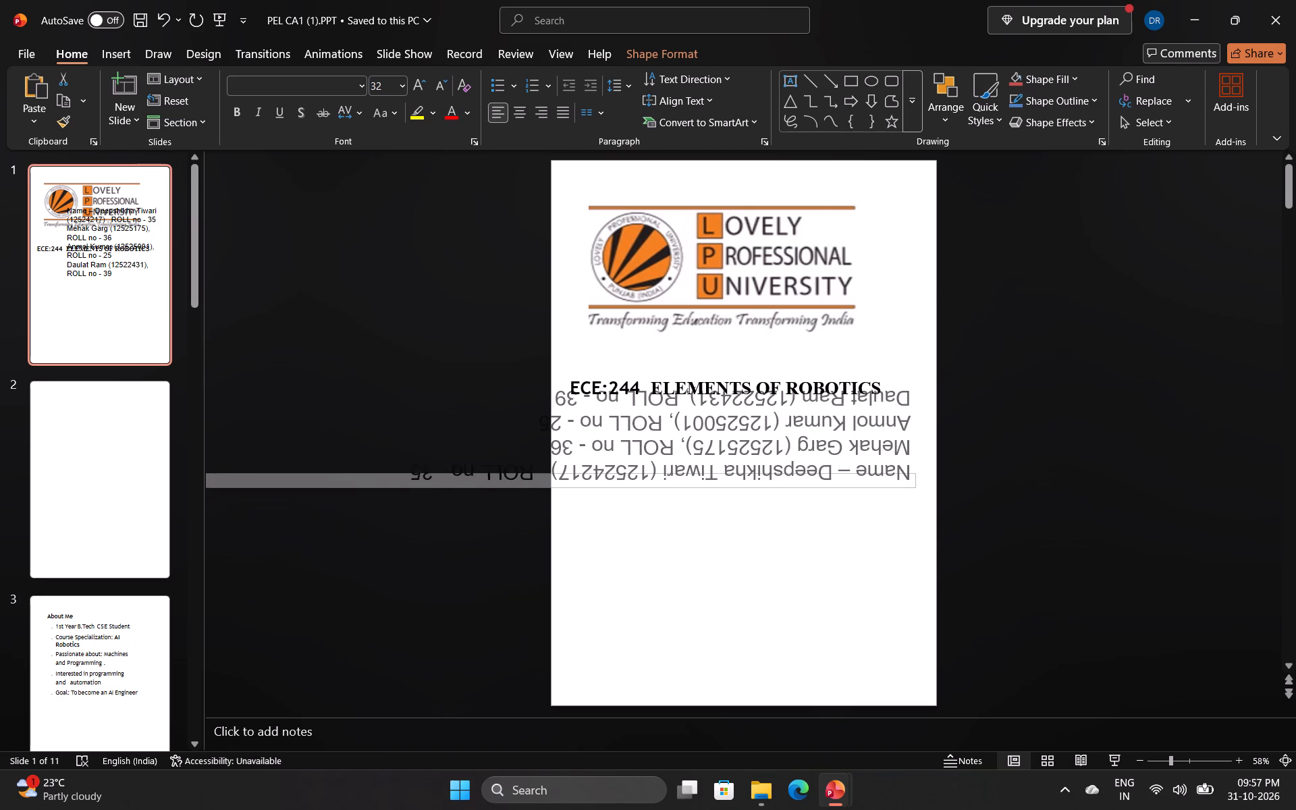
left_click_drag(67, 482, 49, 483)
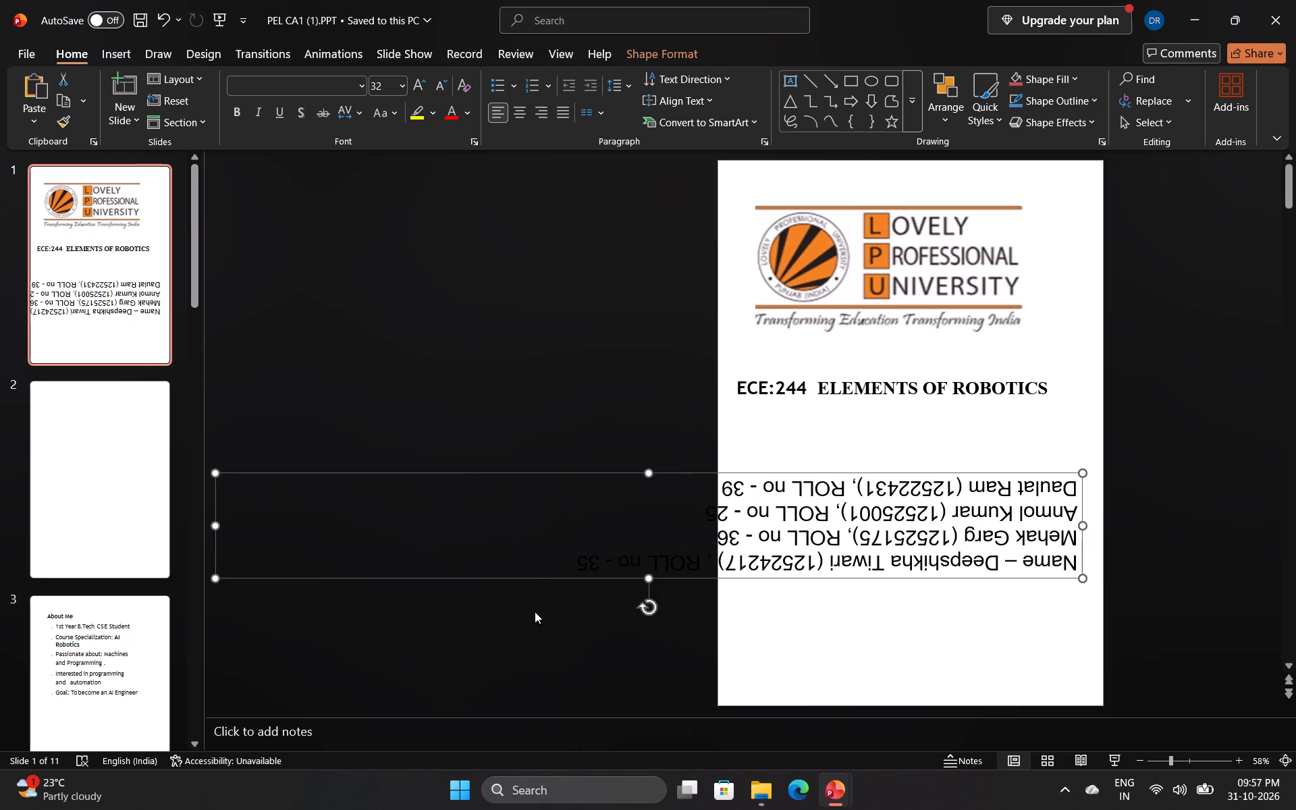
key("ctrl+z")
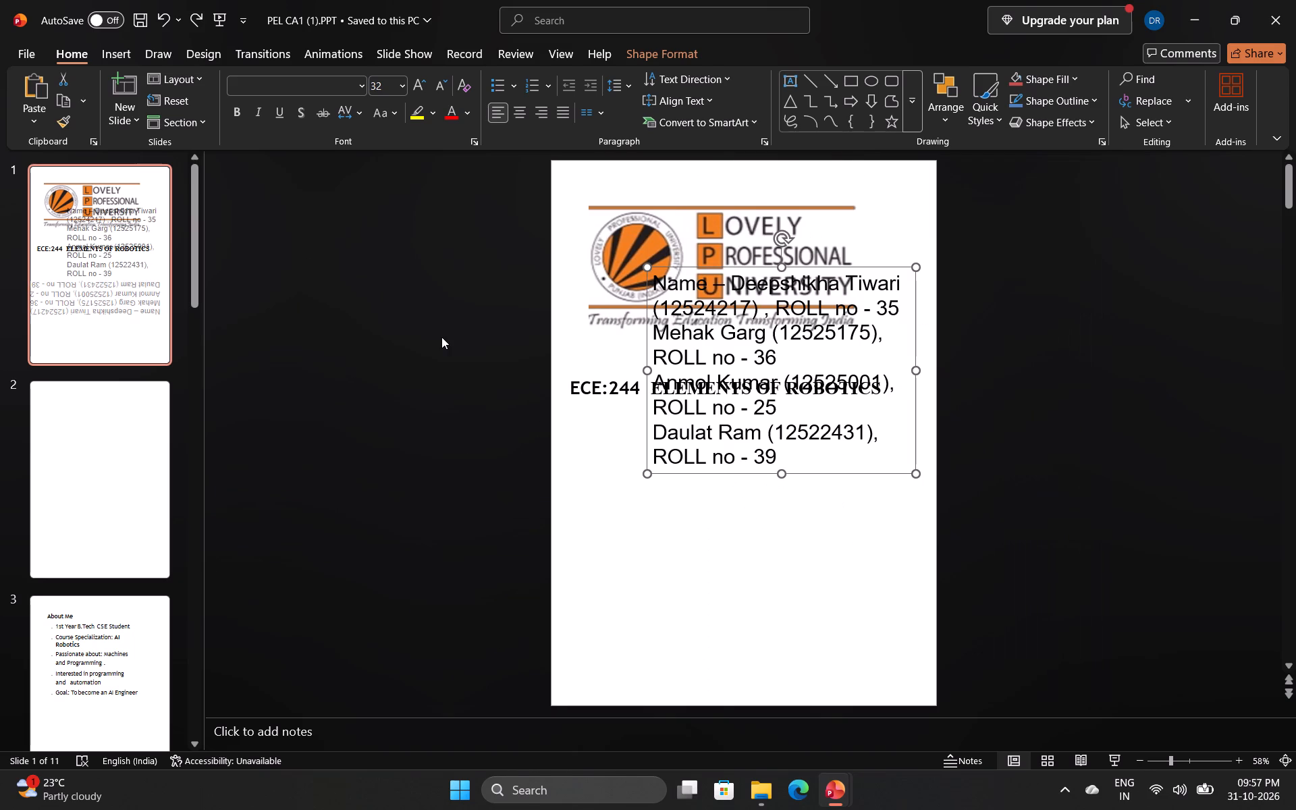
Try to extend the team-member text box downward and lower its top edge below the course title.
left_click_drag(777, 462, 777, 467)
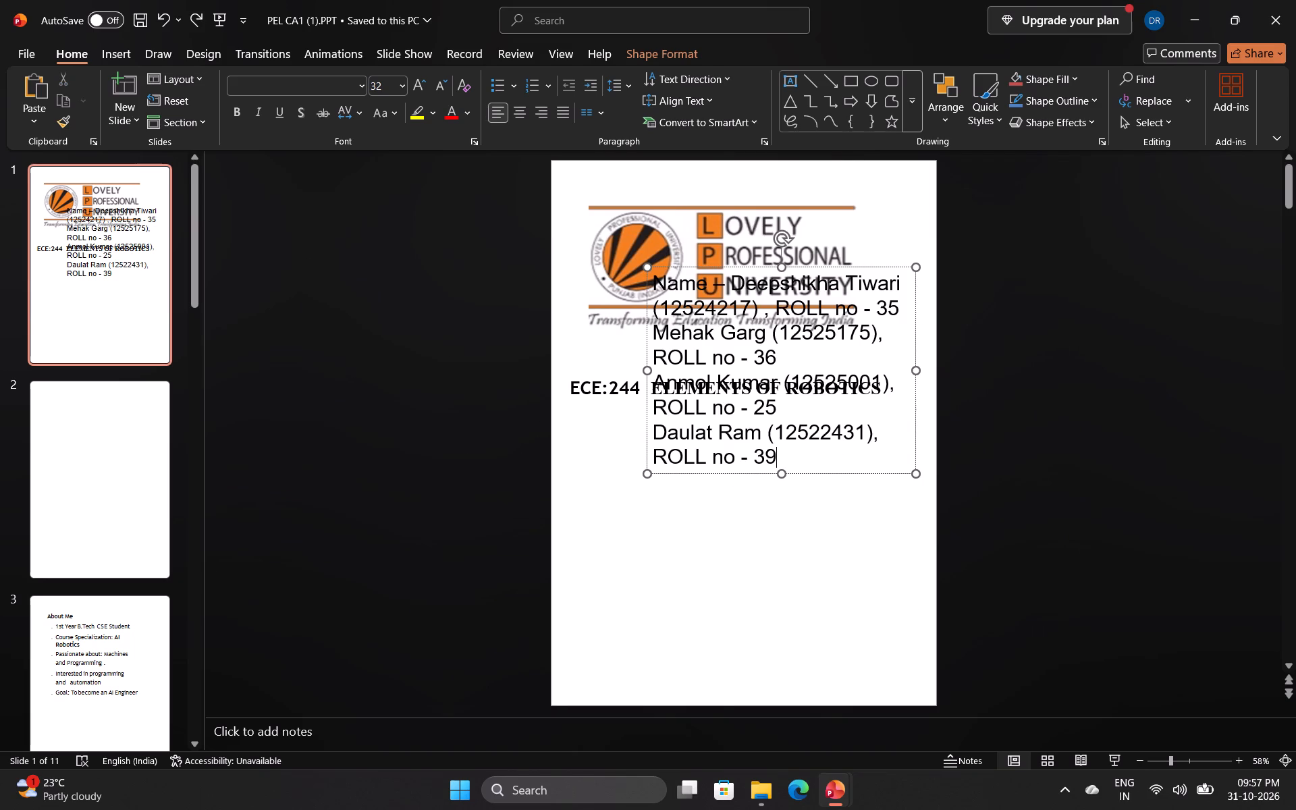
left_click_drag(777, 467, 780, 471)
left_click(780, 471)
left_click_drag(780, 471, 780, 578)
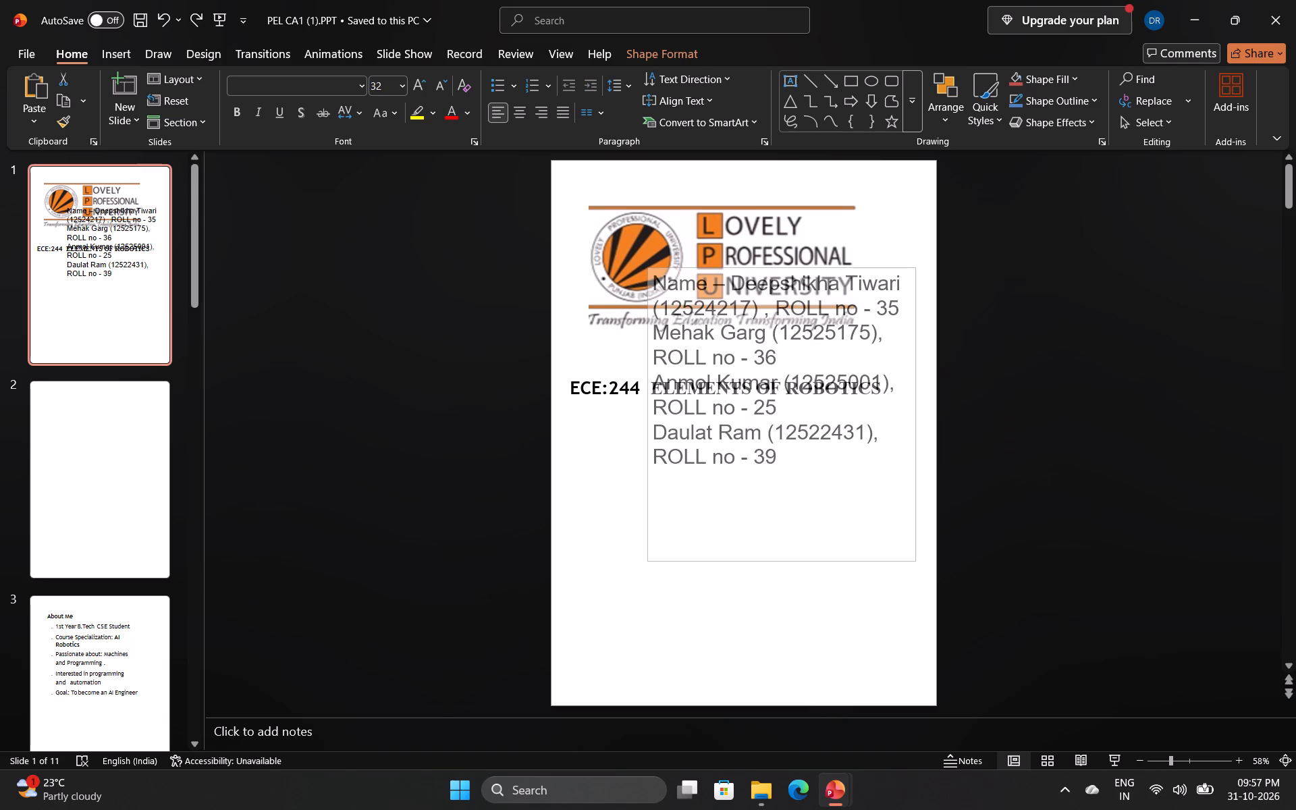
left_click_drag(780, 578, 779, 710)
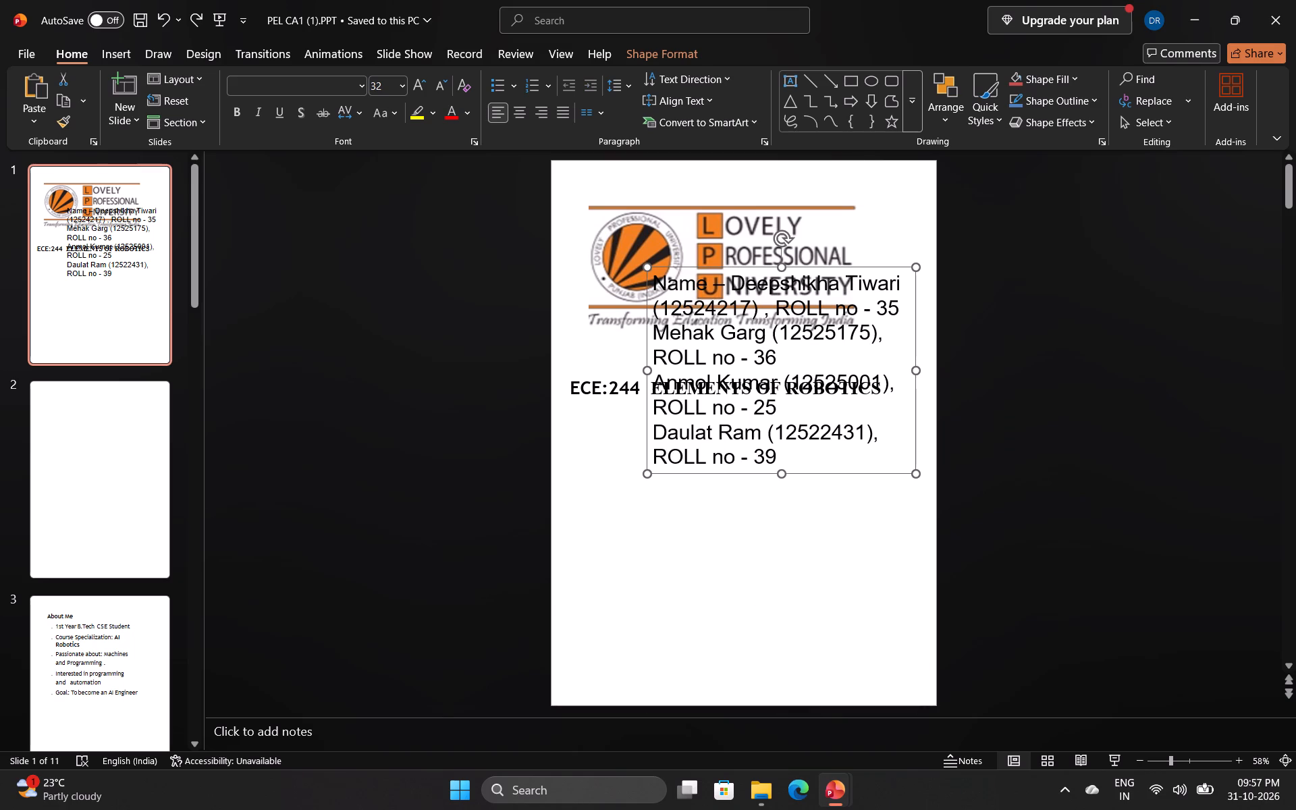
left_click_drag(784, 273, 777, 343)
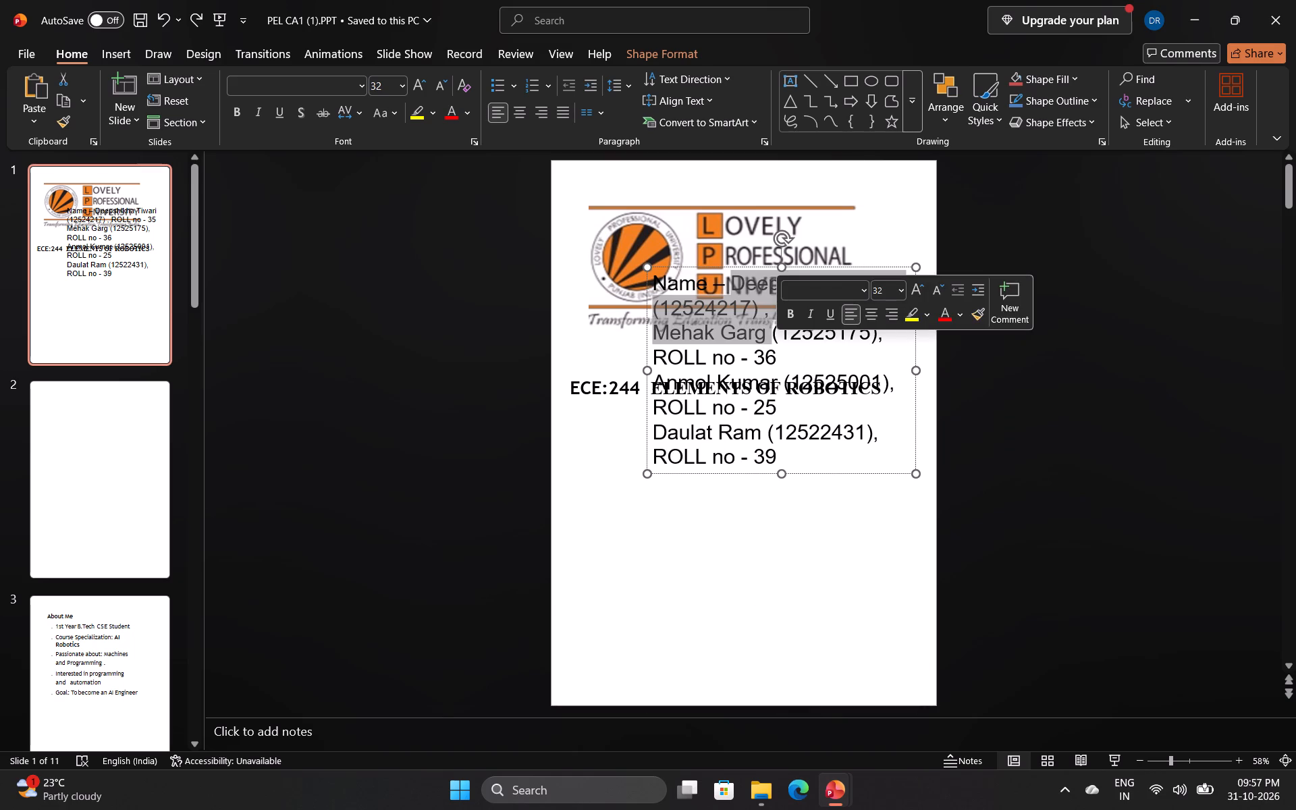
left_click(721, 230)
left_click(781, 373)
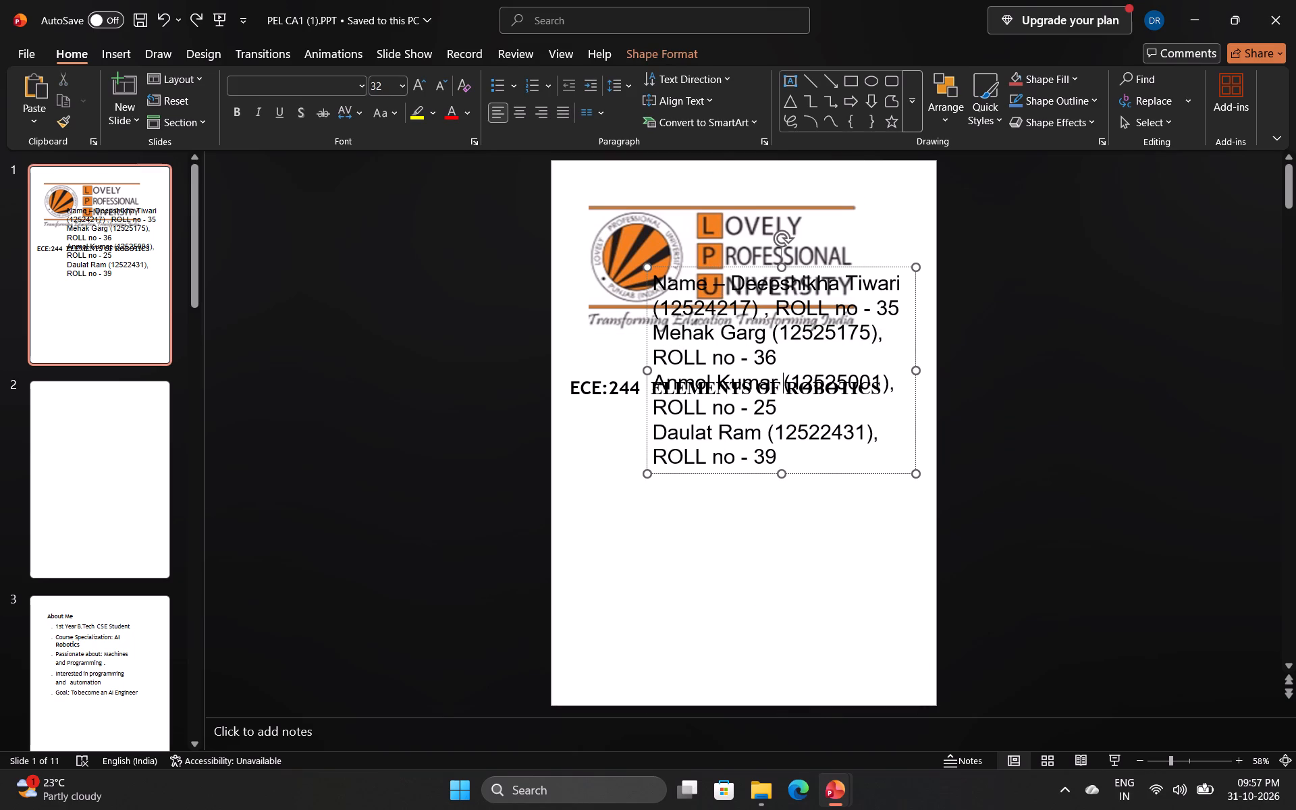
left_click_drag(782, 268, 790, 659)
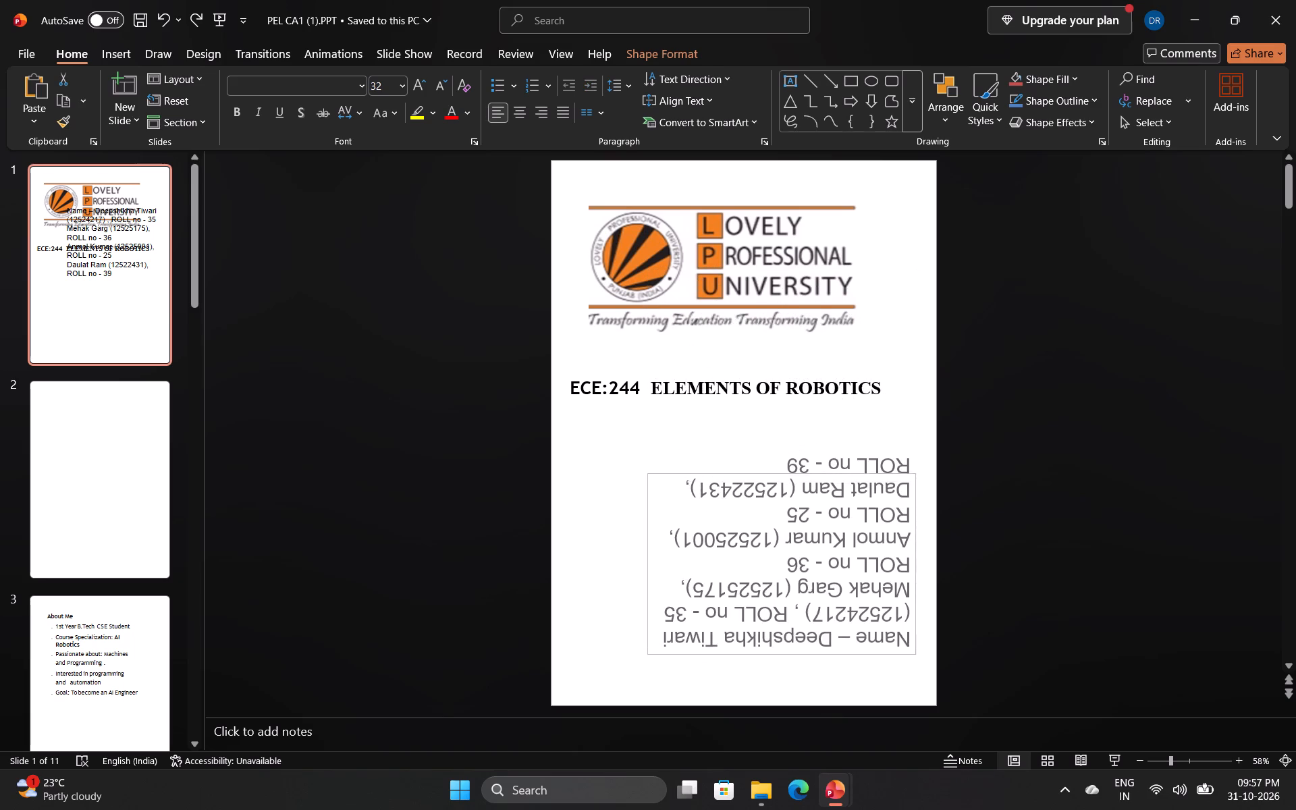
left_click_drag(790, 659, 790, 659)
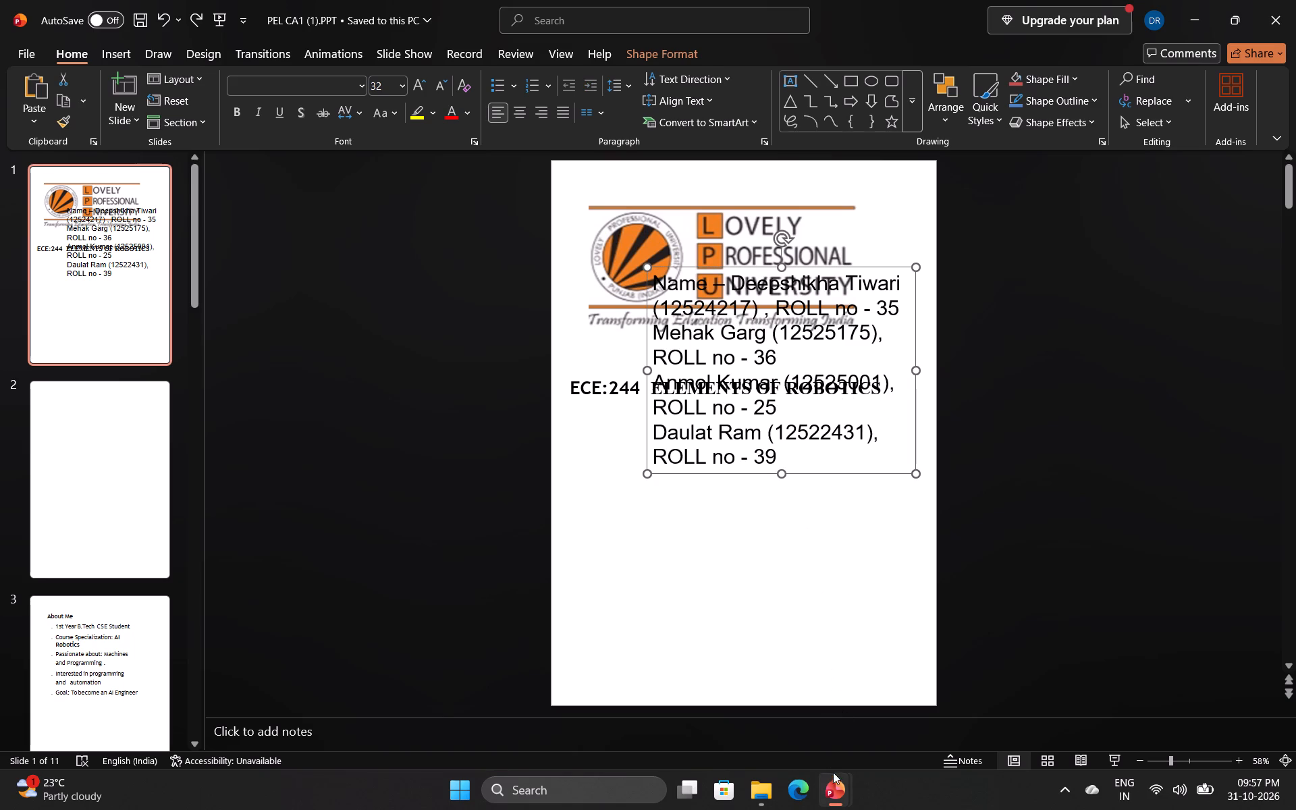
Switch to the ESP32 deck and copy only the first team member's line, including registration and roll numbers, from the title slide.
left_click(895, 706)
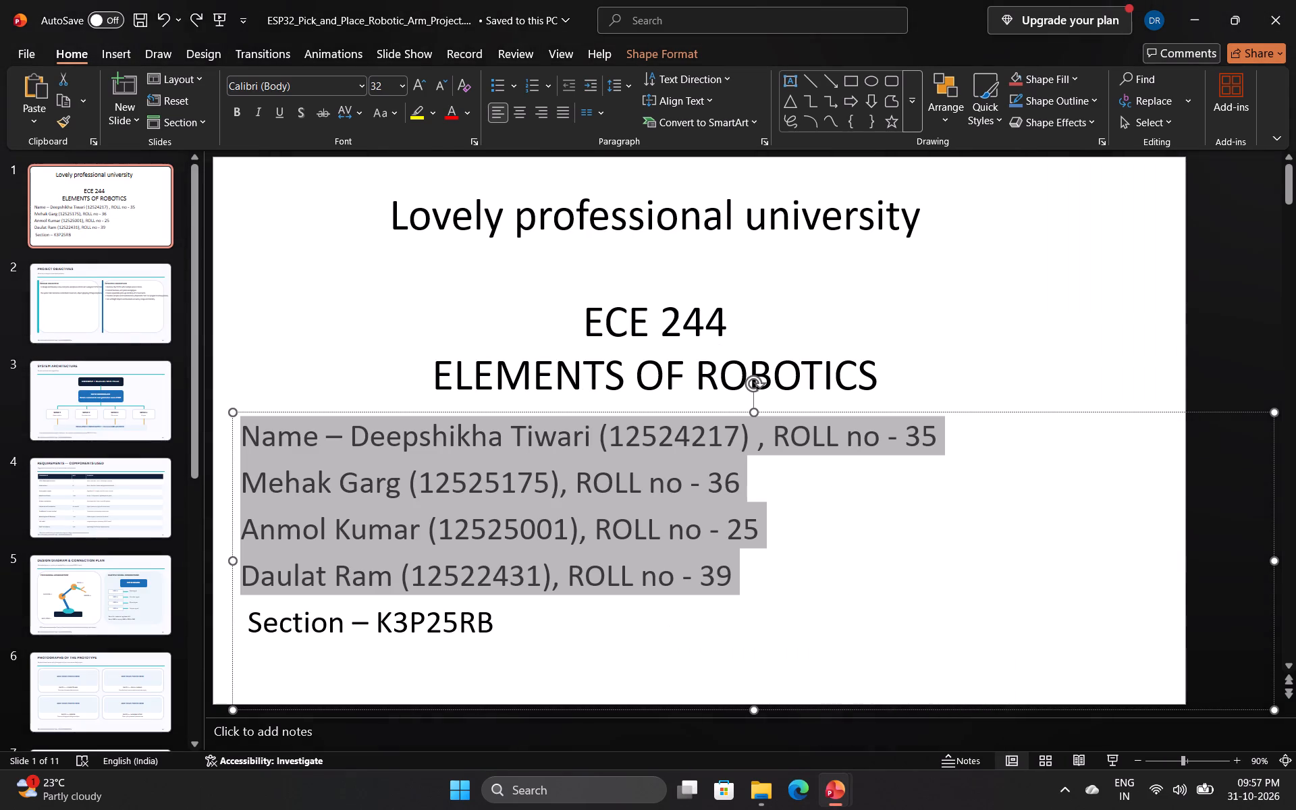
left_click(350, 514)
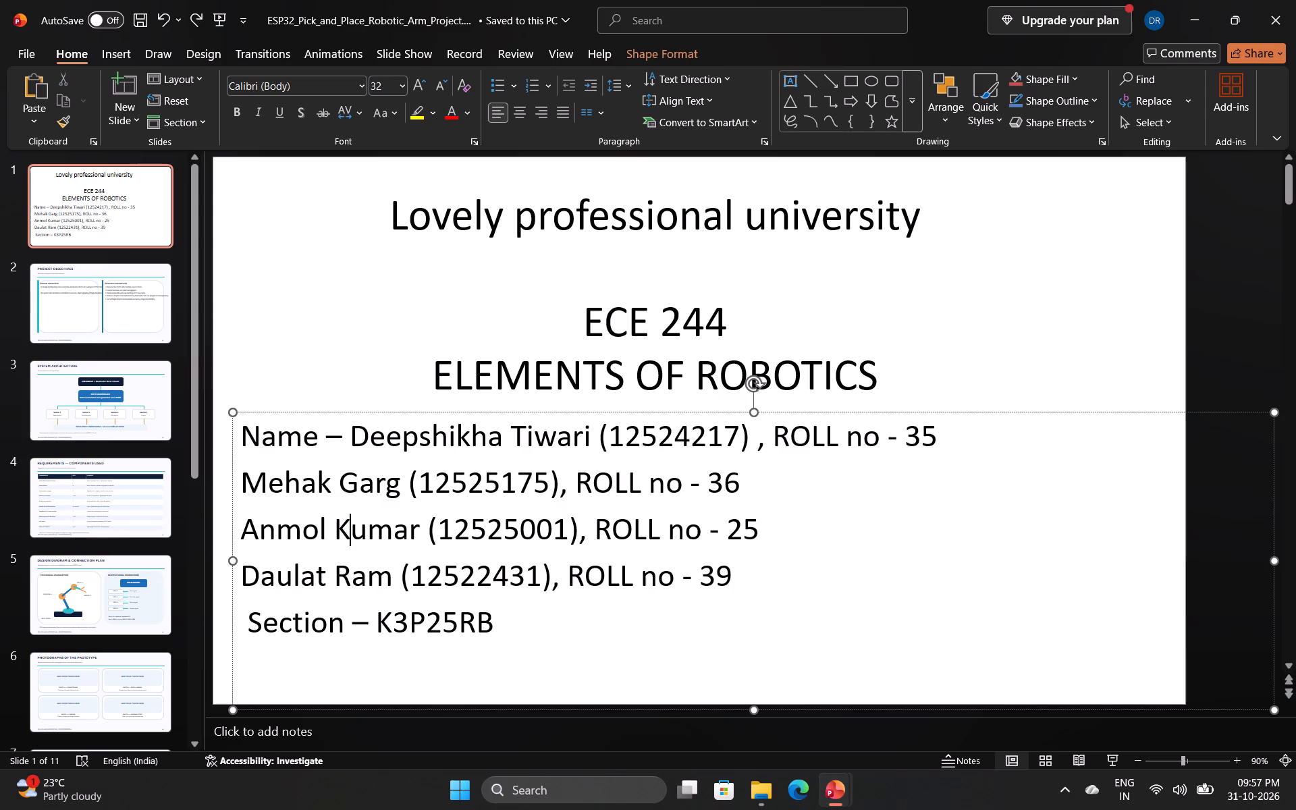
left_click_drag(240, 435, 695, 456)
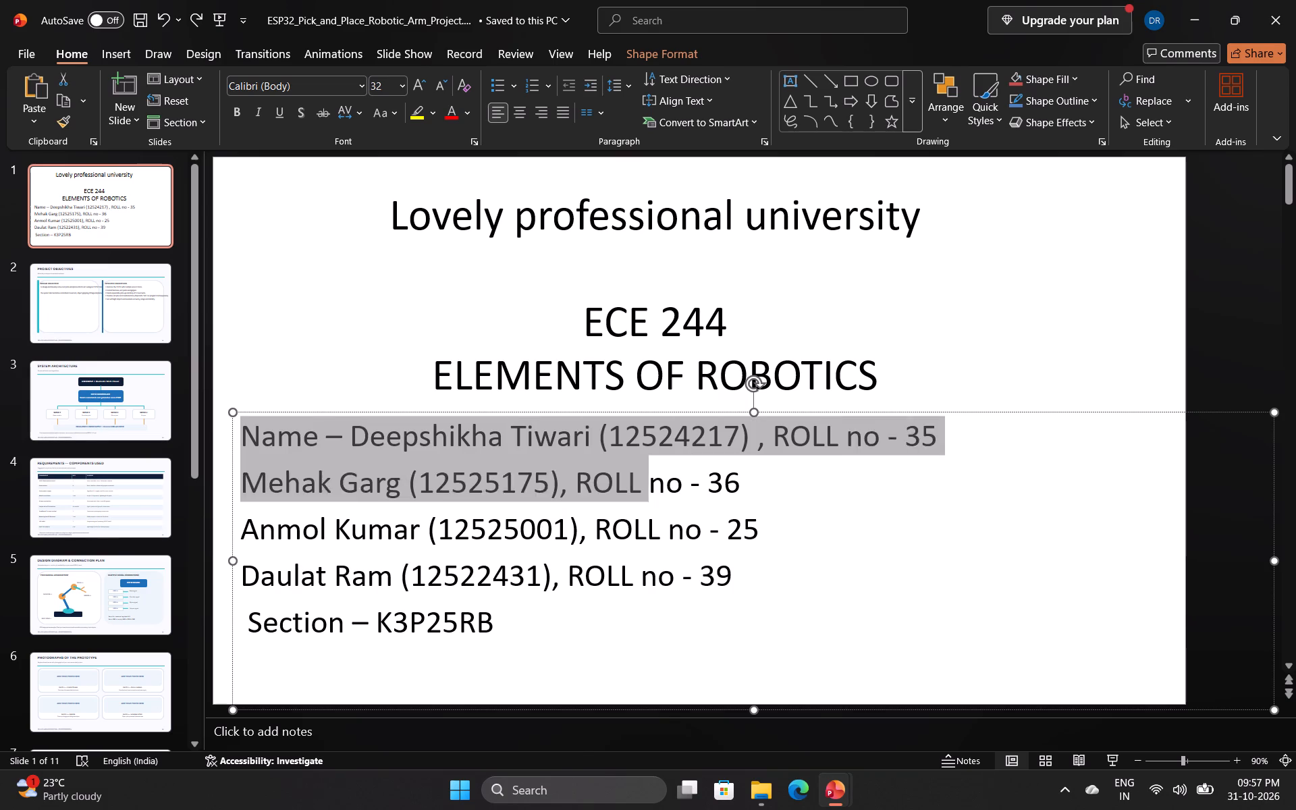
left_click_drag(695, 456, 1075, 434)
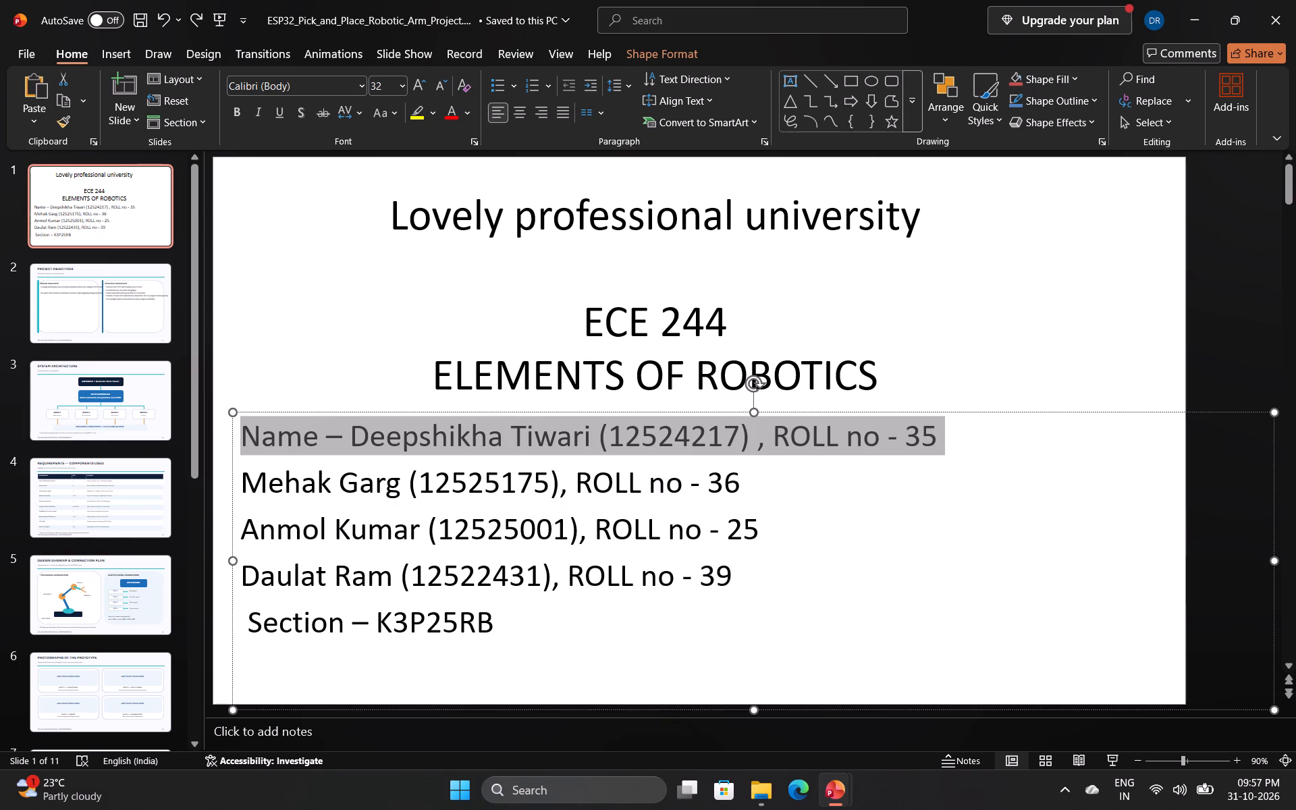
key("ctrl+c")
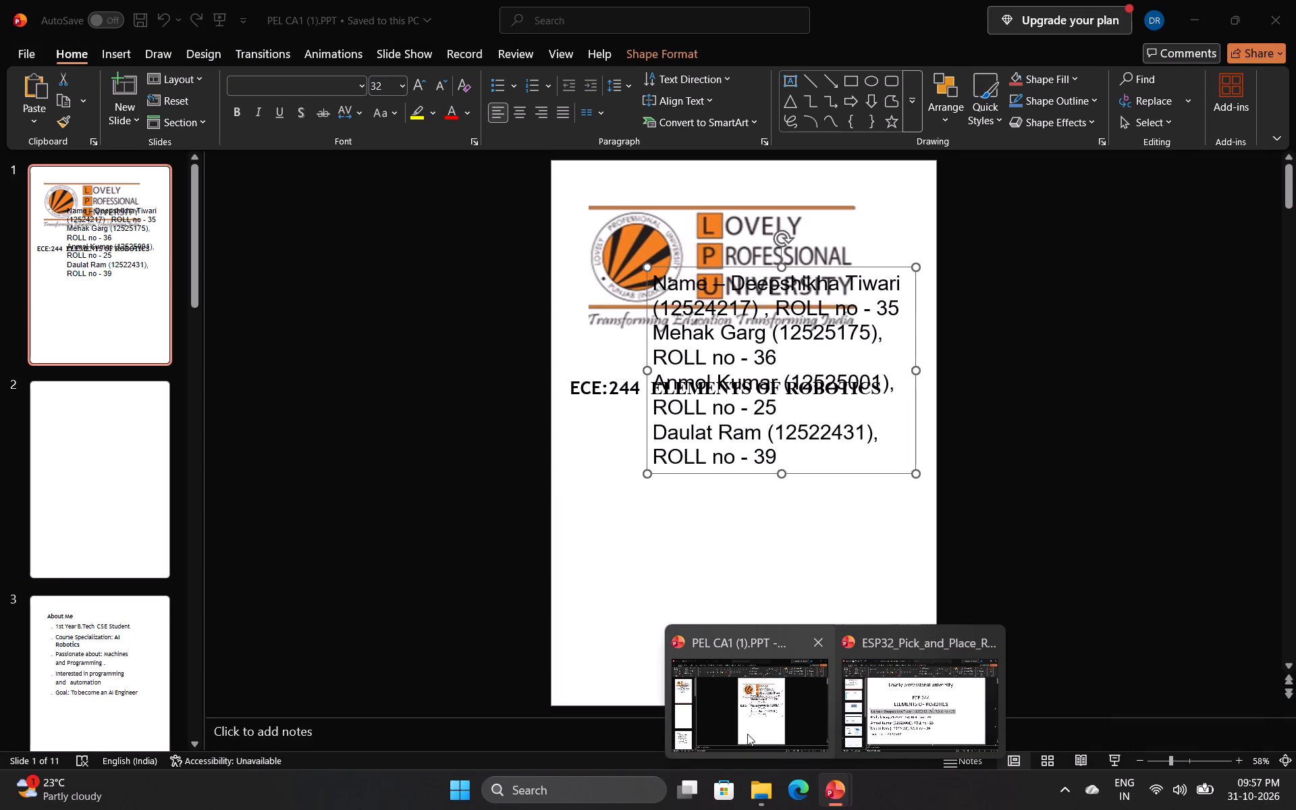
Return to the PEL CA1 deck and delete all the team-member text overlapping the university logo on the title slide.
left_click(747, 734)
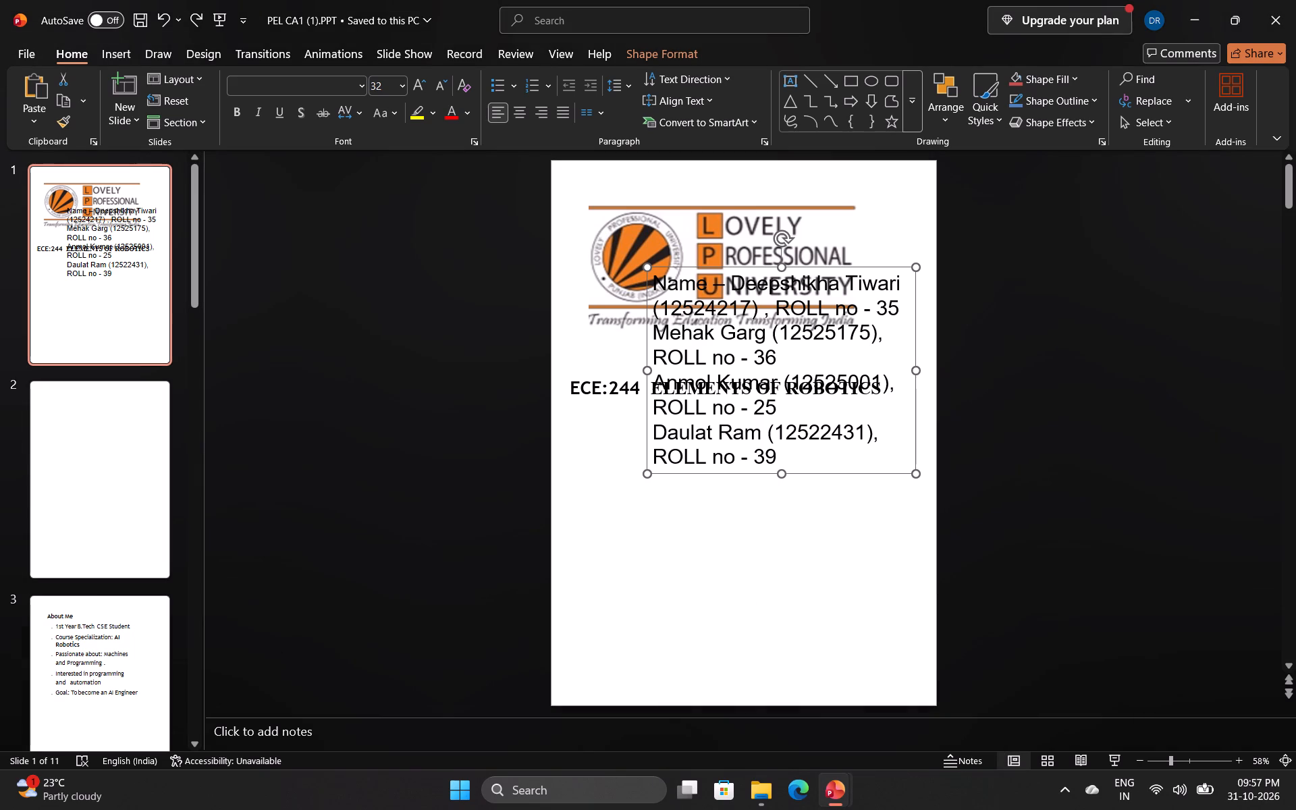
left_click_drag(653, 277, 674, 292)
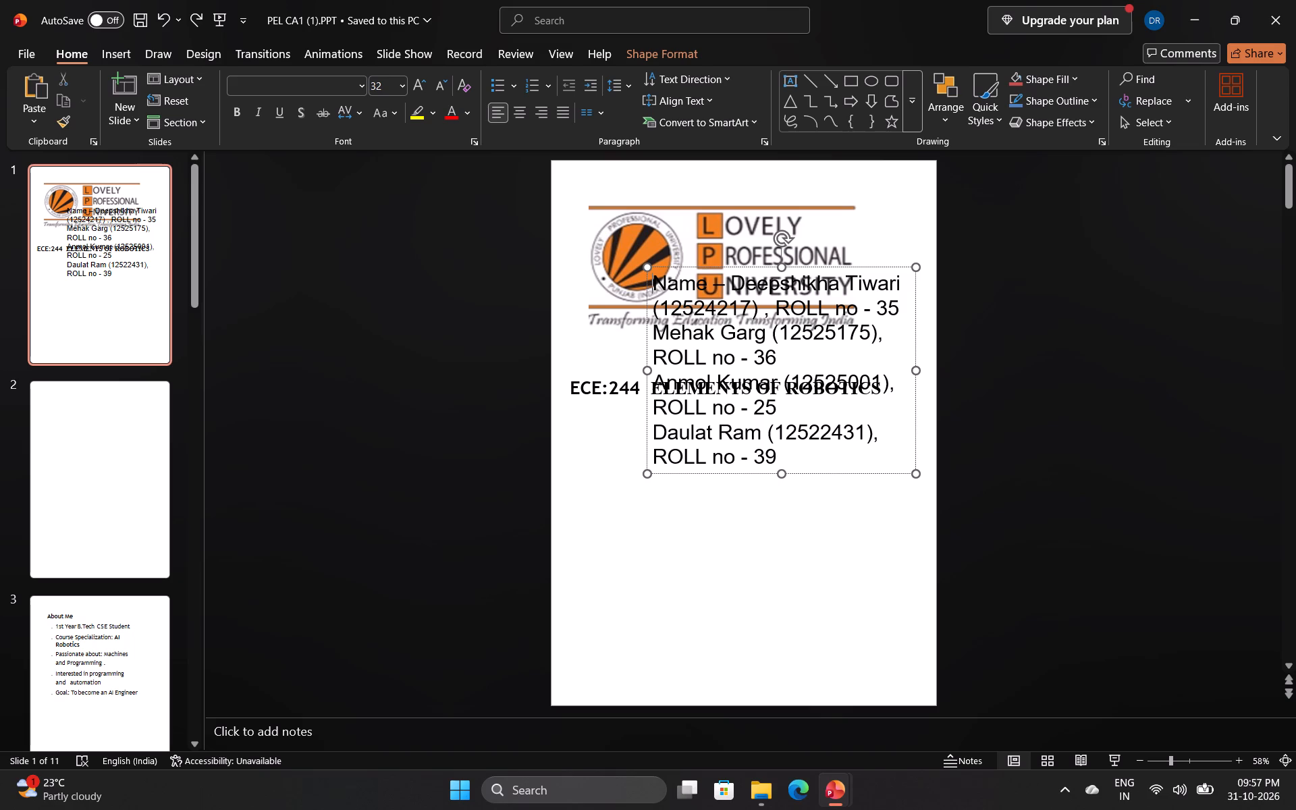
left_click_drag(674, 292, 855, 501)
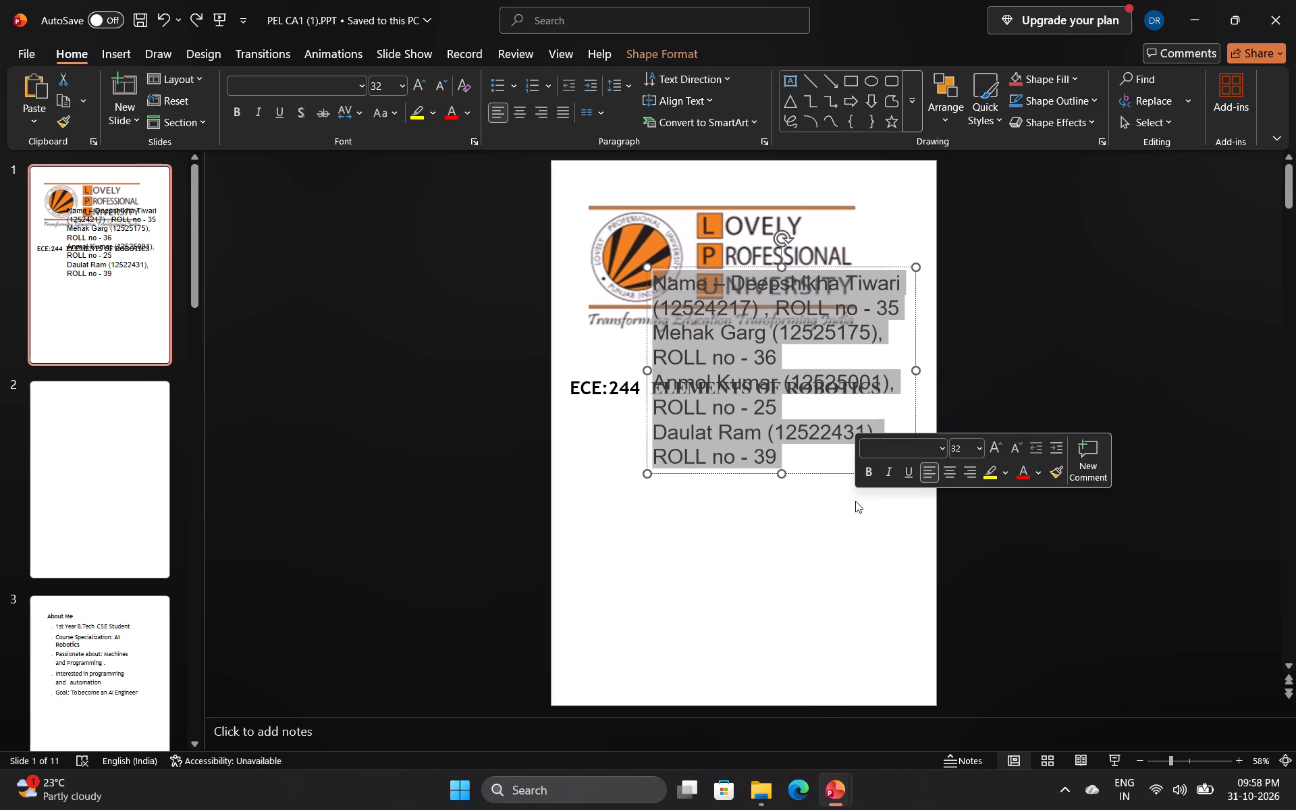
key("BackSpace")
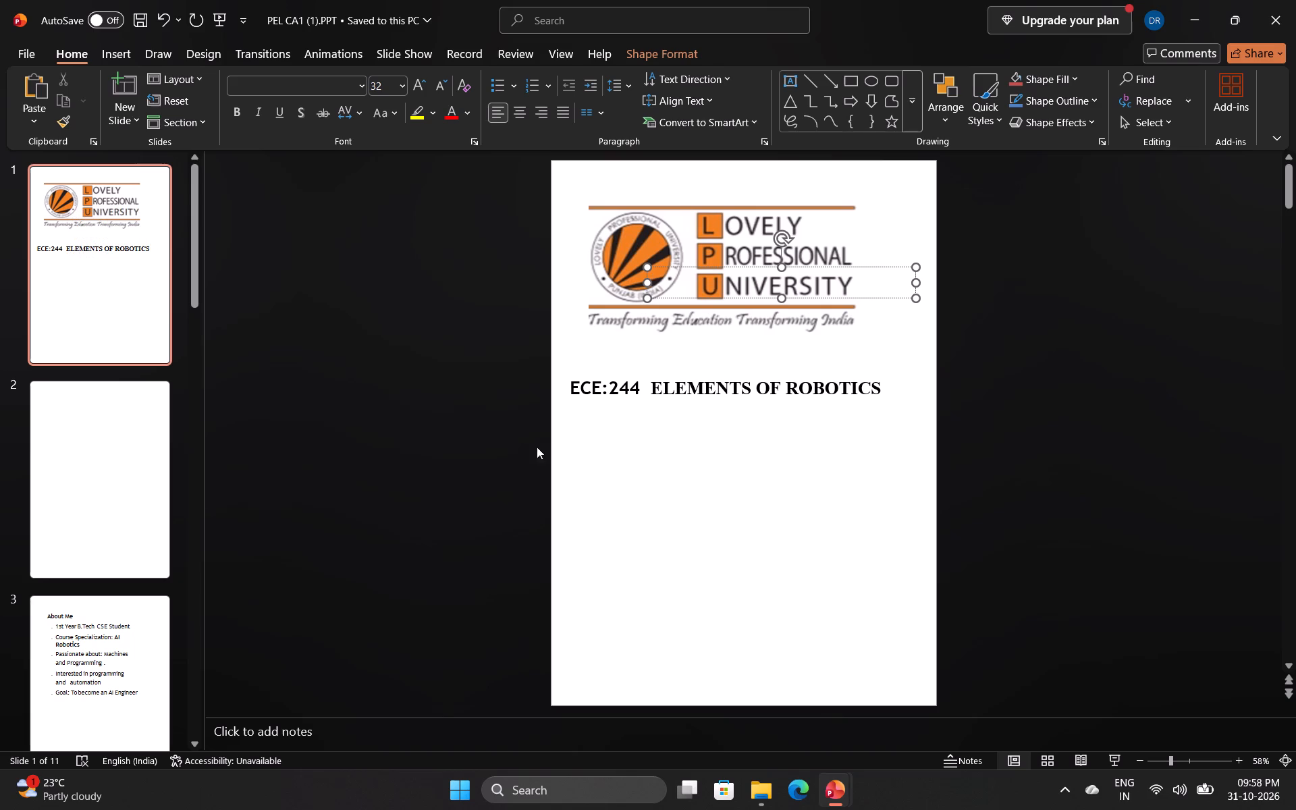
Add a new text box below the course title and enlarge it to fill most of the slide's empty lower area.
left_click(625, 448)
double_click(625, 448)
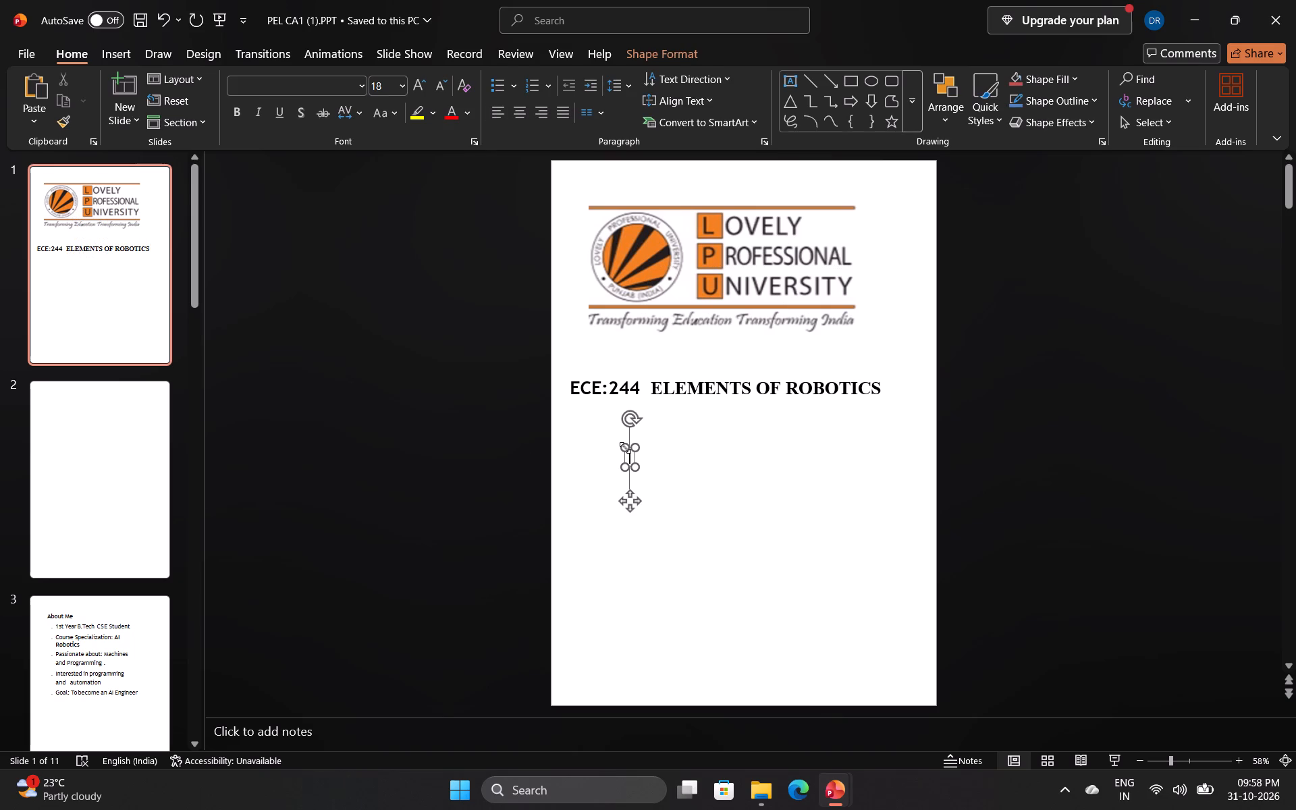
left_click_drag(624, 447, 580, 432)
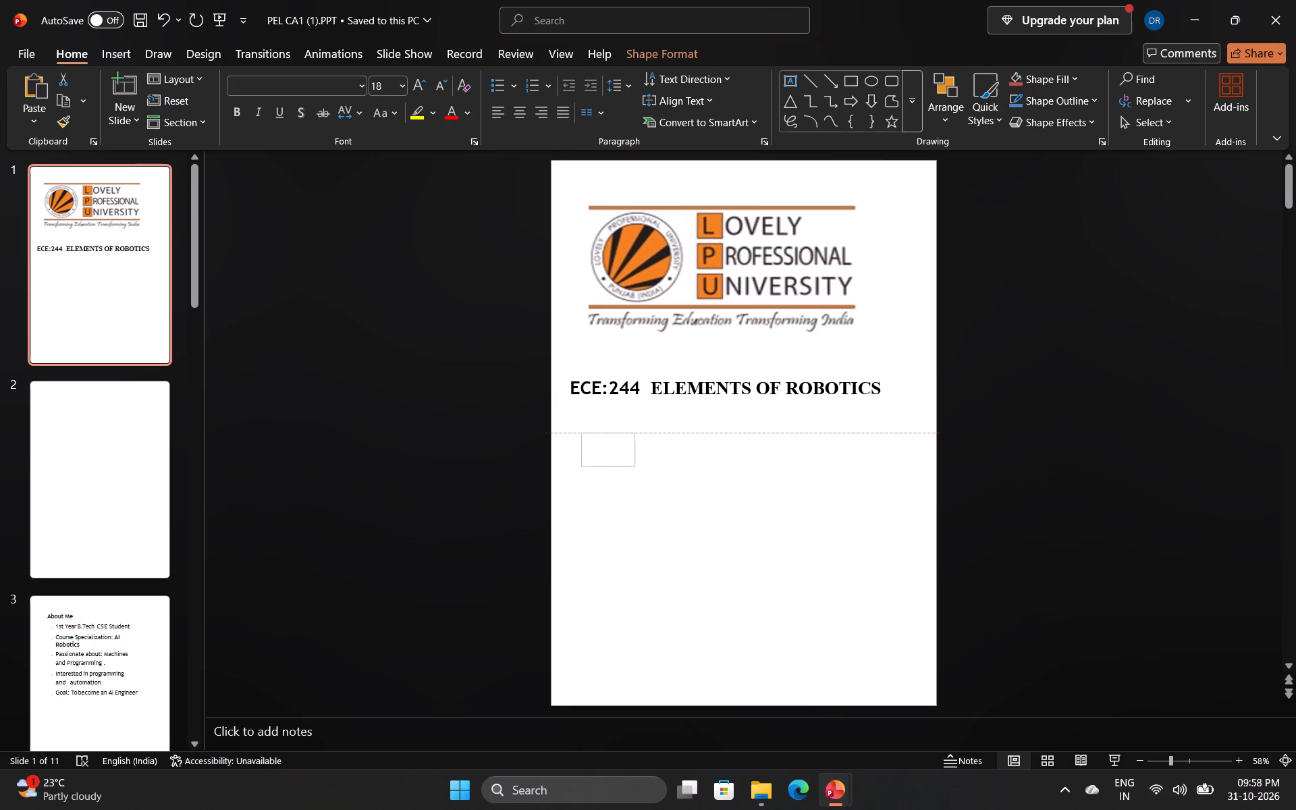
left_click_drag(580, 432, 580, 433)
left_click_drag(633, 466, 838, 655)
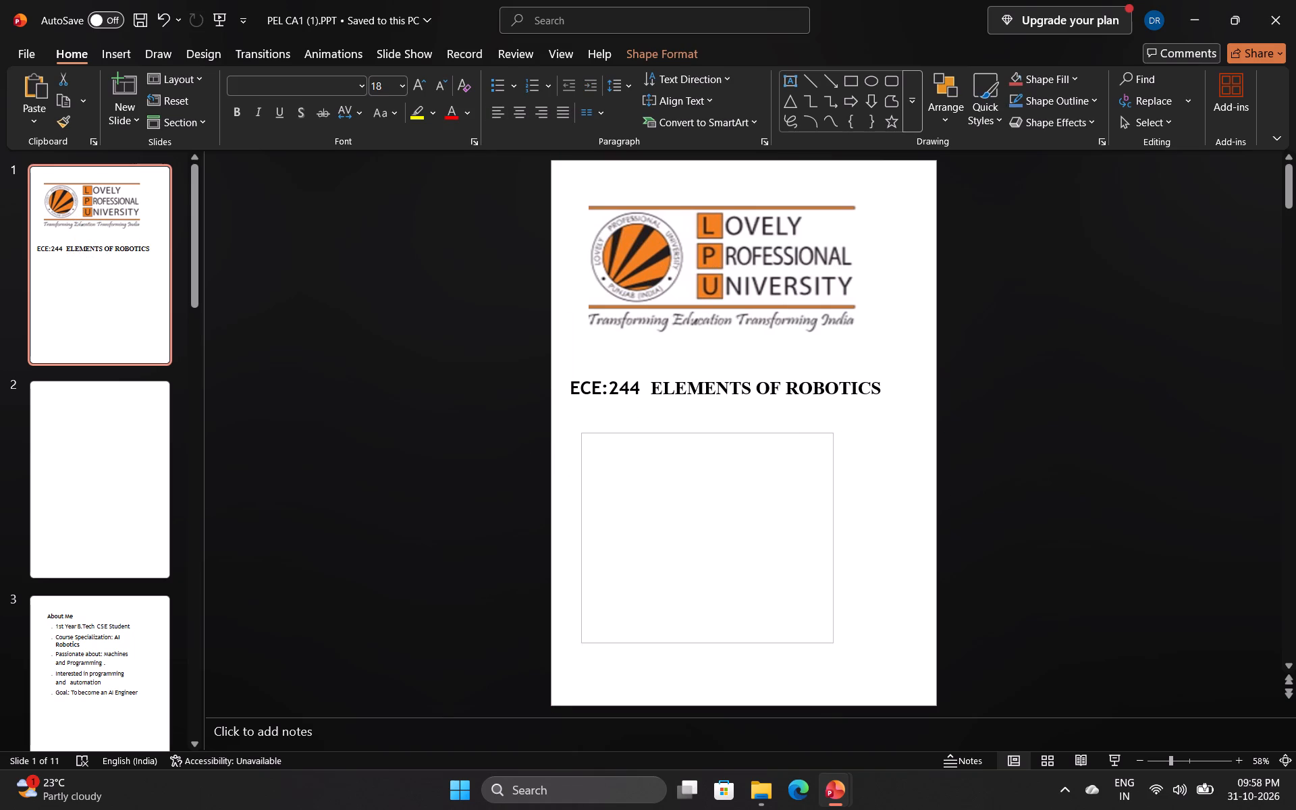
left_click_drag(838, 655, 923, 682)
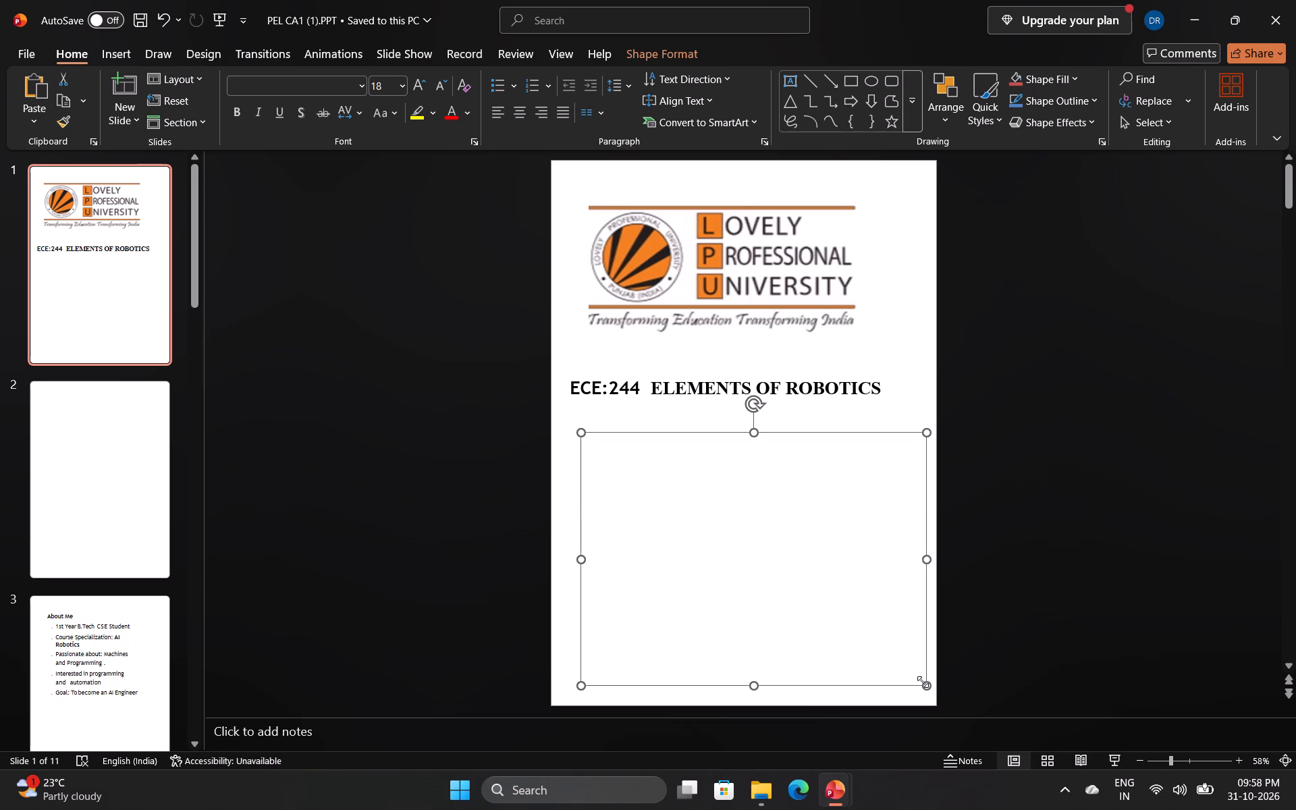
Paste the copied first team member's line into the new text box.
left_click(616, 441)
double_click(607, 465)
key("ctrl+v")
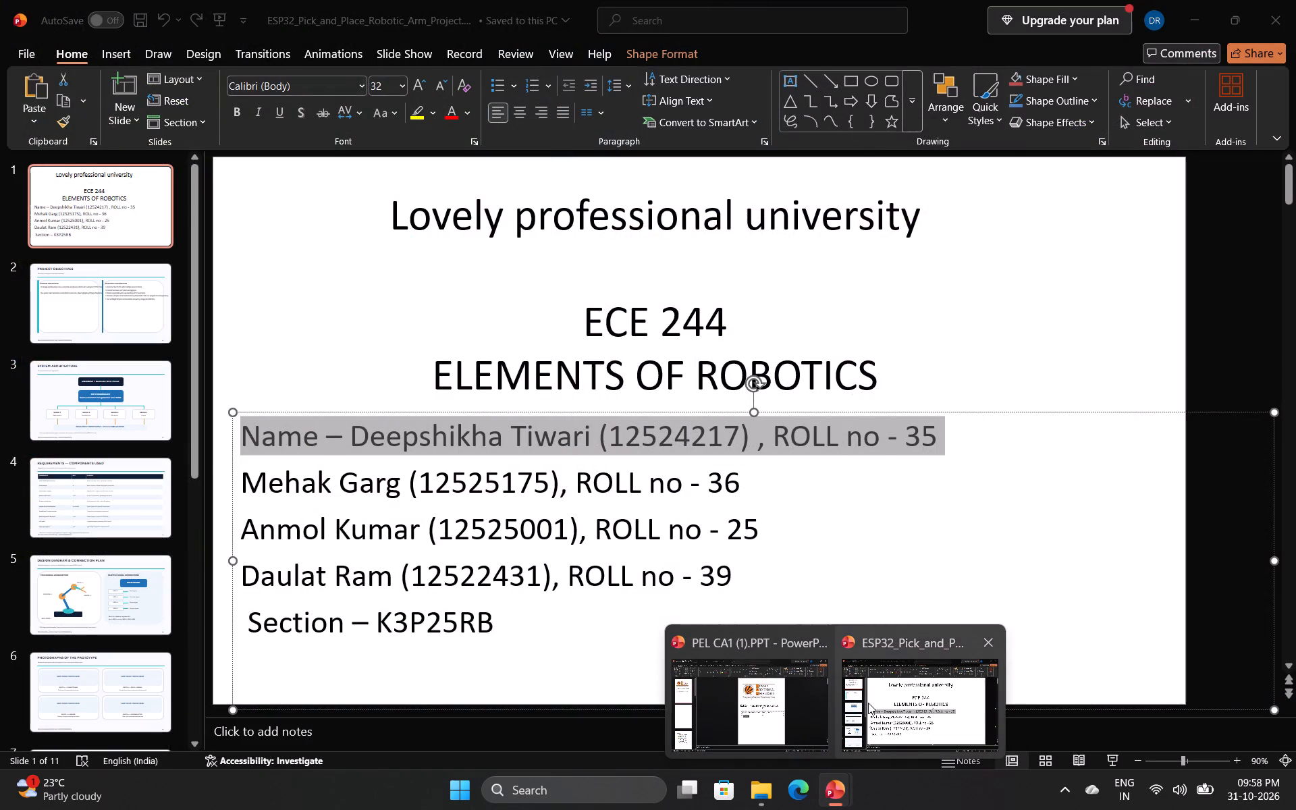
Copy the other three team members' lines from the ESP32 deck and paste them below the first member's line on the title slide.
left_click(868, 703)
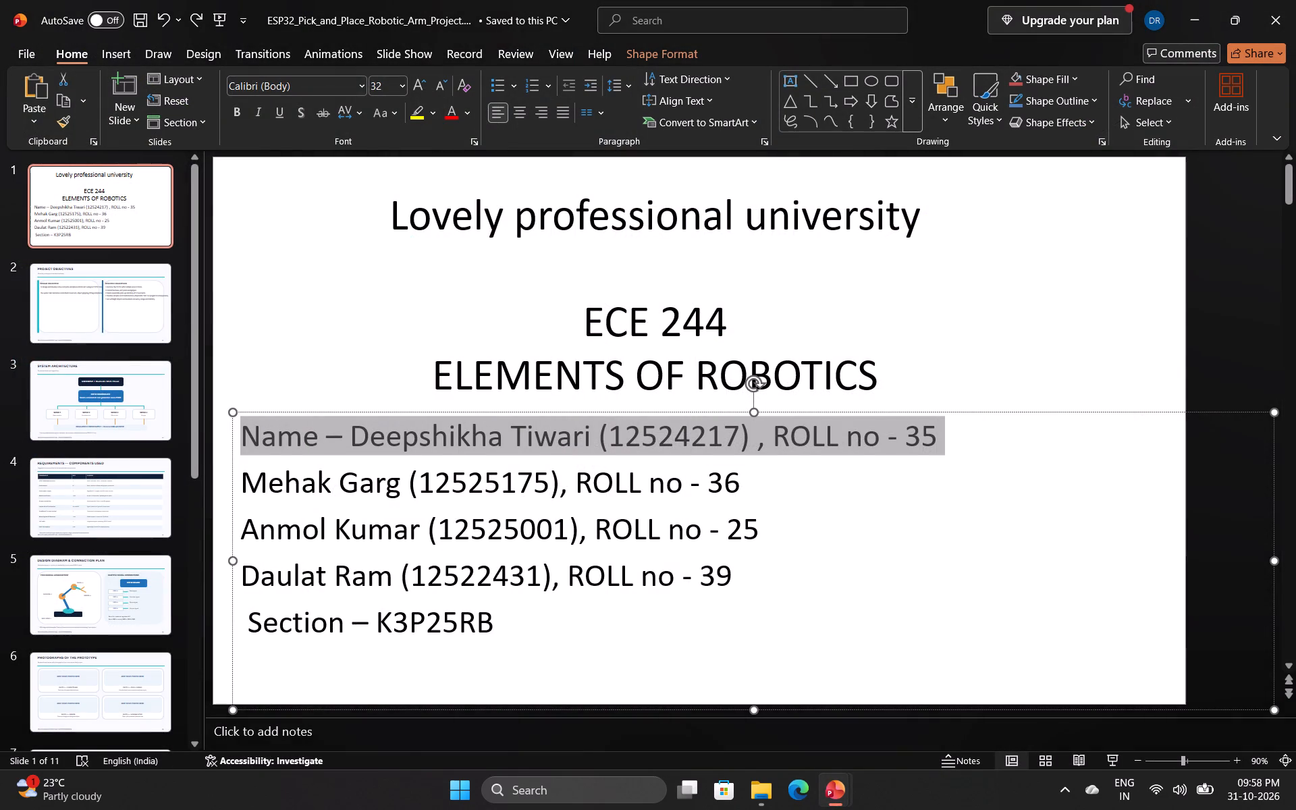
left_click_drag(242, 477, 734, 582)
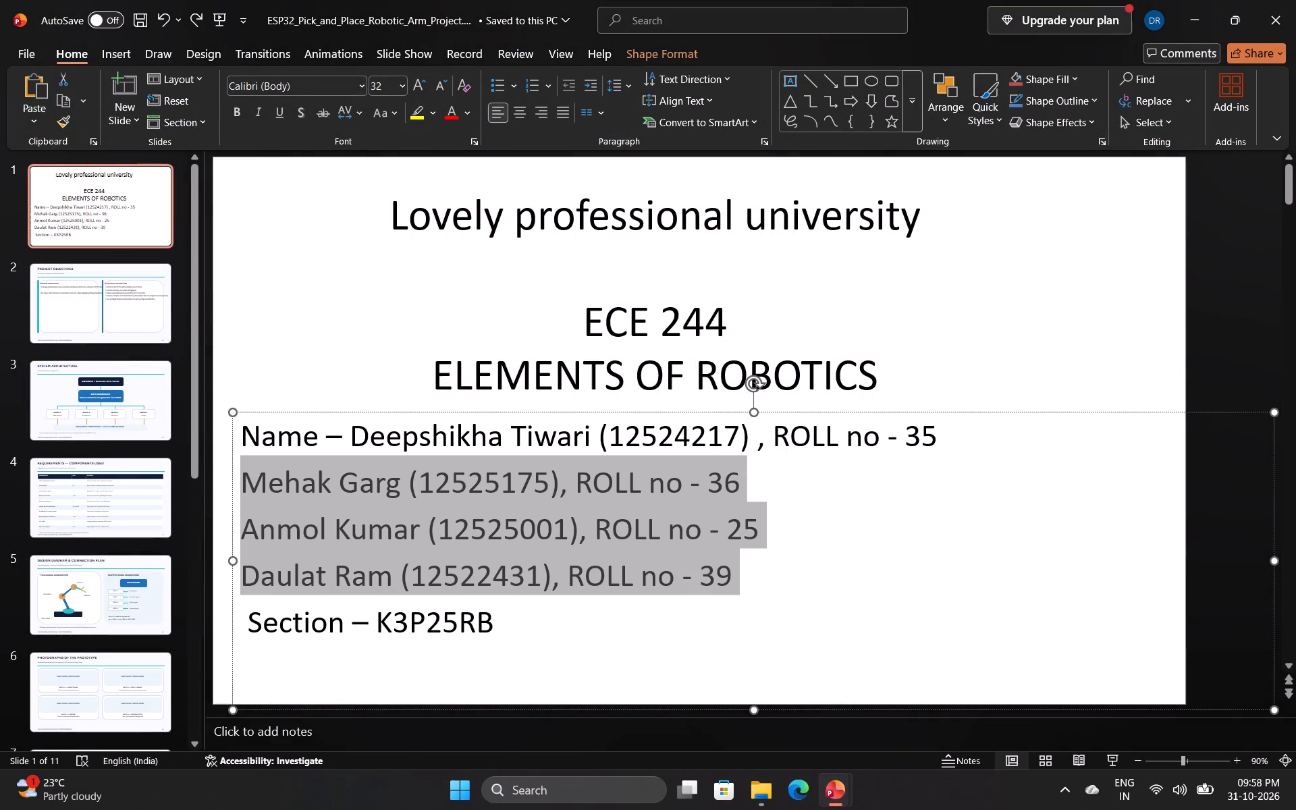
left_click_drag(734, 582, 734, 580)
key("ctrl+c")
left_click(739, 713)
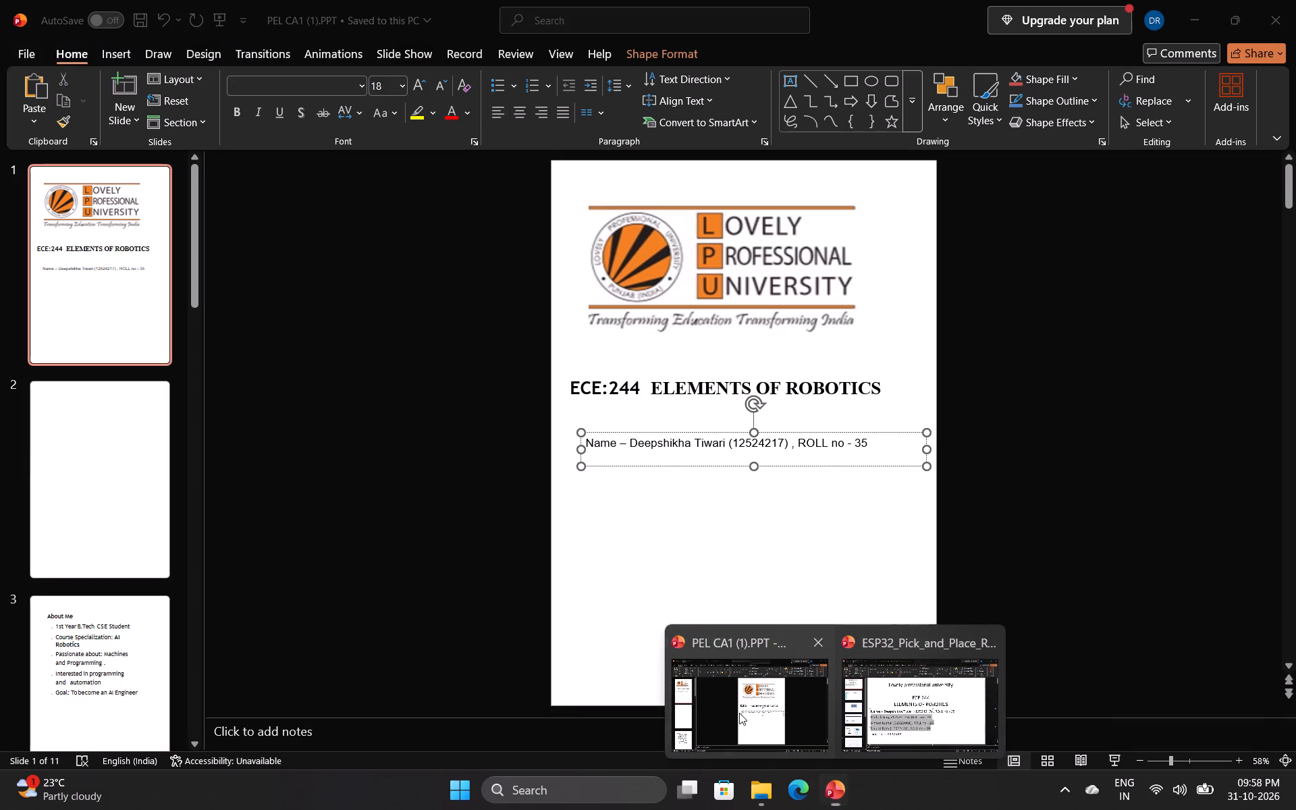
key("ctrl+v")
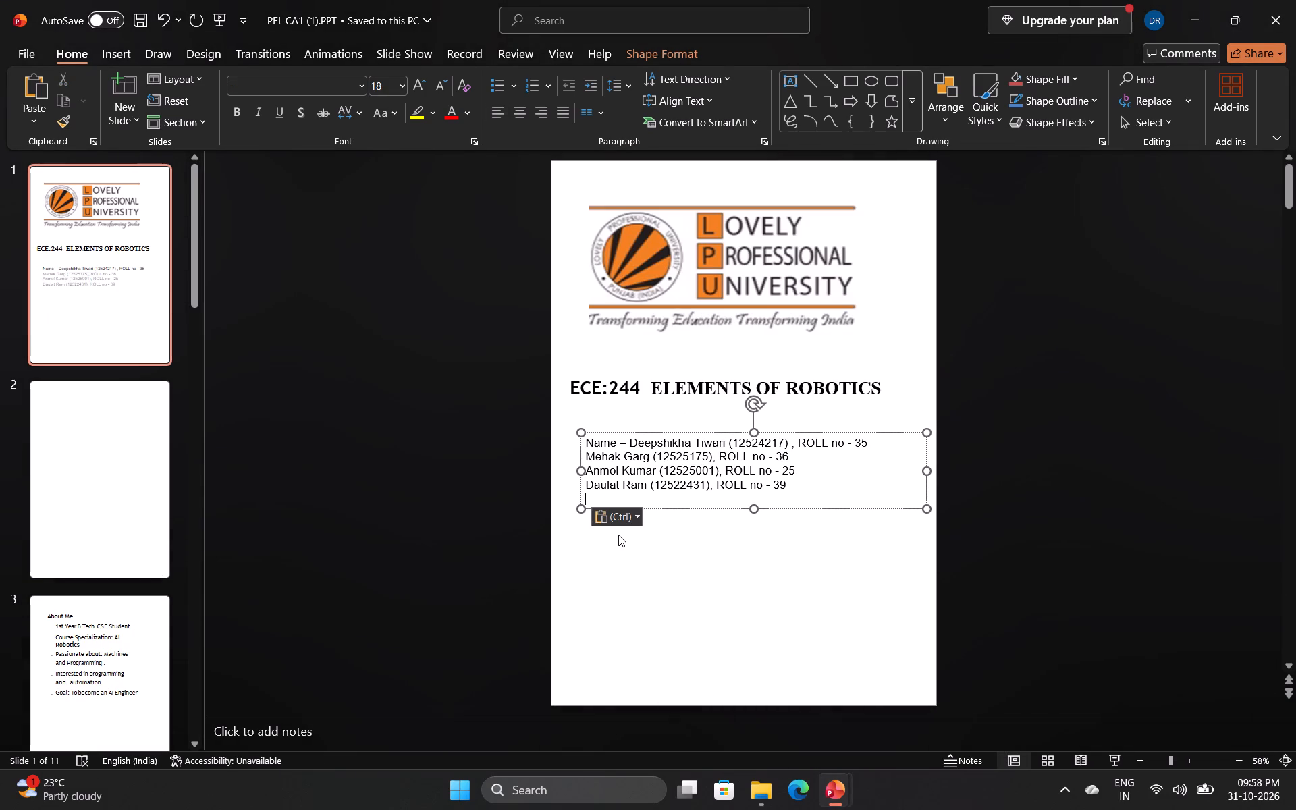
left_click(851, 510)
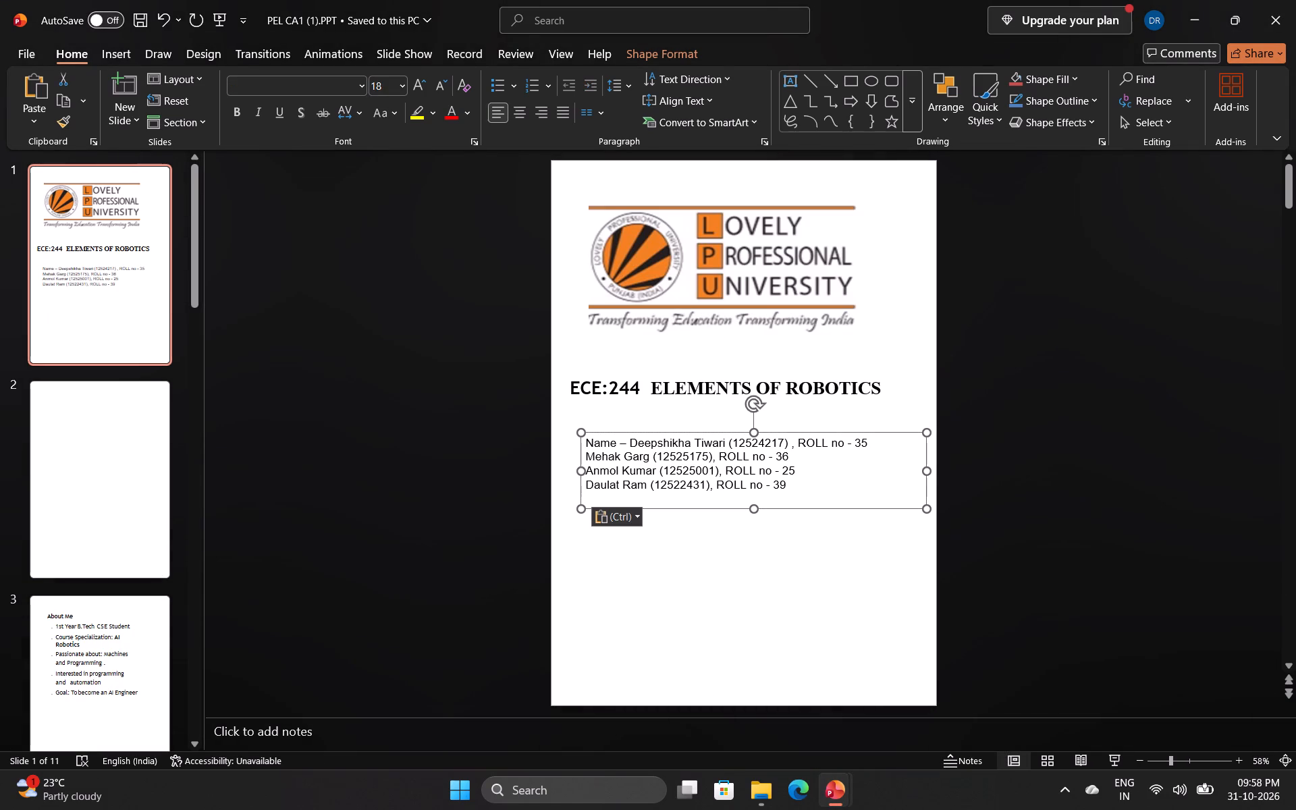
left_click(822, 574)
Review the team-member list on the title slide and look at the blank second slide.
scroll(822, 574, "up", 6, "ctrl")
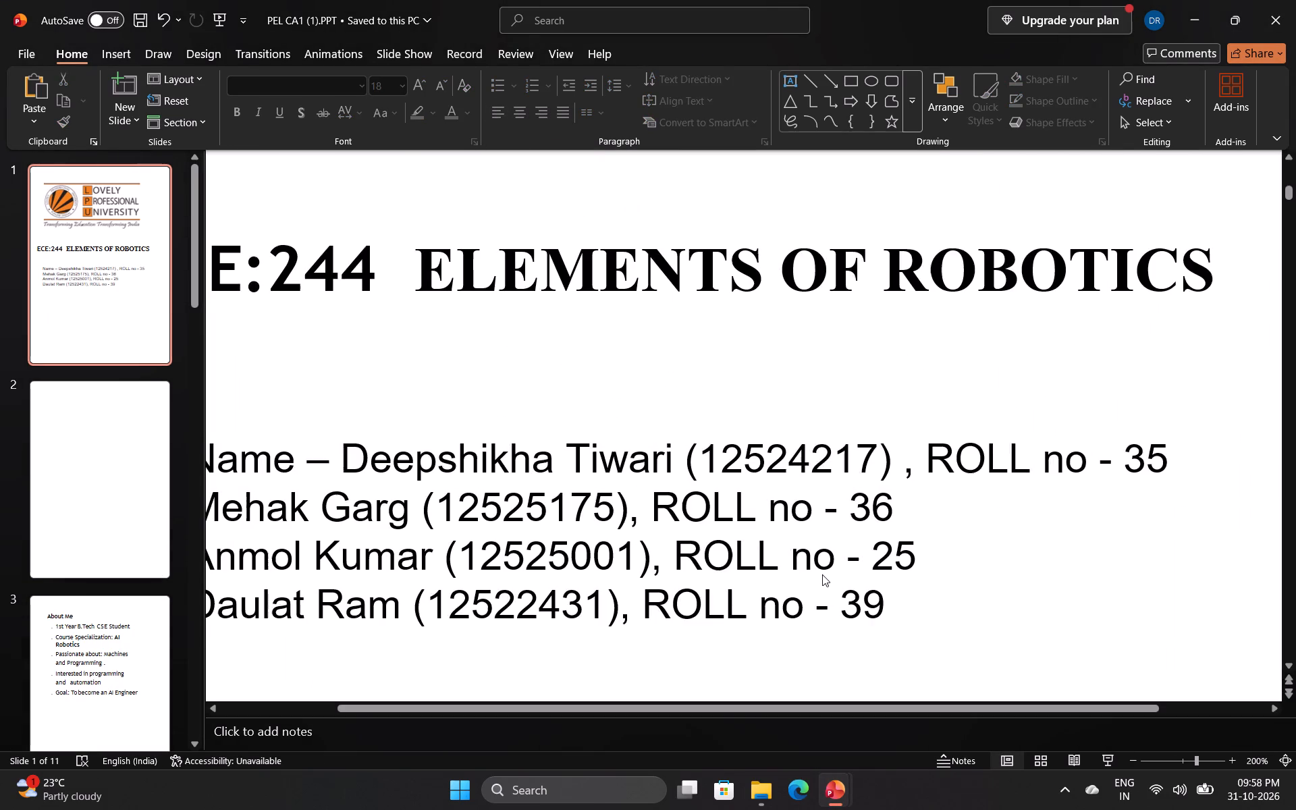
scroll(822, 574, "down", 5)
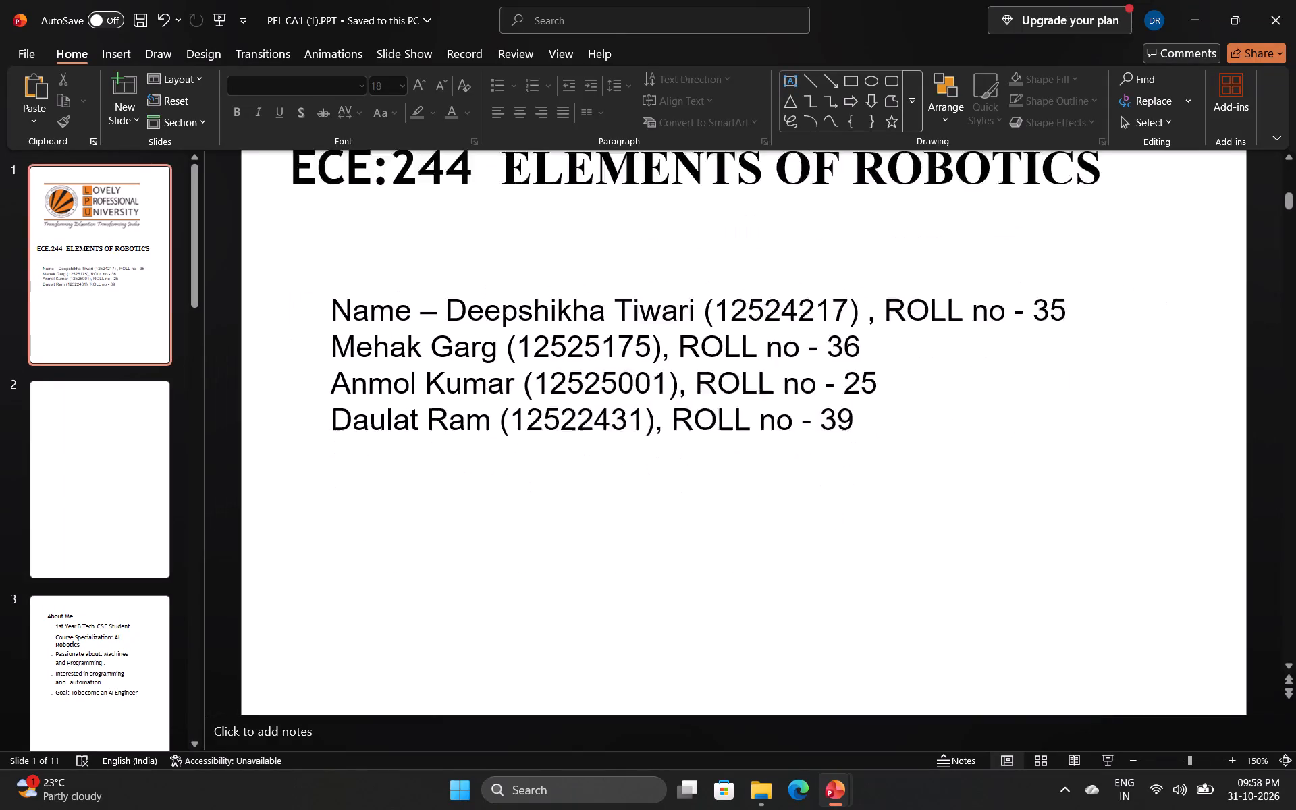
scroll(822, 574, "down", 5)
scroll(822, 574, "up", 6)
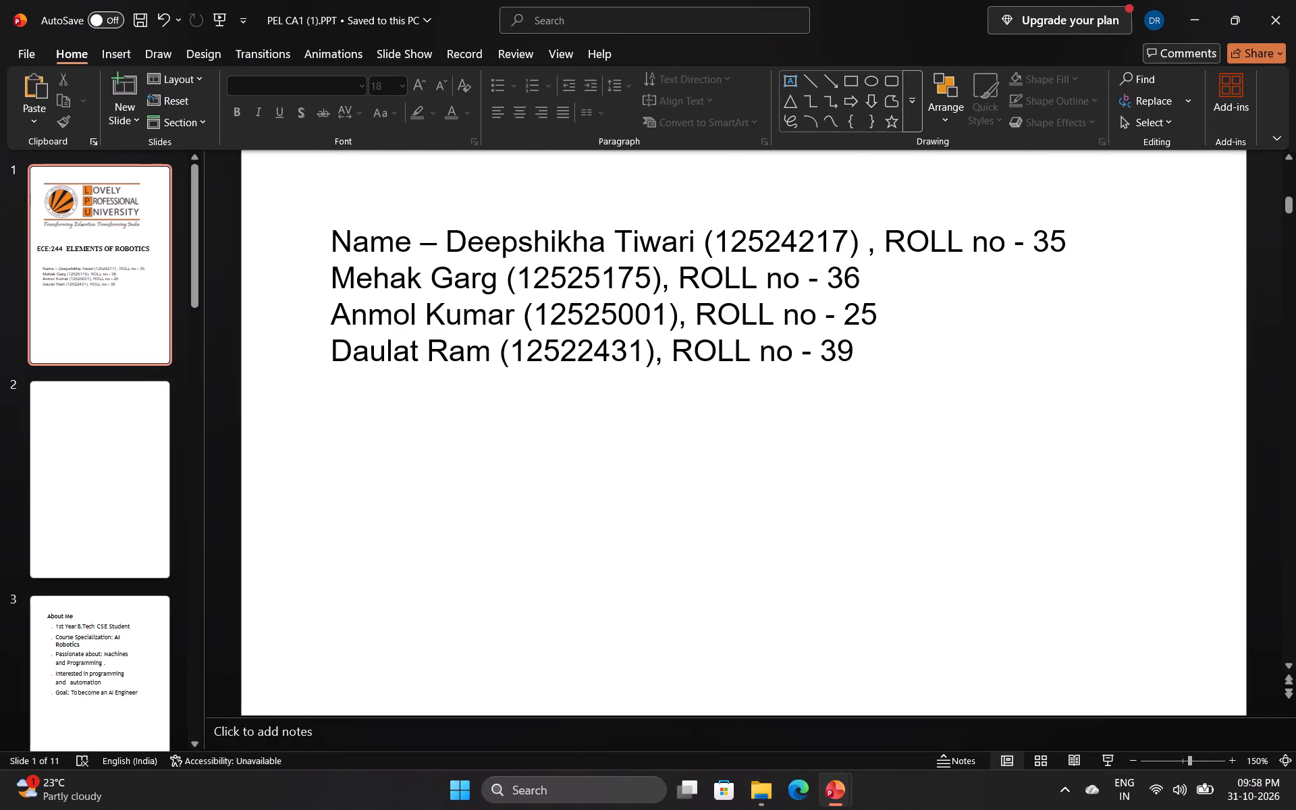
left_click(109, 308)
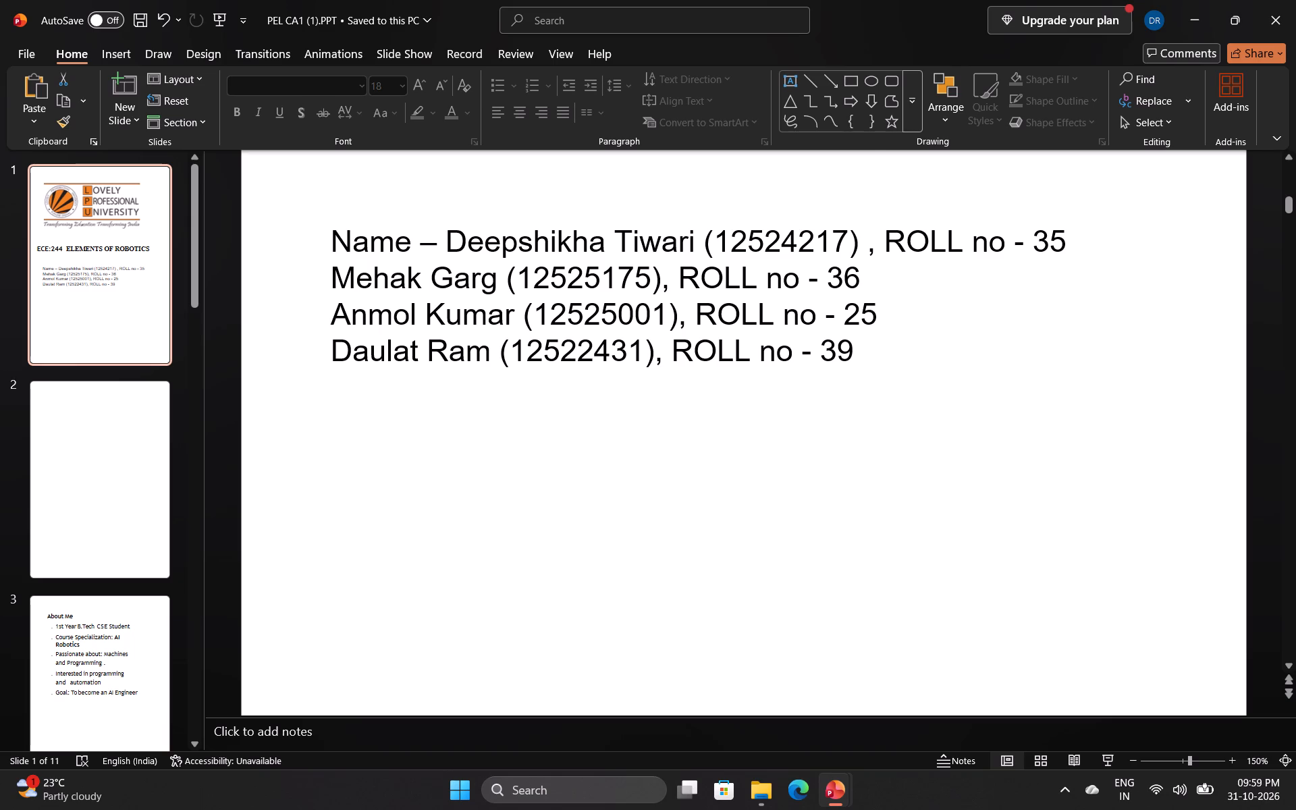
scroll(505, 329, "down", 2)
left_click(157, 466)
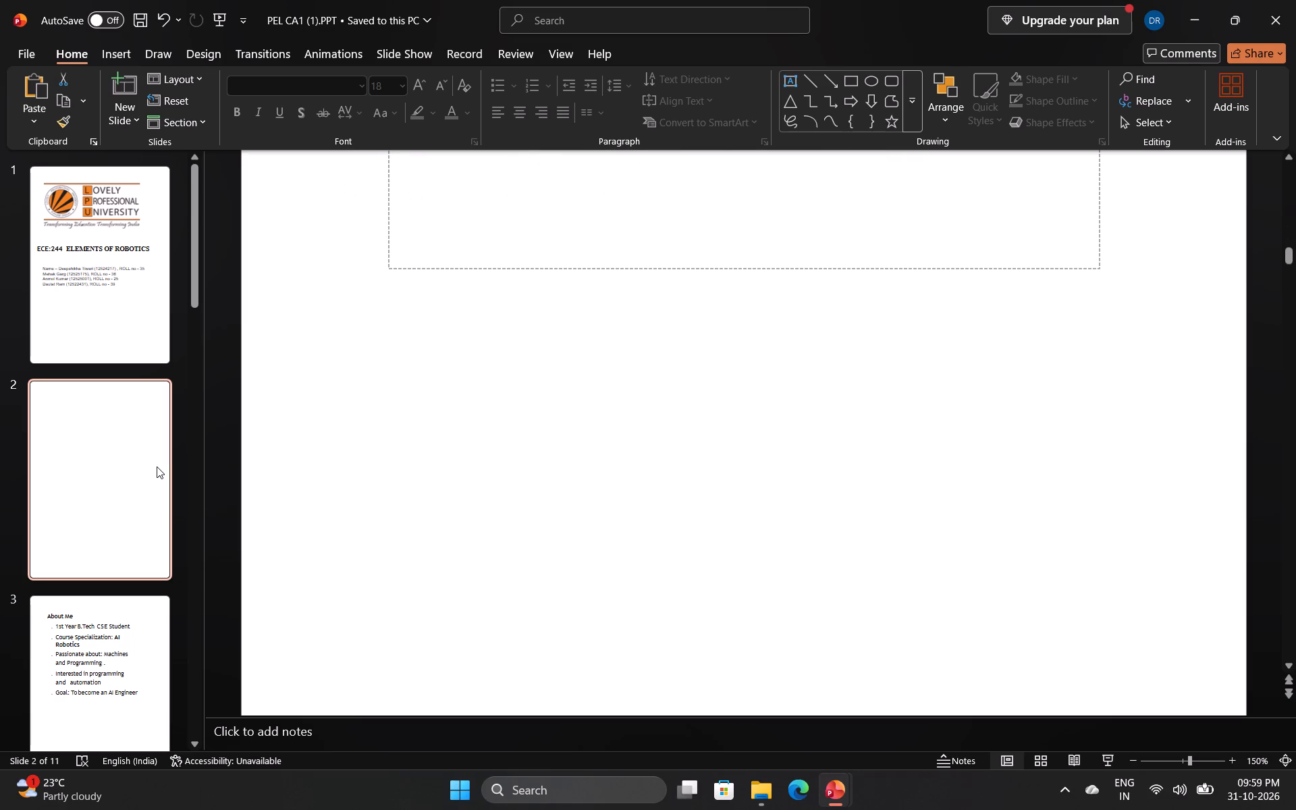
left_click(130, 246)
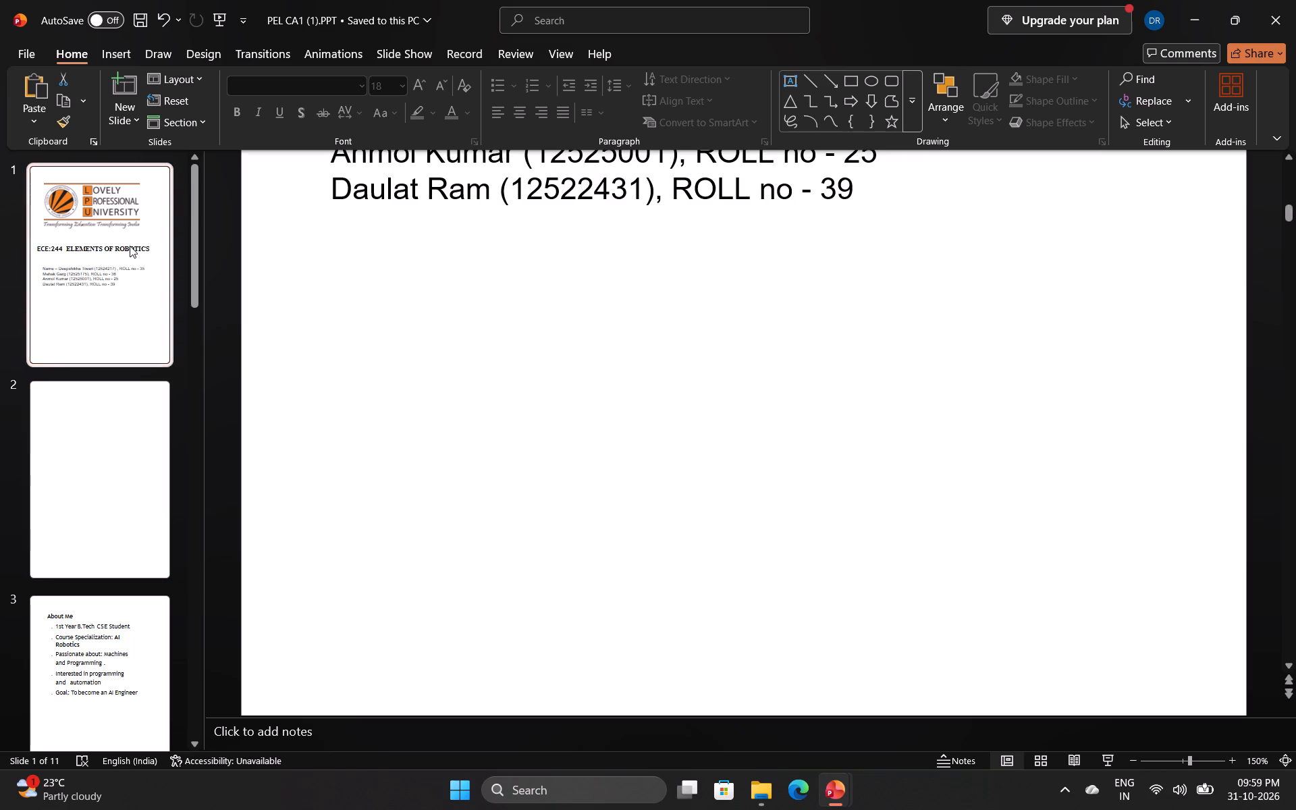
scroll(512, 305, "up", 1)
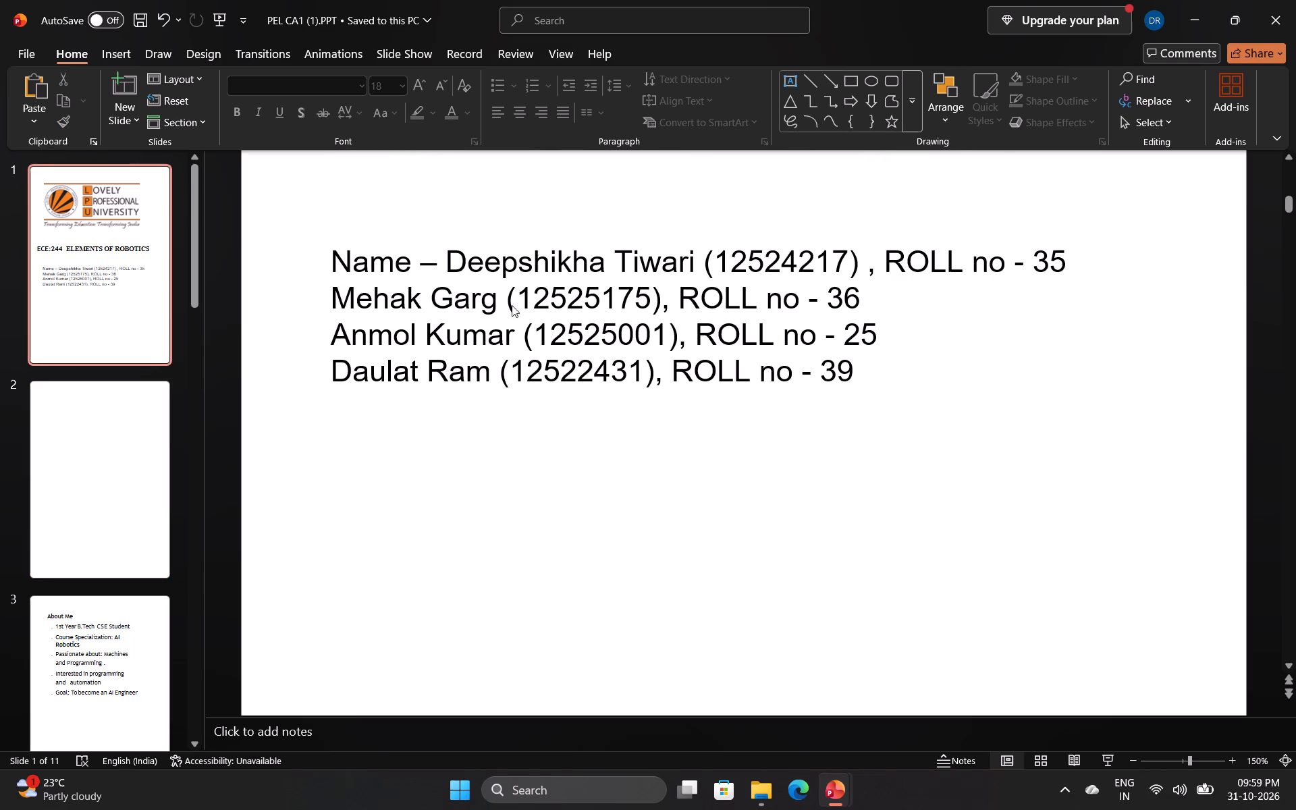
scroll(512, 305, "up", 1)
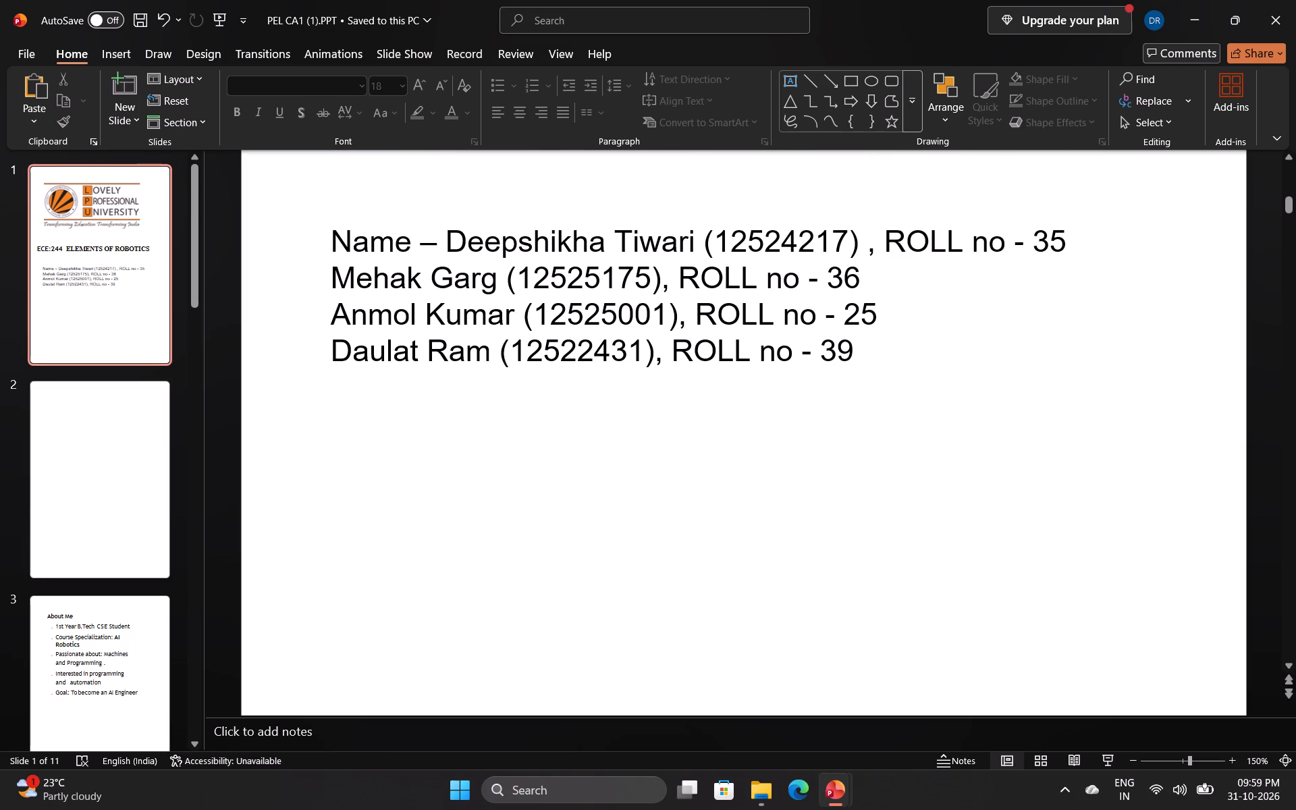
Remove the "Name –" label in front of the first team member's name on the title slide.
left_click(433, 242)
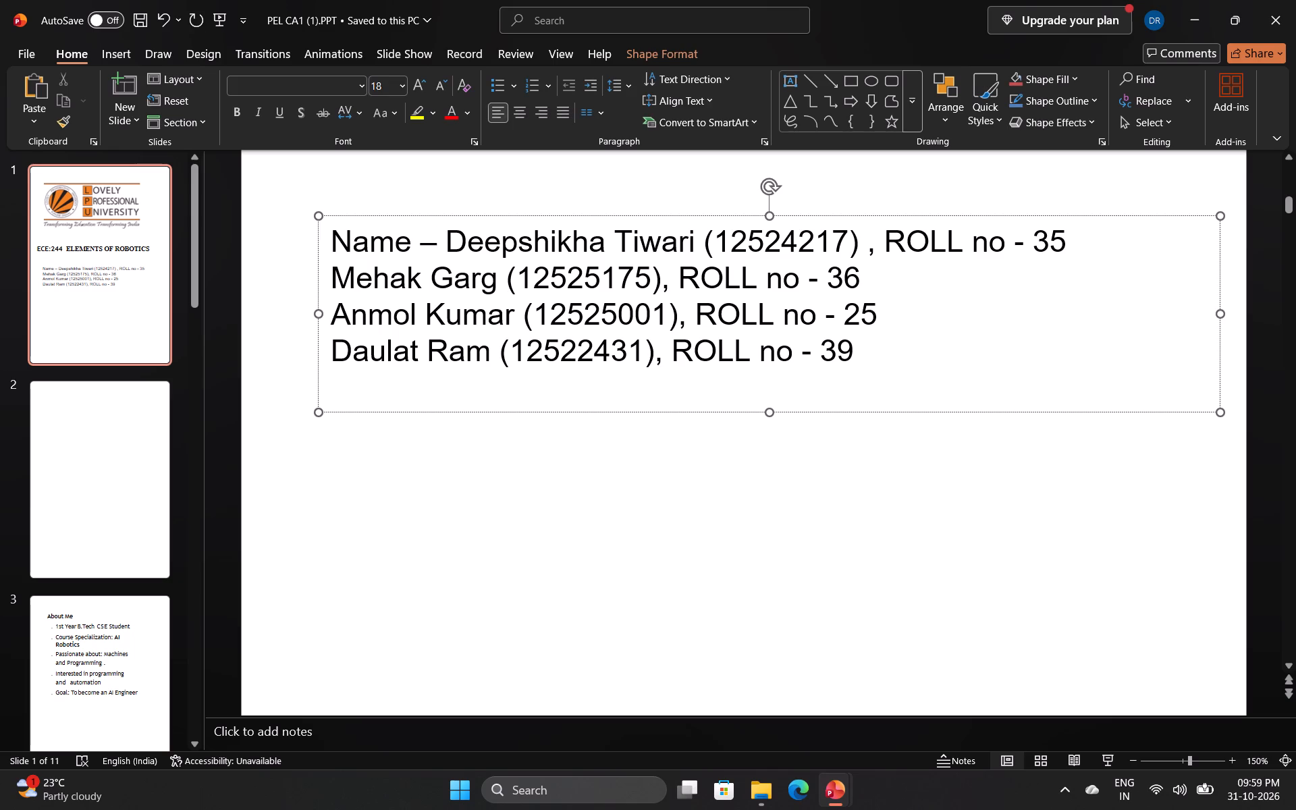
key("BackSpace")
key("BackSpace")
key("BackSpace")
key("BackSpace")
key("BackSpace")
key("BackSpace")
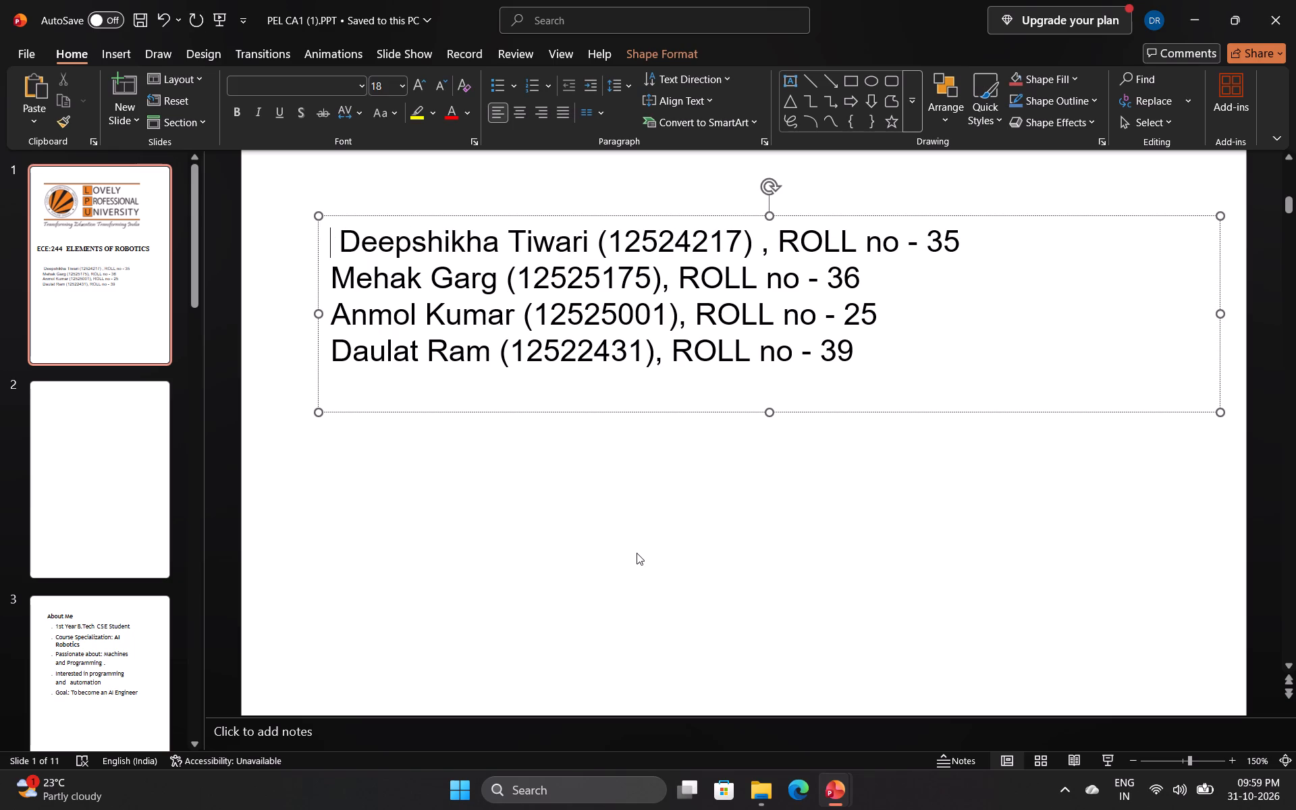
key("BackSpace")
key("BackSpace")
key("Right")
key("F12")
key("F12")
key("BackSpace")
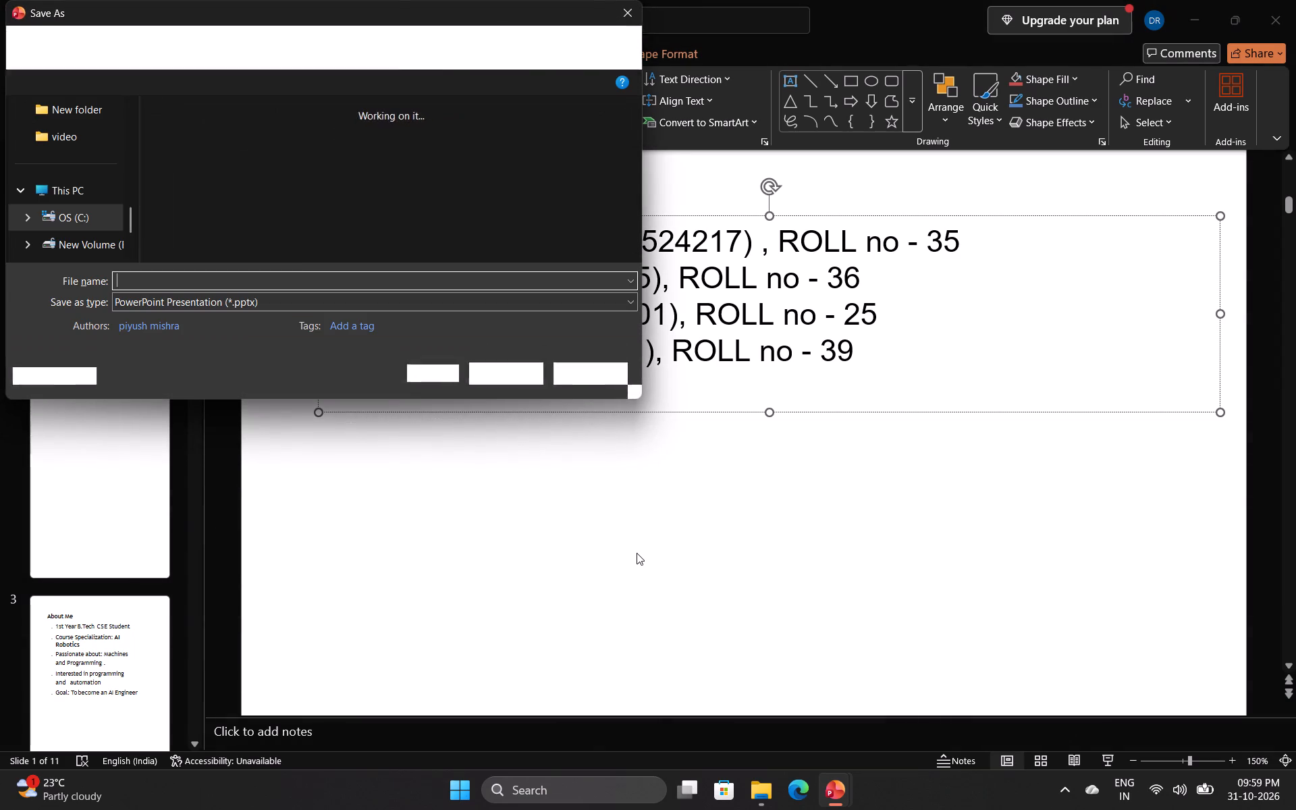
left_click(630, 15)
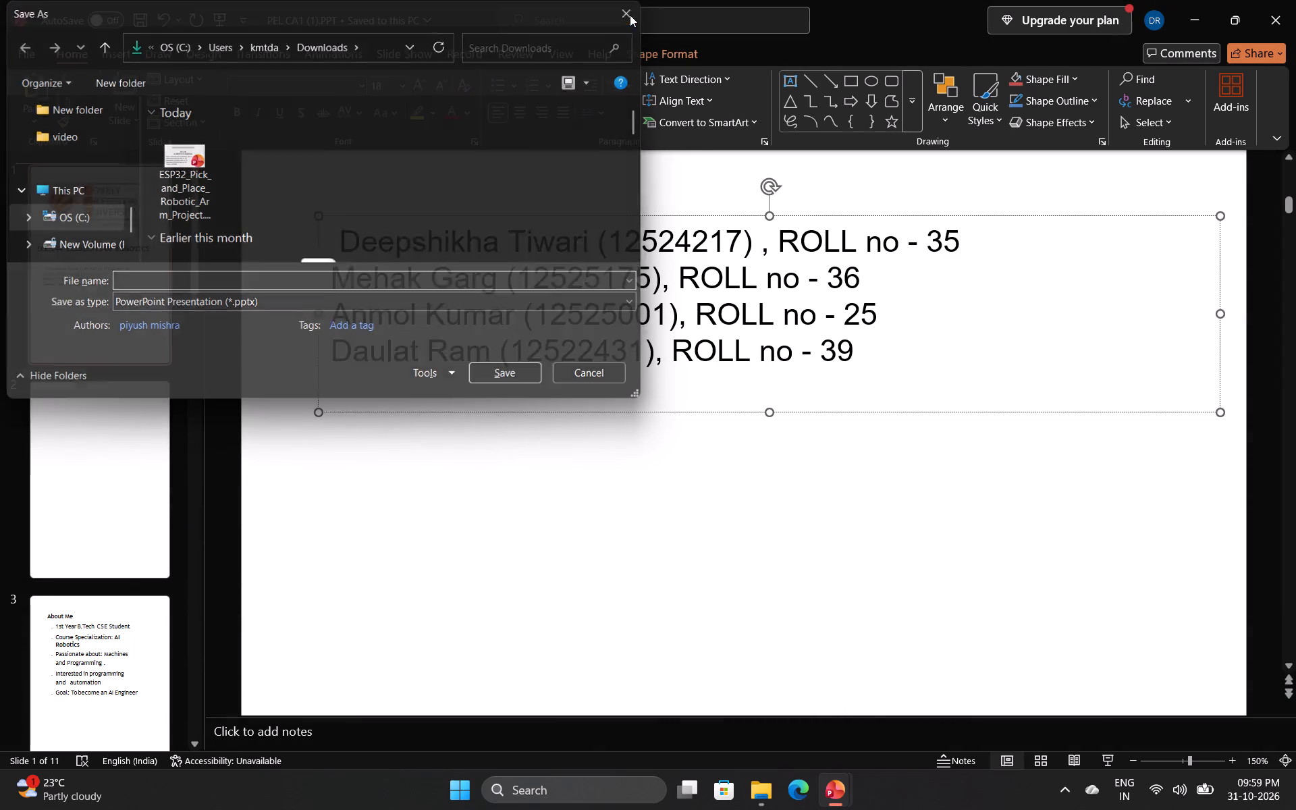
Delete the leading space before the first team member's name.
key("BackSpace")
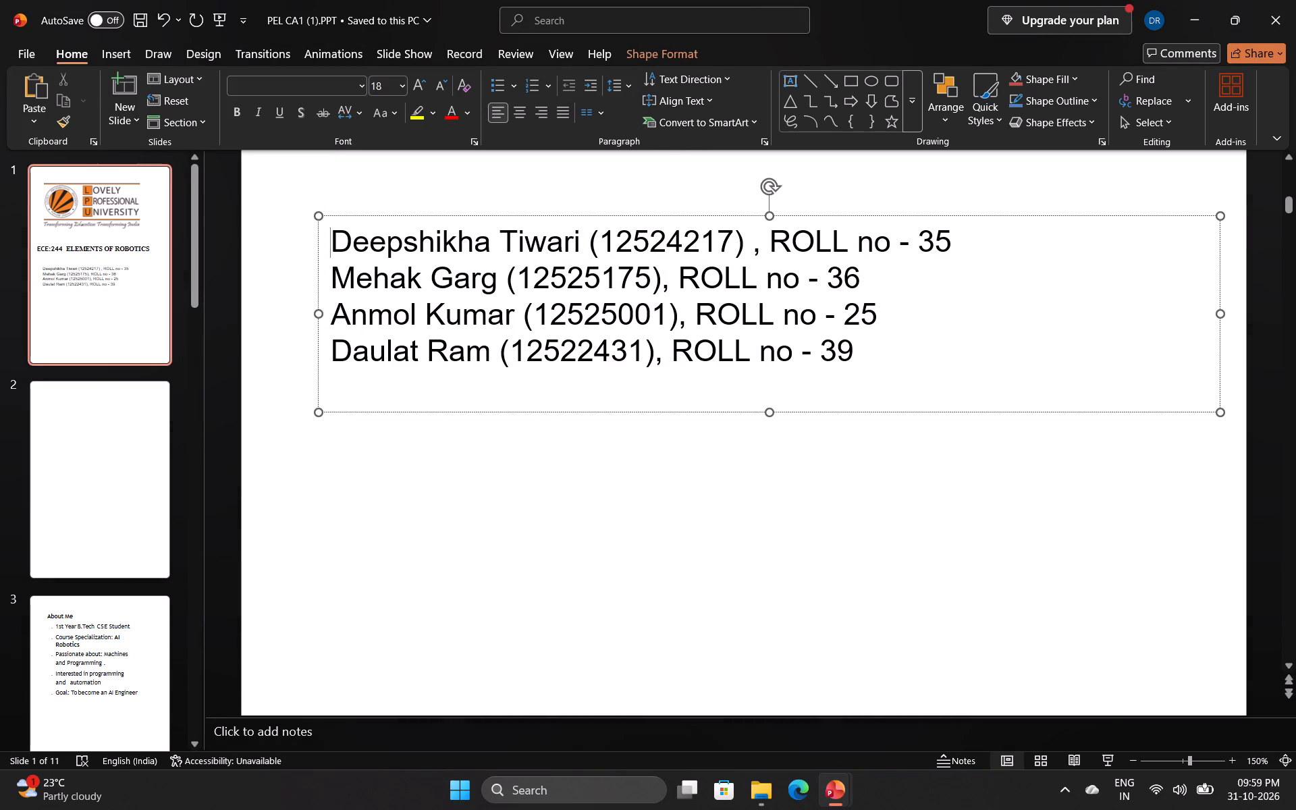
Split the course title so "ELEMENTS OF ROBOTICS" sits on its own line below "ECE:244", indented with four leading spaces.
left_click(381, 579)
scroll(381, 579, "up", 4)
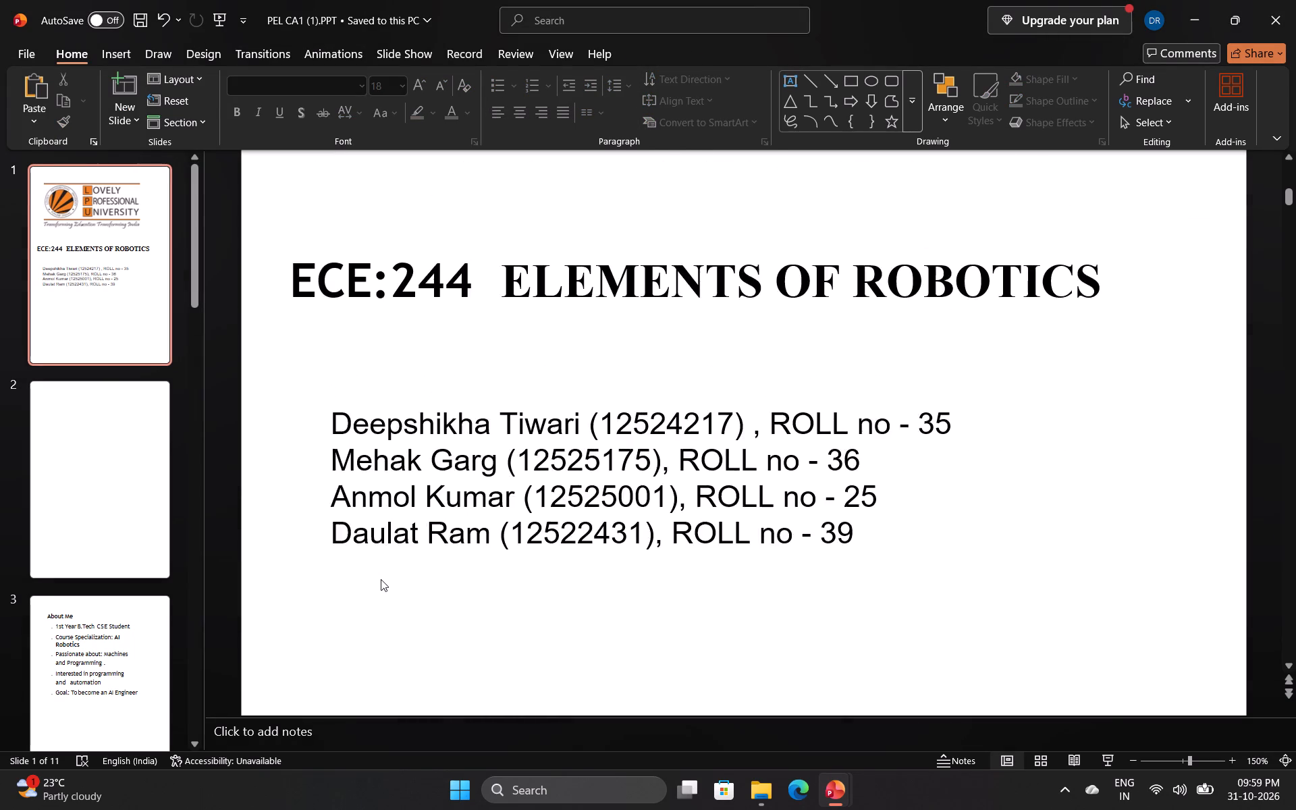
scroll(381, 579, "up", 5)
scroll(381, 579, "down", 2)
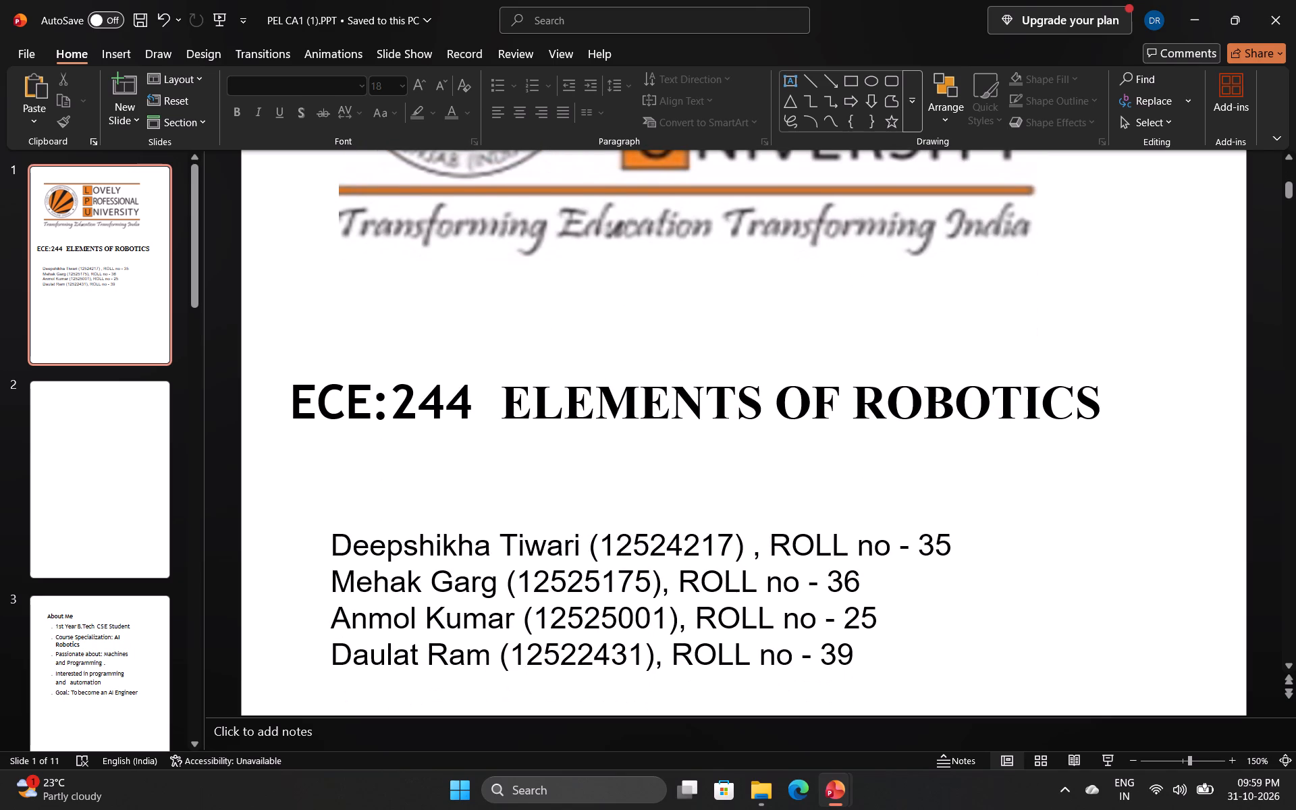
left_click(497, 412)
key("Return")
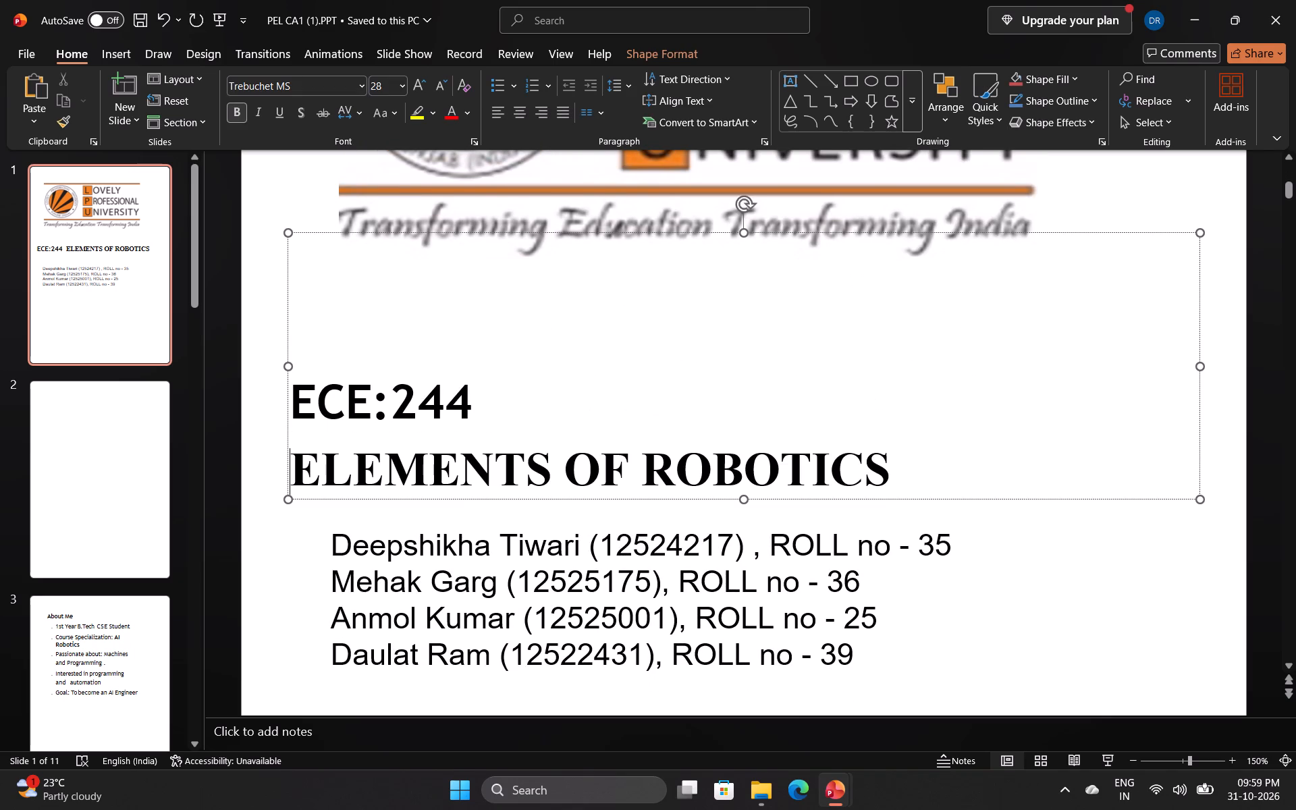
key("space")
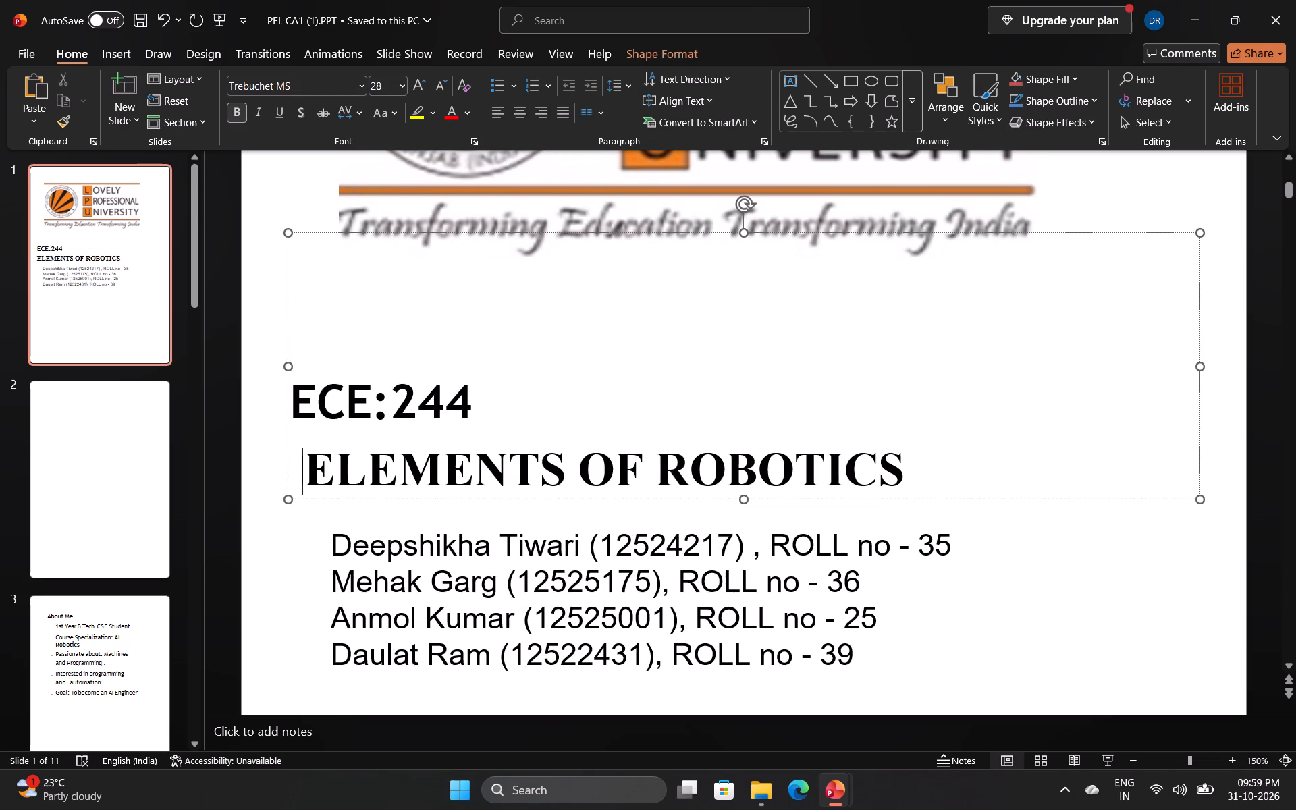
key("space")
key("space")
key("space")
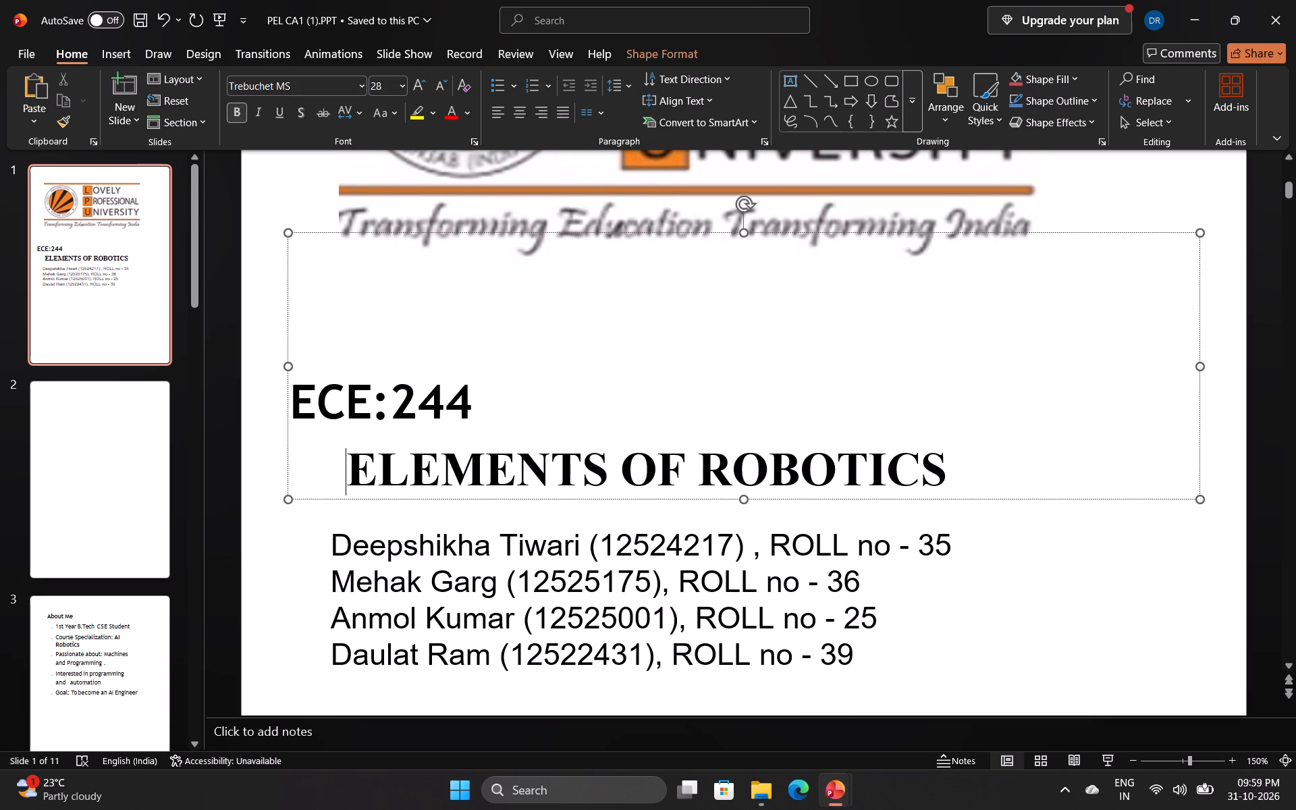
Indent "ECE:244" with leading spaces so it is roughly centred above "ELEMENTS OF ROBOTICS".
left_click(293, 406)
key("space")
key("space")
key("space")
key("space")
key("space")
key("space")
key("space")
key("space")
key("space")
key("space")
key("space")
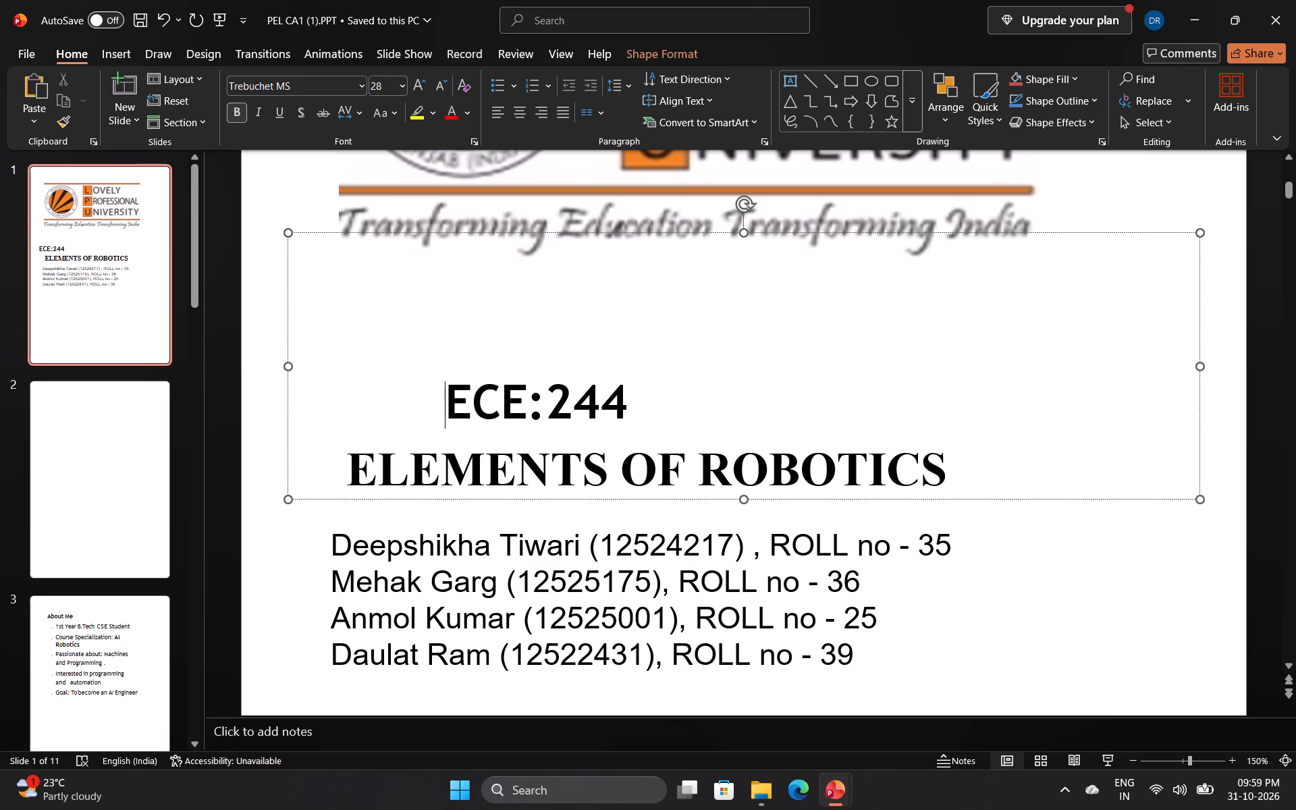
key("space")
key("space")
key("space")
key("space")
key("space")
key("space")
key("space")
key("space")
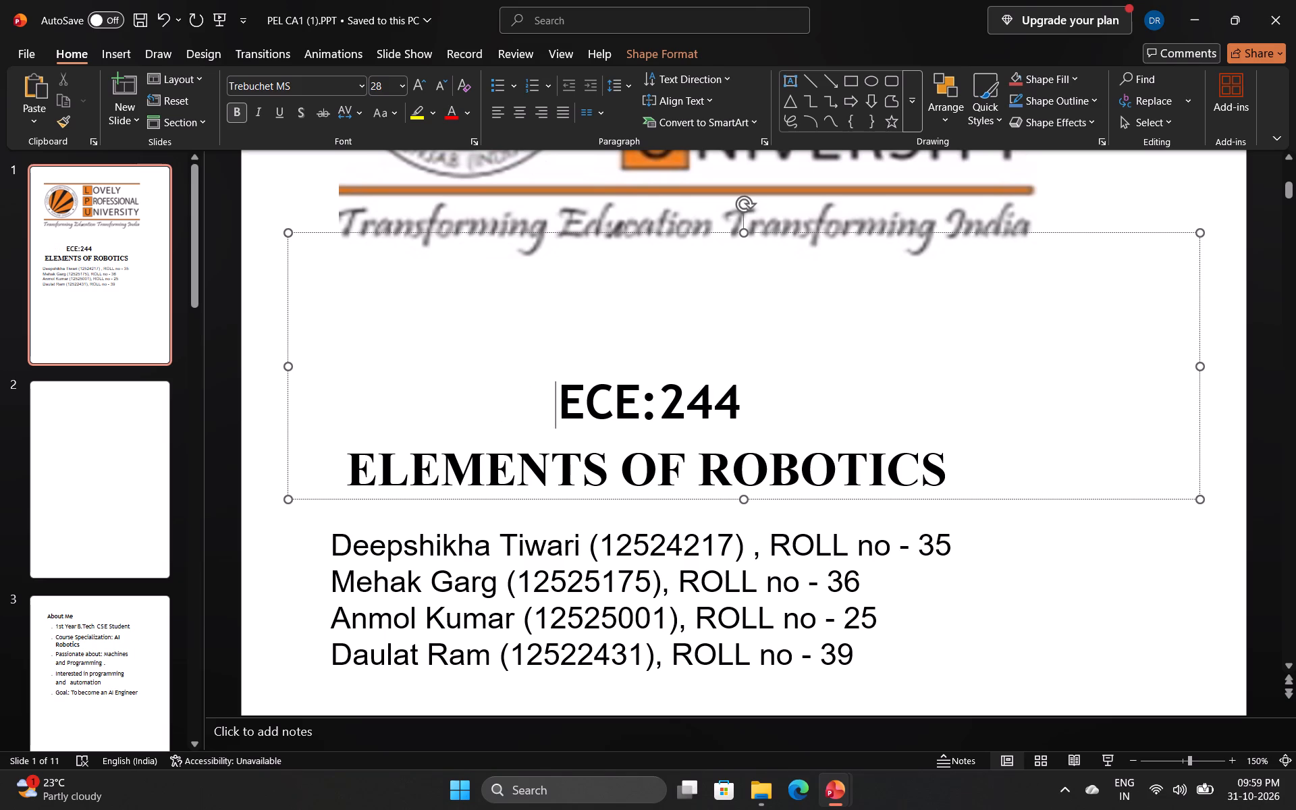
key("space")
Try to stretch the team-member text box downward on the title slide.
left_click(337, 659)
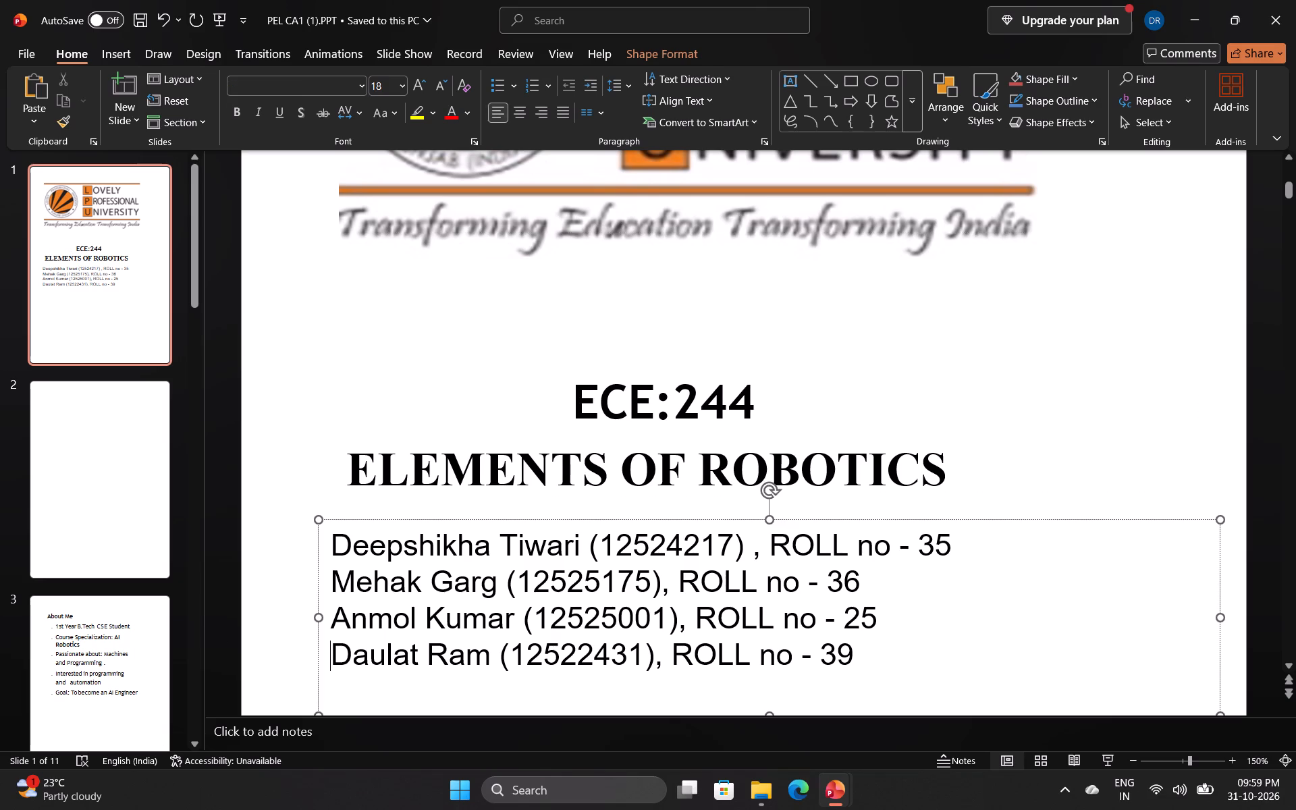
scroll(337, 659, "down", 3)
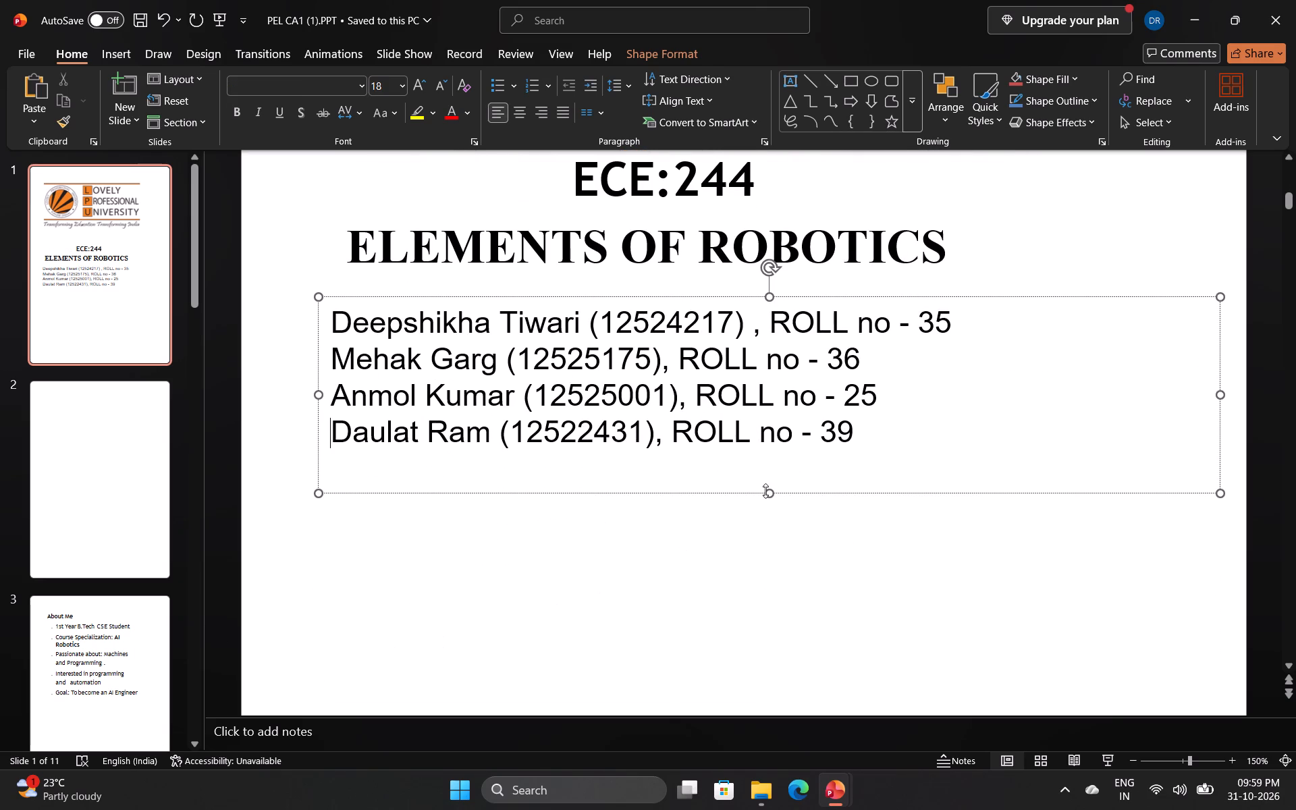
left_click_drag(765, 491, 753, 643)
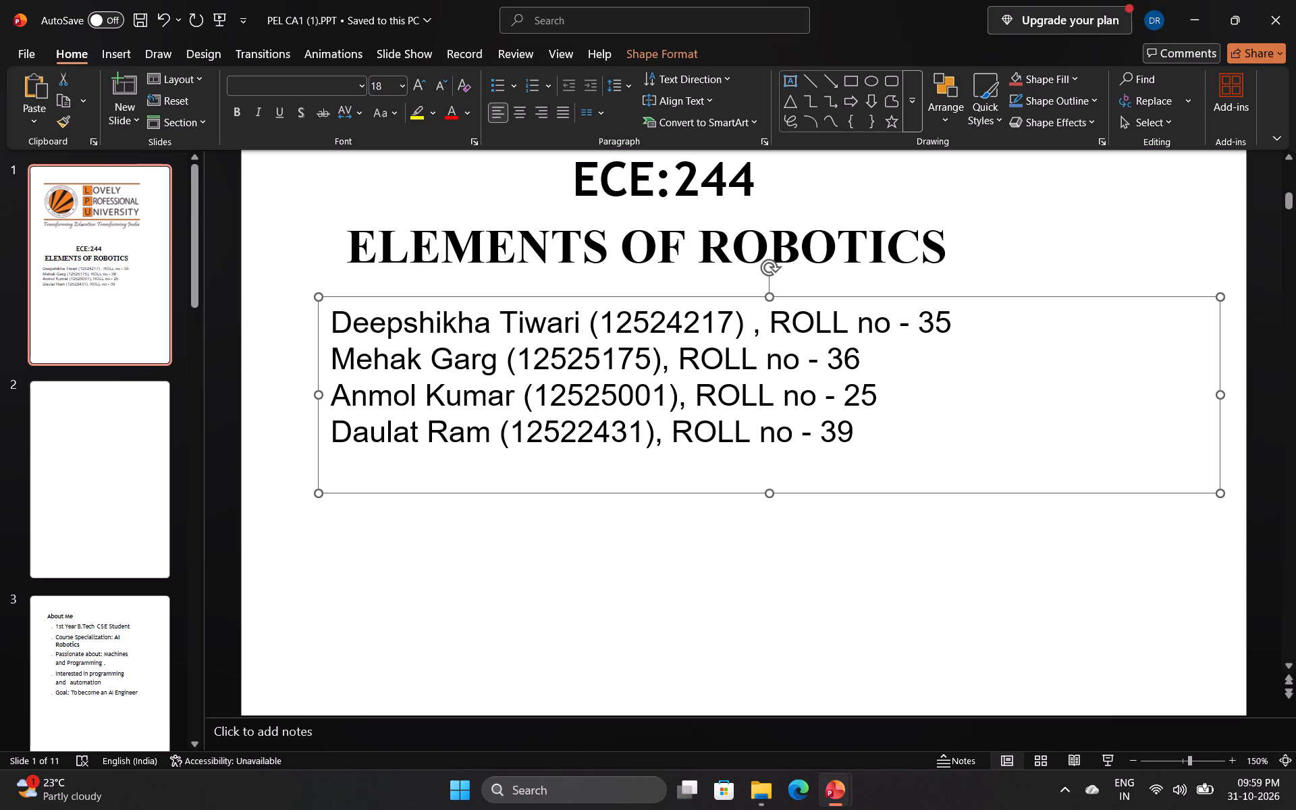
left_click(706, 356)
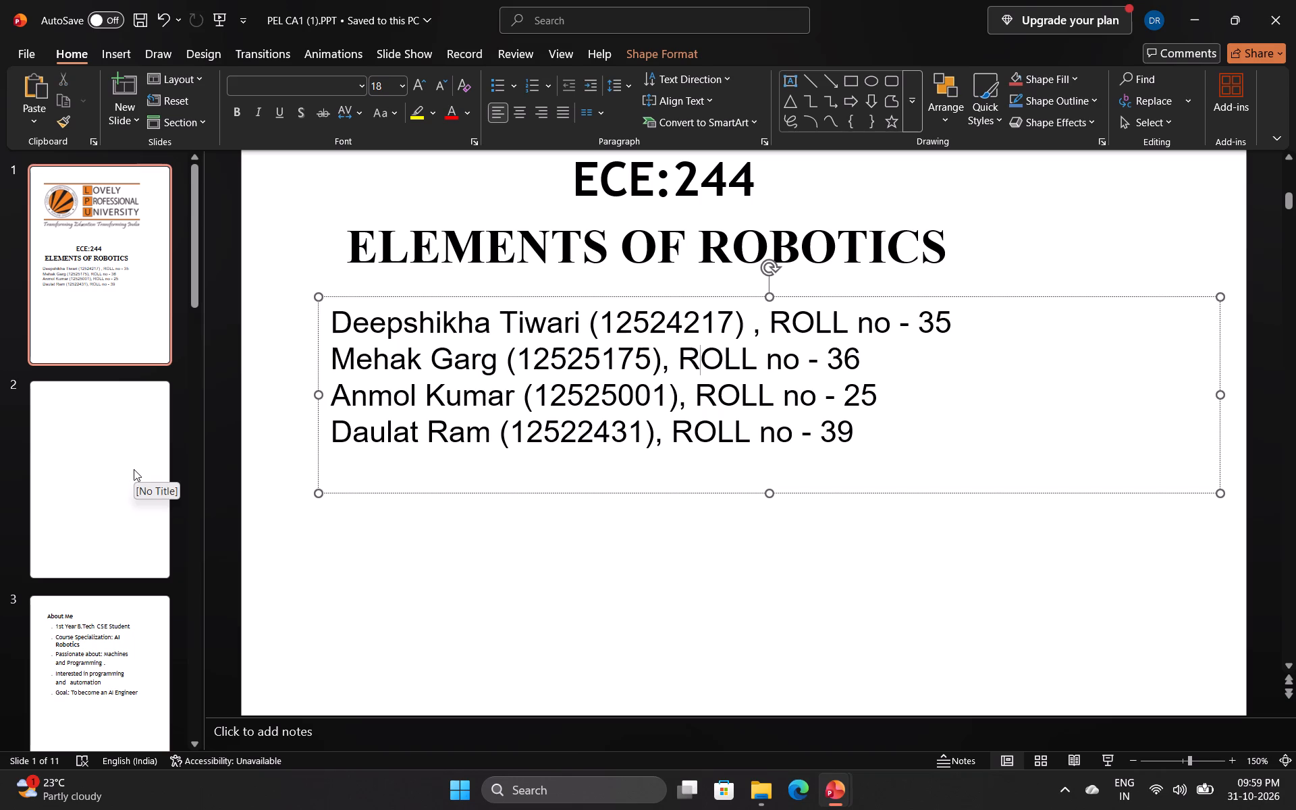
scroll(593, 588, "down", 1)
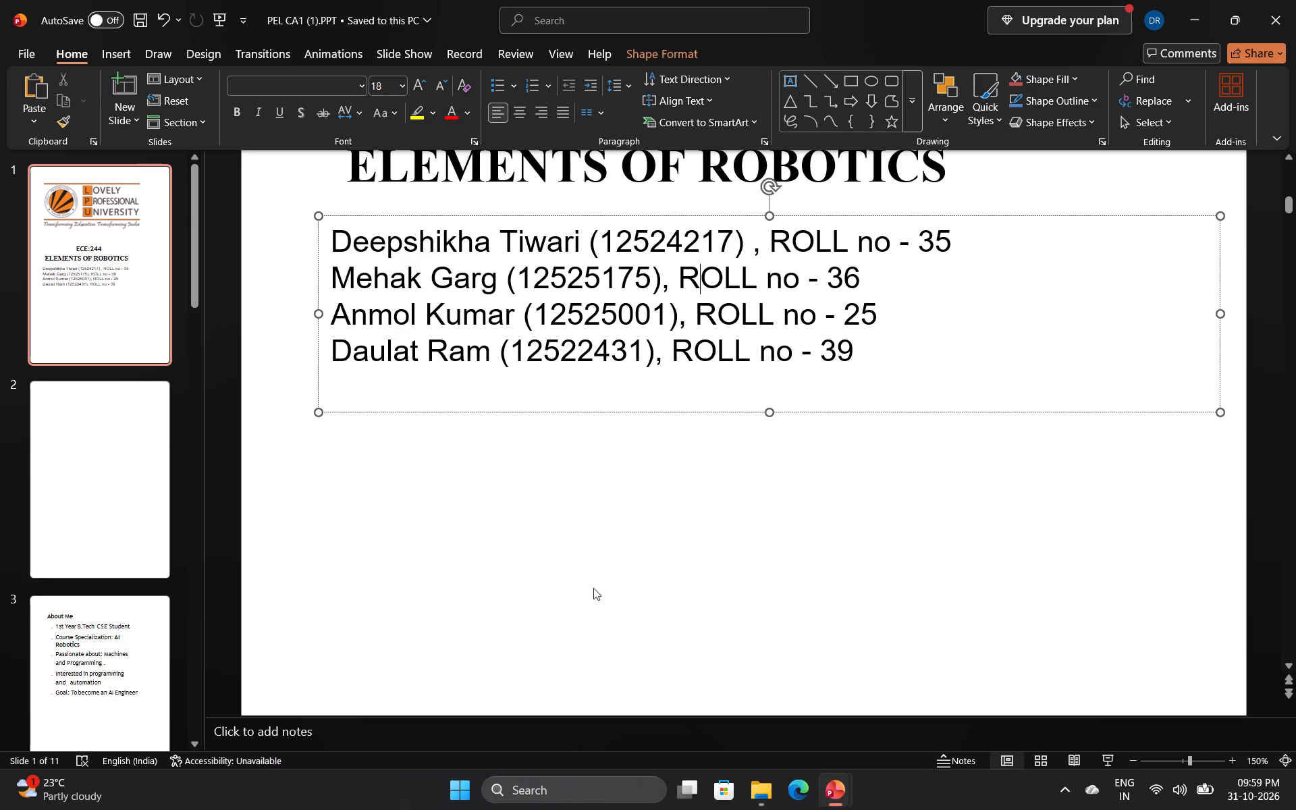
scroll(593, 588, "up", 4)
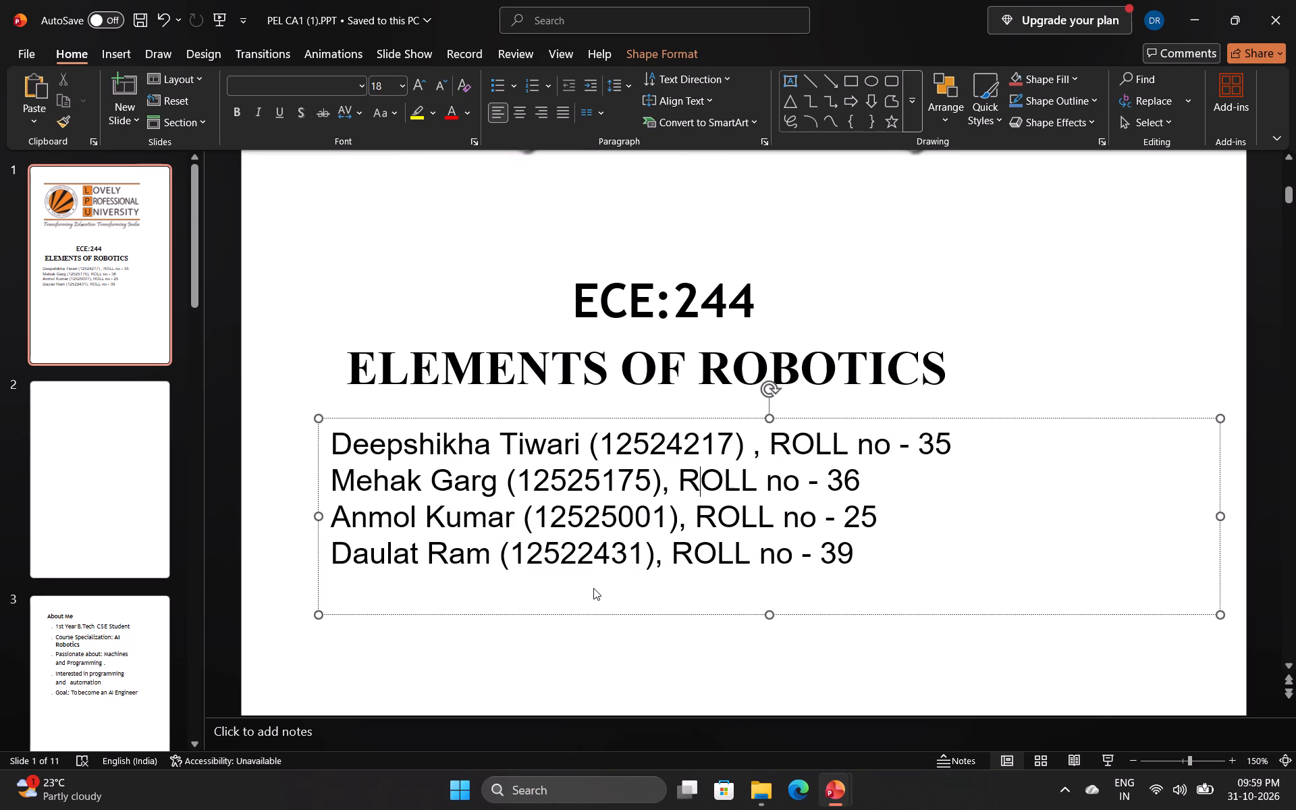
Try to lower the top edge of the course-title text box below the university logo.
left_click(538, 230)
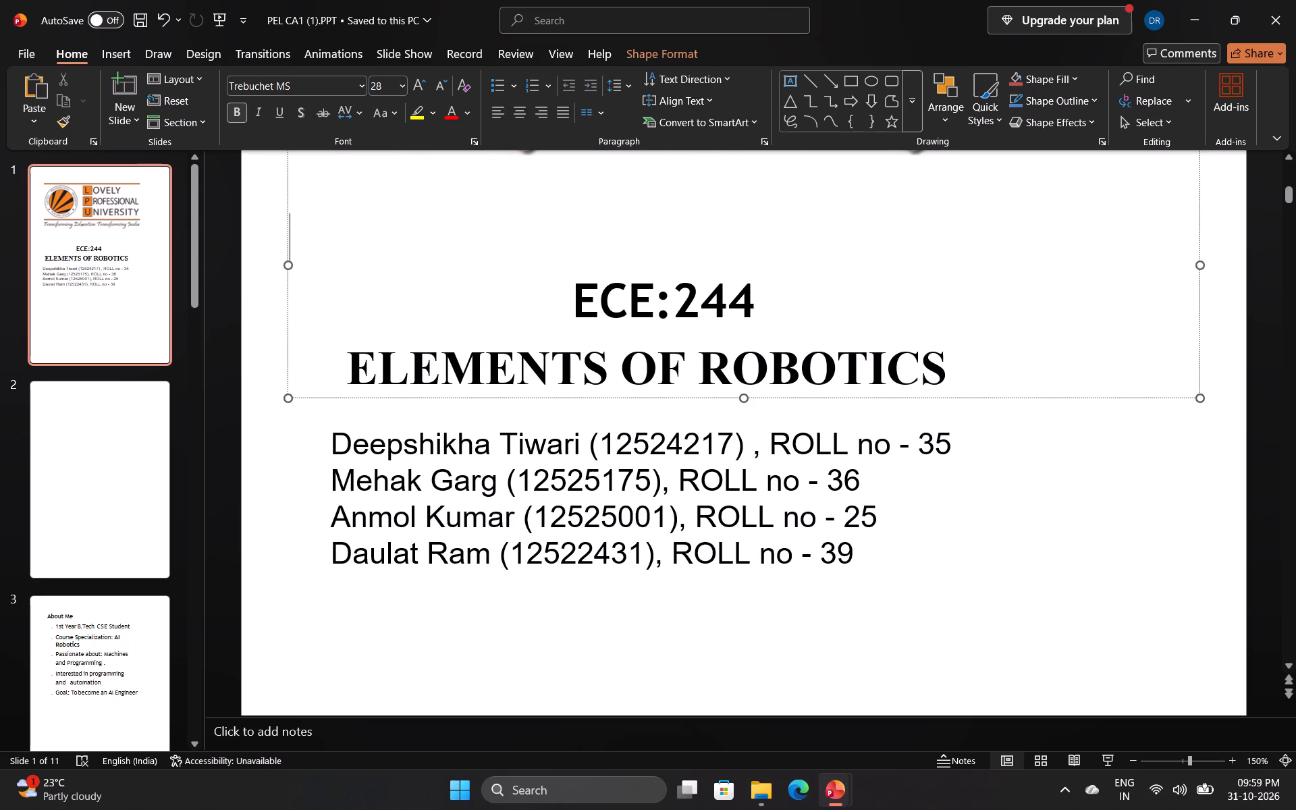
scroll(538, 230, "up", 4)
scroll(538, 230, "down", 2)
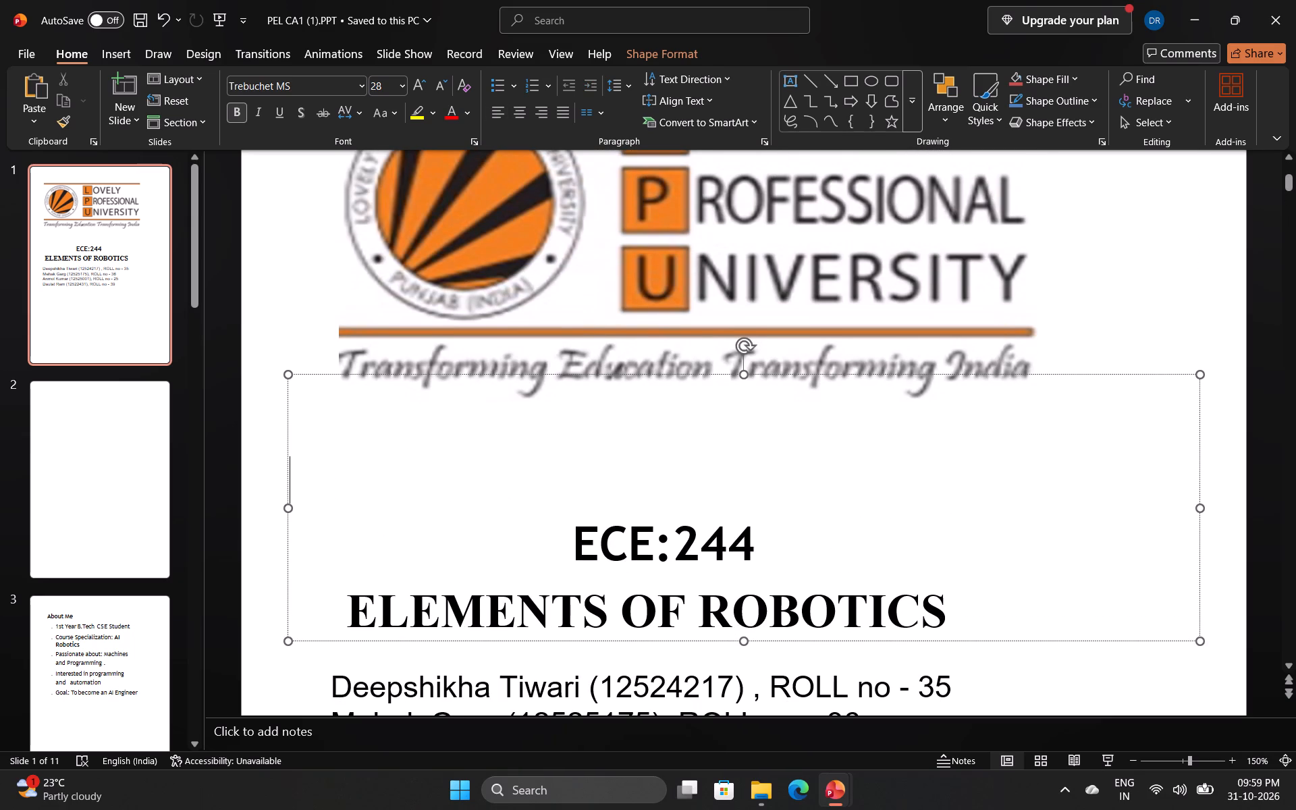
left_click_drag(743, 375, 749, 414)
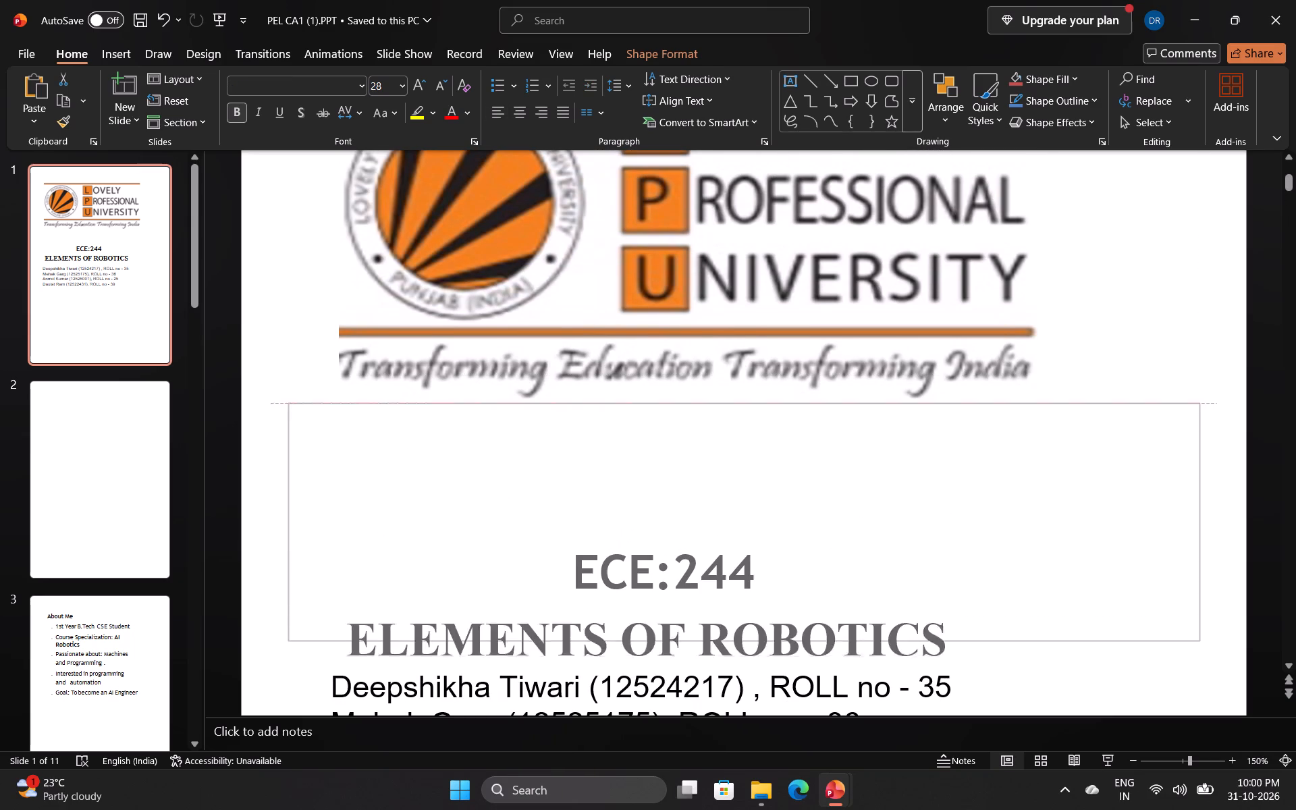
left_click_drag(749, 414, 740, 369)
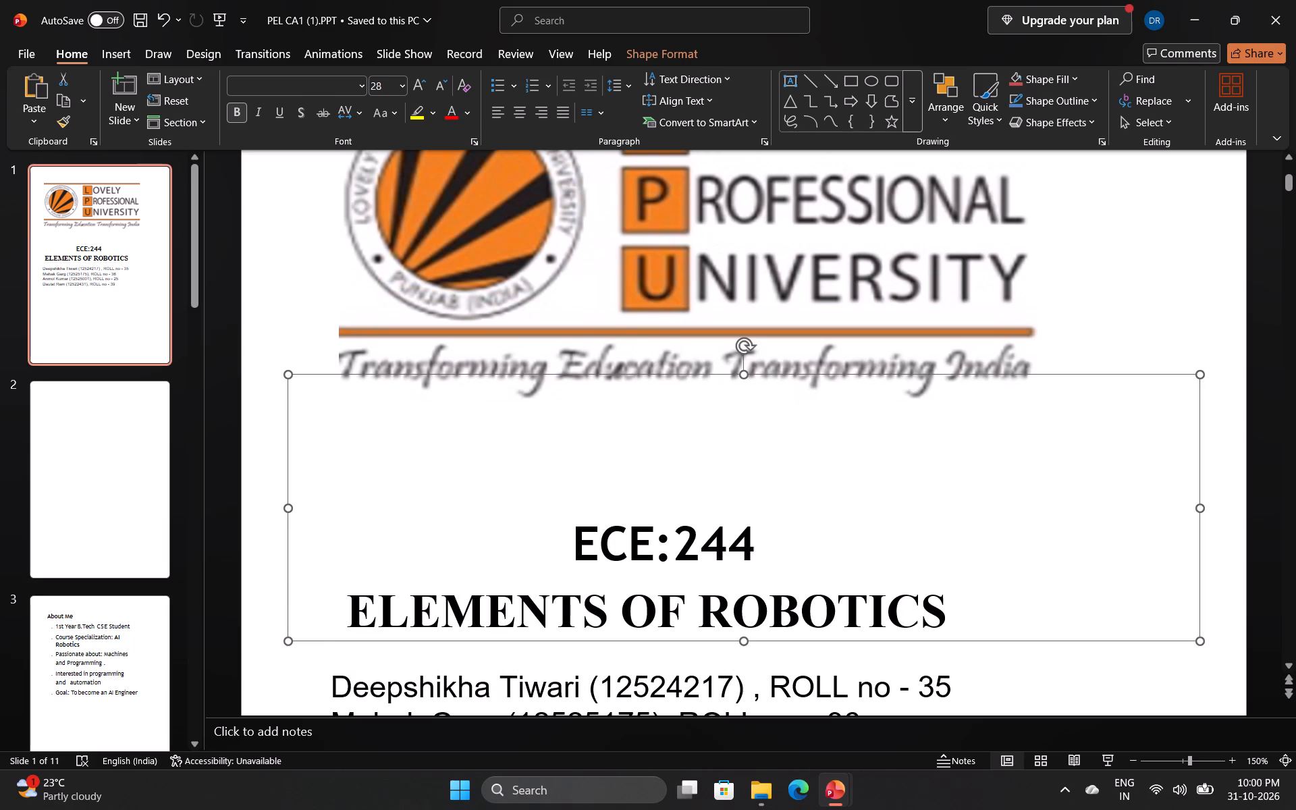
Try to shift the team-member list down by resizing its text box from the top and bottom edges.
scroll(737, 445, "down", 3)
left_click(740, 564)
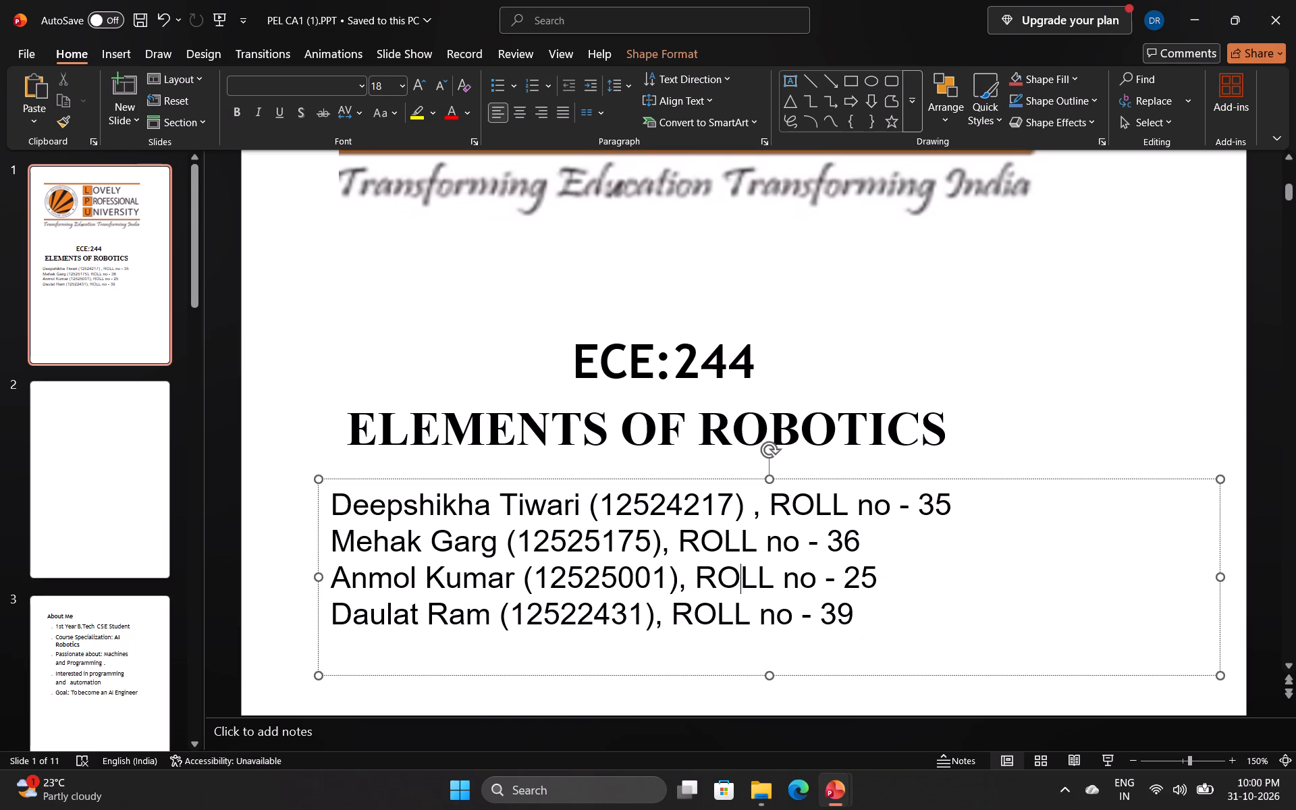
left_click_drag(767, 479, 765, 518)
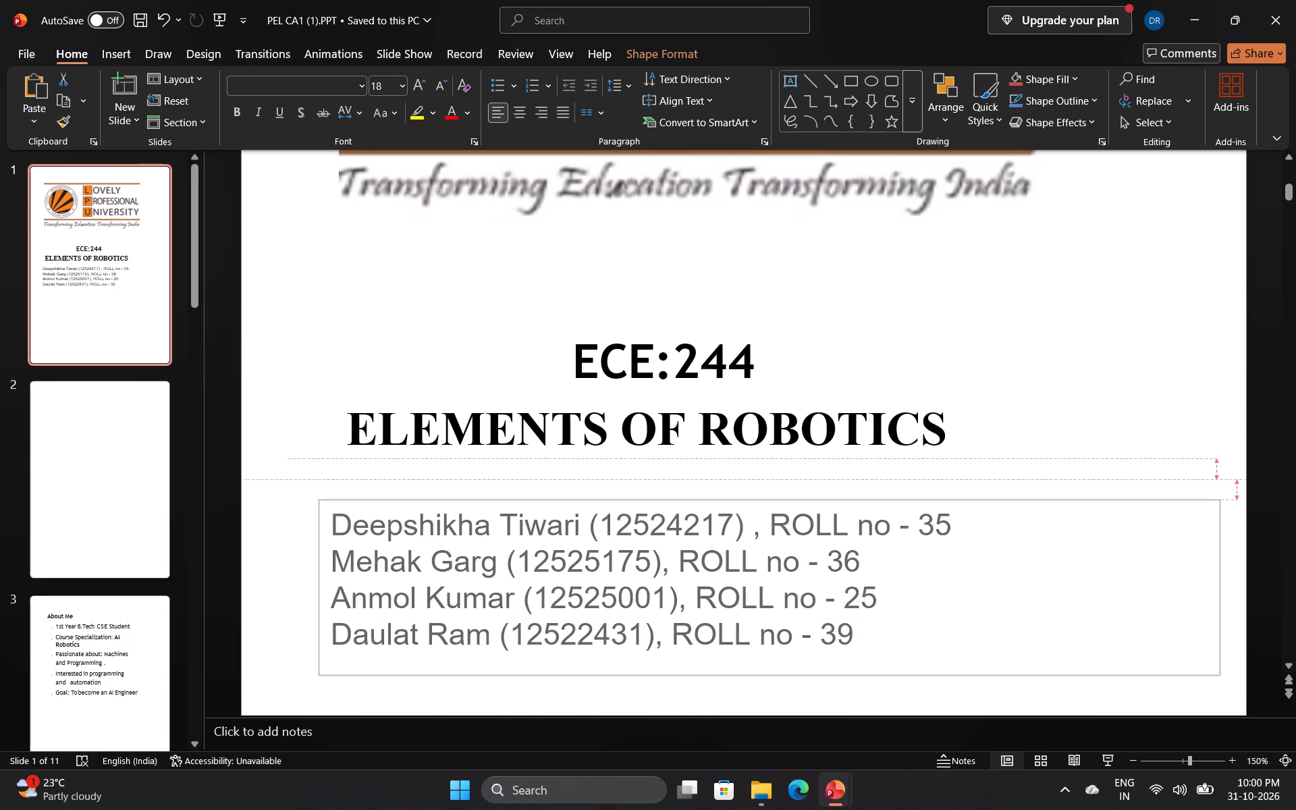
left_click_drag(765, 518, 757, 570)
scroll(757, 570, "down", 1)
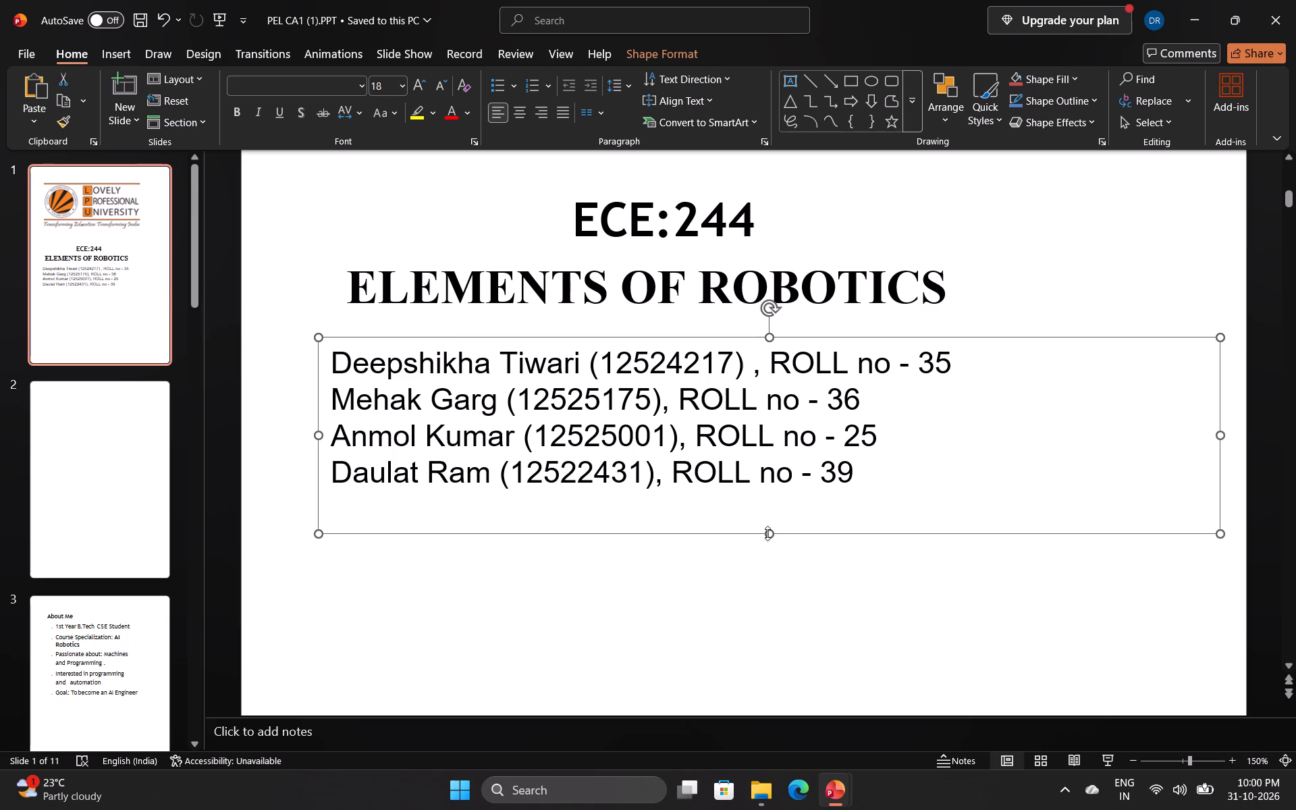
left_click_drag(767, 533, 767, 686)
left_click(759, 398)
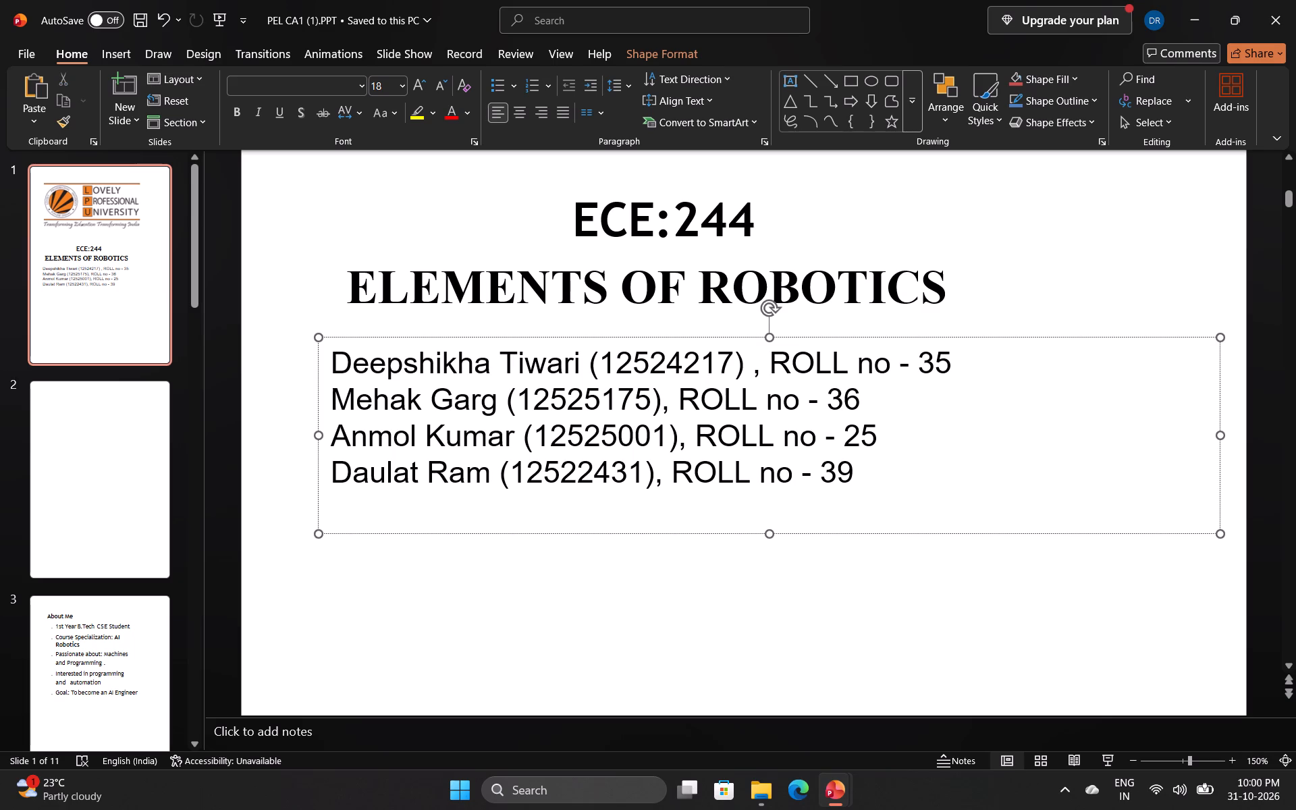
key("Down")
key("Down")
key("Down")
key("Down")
Move the team-member text box down the title slide, leaving a clear gap below the course title.
left_click(1224, 536)
left_click_drag(1112, 479, 1108, 628)
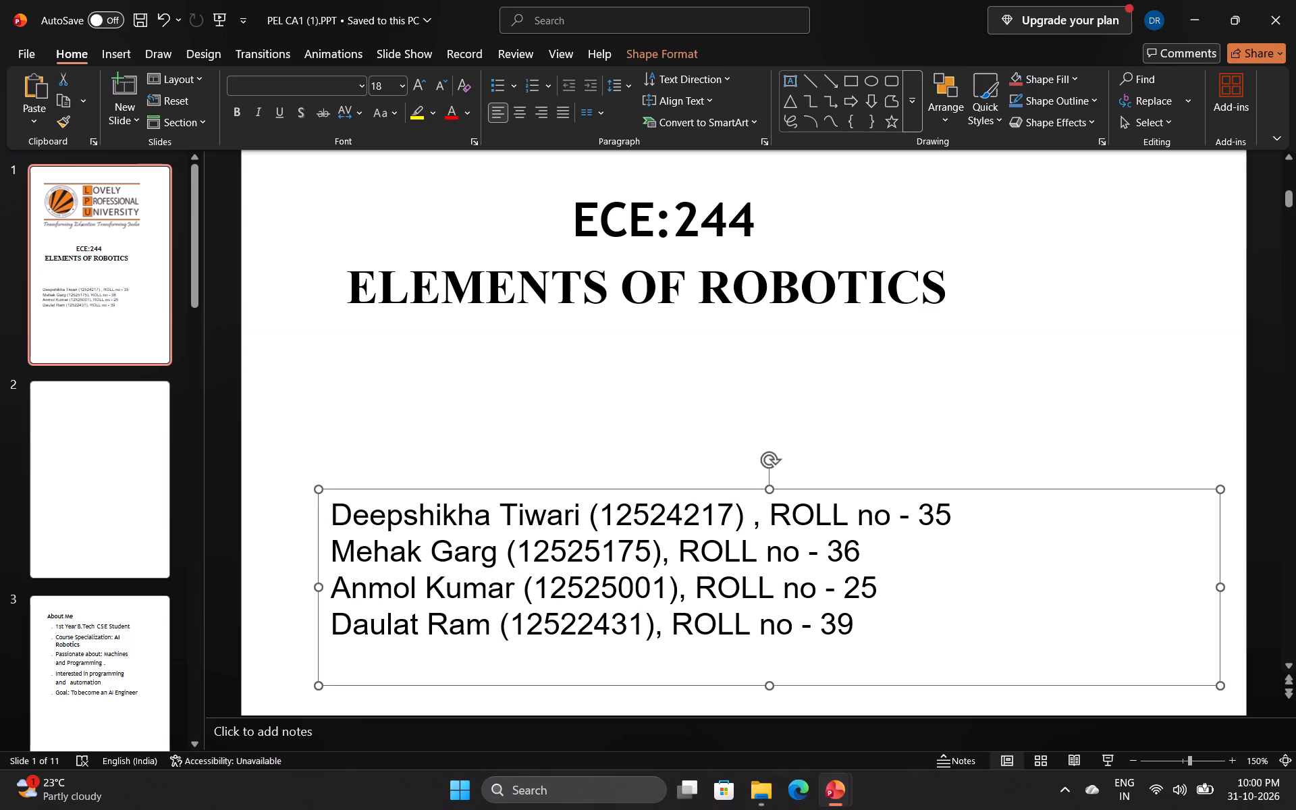
Move the course-title text box down and slightly right, clear of the logo and closer to the team-member list.
left_click(823, 288)
left_click_drag(823, 288, 861, 404)
left_click(861, 404)
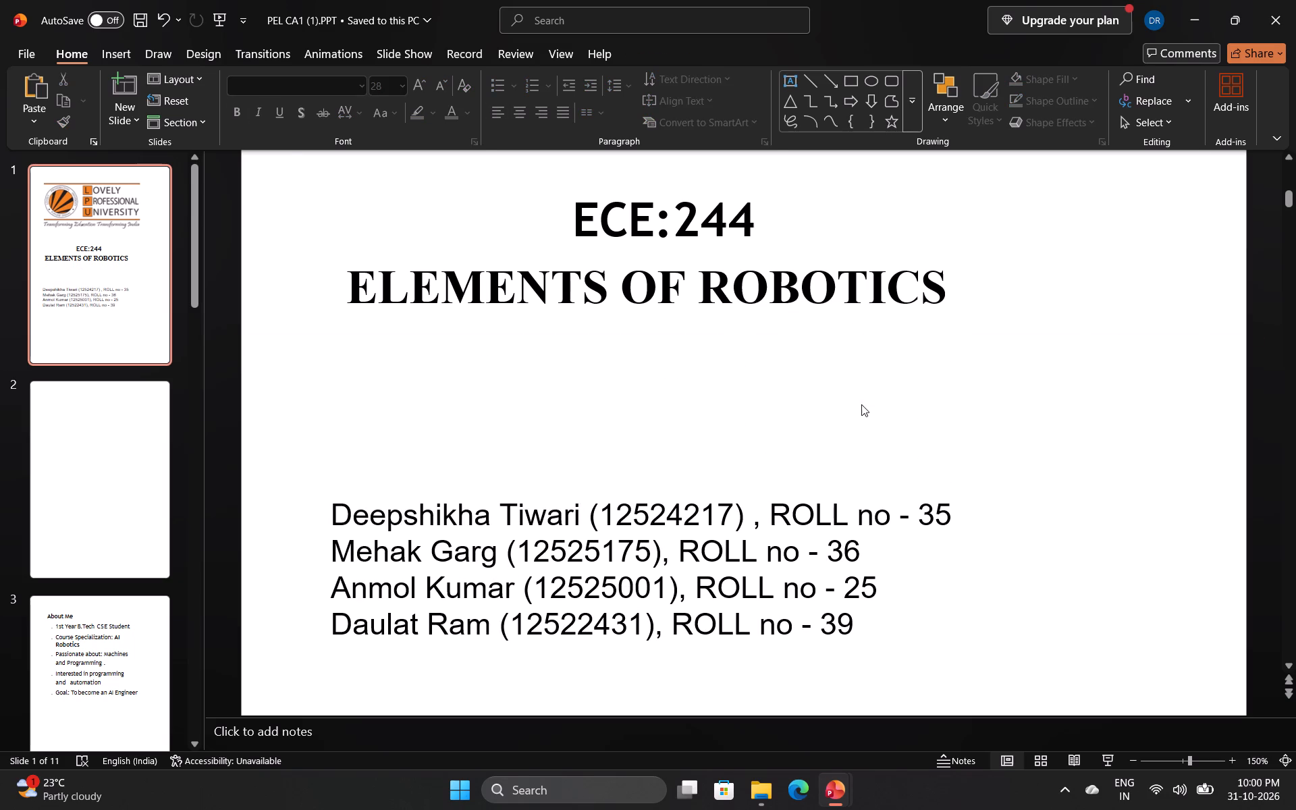
left_click(994, 233)
left_click(994, 233)
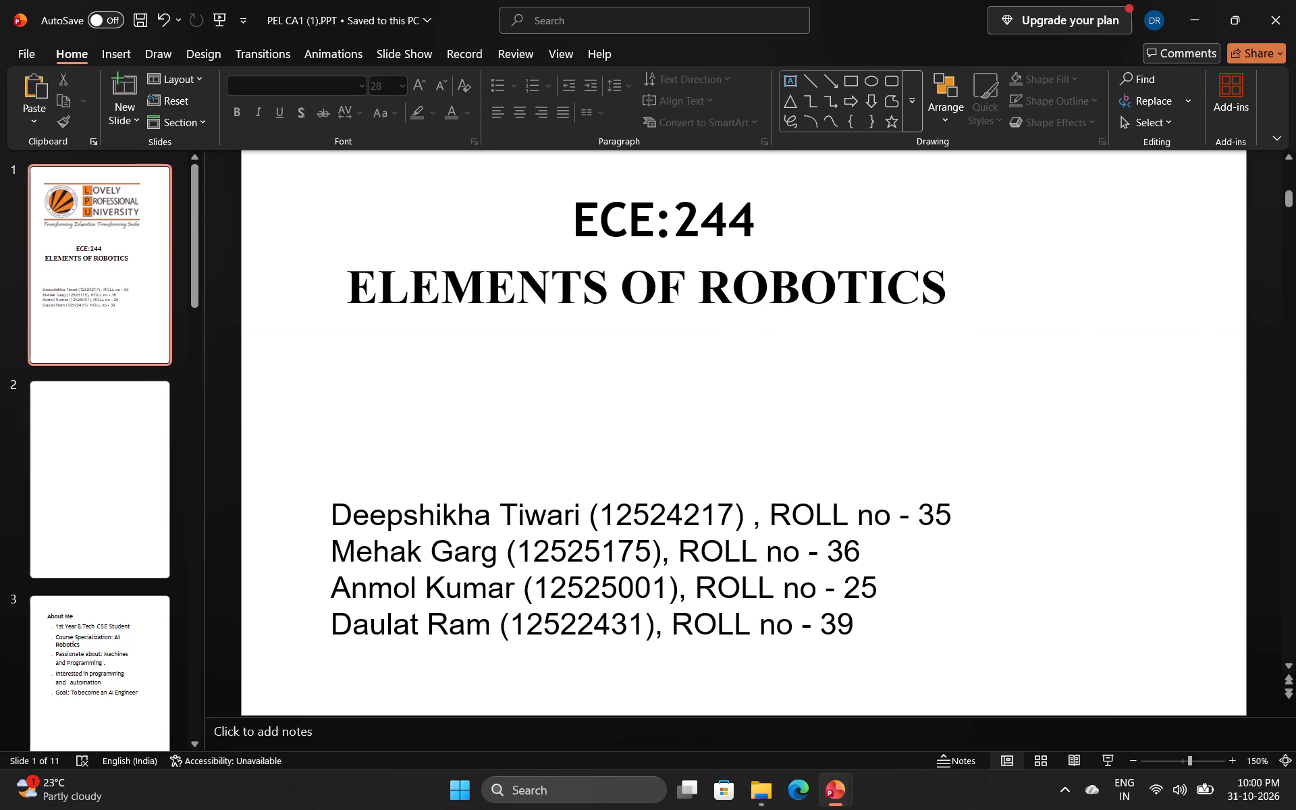
left_click(767, 284)
left_click(805, 211)
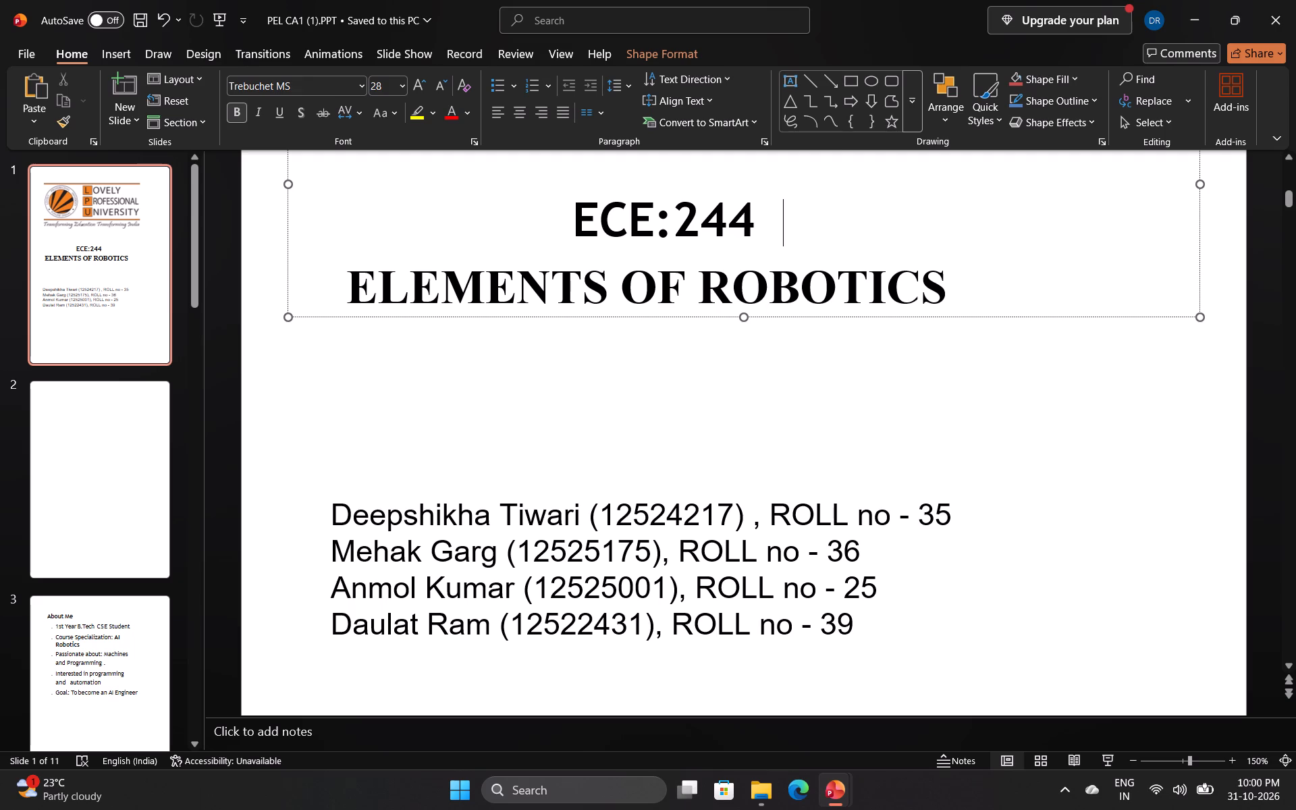
left_click(1076, 230)
double_click(1076, 230)
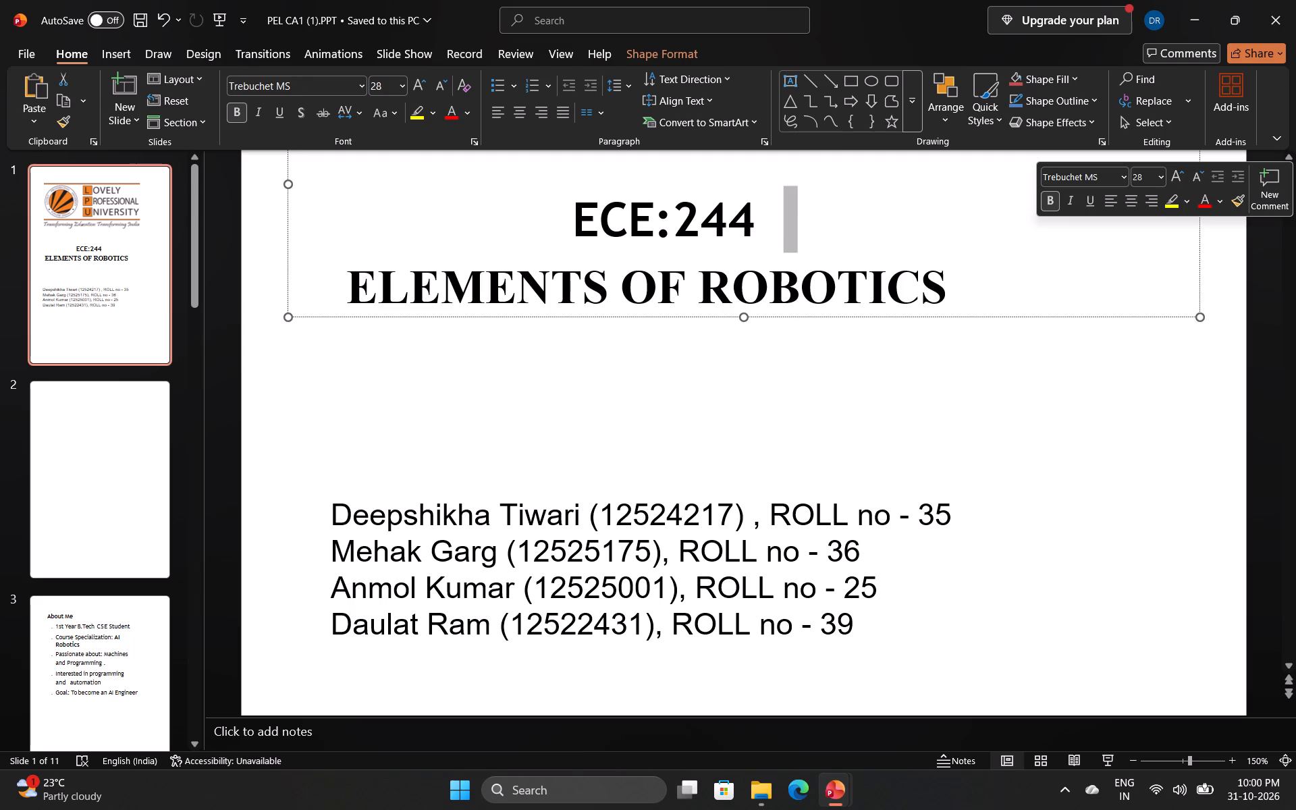
scroll(1069, 380, "up", 3)
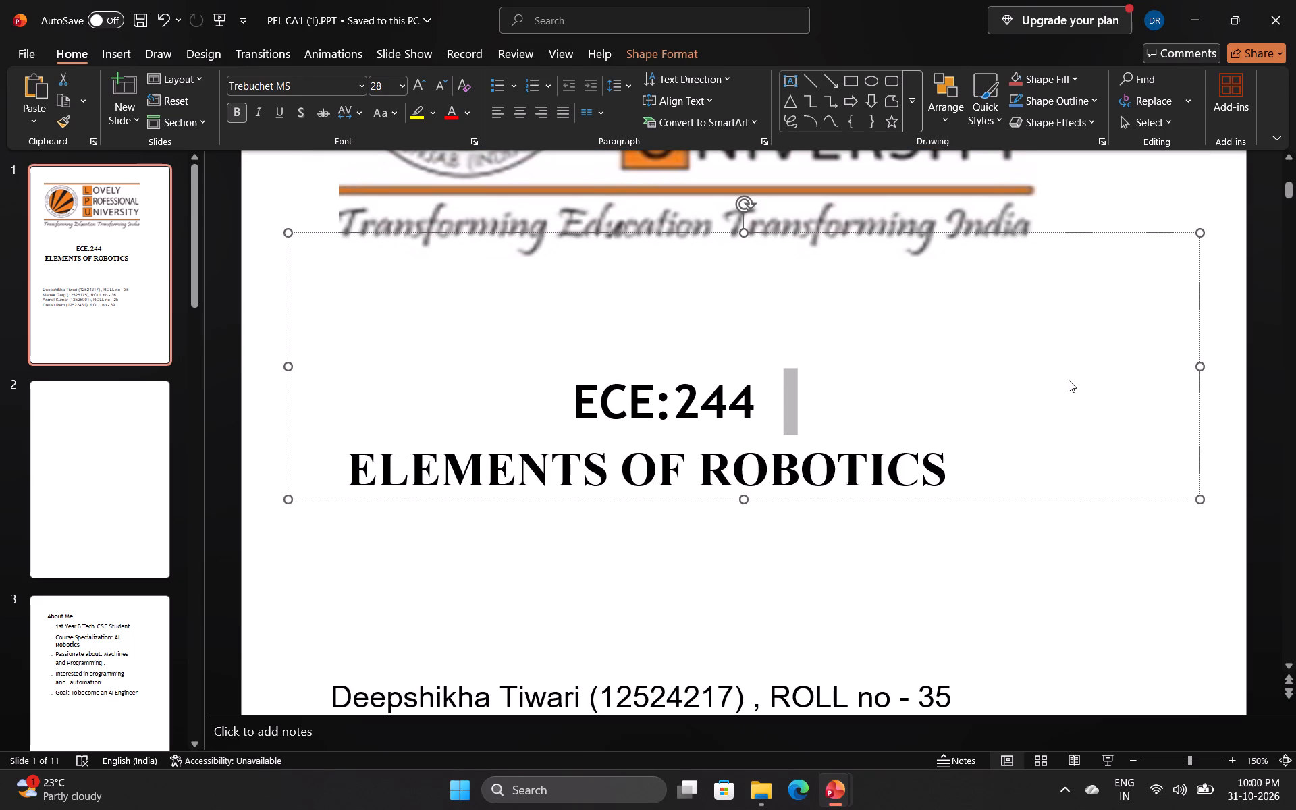
left_click(1087, 280)
double_click(1087, 280)
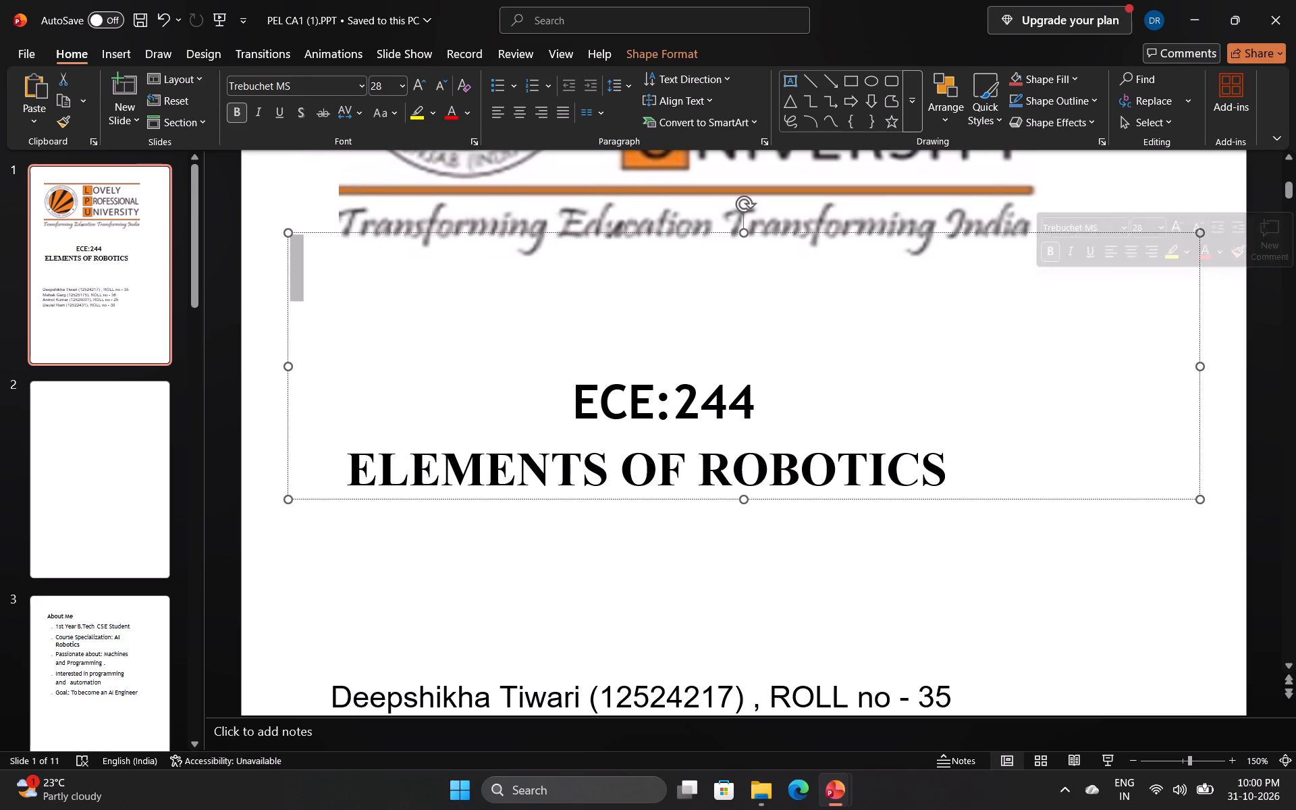
left_click(1199, 495)
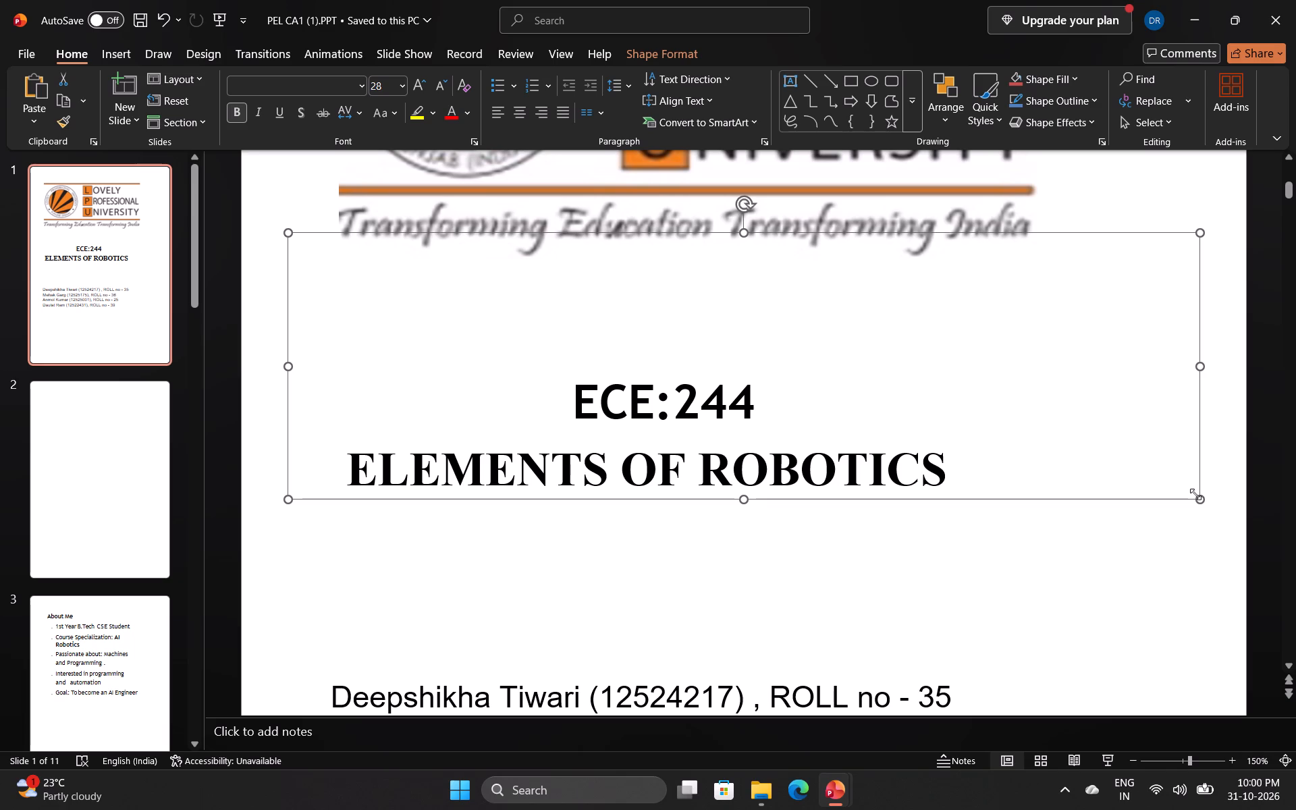
left_click_drag(1194, 491, 1210, 564)
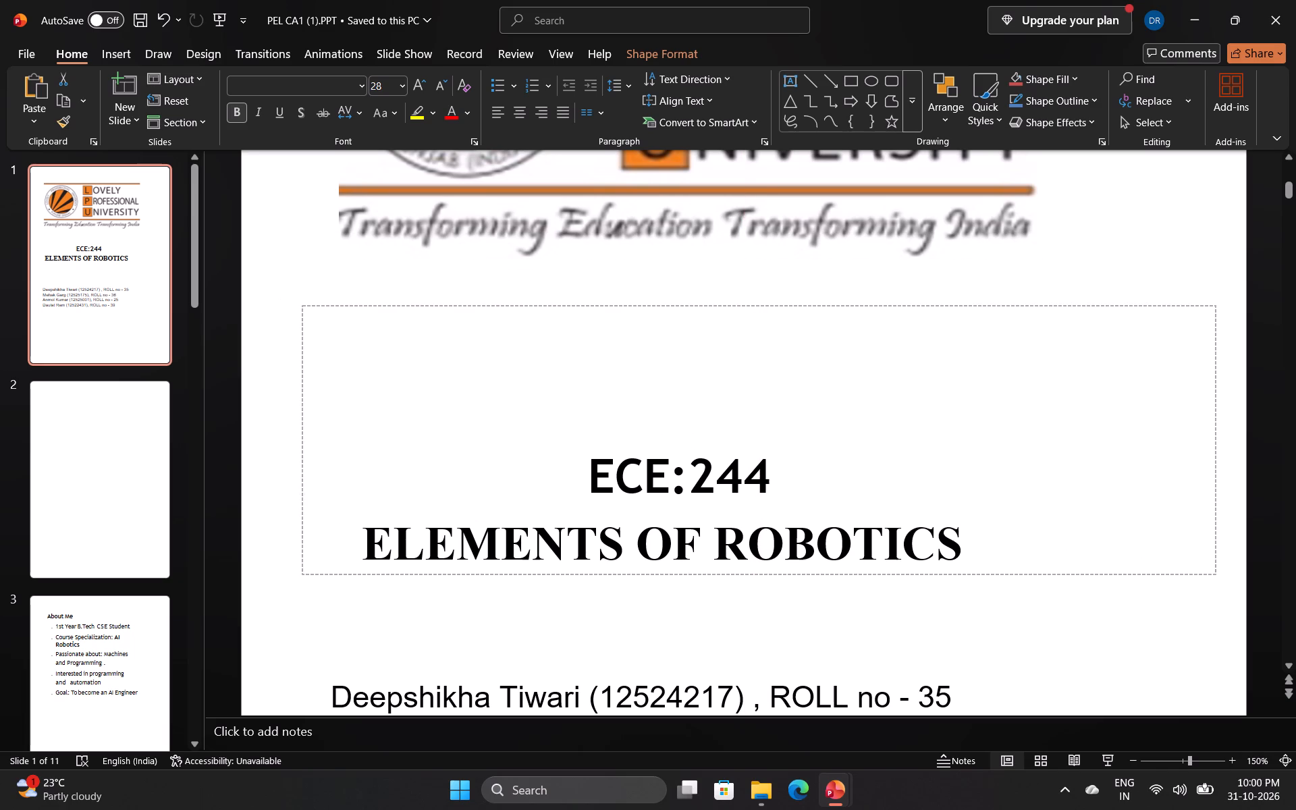
left_click_drag(1210, 564, 1214, 576)
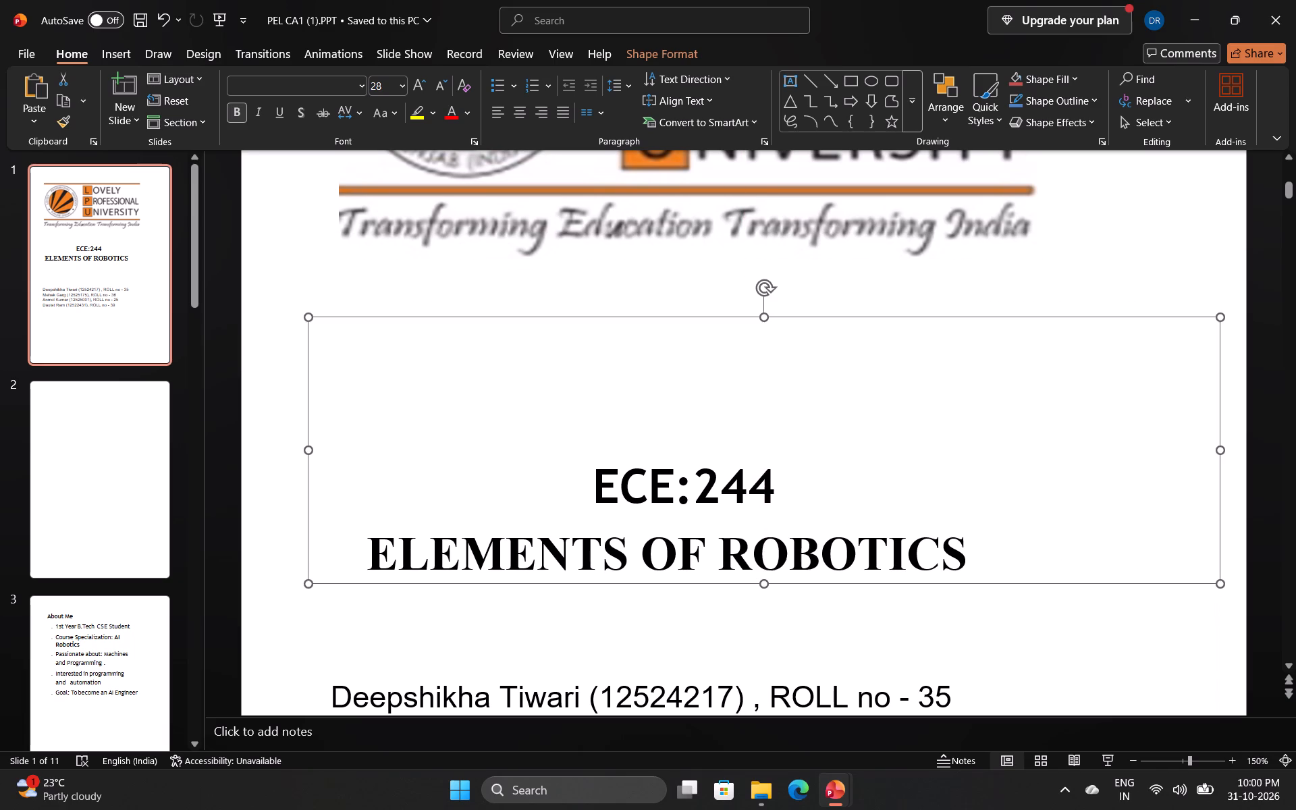
Copy the "Section – K3P25RB" line from below the team members on the ESP32 deck's title slide.
left_click(1120, 680)
scroll(1120, 680, "down", 5)
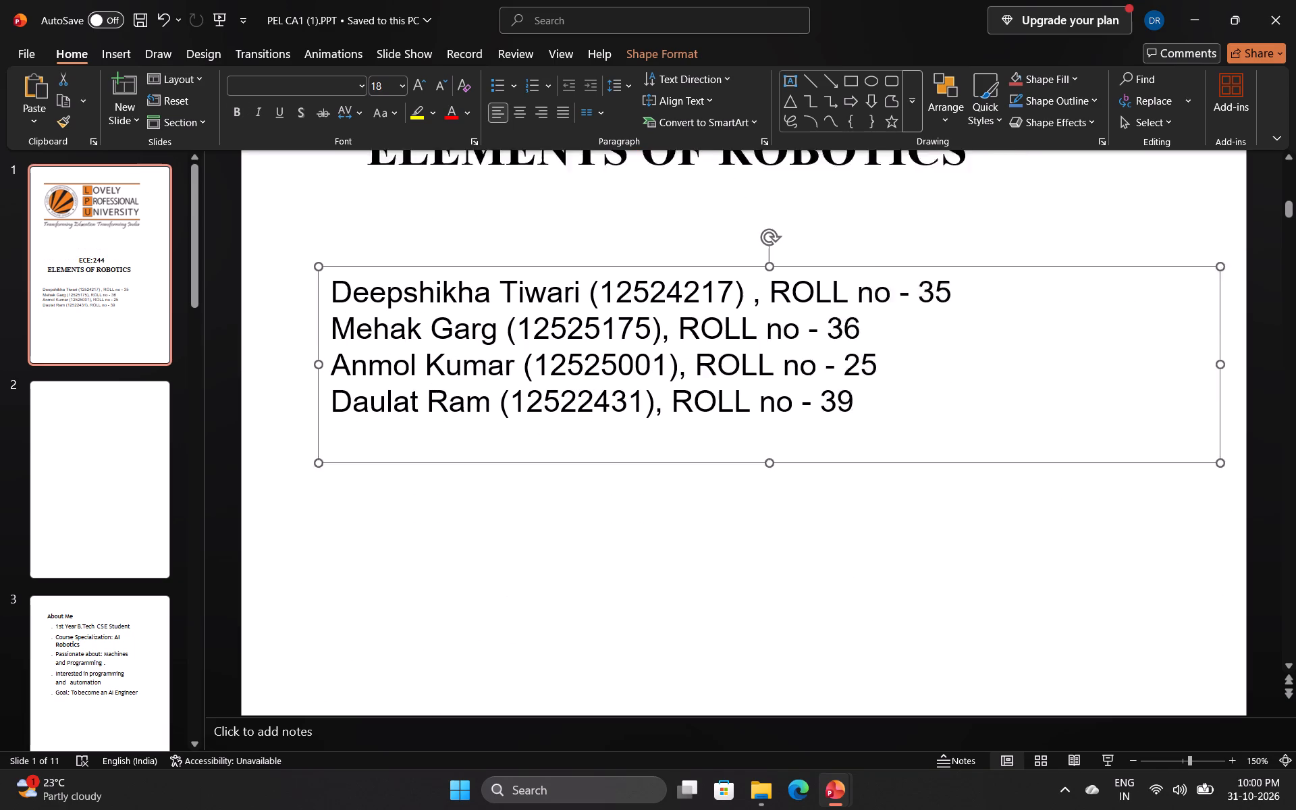
scroll(1120, 680, "down", 1)
left_click(1120, 680)
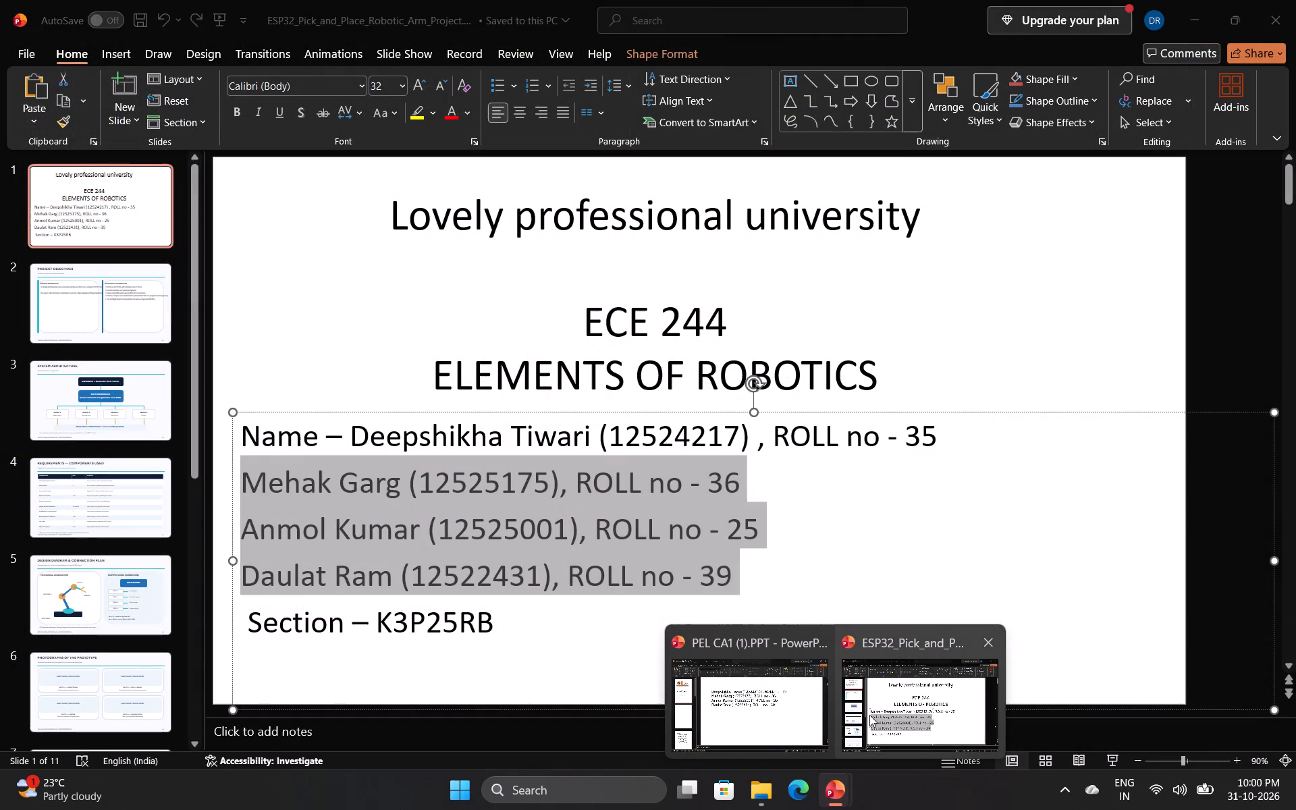
left_click(439, 561)
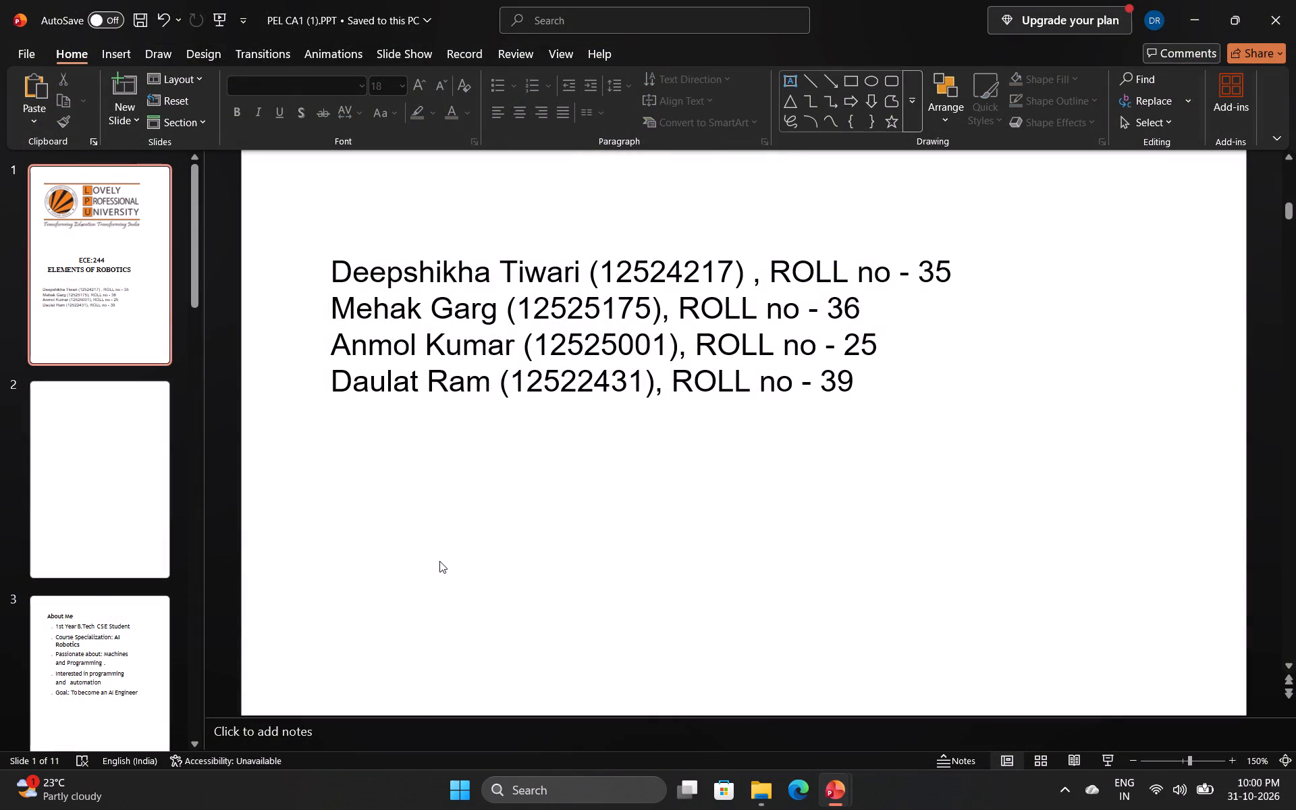
double_click(397, 448)
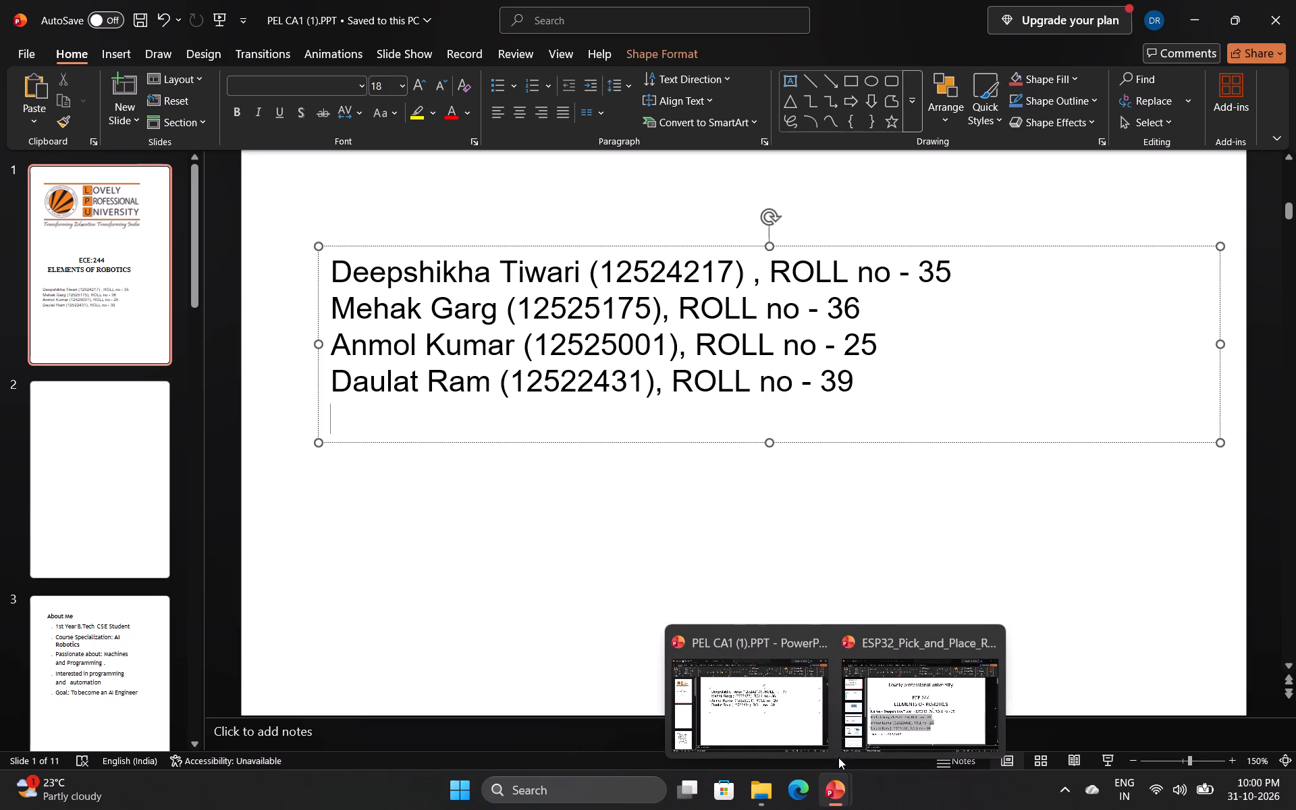
left_click(871, 729)
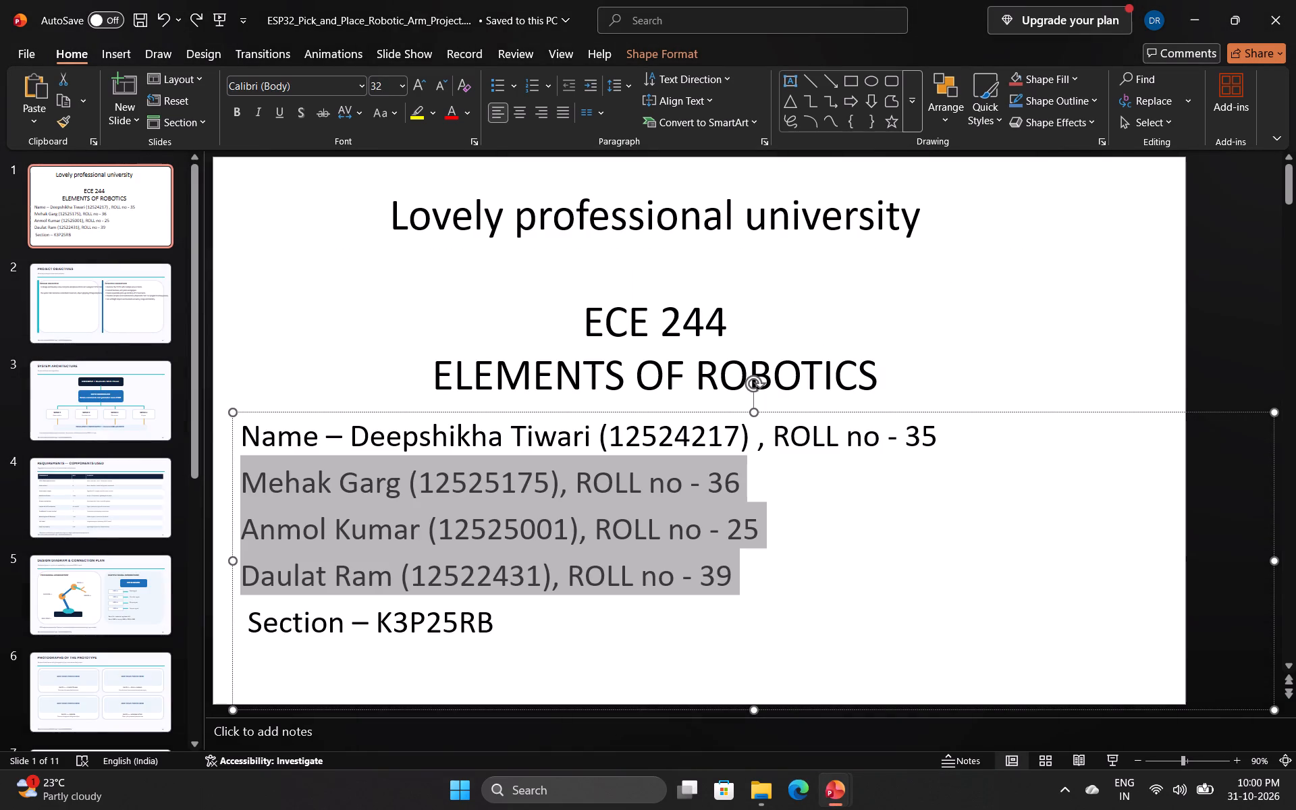
left_click_drag(249, 619, 547, 618)
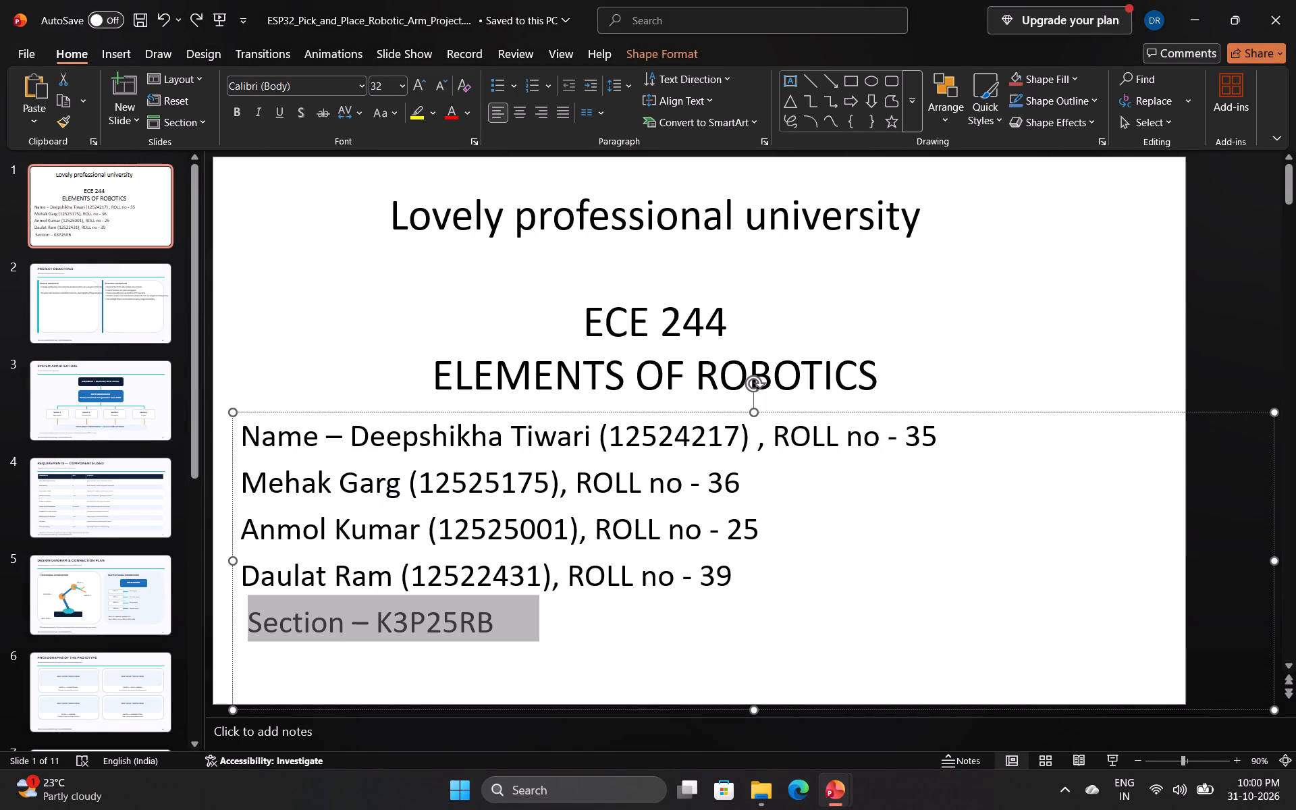
key("ctrl+c")
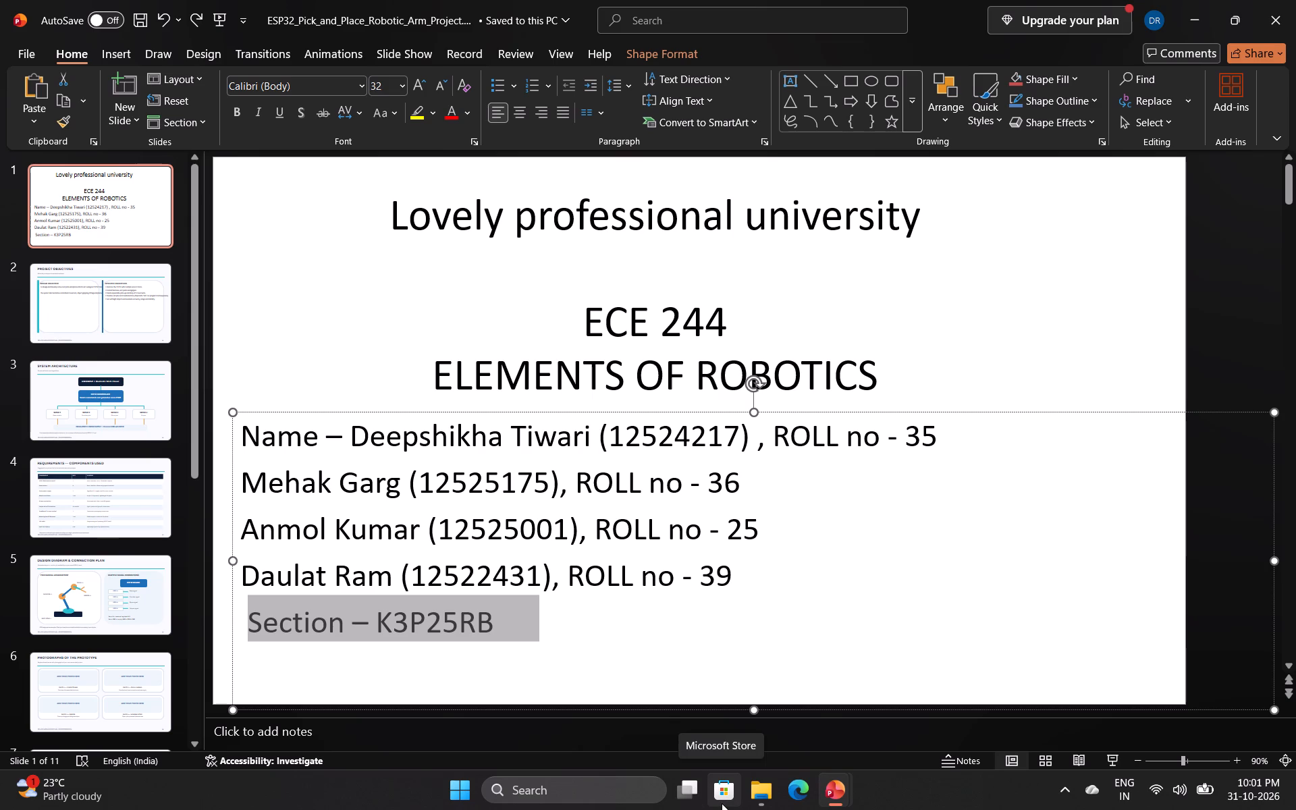
Paste the section line on the blank line below the last team member on the PEL CA1 deck's title slide.
key("shift+Tab")
key("shift+Tab")
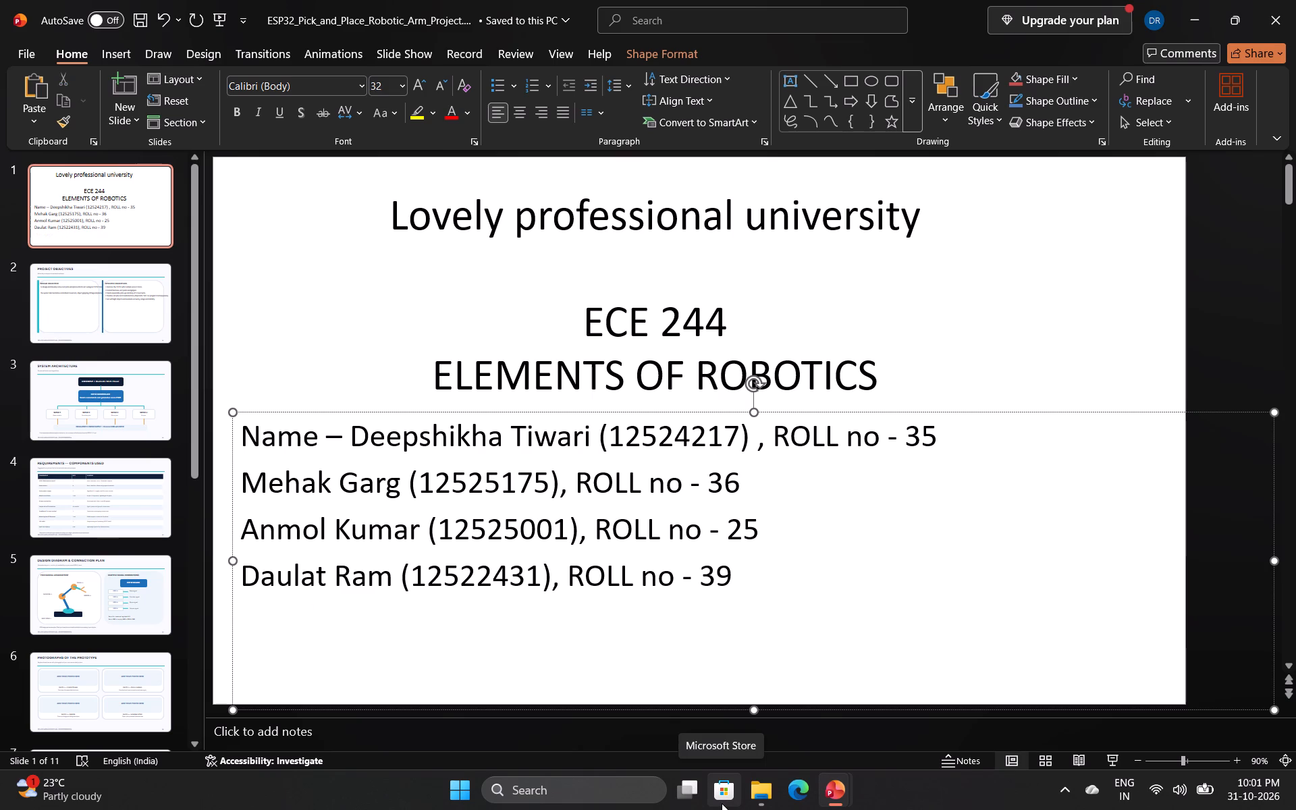
key("ctrl+Tab")
key("ctrl+Tab")
key("ctrl+Tab")
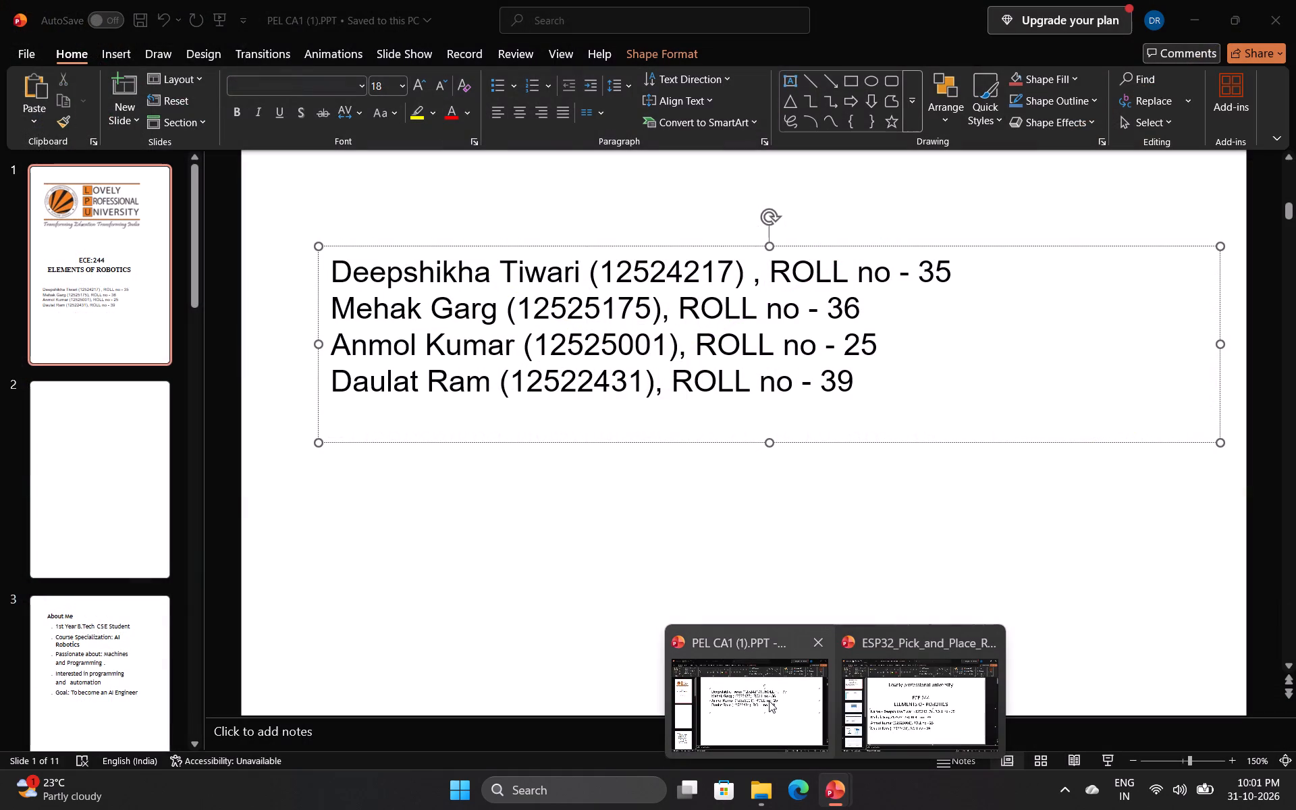
left_click(771, 701)
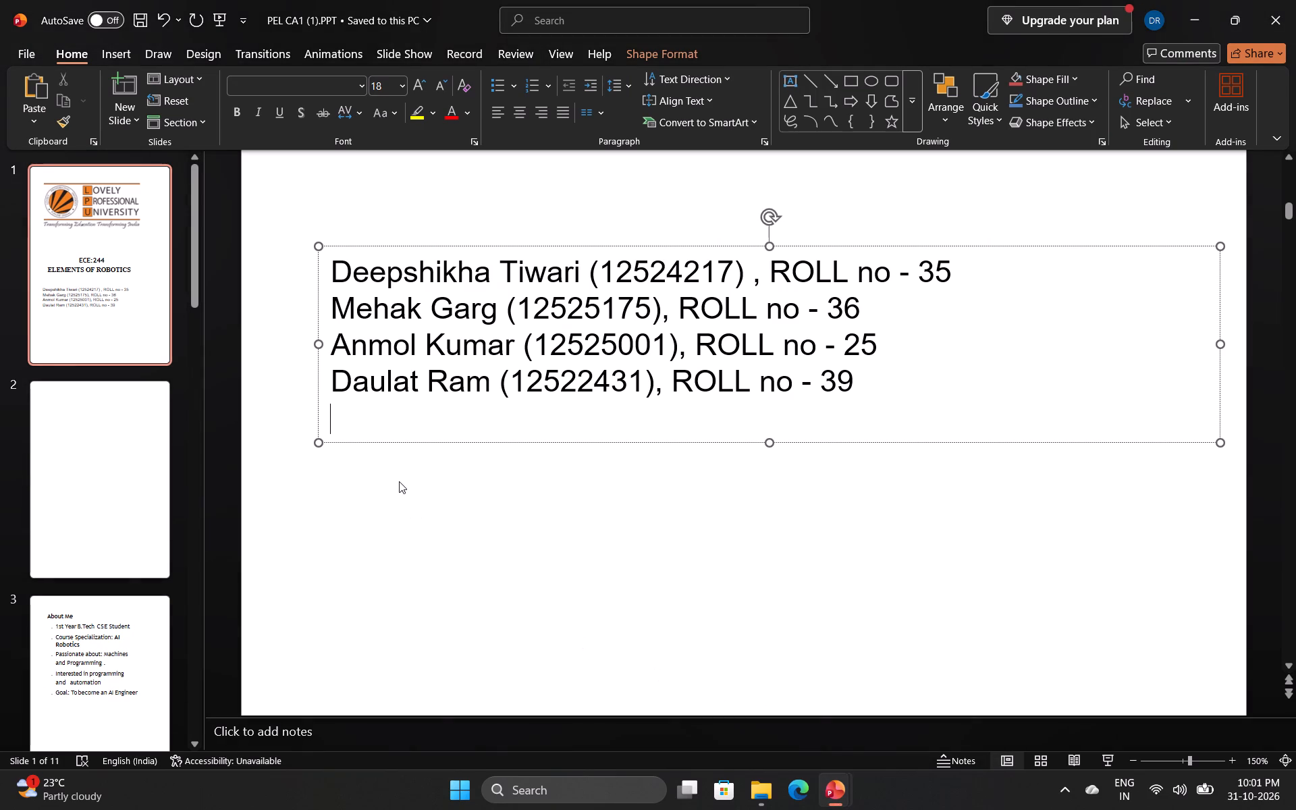
key("v")
key("BackSpace")
key("ctrl+v")
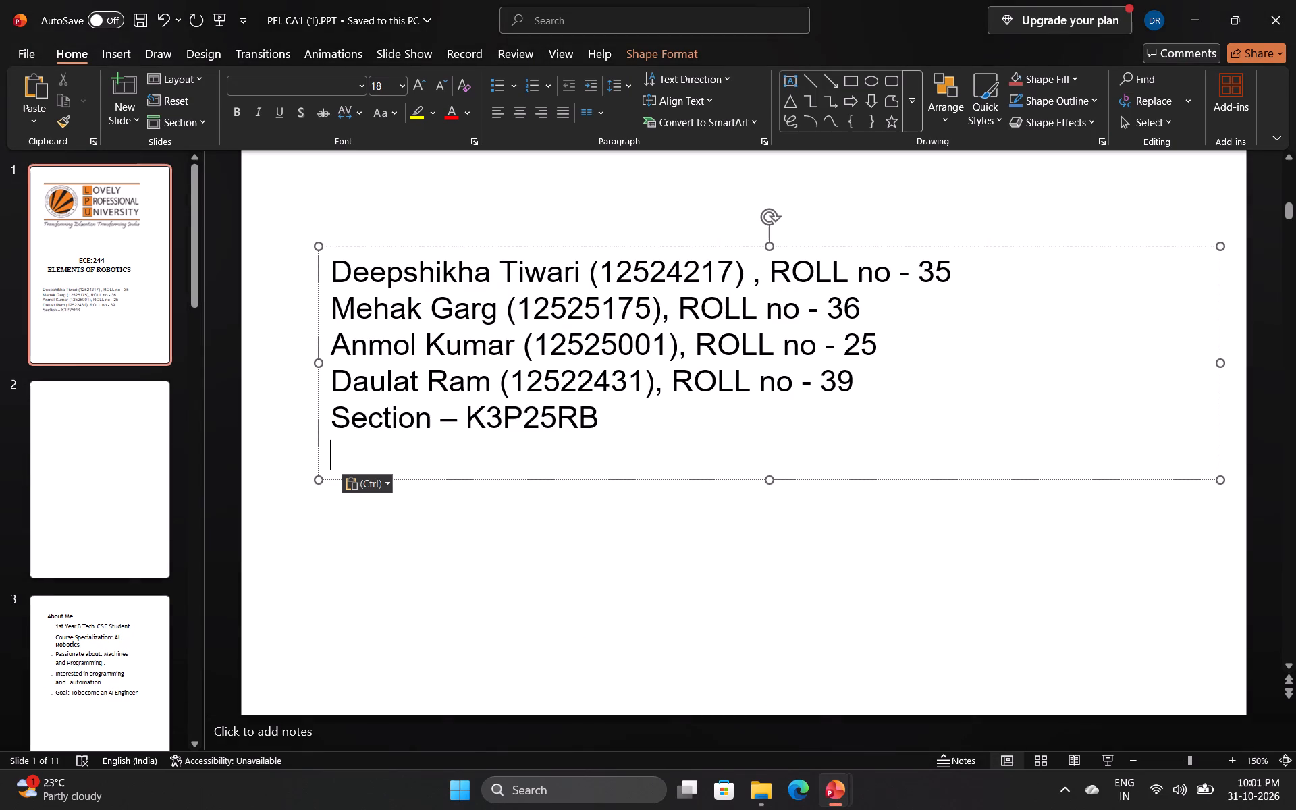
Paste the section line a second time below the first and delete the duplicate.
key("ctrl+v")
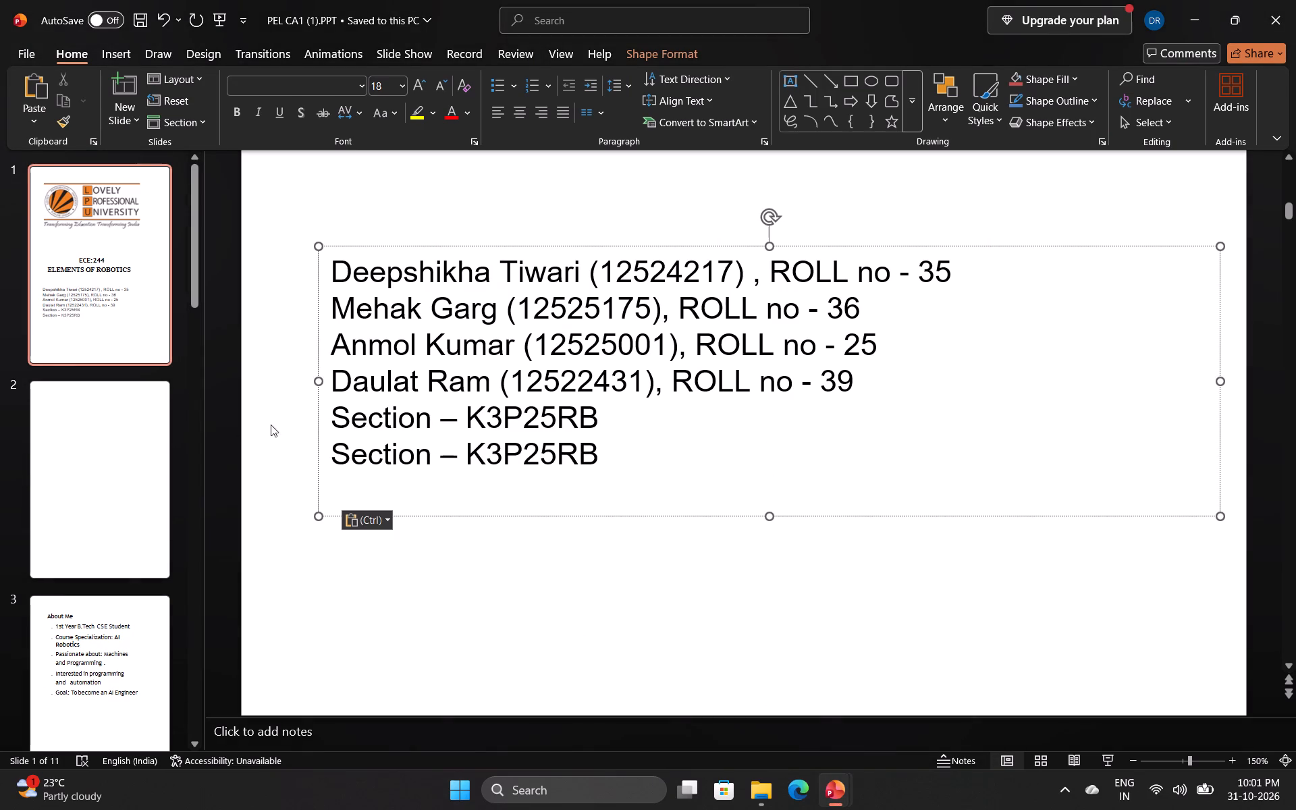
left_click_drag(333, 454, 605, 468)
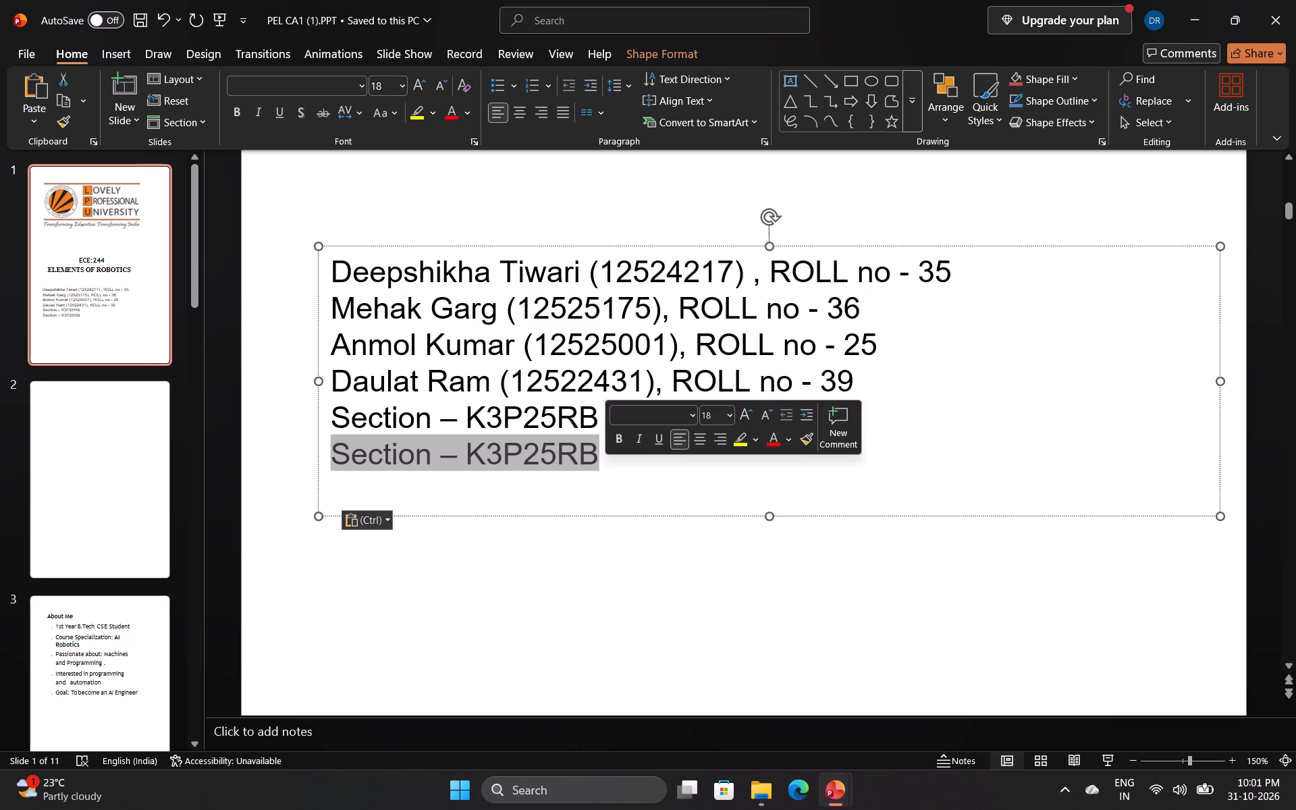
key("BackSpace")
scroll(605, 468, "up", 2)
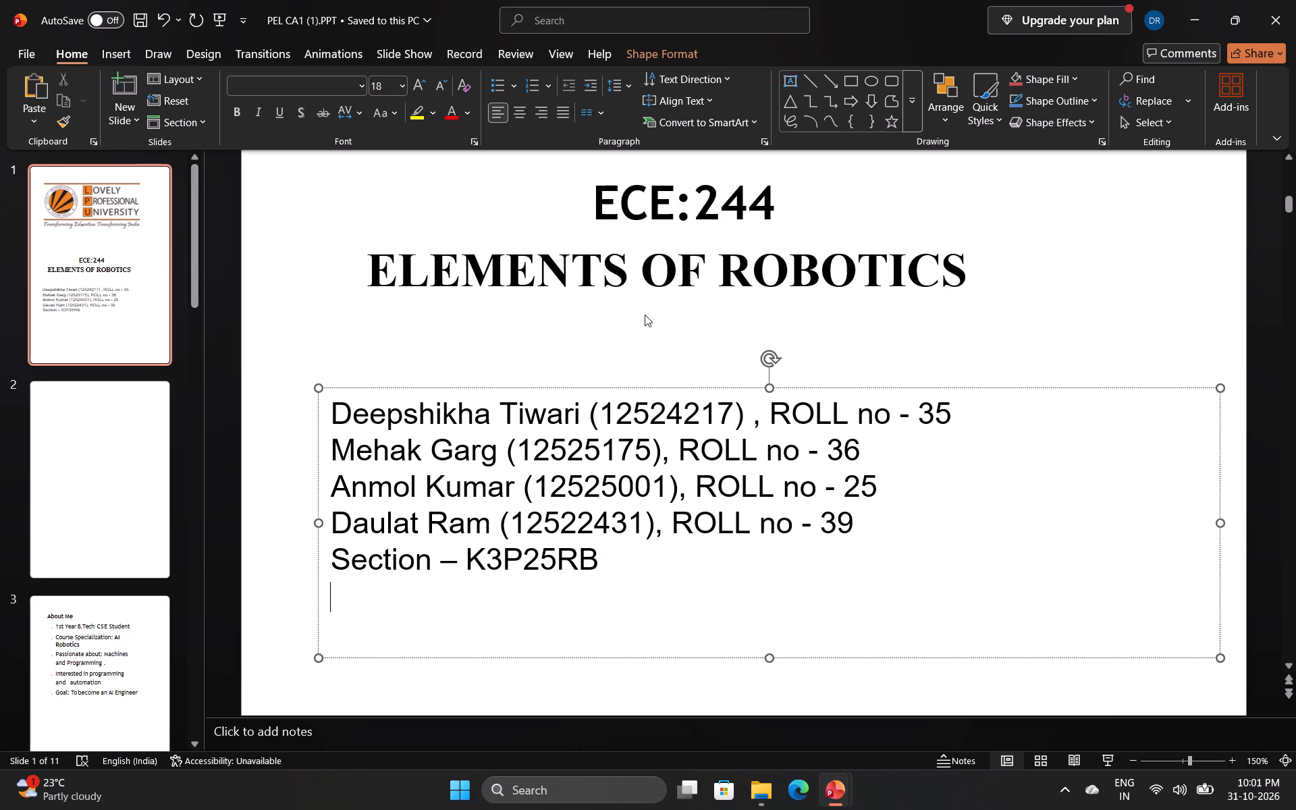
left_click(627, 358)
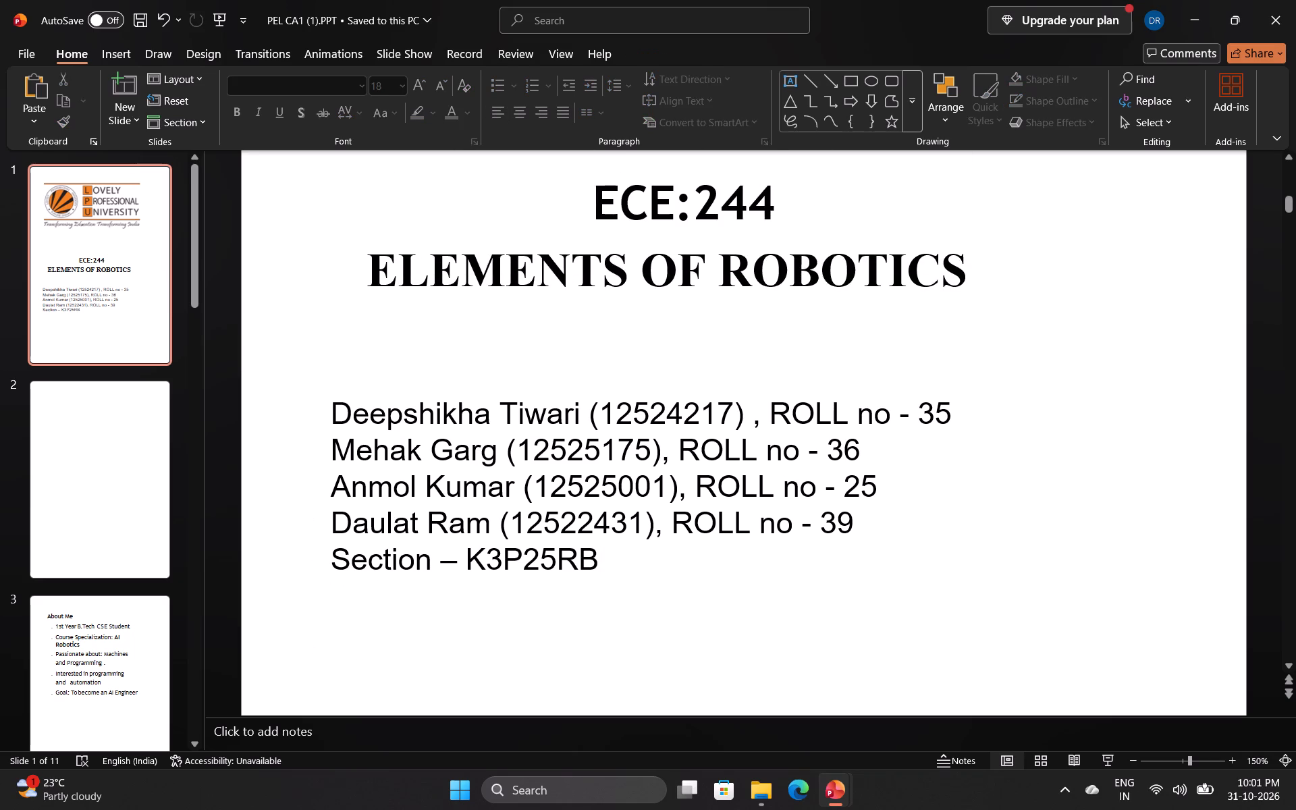
Copy the "PROJECT OBJECTIVES" heading from slide 2 of the ESP32 deck, leaving the PEL CA1 deck on its blank slide 2.
scroll(658, 558, "down", 2)
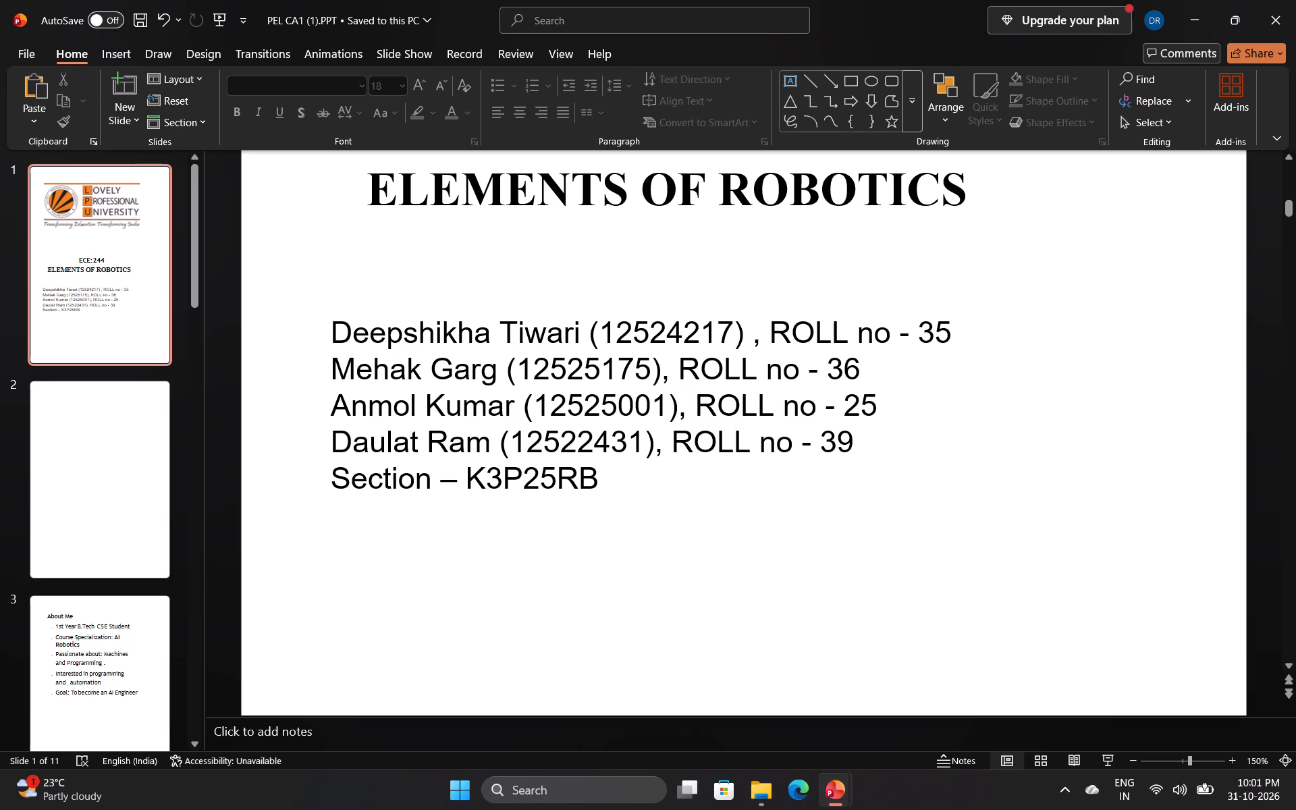
scroll(595, 546, "down", 1)
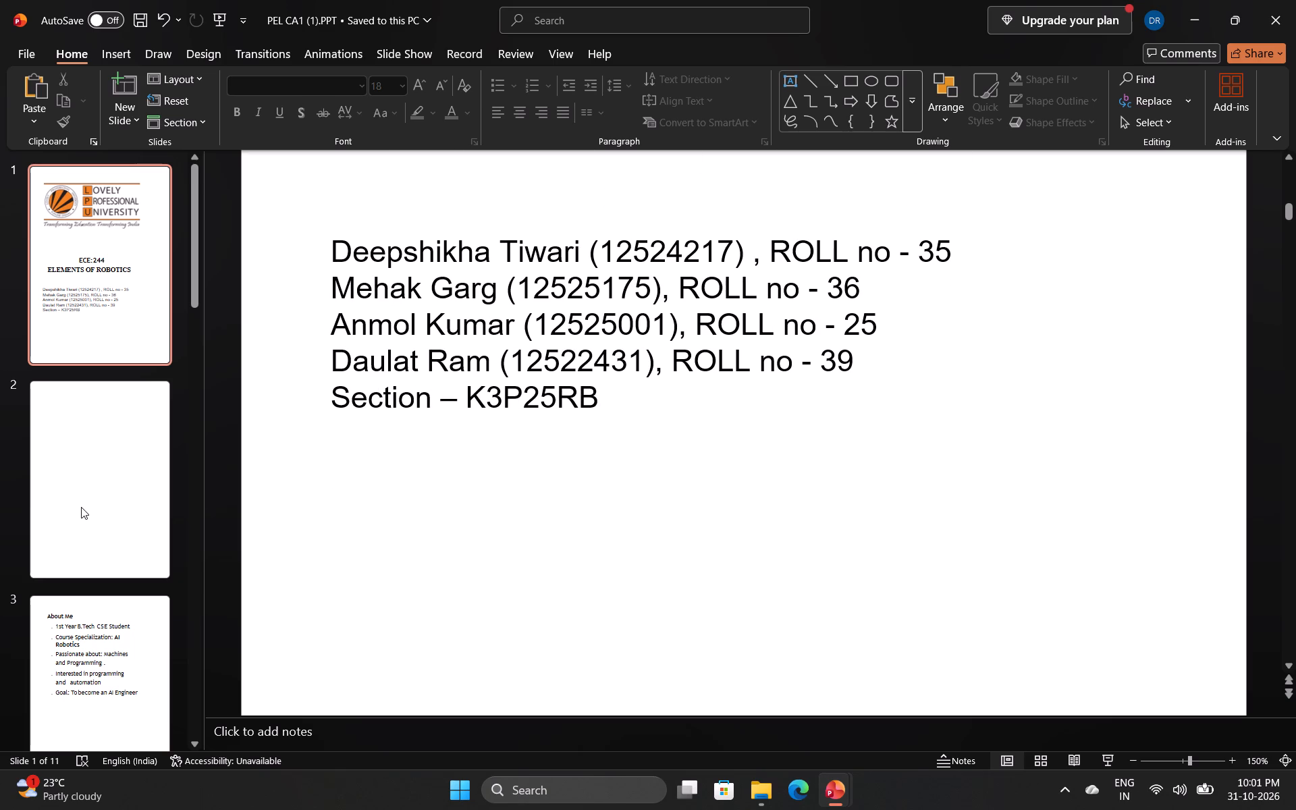
left_click(81, 507)
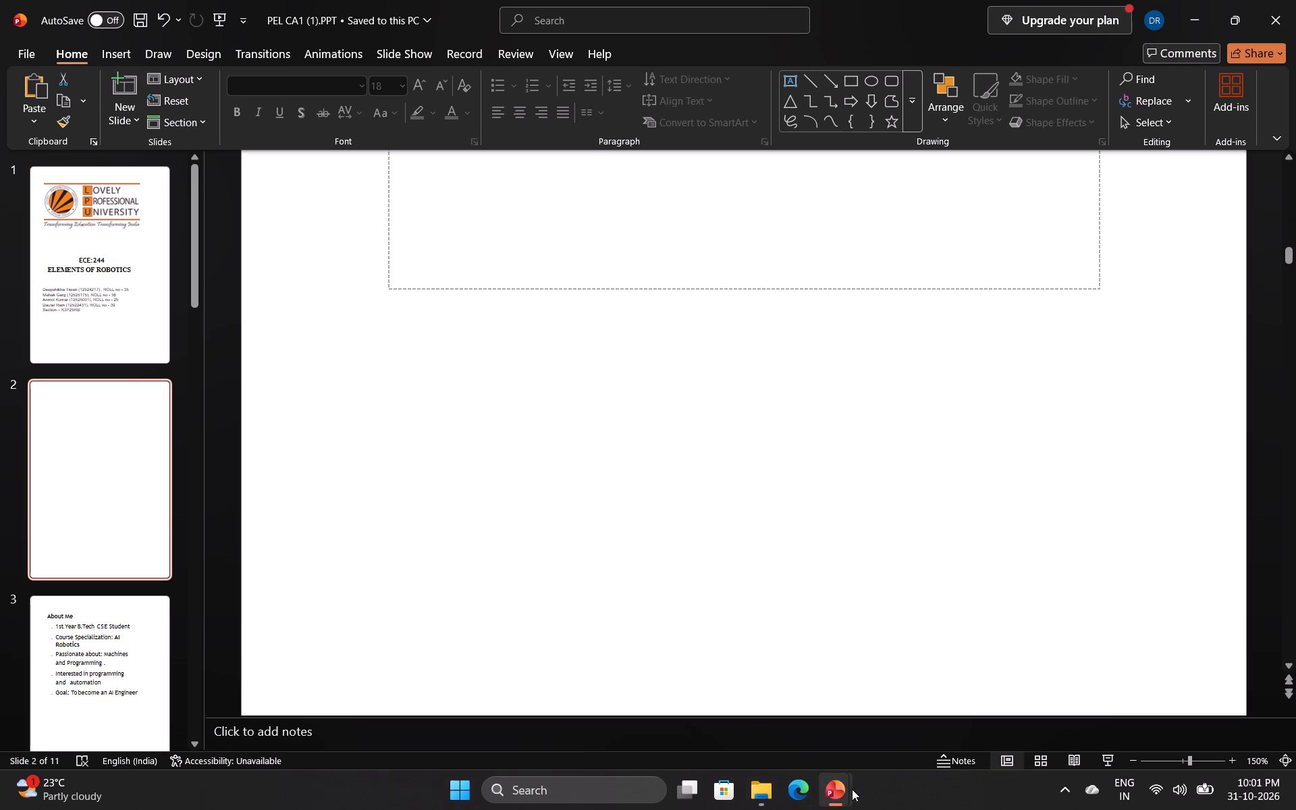
left_click(898, 706)
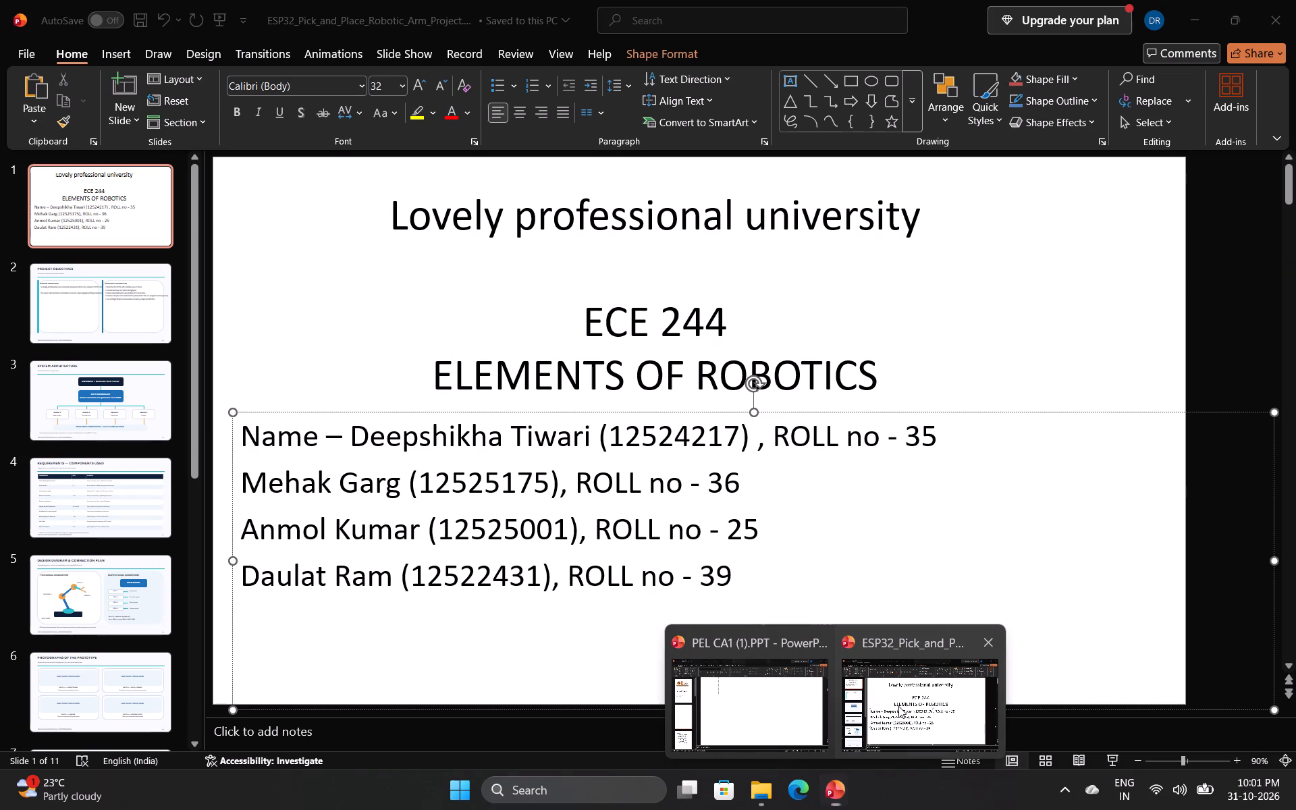
scroll(794, 583, "up", 1)
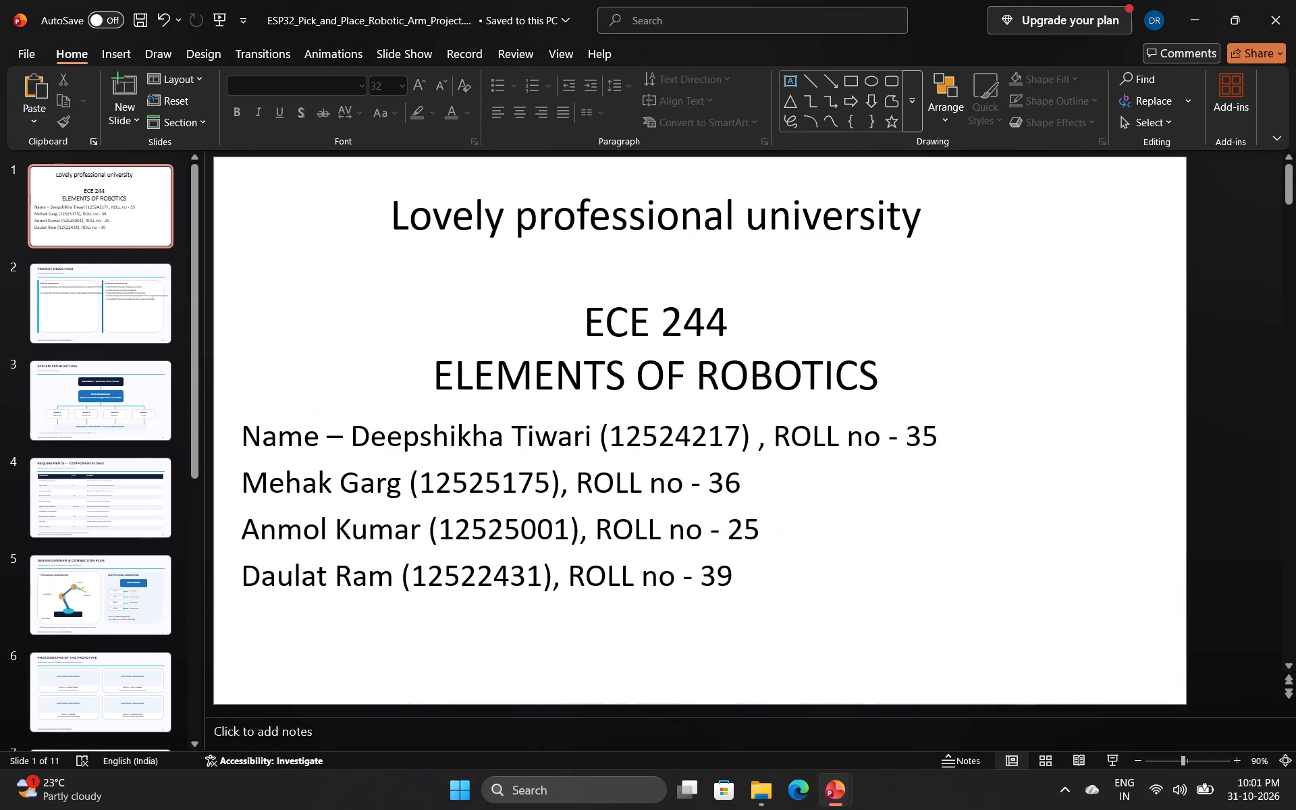
left_click(77, 272)
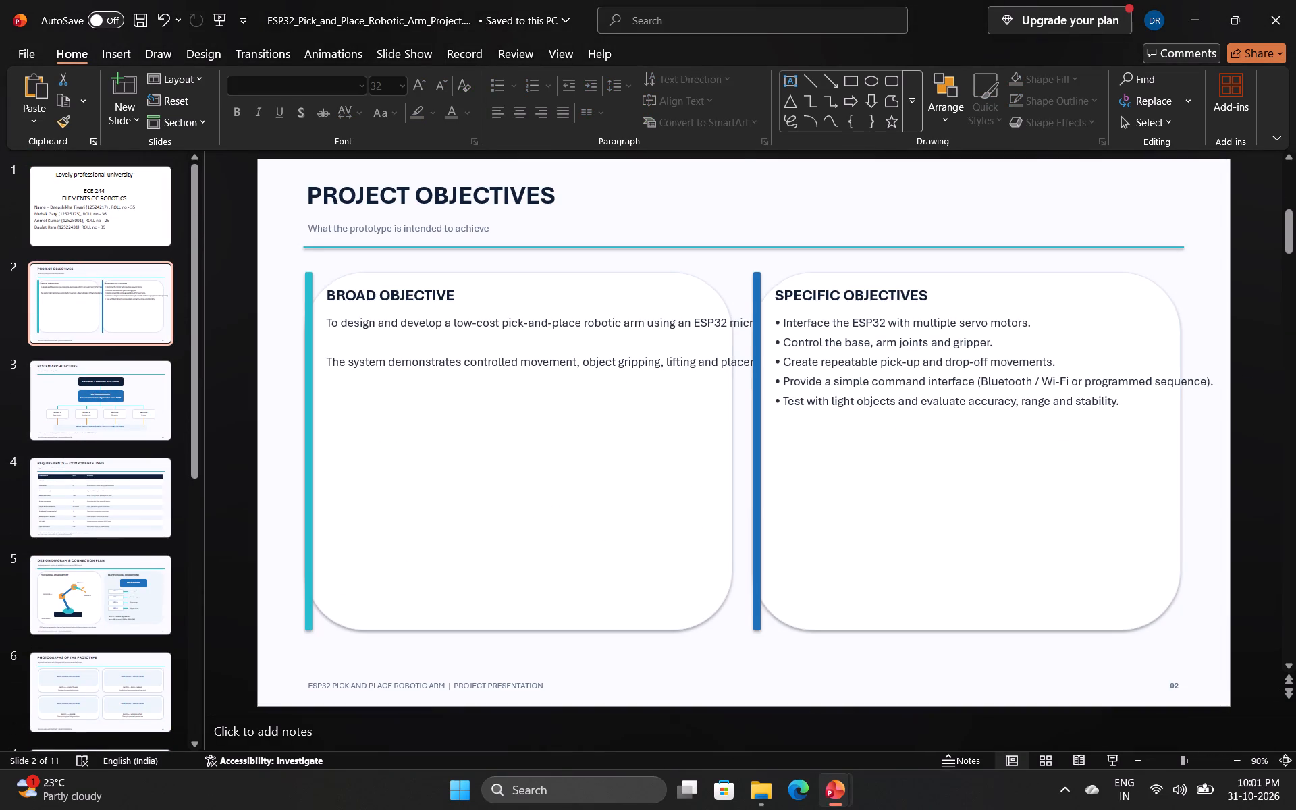
left_click_drag(308, 194, 597, 191)
left_click(845, 207)
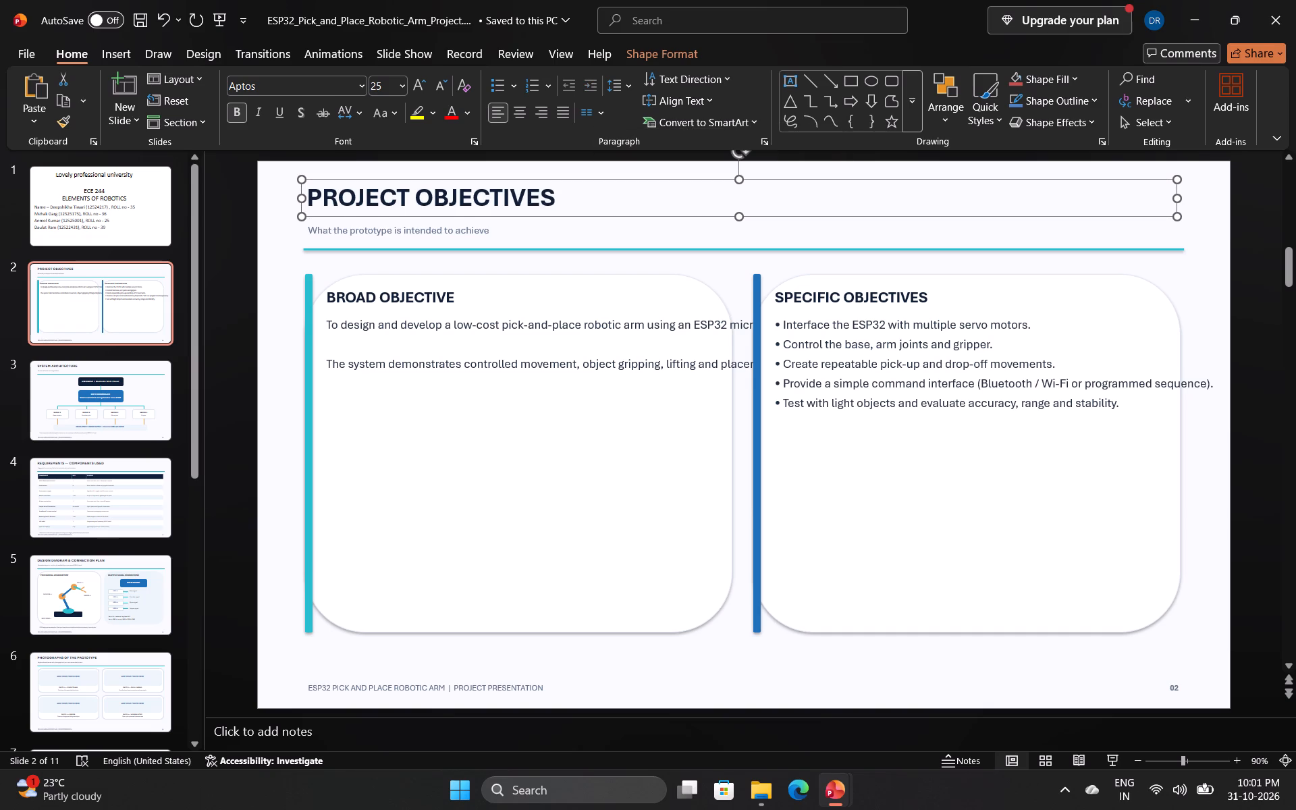
left_click(586, 435)
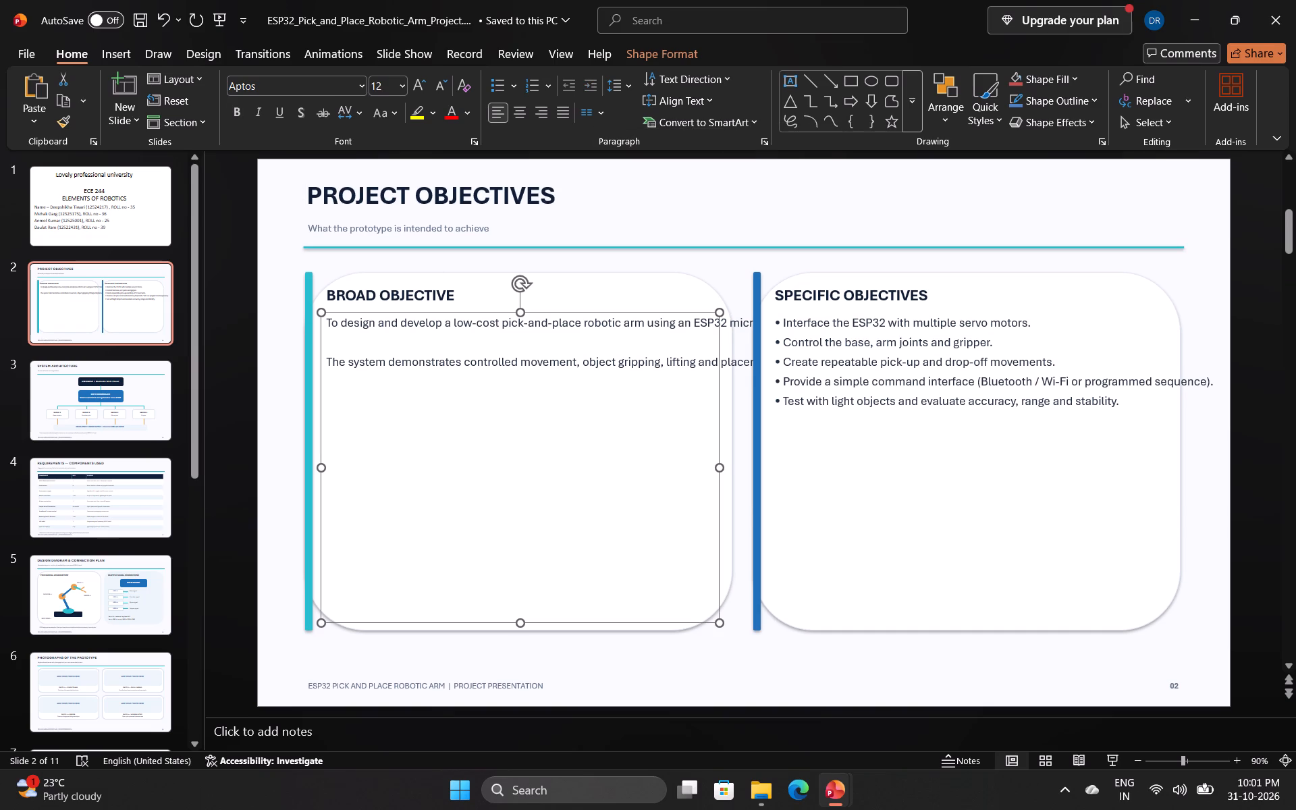
left_click_drag(313, 189, 643, 192)
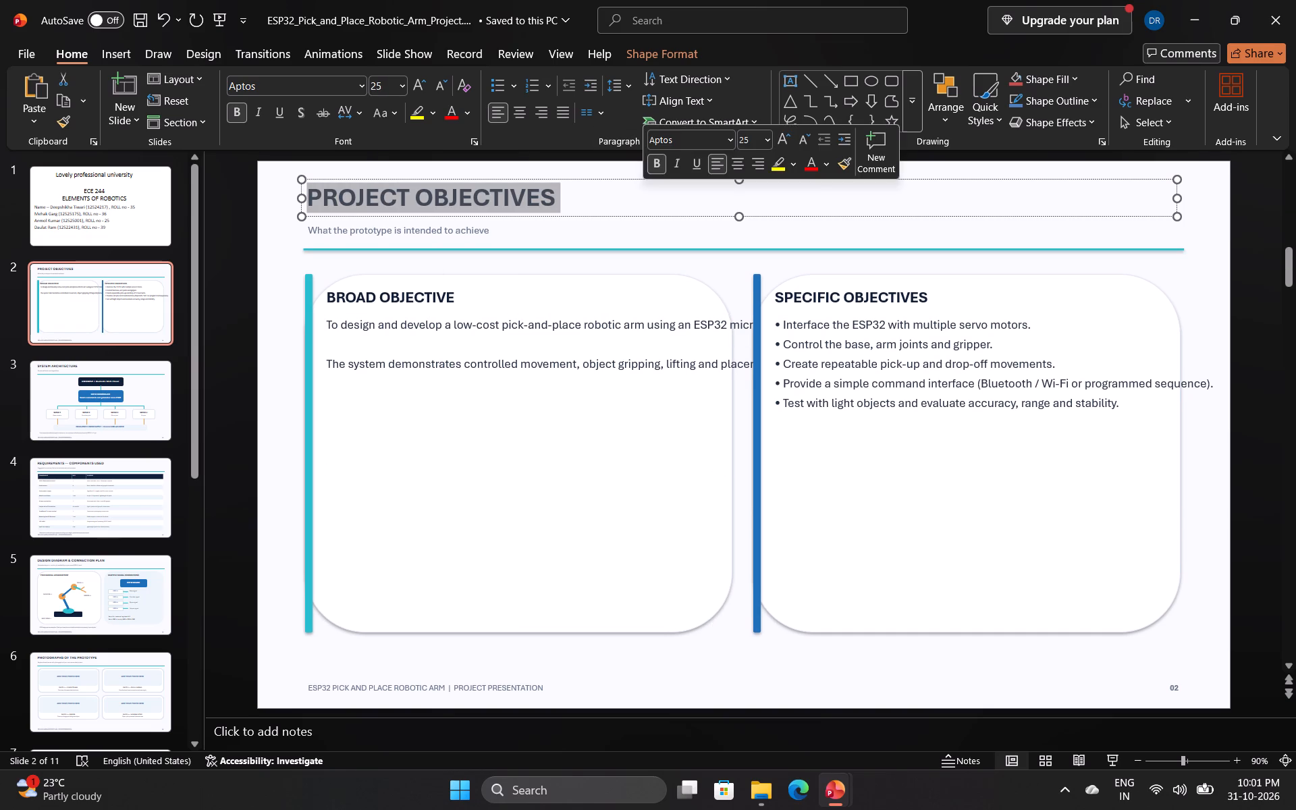
key("ctrl+c")
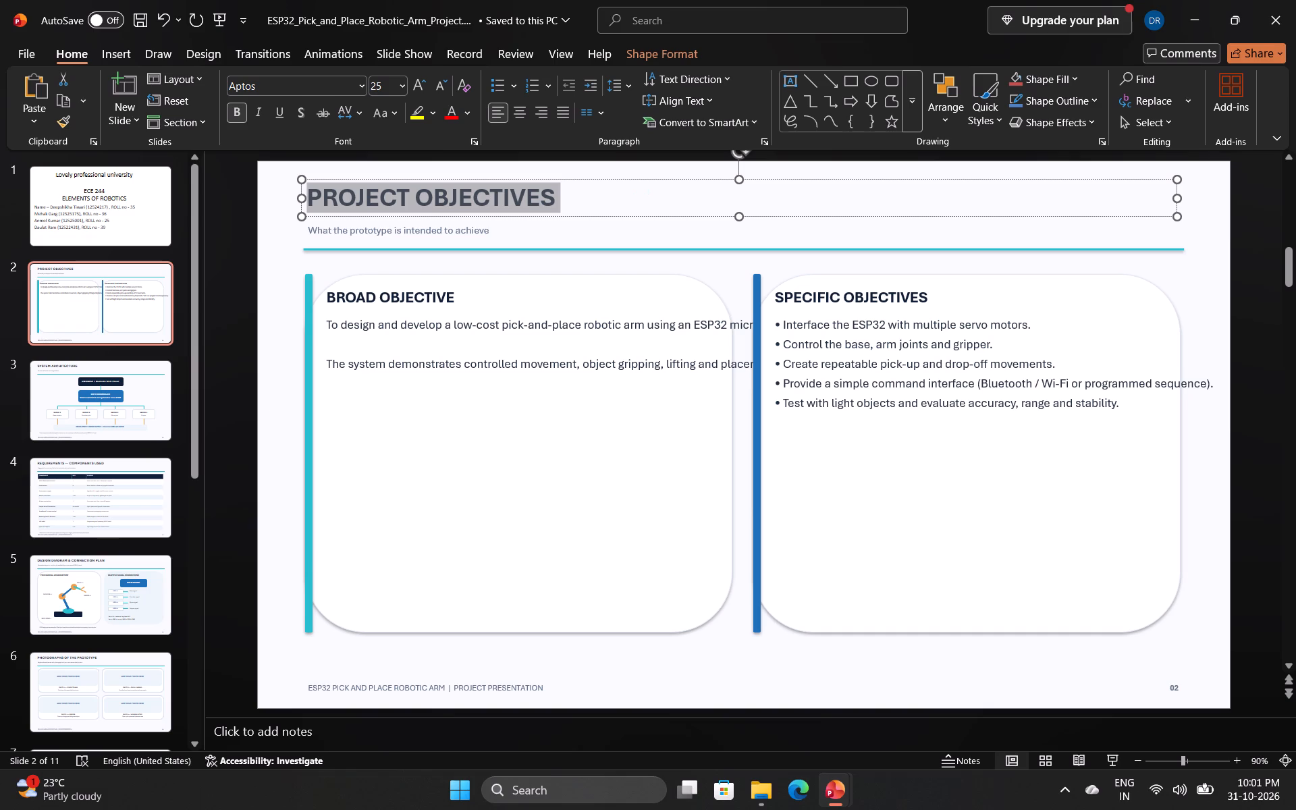
Arrange the PEL CA1 and ESP32 presentation windows side by side, each filling half the screen.
left_click(1229, 5)
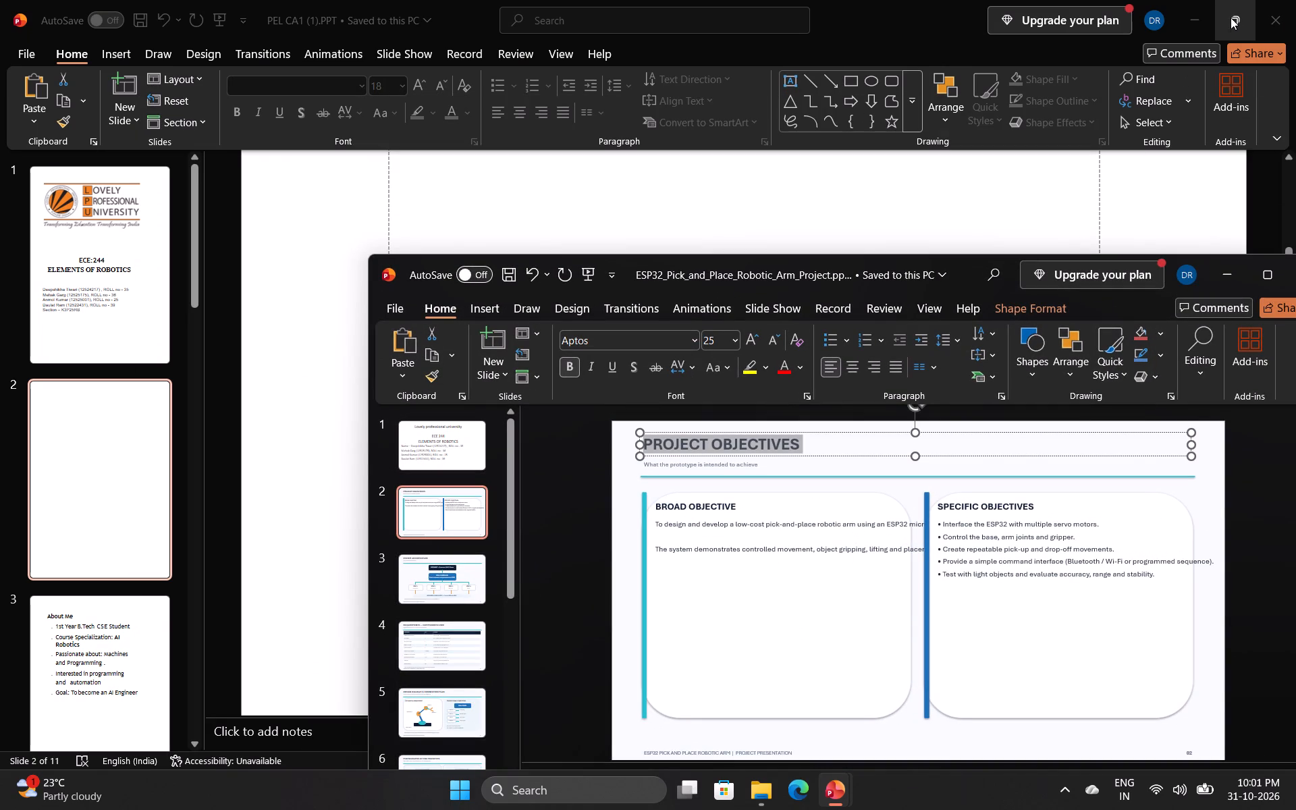
left_click(1127, 133)
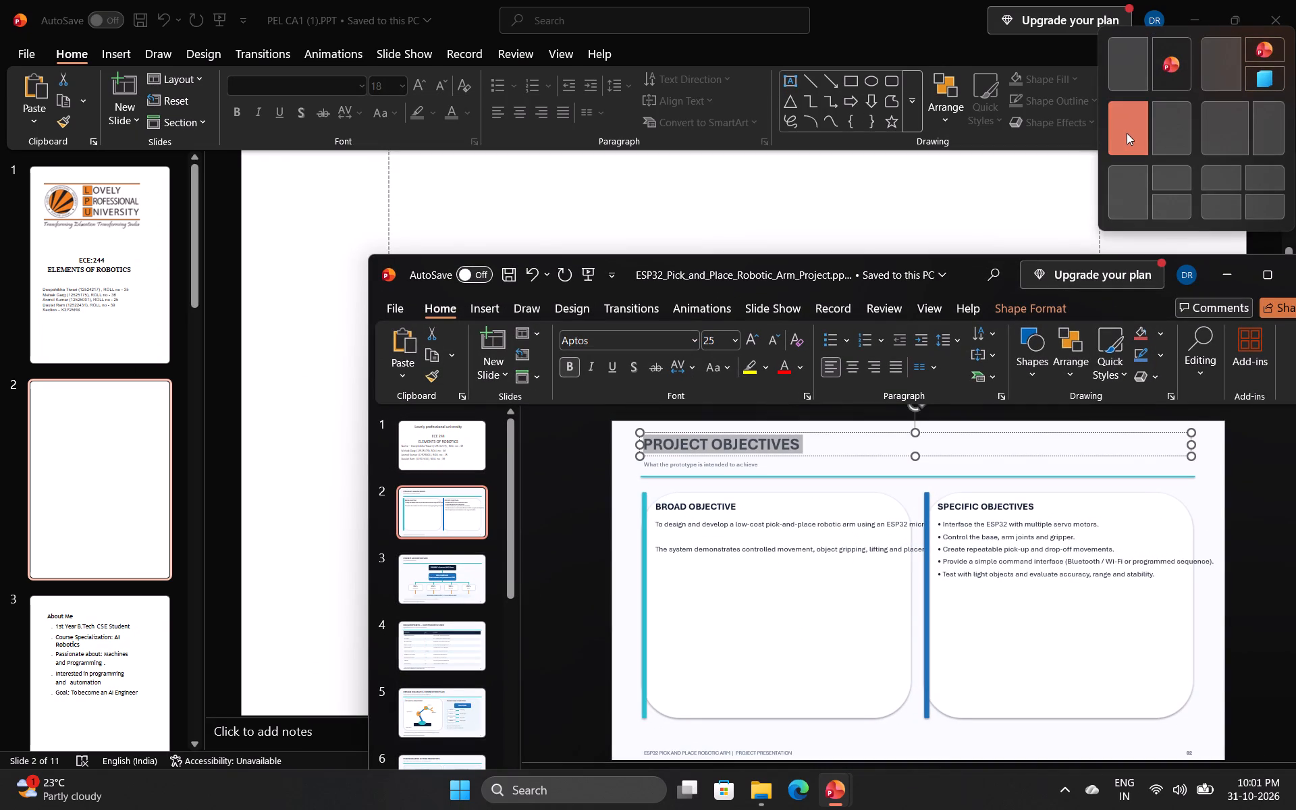
left_click(967, 290)
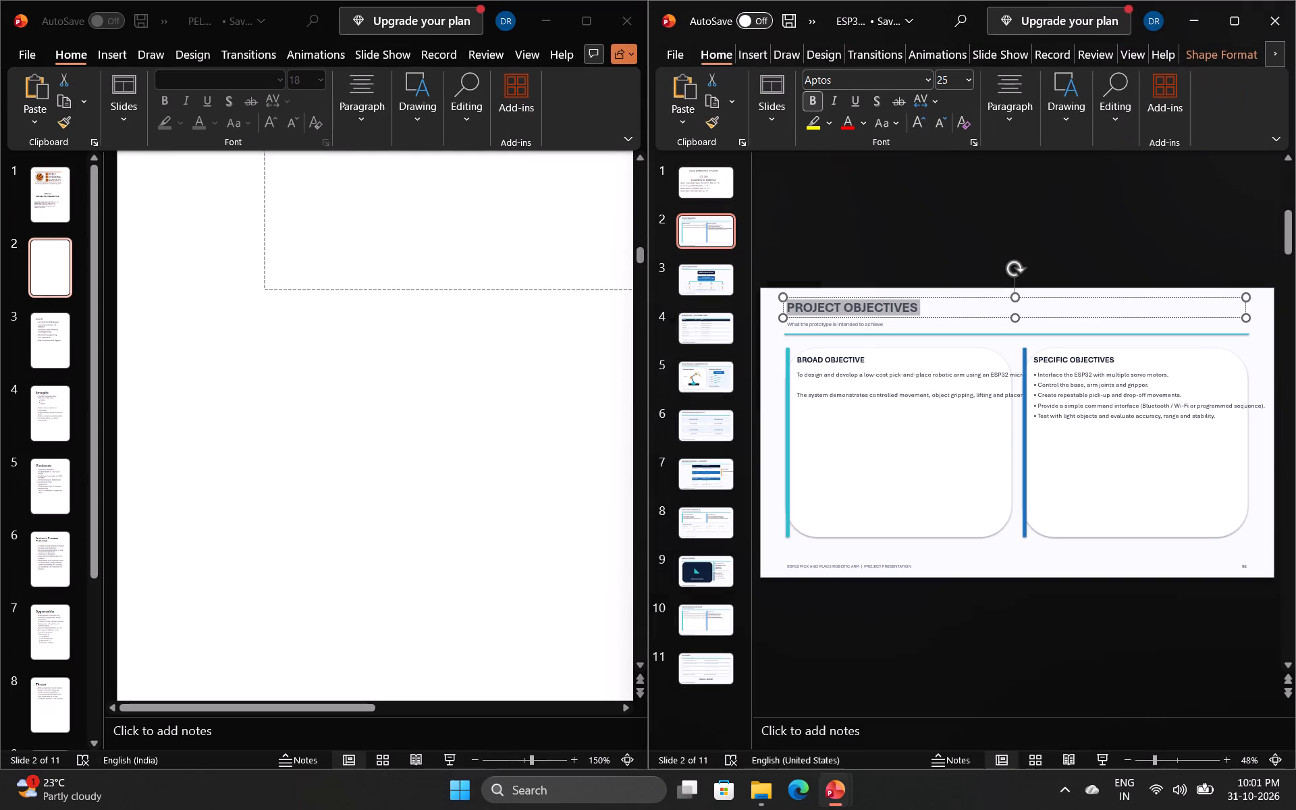
Copy the "PROJECT OBJECTIVES" heading again from the ESP32 deck and paste it into the title placeholder on the PEL CA1 deck's slide 2.
left_click(340, 497)
scroll(340, 497, "up", 8)
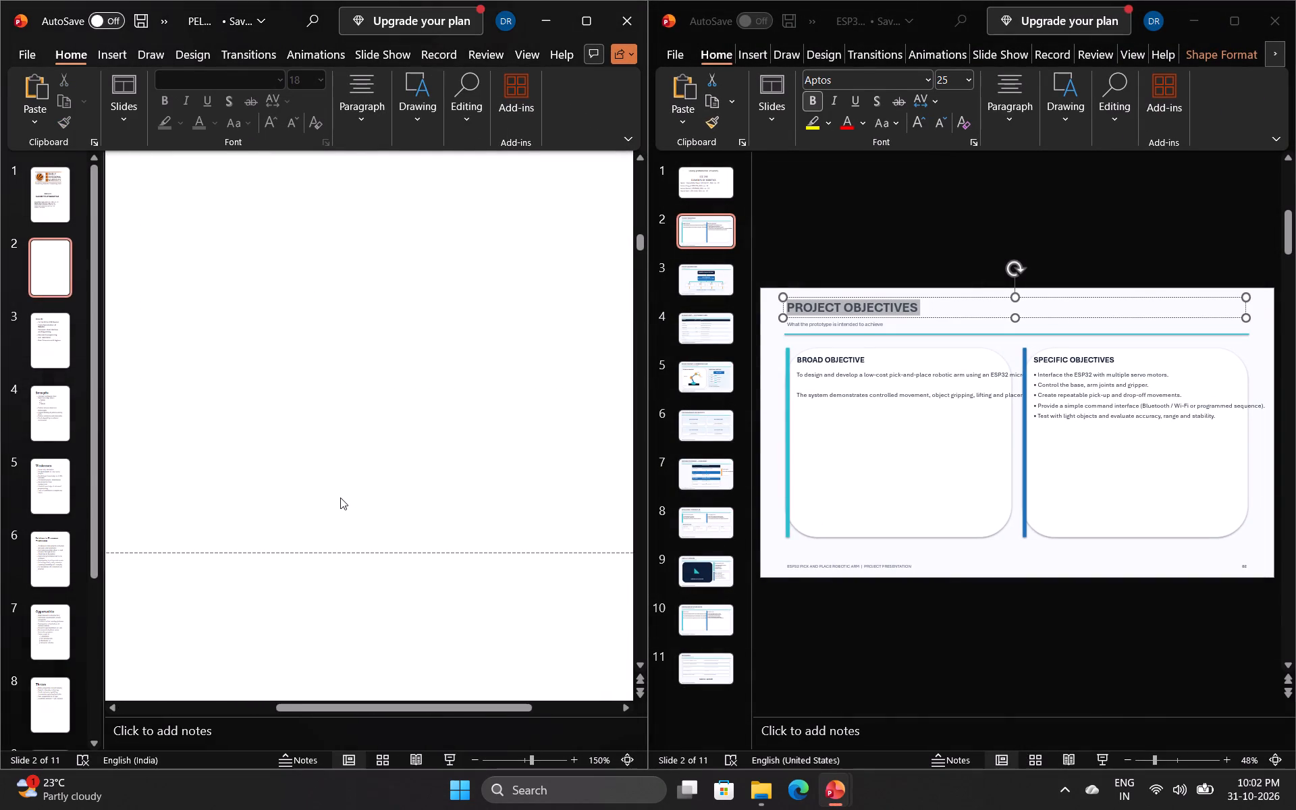
scroll(340, 497, "up", 5)
scroll(340, 497, "down", 1)
scroll(340, 497, "up", 1)
scroll(340, 497, "down", 1)
scroll(340, 497, "down", 6, "ctrl")
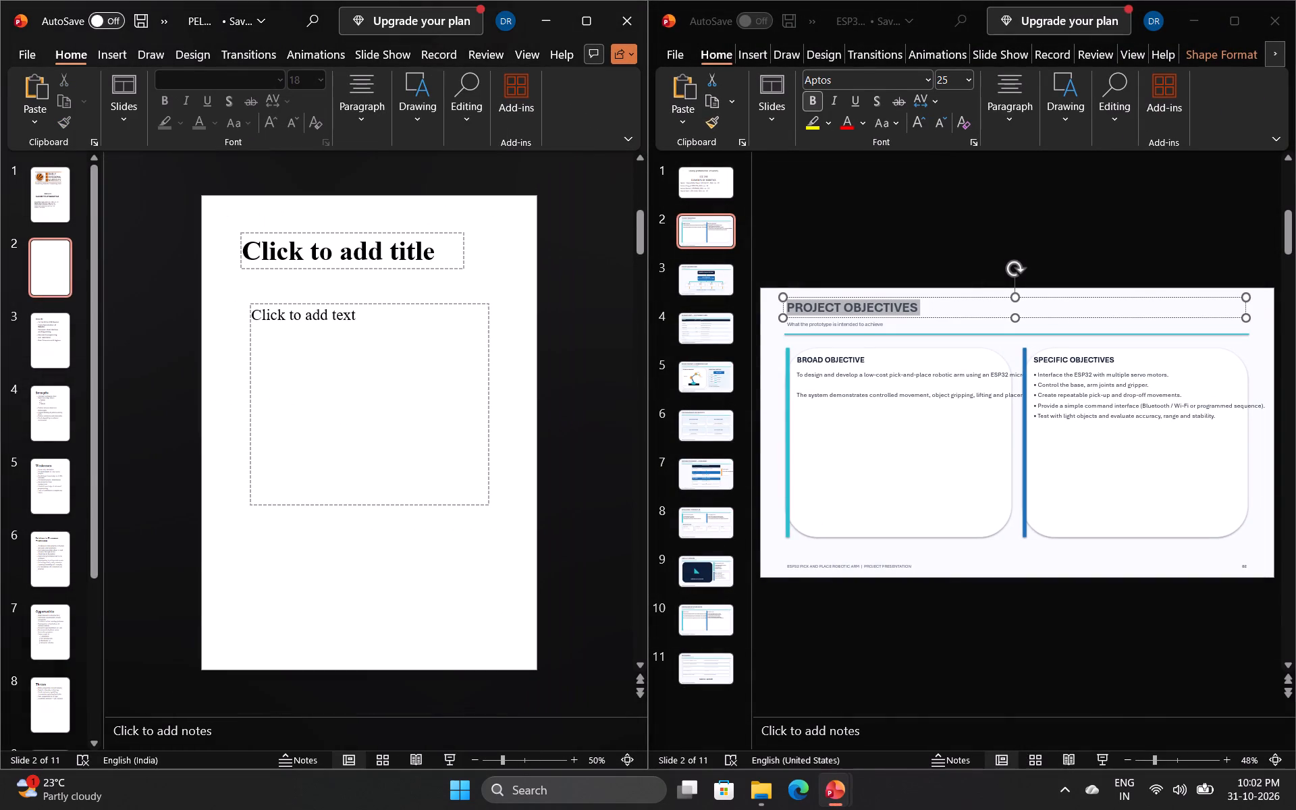
scroll(340, 497, "up", 5)
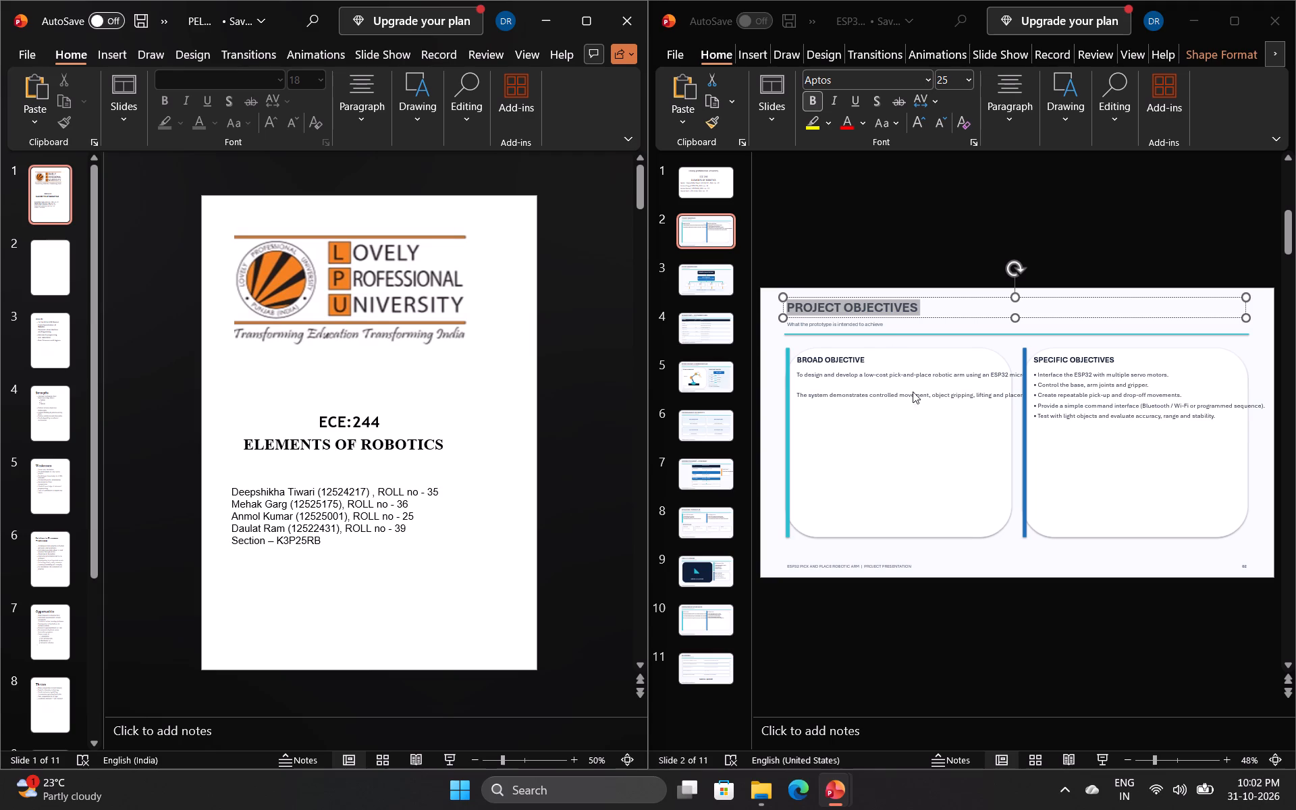
right_click(925, 438)
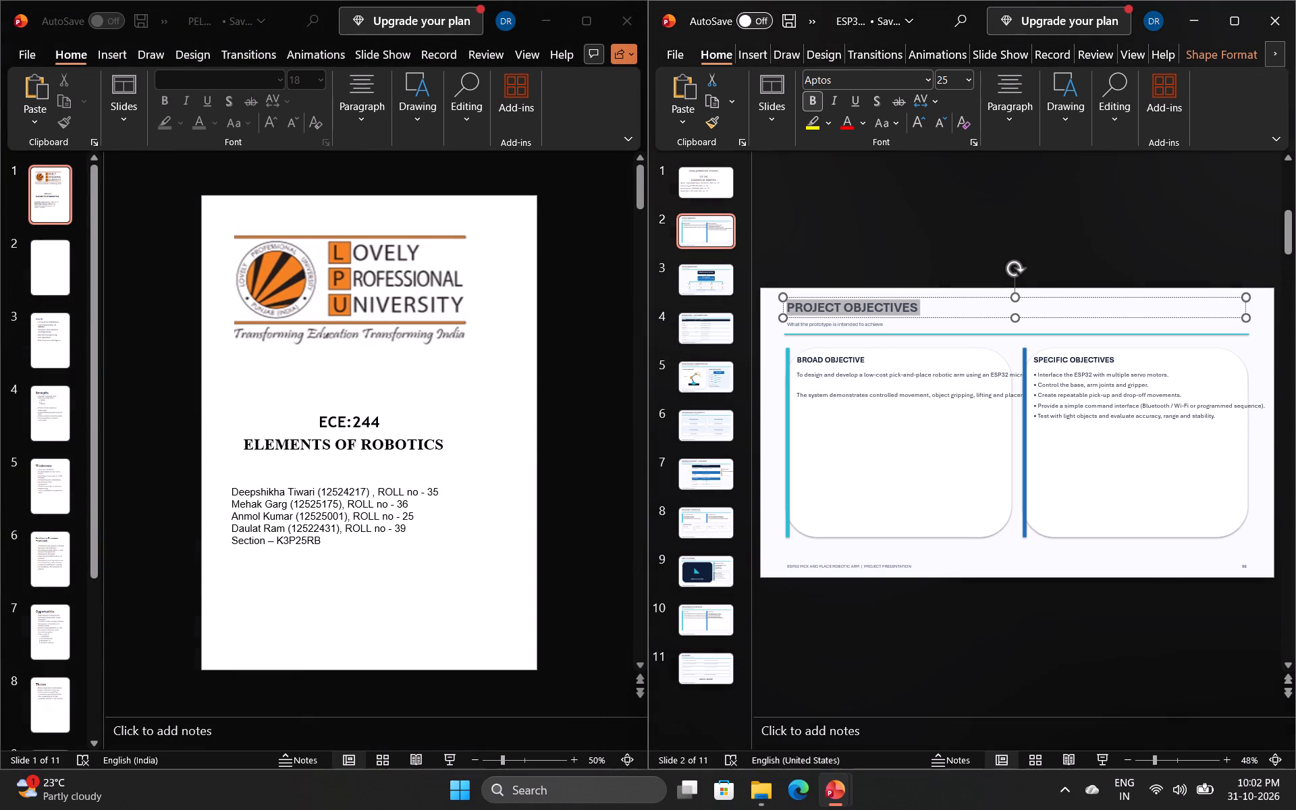
key("ctrl+c")
left_click(55, 278)
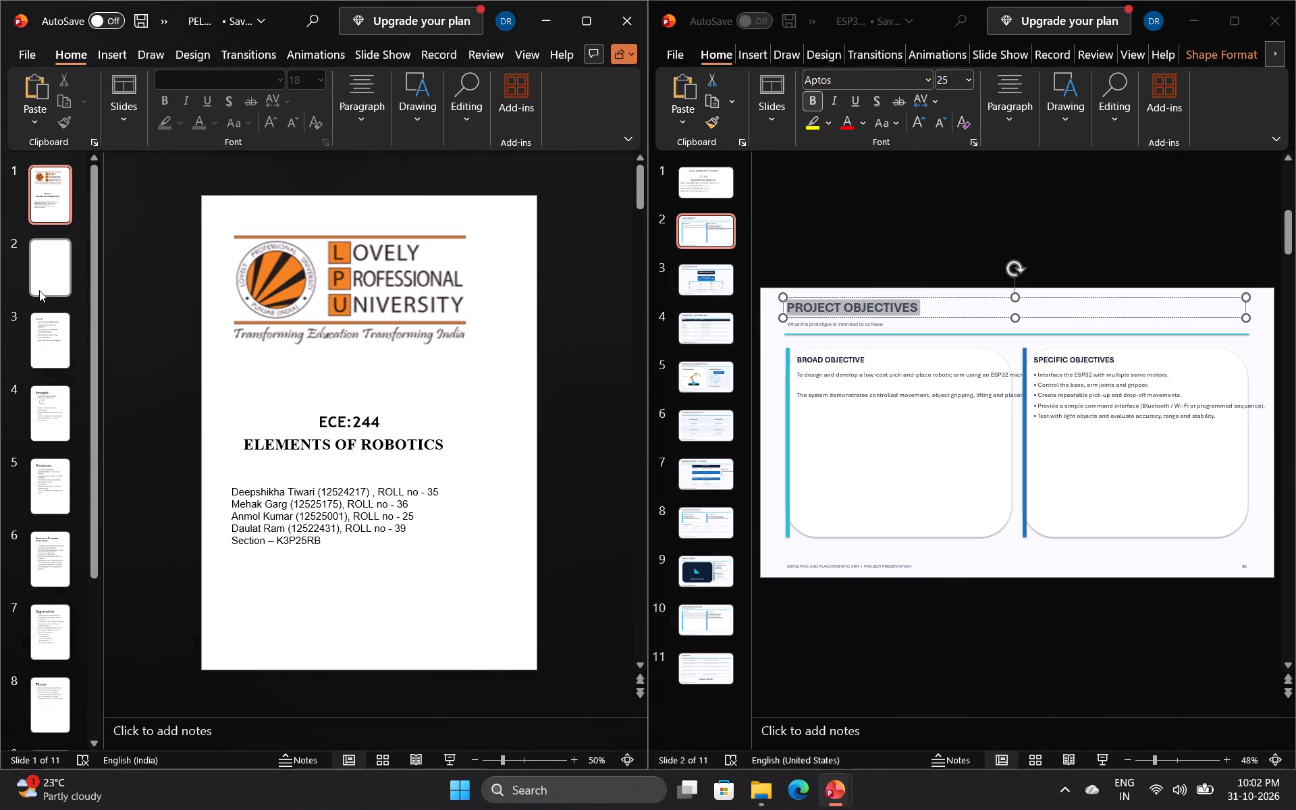
left_click(41, 280)
left_click(360, 333)
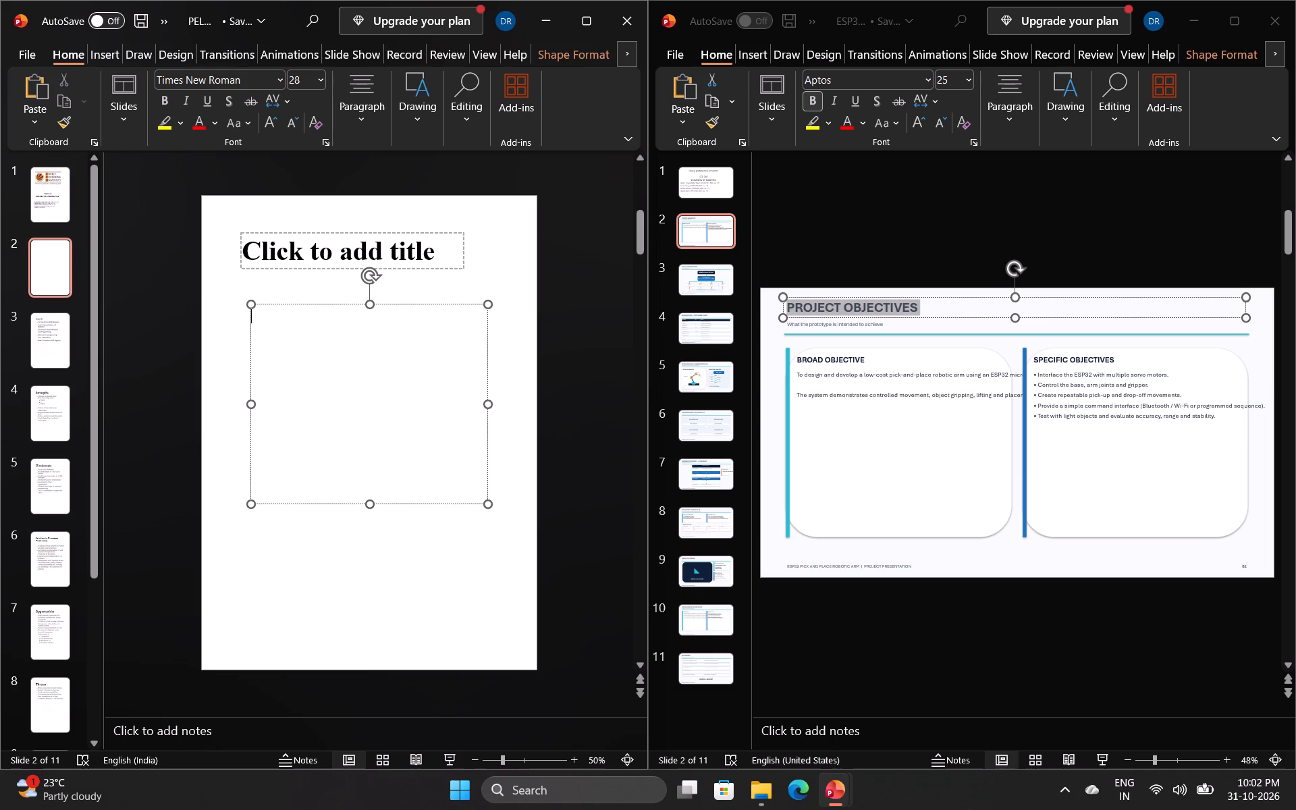
left_click(339, 249)
right_click(339, 249)
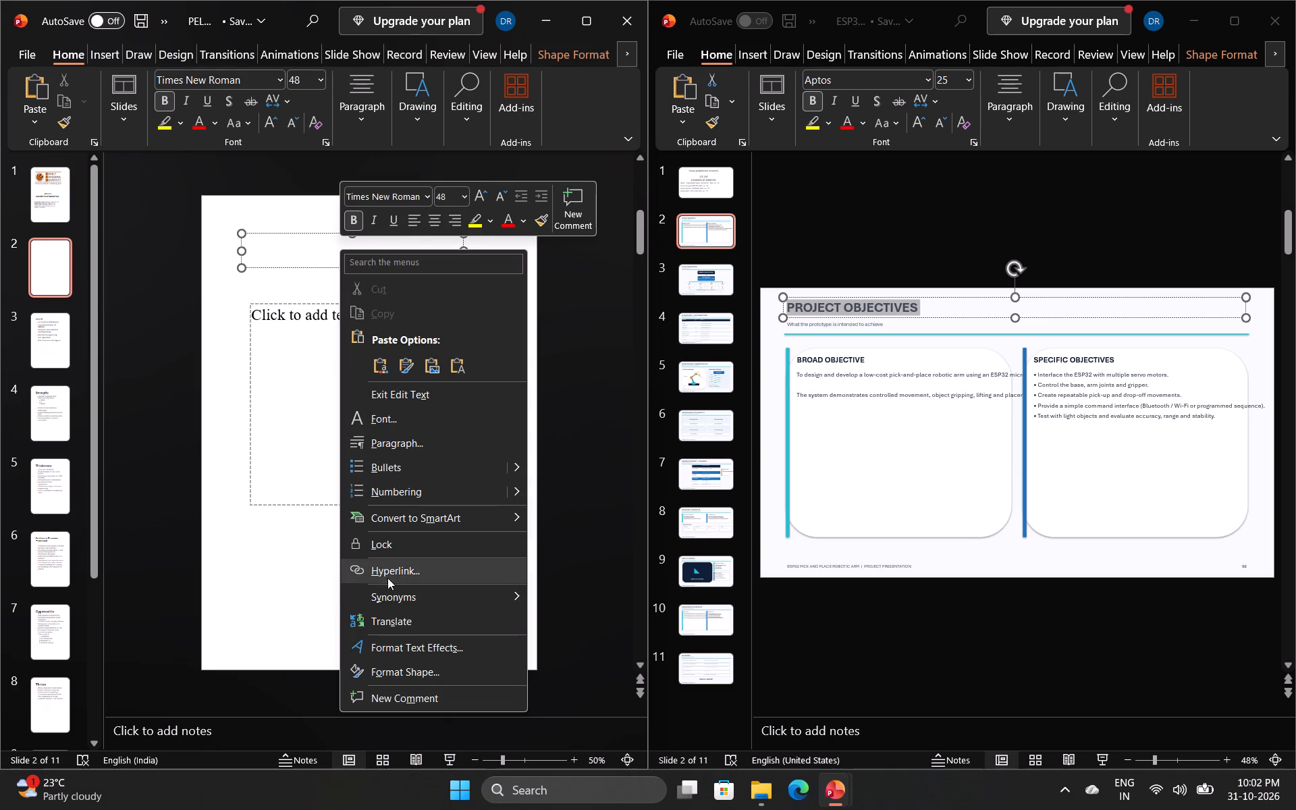
left_click(301, 580)
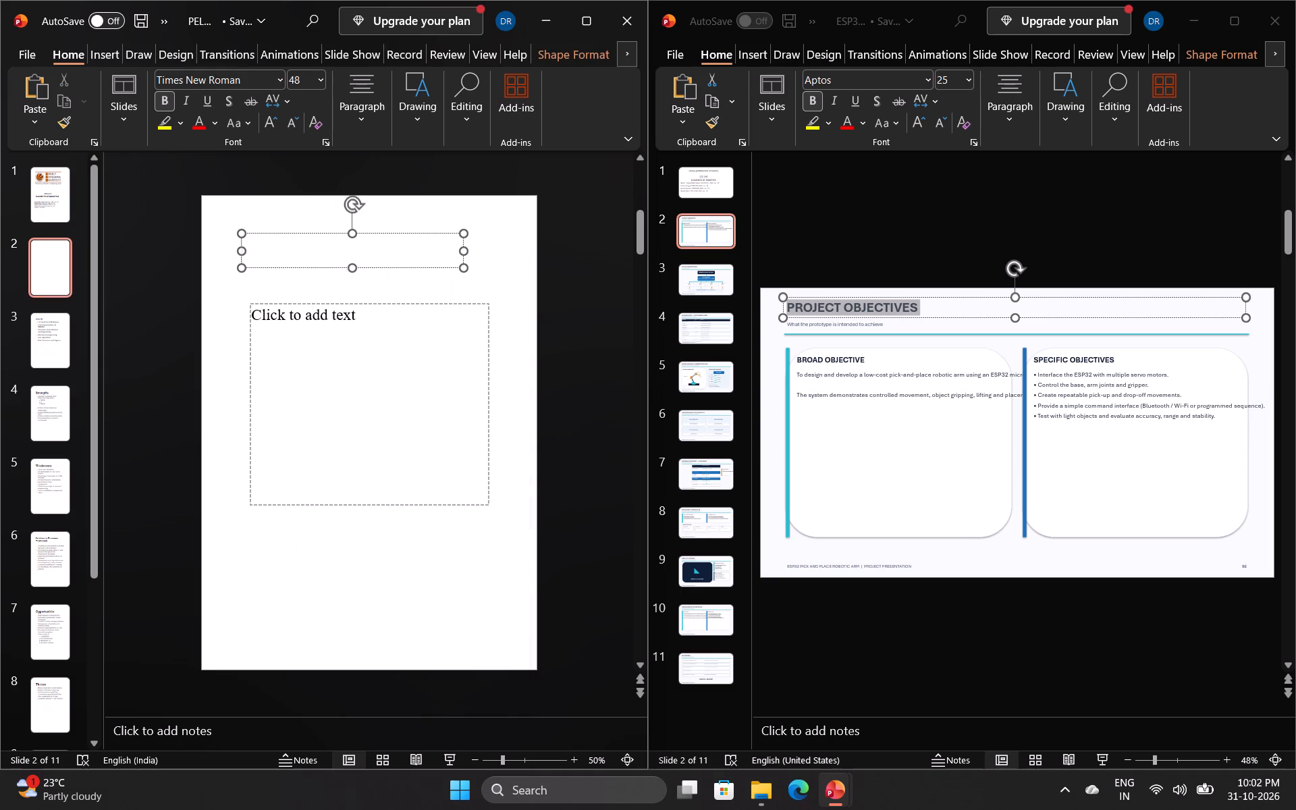
key("ctrl+v")
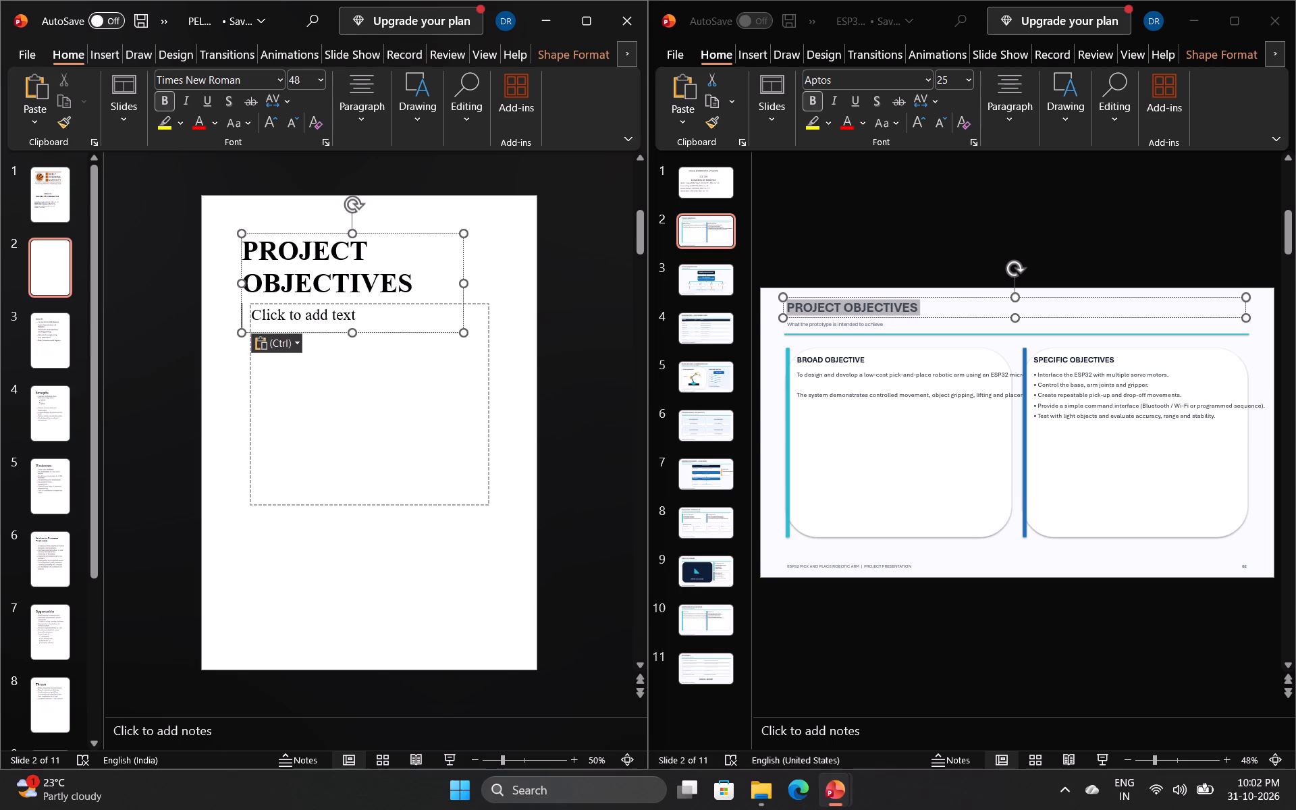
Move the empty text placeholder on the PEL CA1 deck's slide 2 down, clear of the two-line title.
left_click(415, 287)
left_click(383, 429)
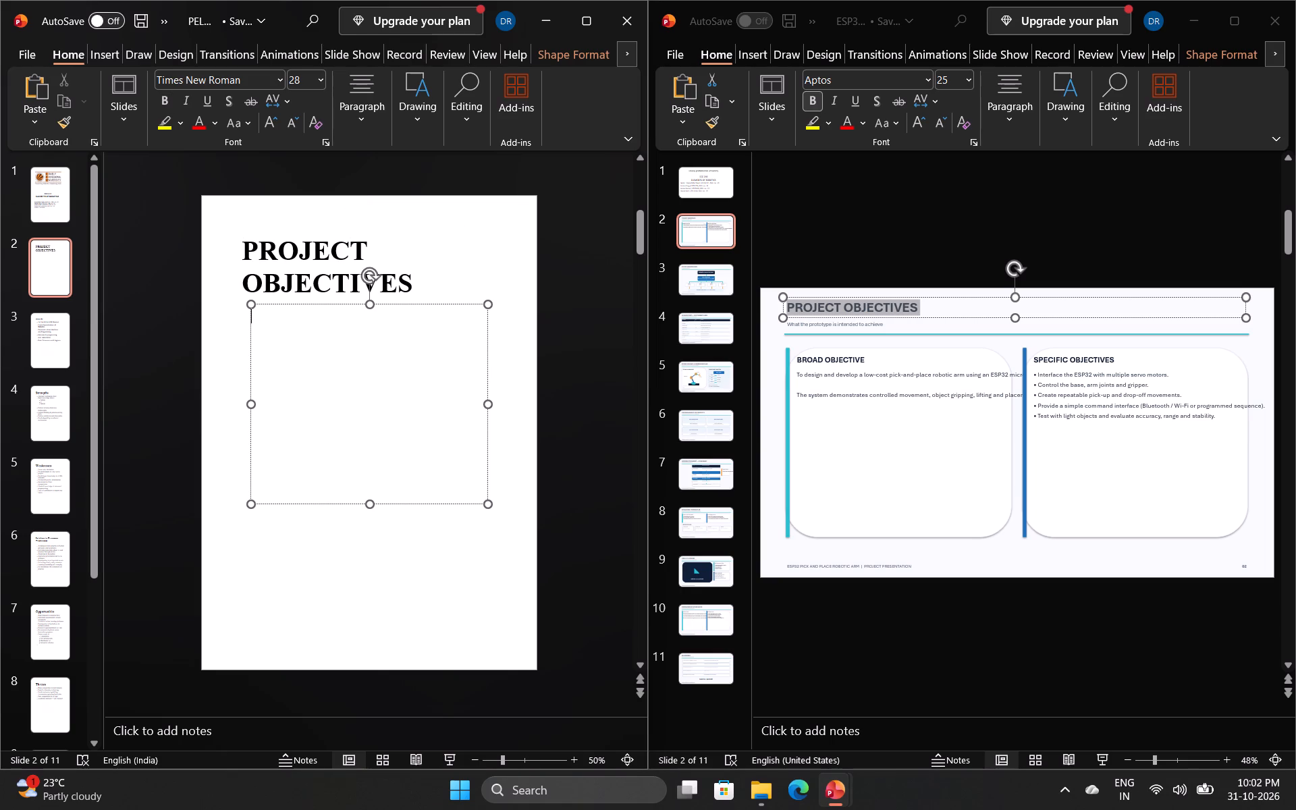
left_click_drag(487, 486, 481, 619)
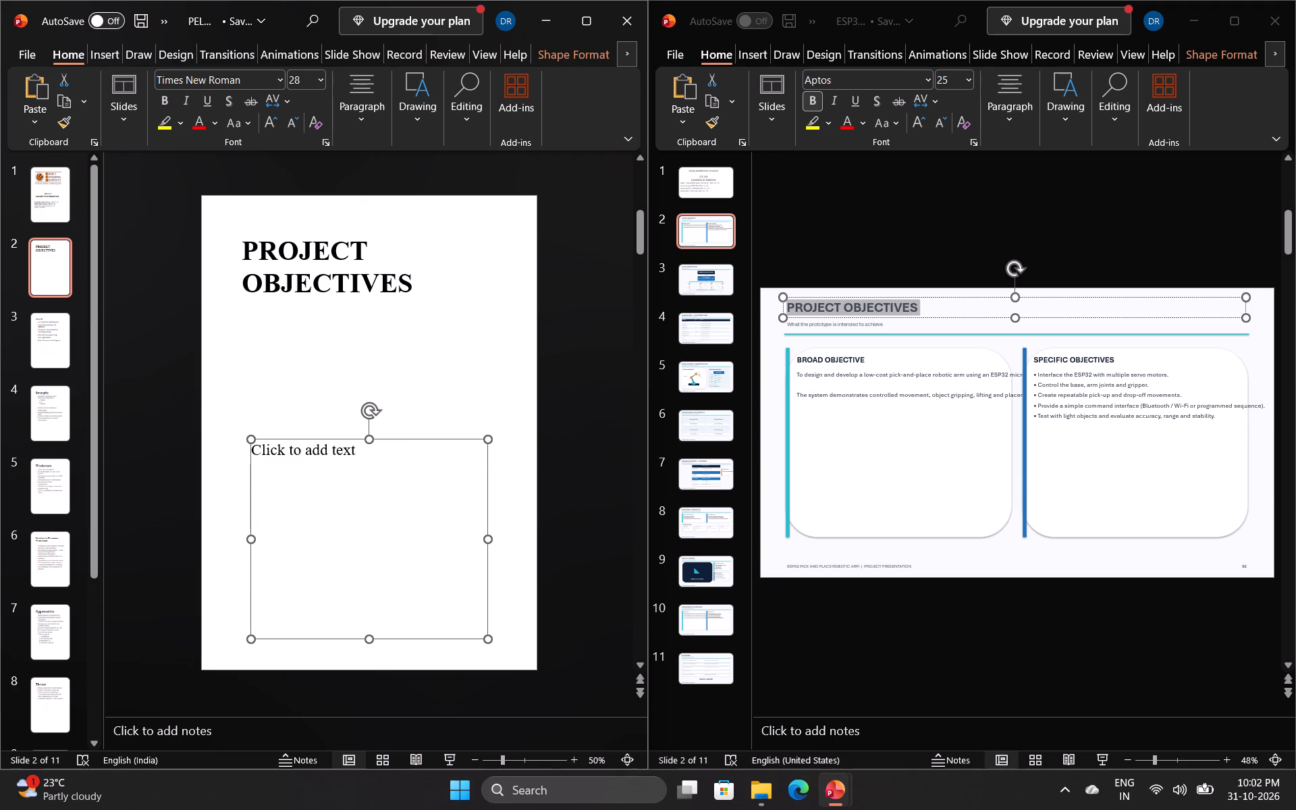
Shift the "PROJECT OBJECTIVES" title box slightly down, widen it towards the slide's right edge and shorten it to fit its text.
left_click(357, 263)
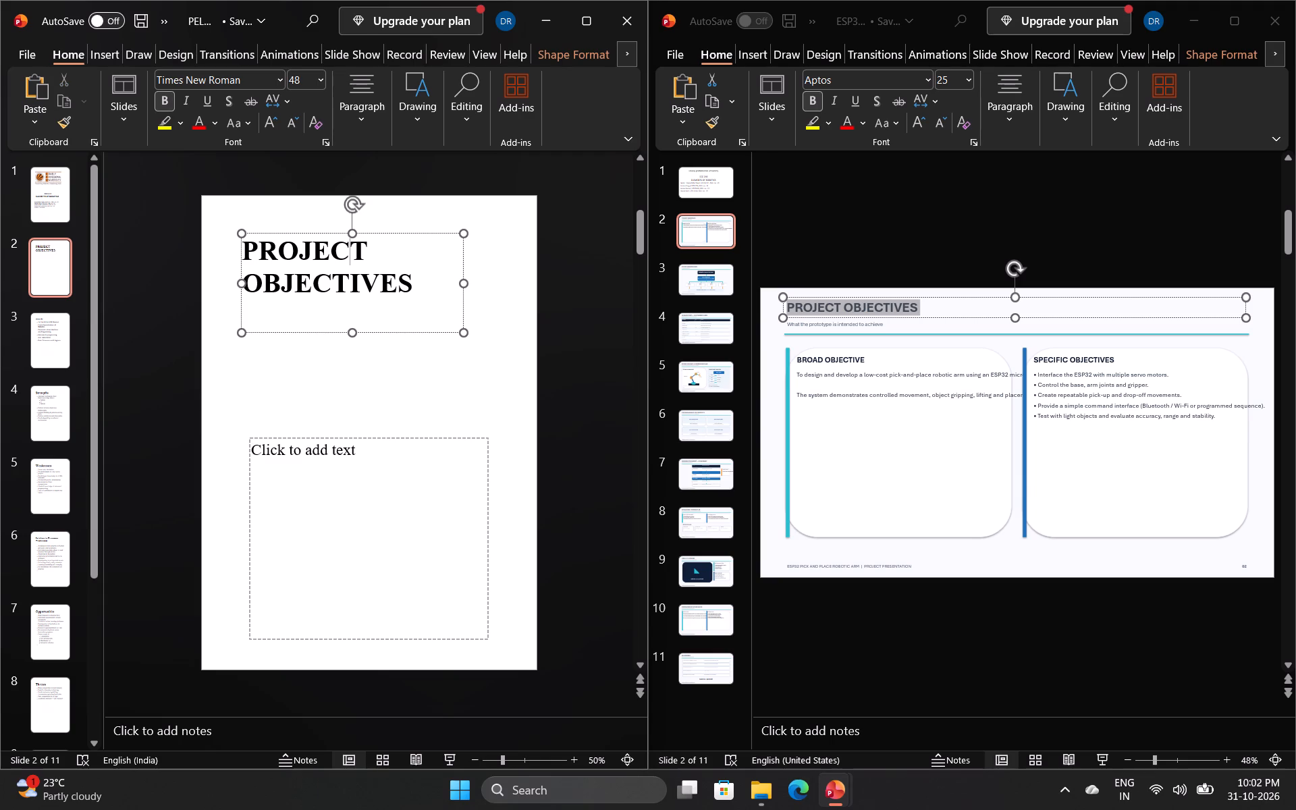
left_click_drag(462, 326, 464, 333)
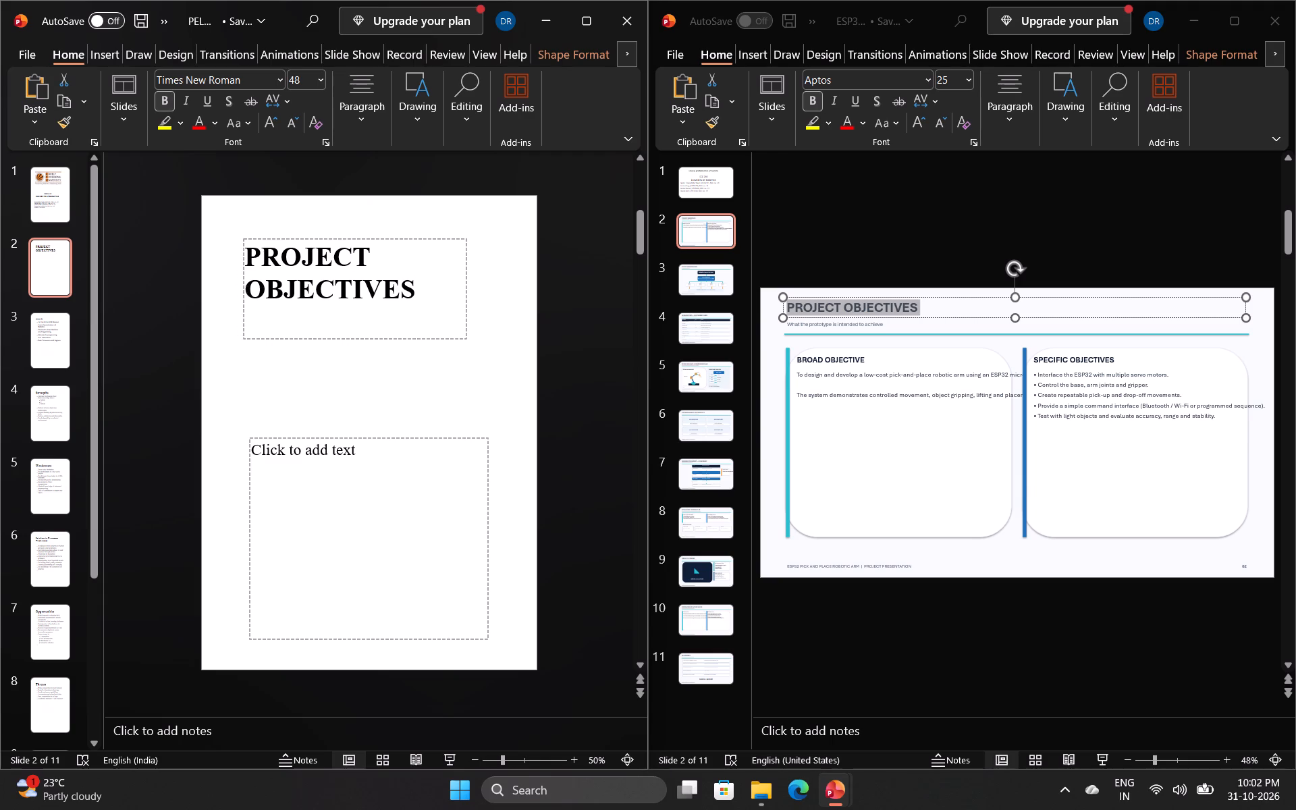
left_click_drag(464, 333, 462, 333)
left_click_drag(462, 340, 495, 344)
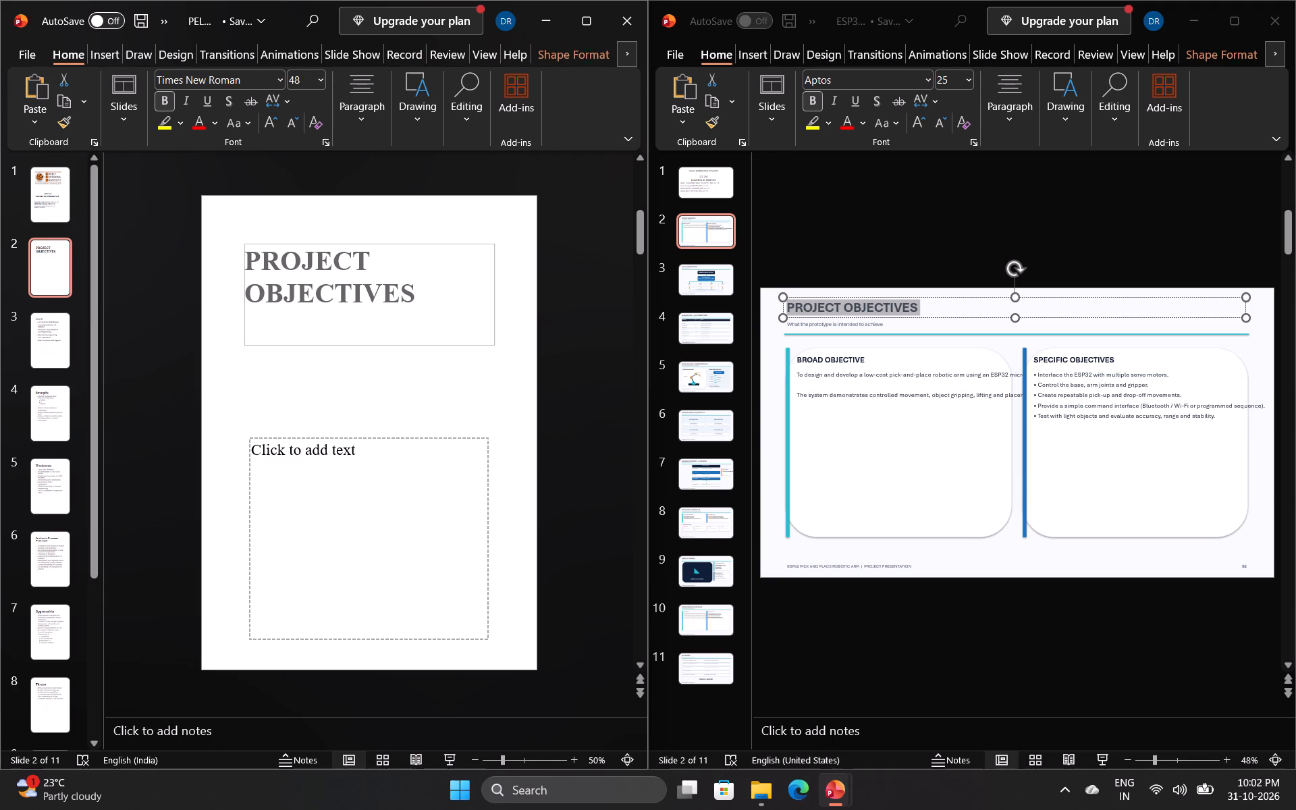
left_click_drag(495, 344, 512, 308)
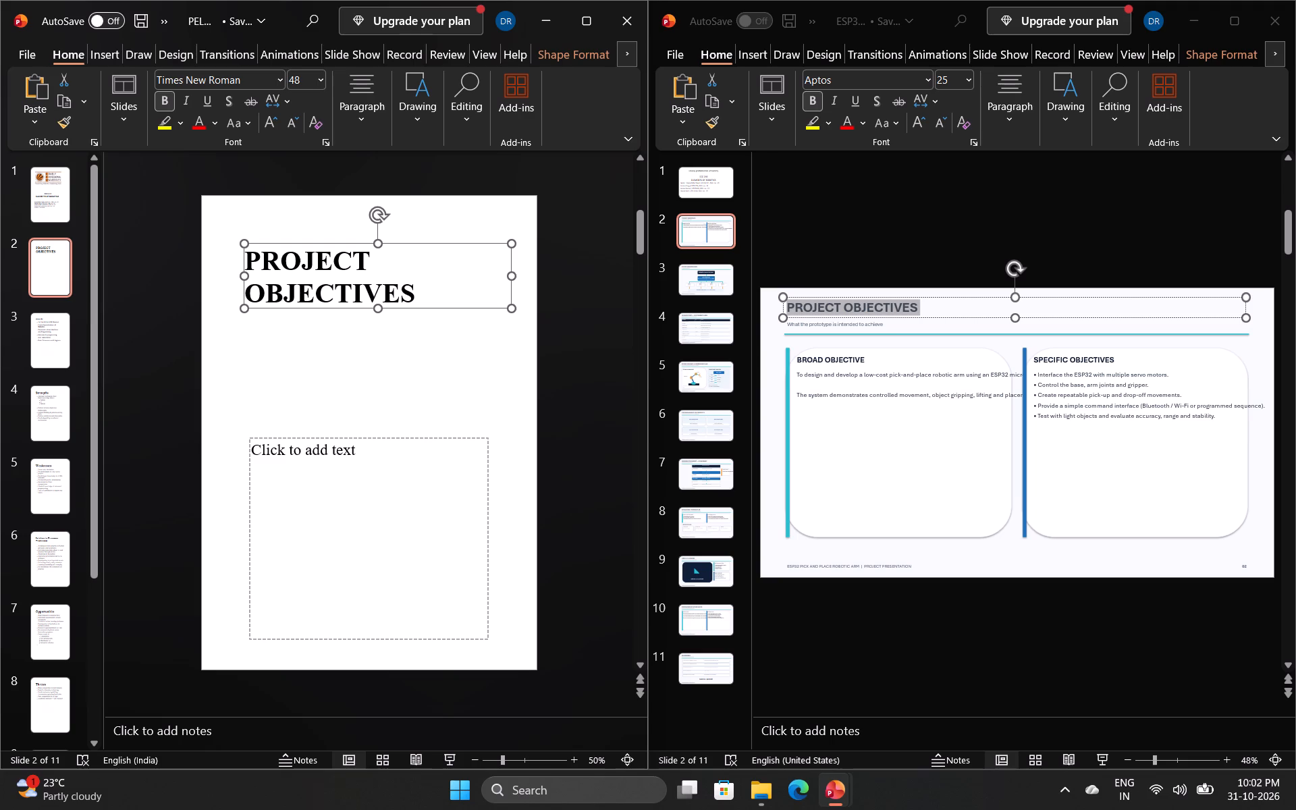
Set the font size of the "PROJECT OBJECTIVES" title to 32.
left_click_drag(246, 261, 401, 287)
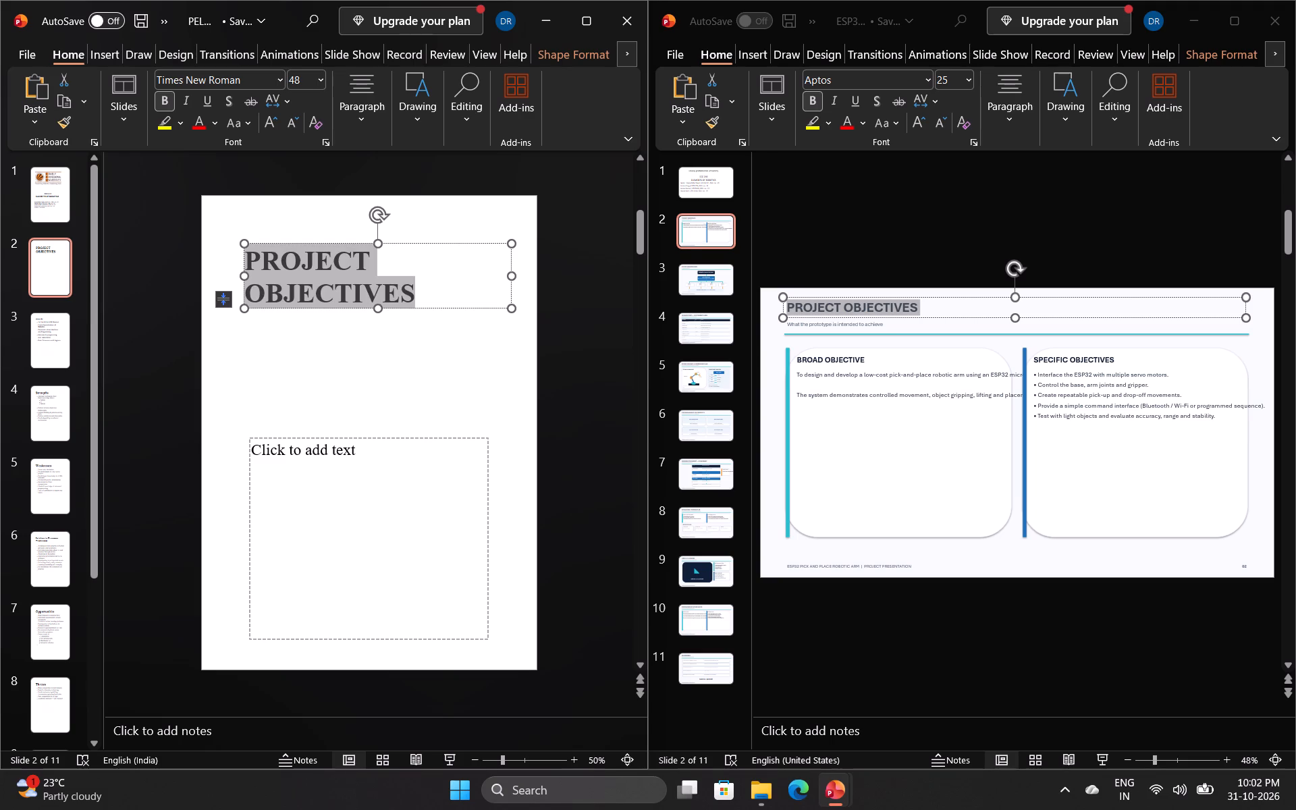
left_click_drag(401, 287, 435, 301)
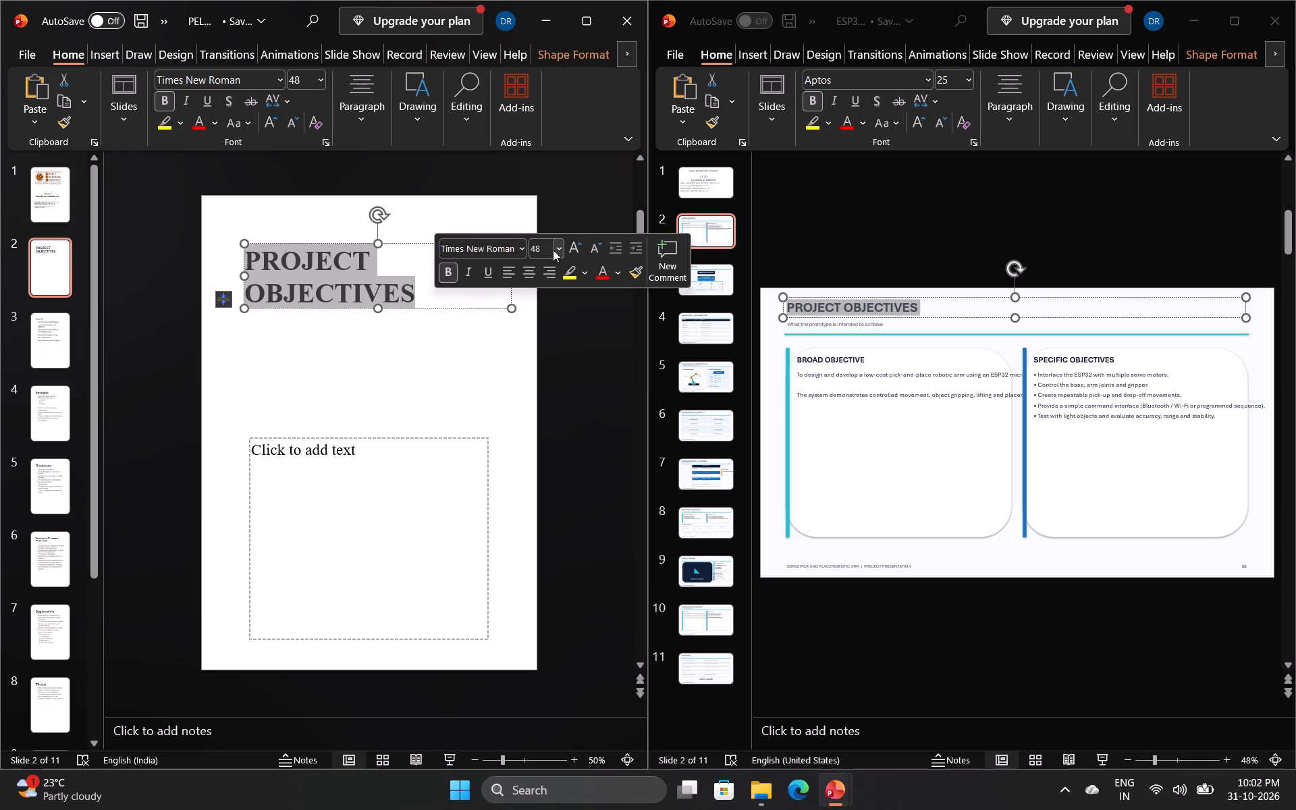
left_click(558, 246)
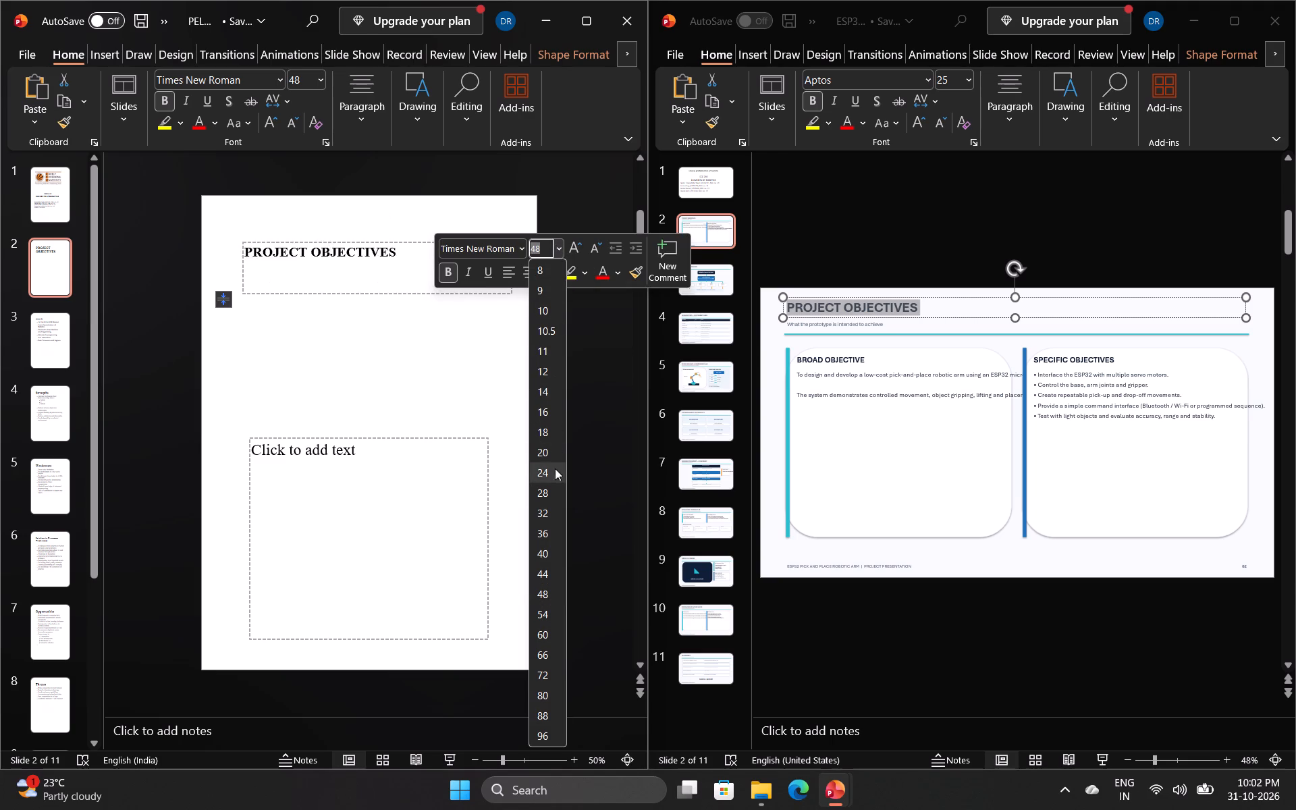
left_click(547, 512)
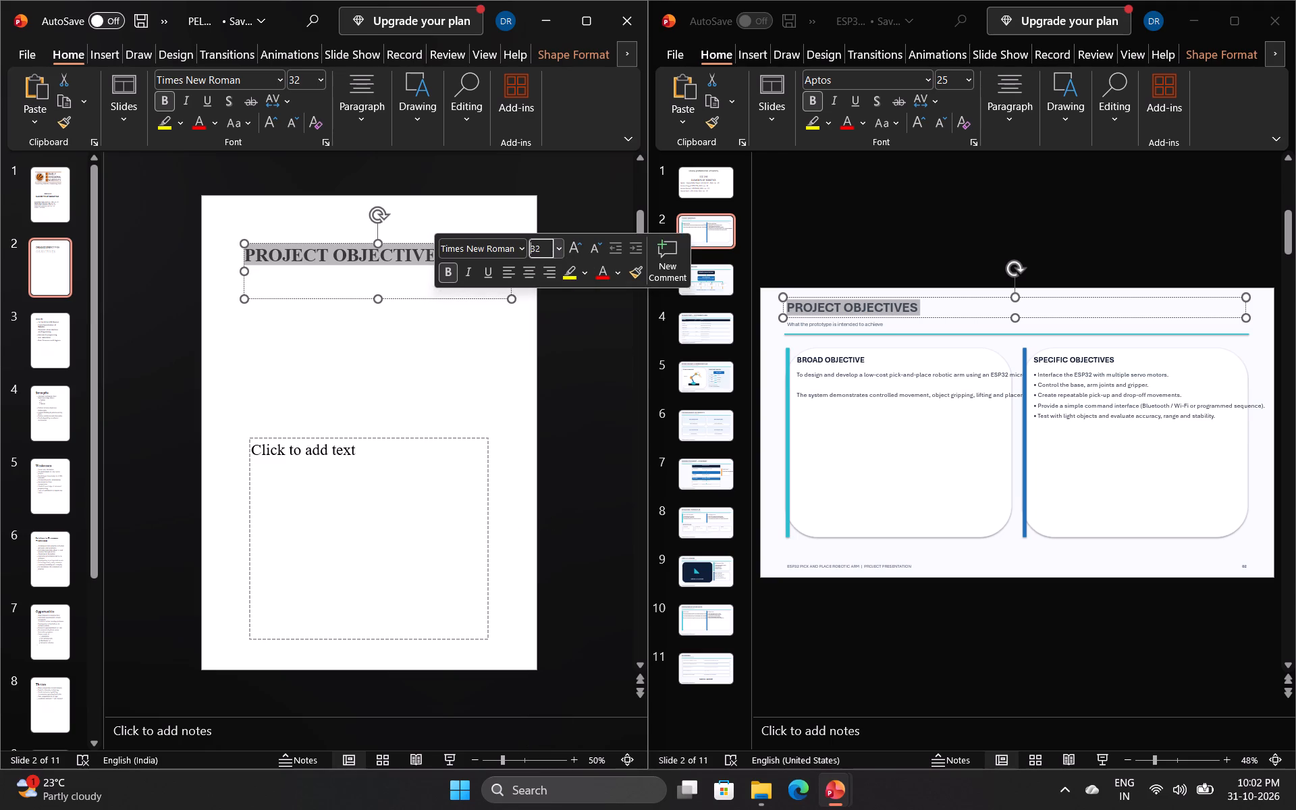
Move the empty text placeholder up to just below the title, lining up its left edge with the title text.
left_click(334, 557)
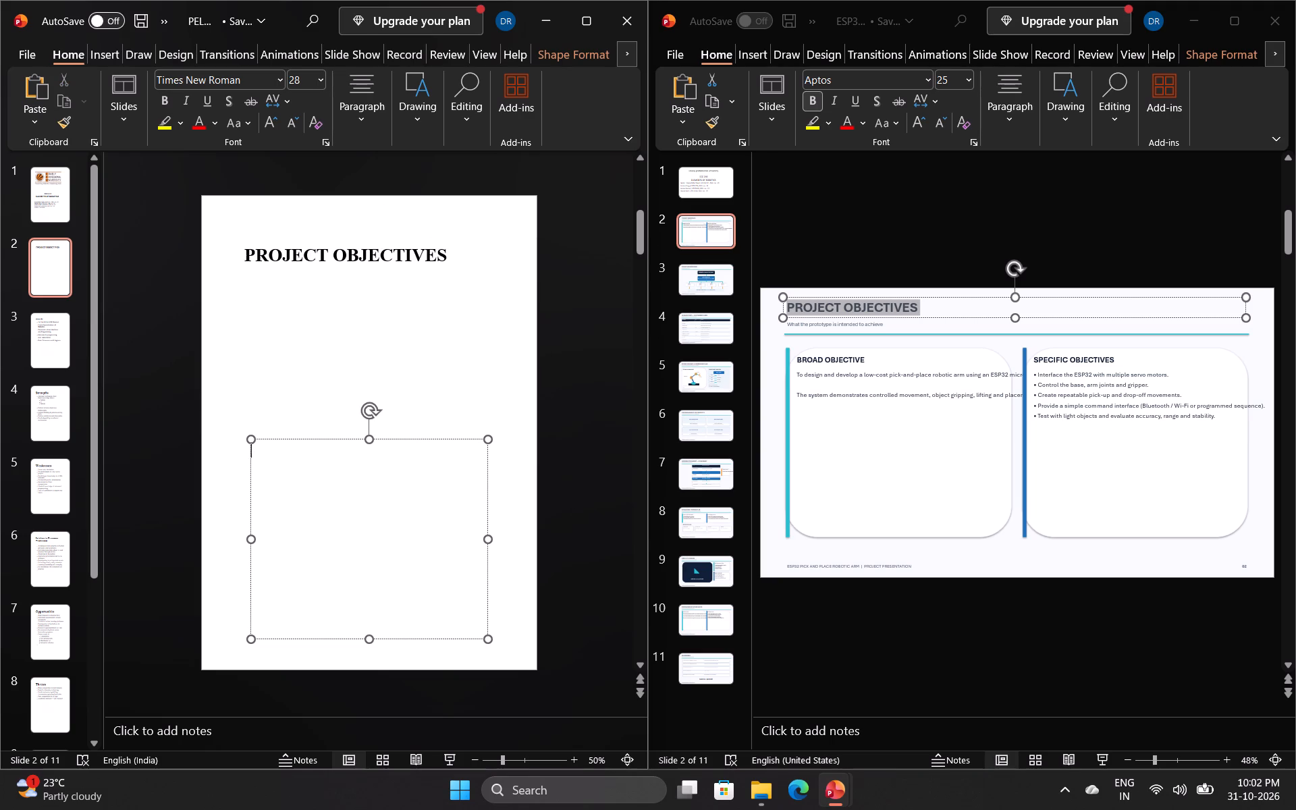
left_click_drag(489, 448, 468, 311)
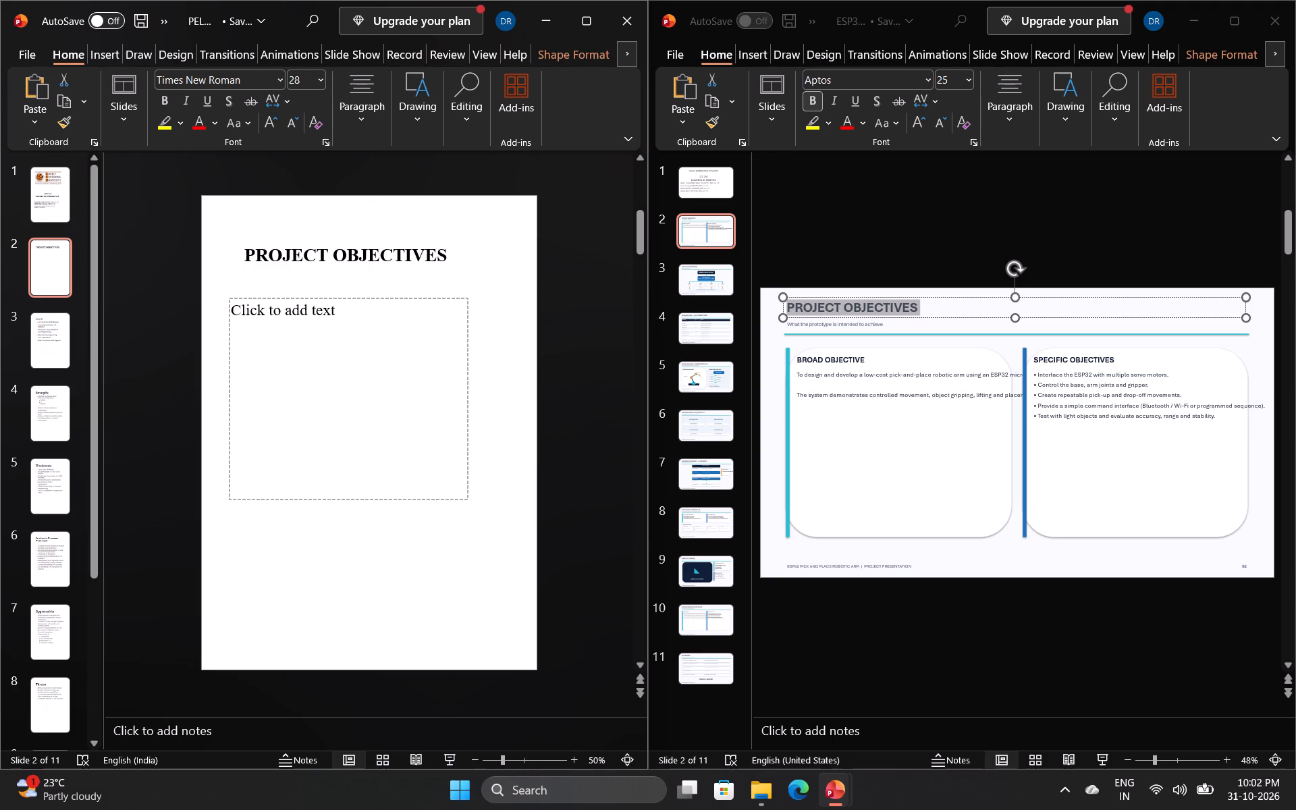
left_click_drag(468, 311, 479, 302)
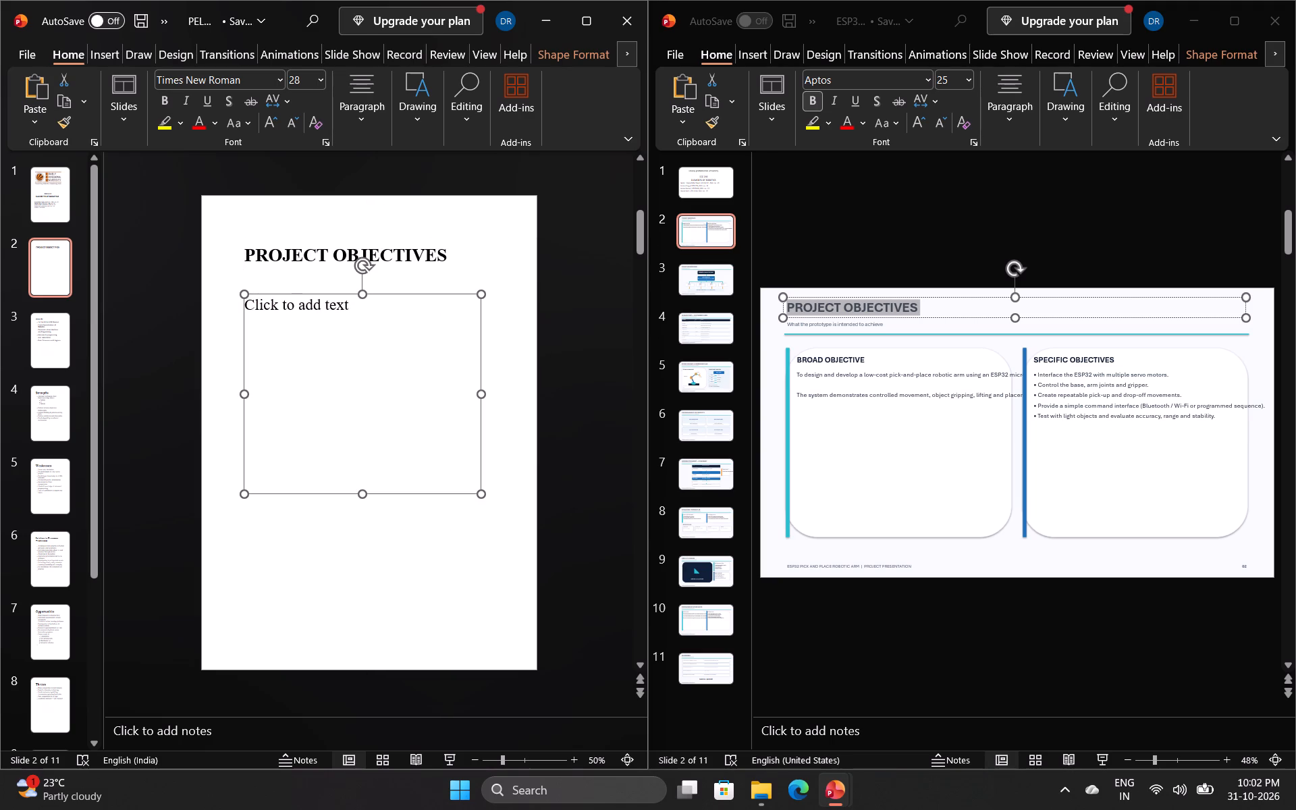
Copy the "BROAD OBJECTIVE" subheading from the ESP32 deck's slide 2 into the text placeholder under the PEL CA1 deck's title.
left_click(337, 327)
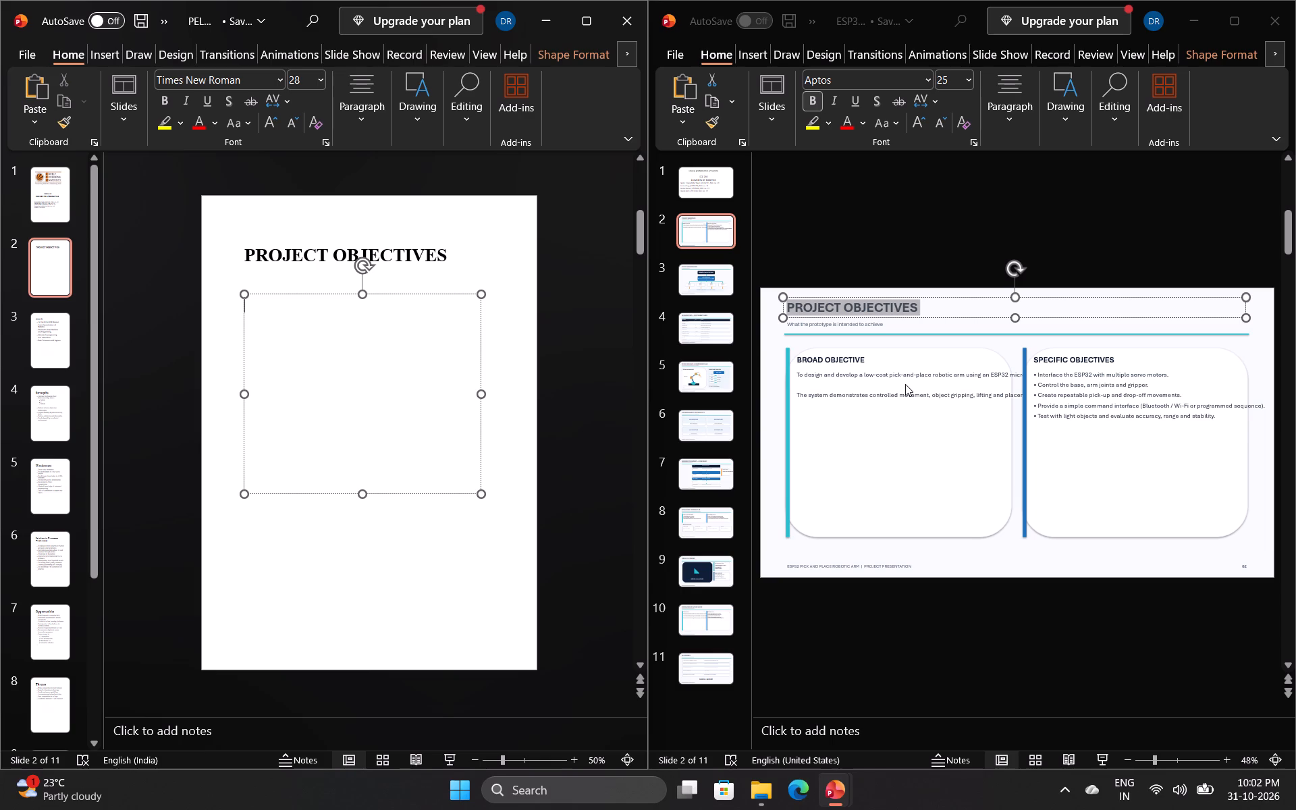
left_click(796, 356)
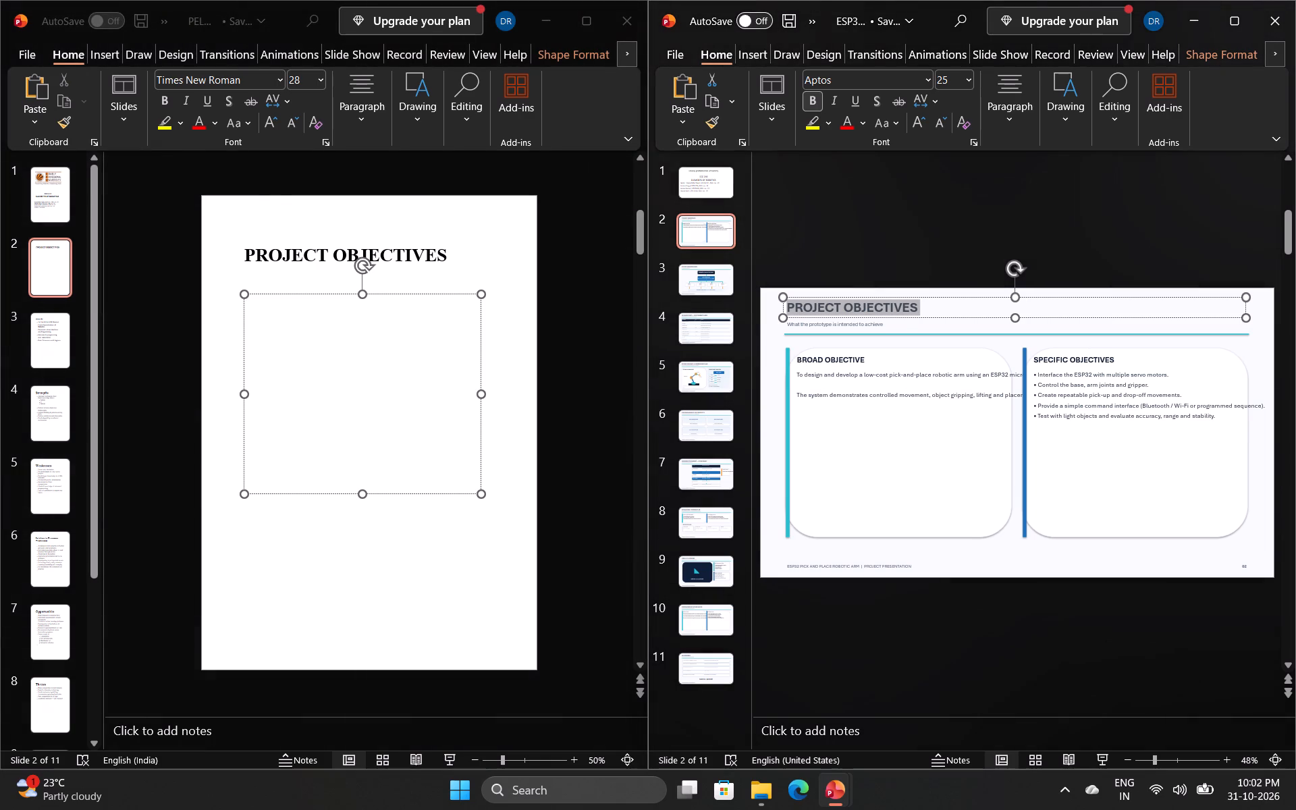
left_click_drag(796, 356, 878, 356)
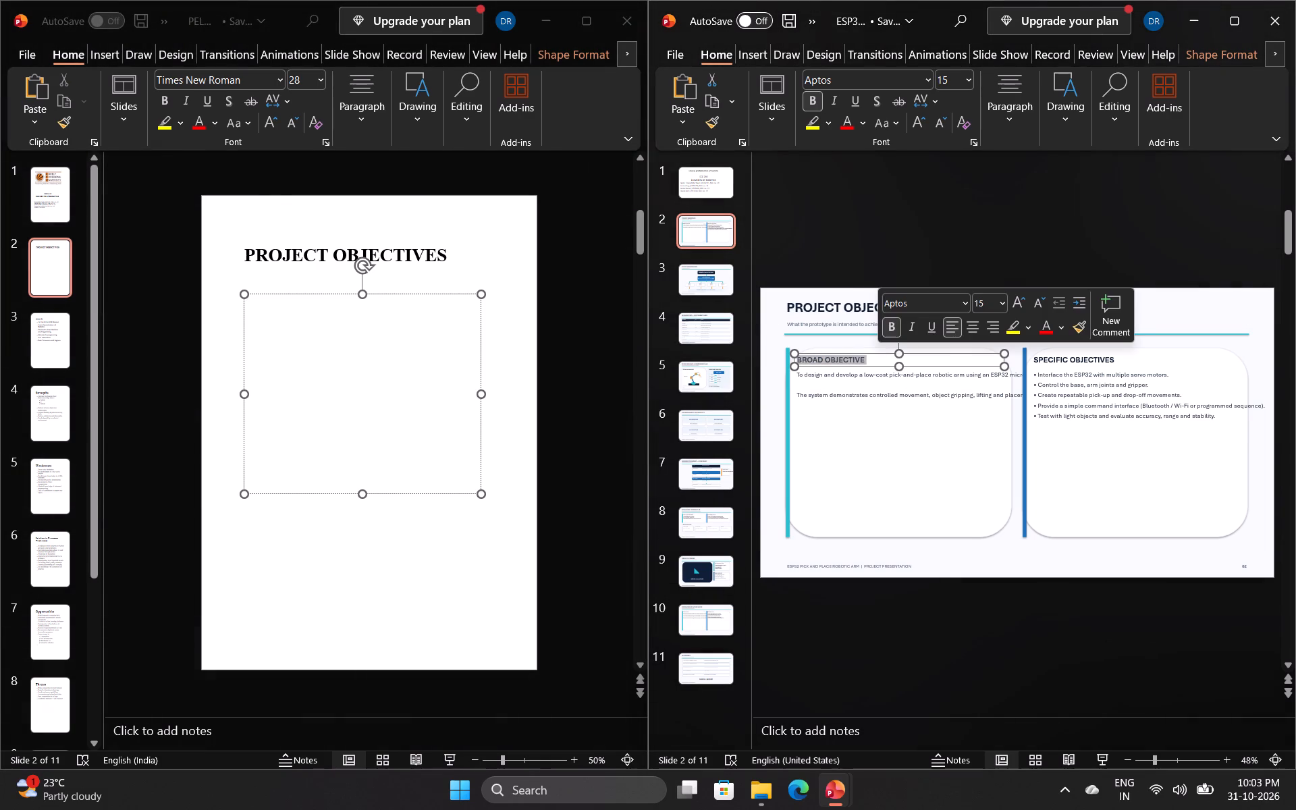
key("ctrl+c")
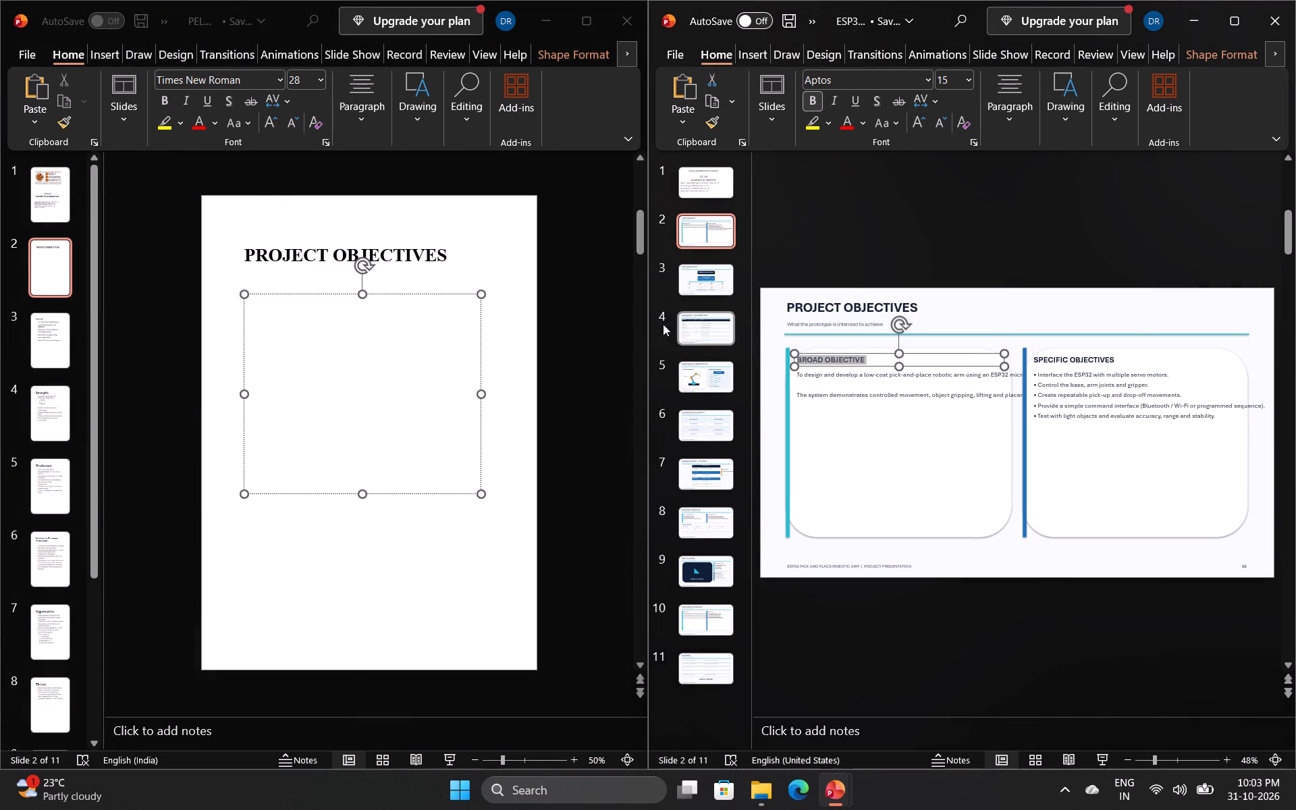
left_click(358, 316)
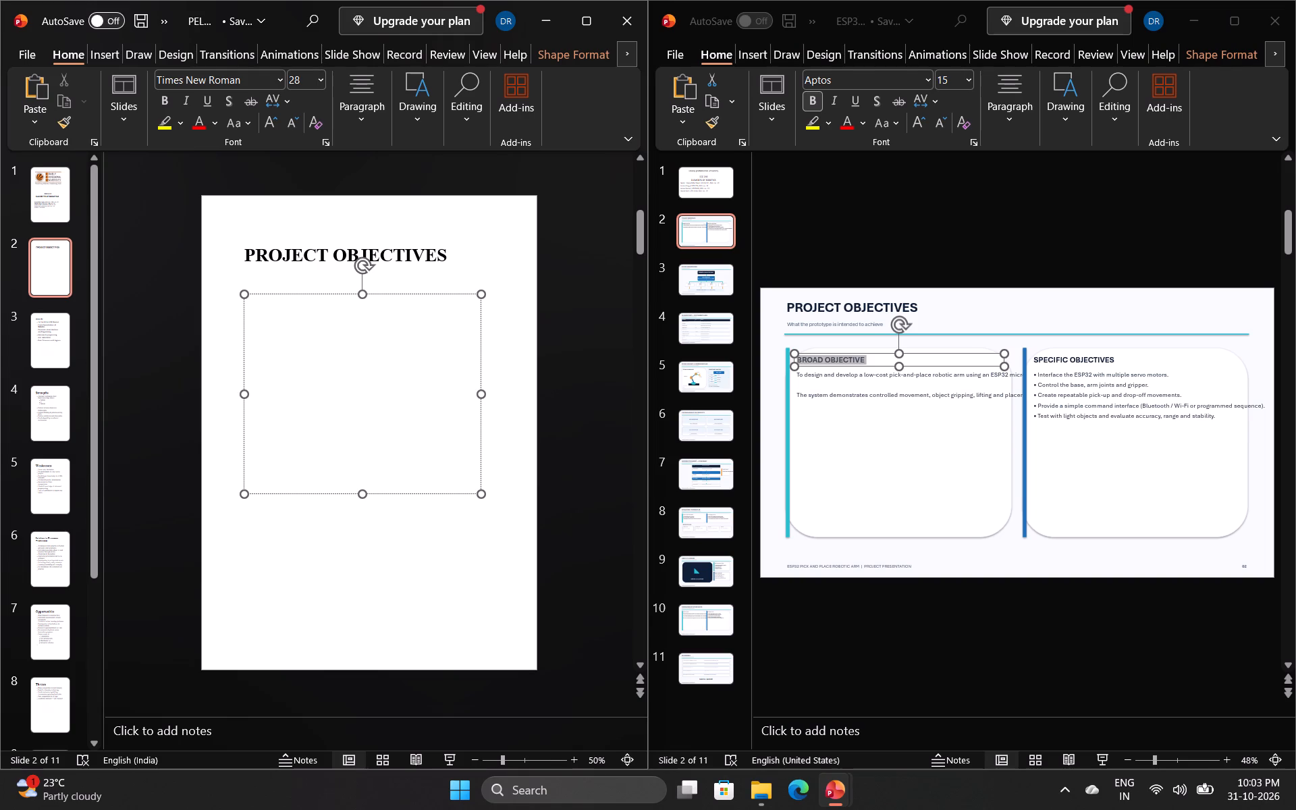
key("ctrl+c")
key("ctrl+v")
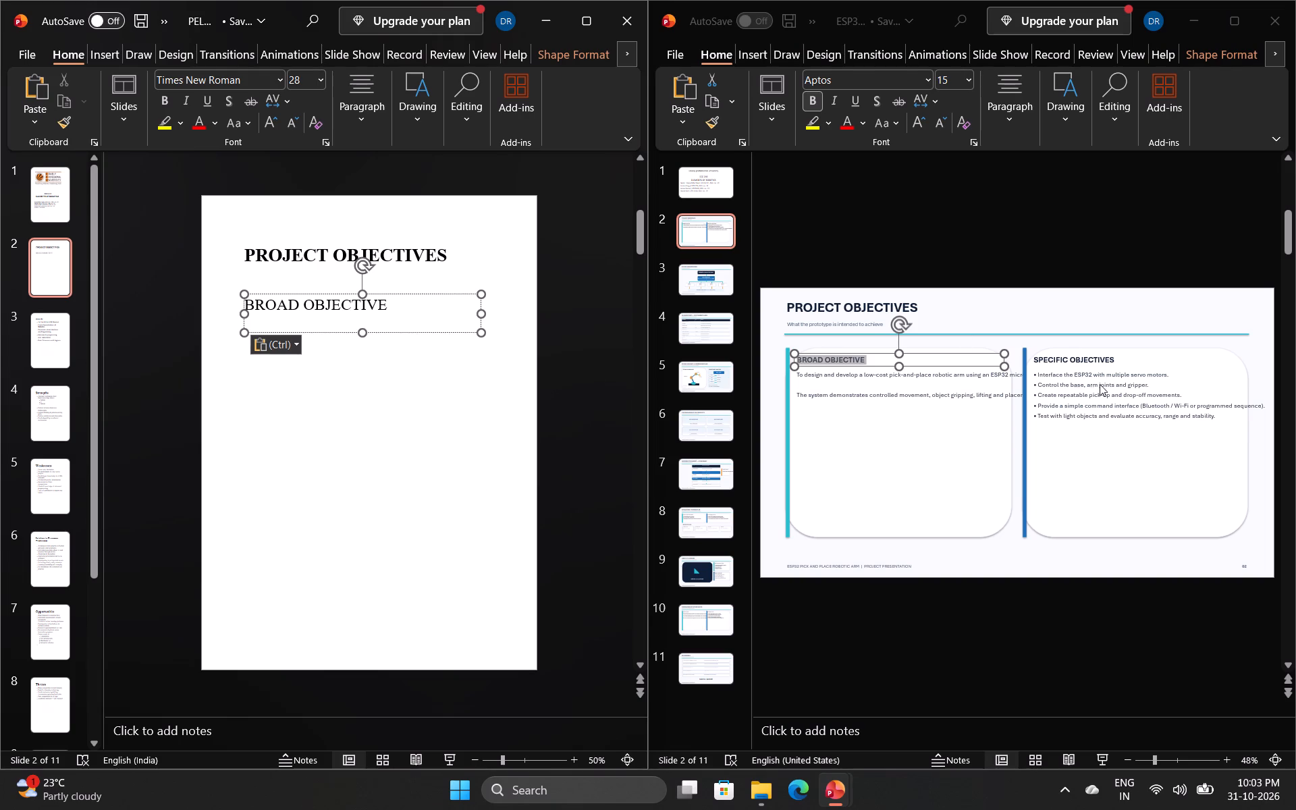
Copy the "SPECIFIC OBJECTIVES" subheading from the ESP32 deck's slide 2 onto the line below "BROAD OBJECTIVE" in the PEL CA1 deck.
left_click(1036, 355)
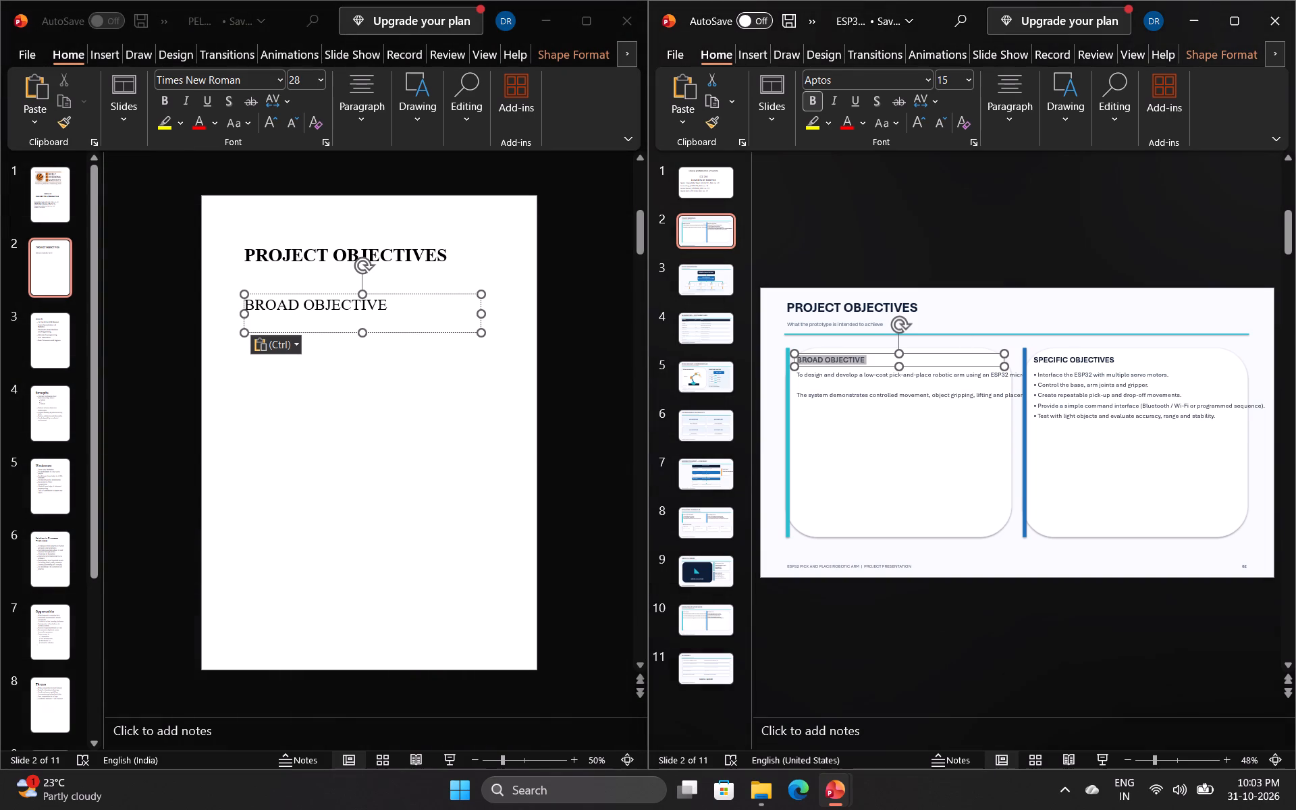
left_click(1033, 358)
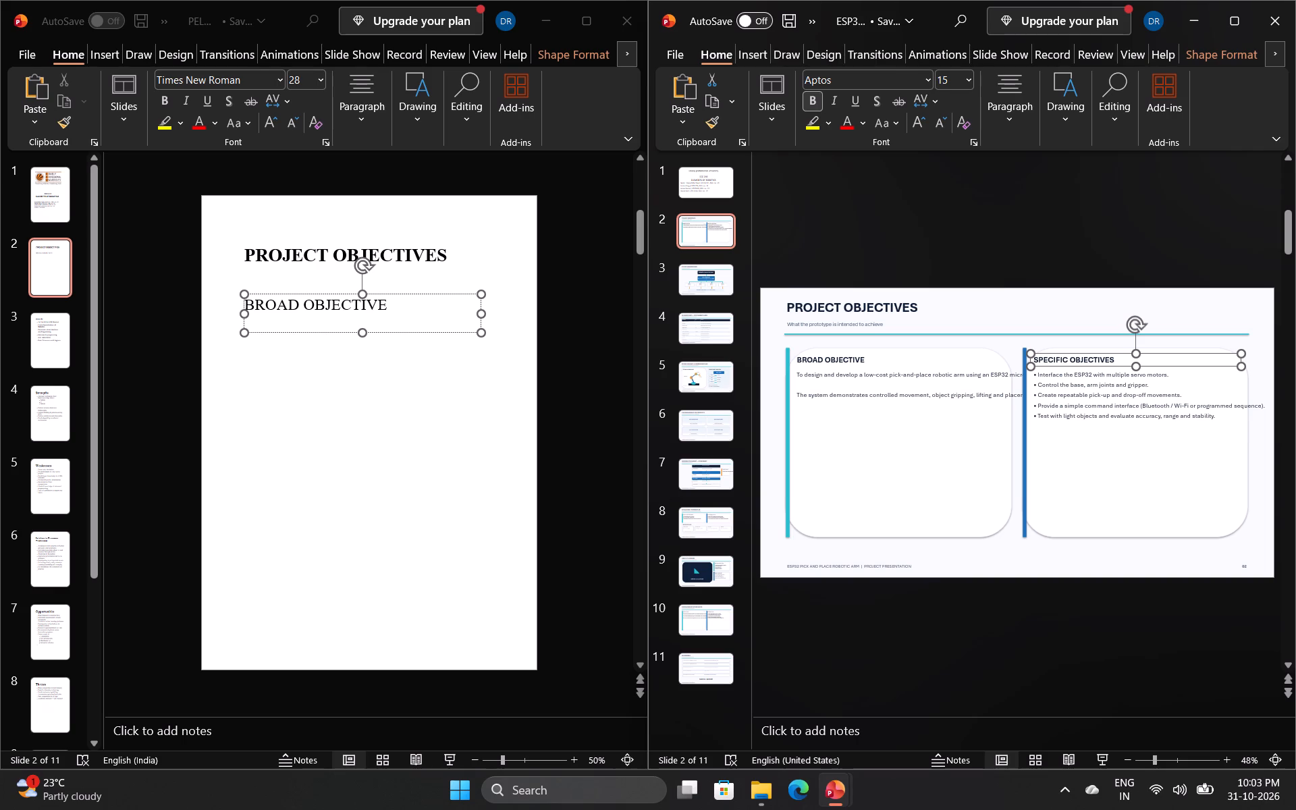
left_click_drag(1035, 360, 1129, 358)
key("ctrl+c")
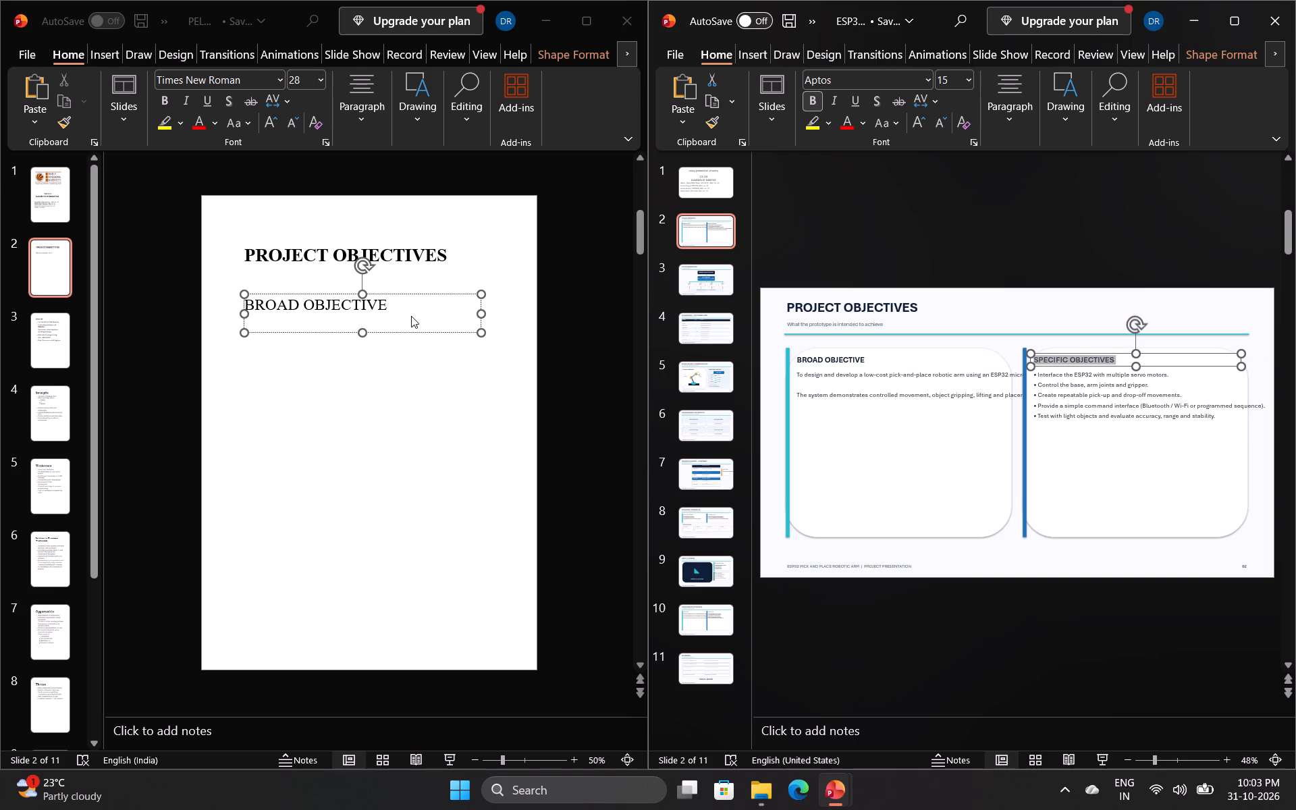
left_click(414, 310)
left_click(412, 317)
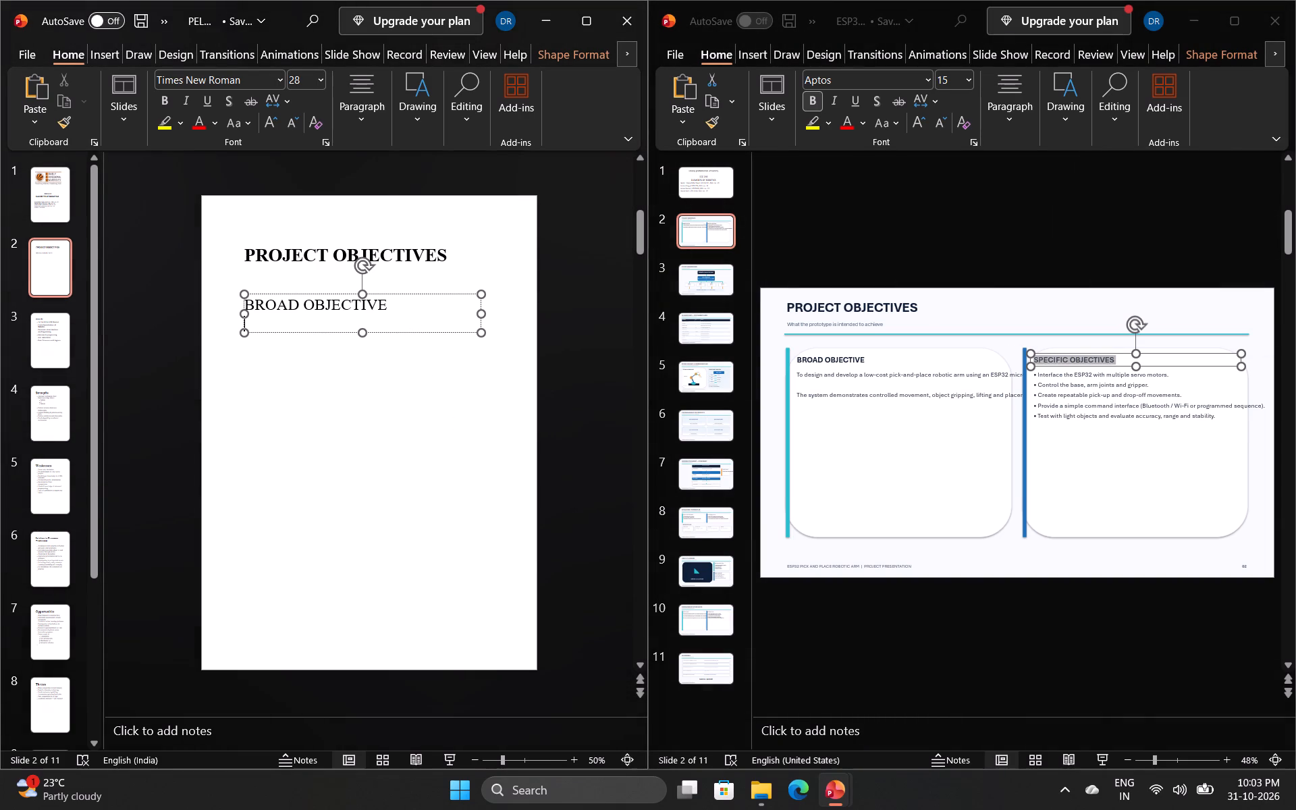
double_click(409, 320)
left_click(409, 320)
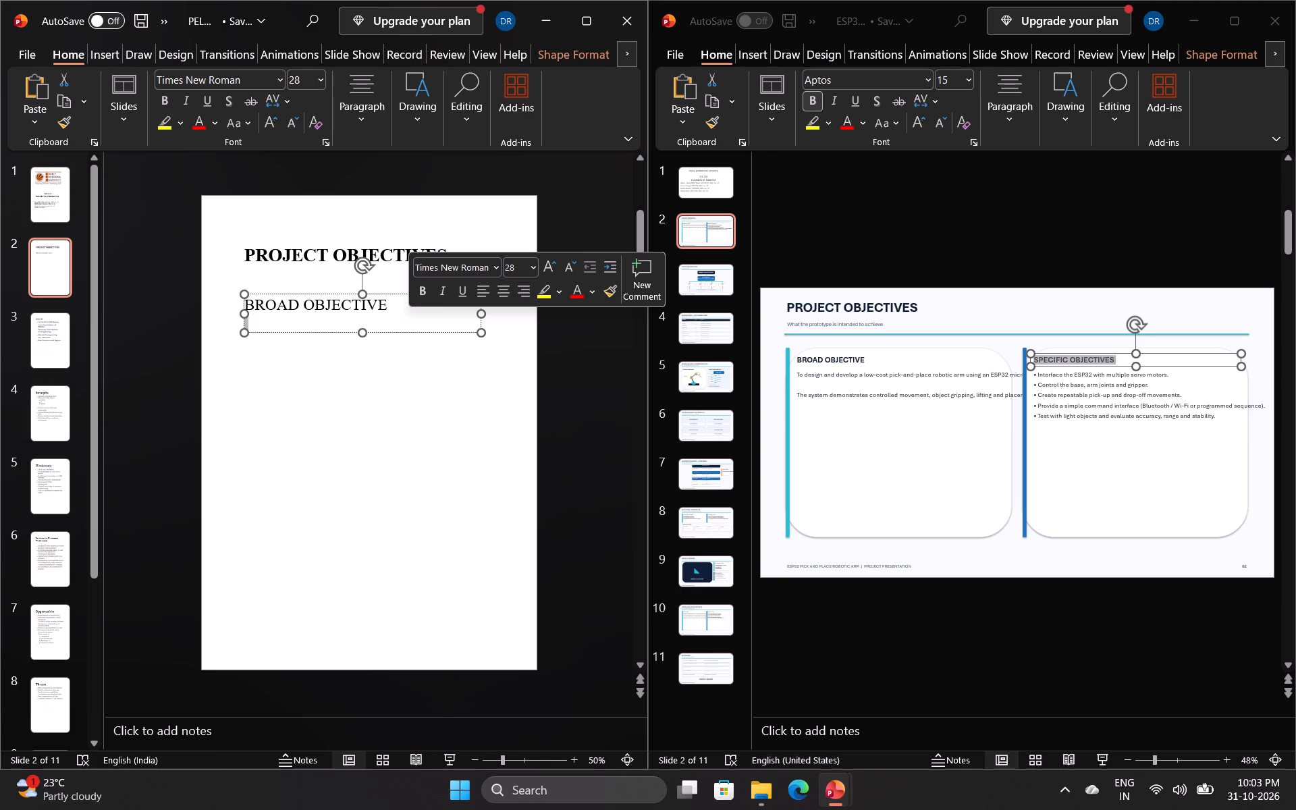
left_click(337, 325)
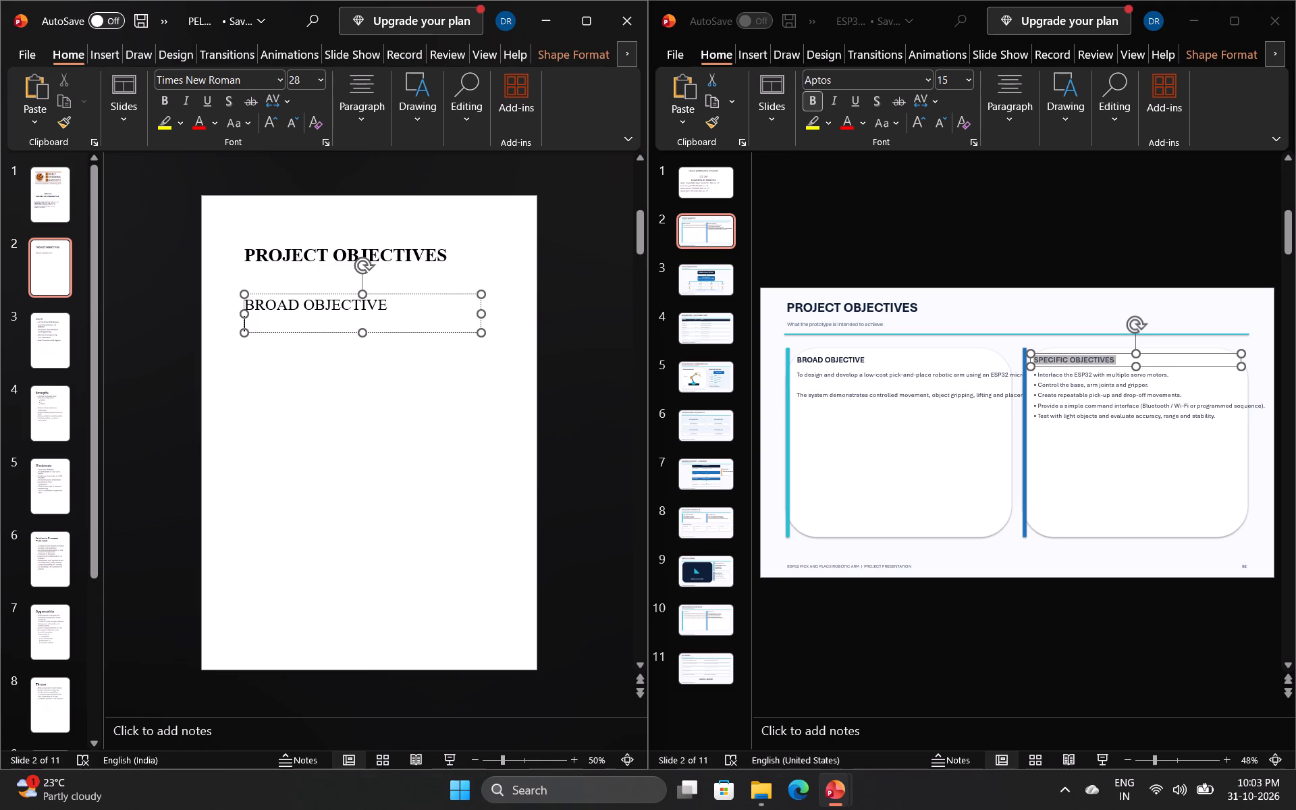
key("ctrl+v")
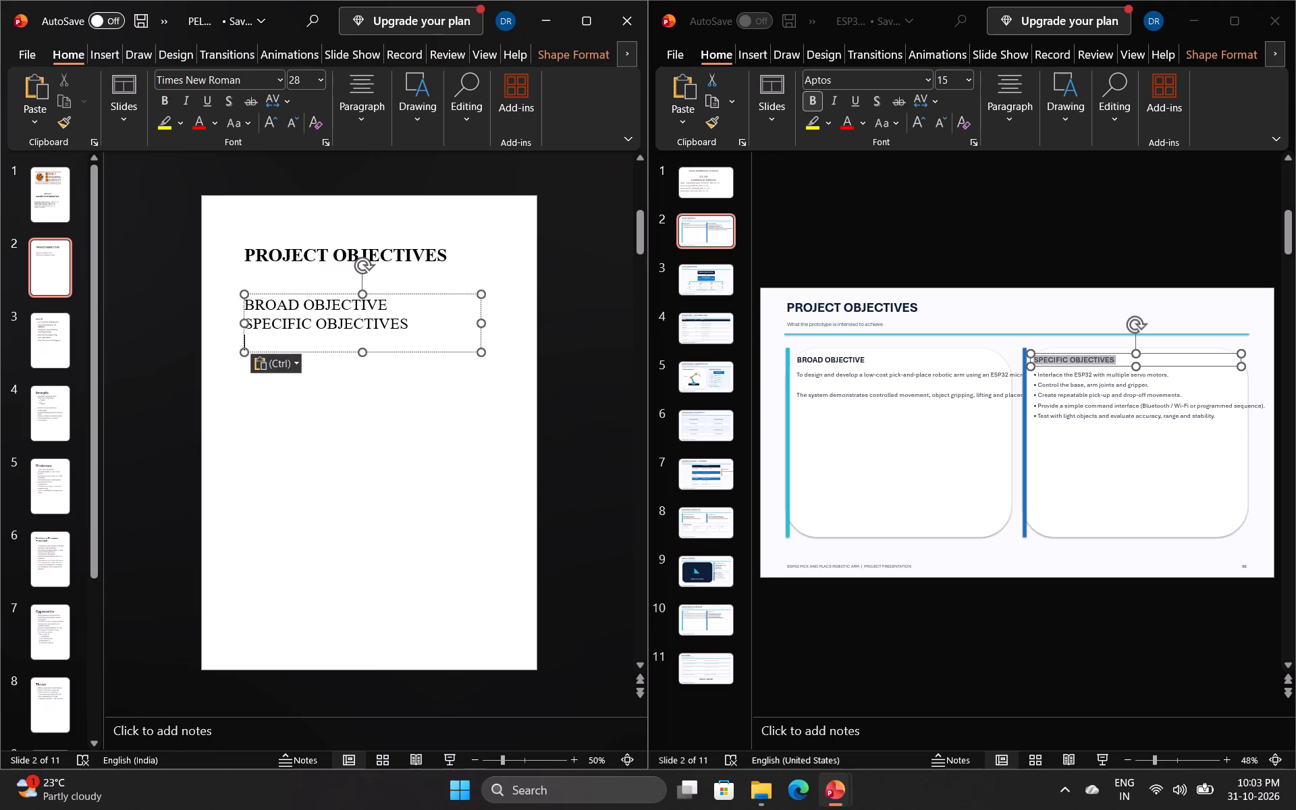
Insert twelve empty lines between the "BROAD OBJECTIVE" and "SPECIFIC OBJECTIVES" subheadings.
left_click(388, 302)
key("Return")
key("Return")
key("Return")
key("Return")
key("Return")
key("Return")
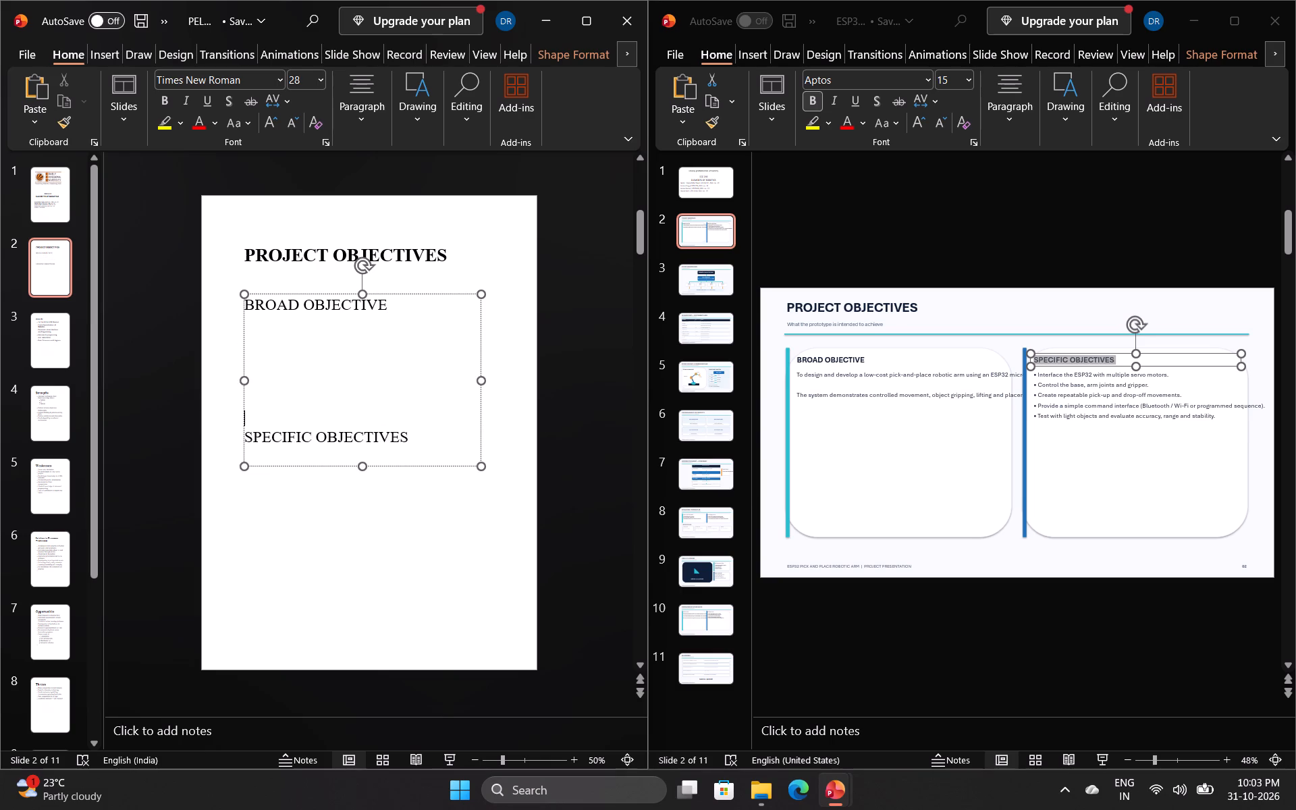
key("Return")
key("Return")
key("Return")
key("Return")
key("Return")
key("Return")
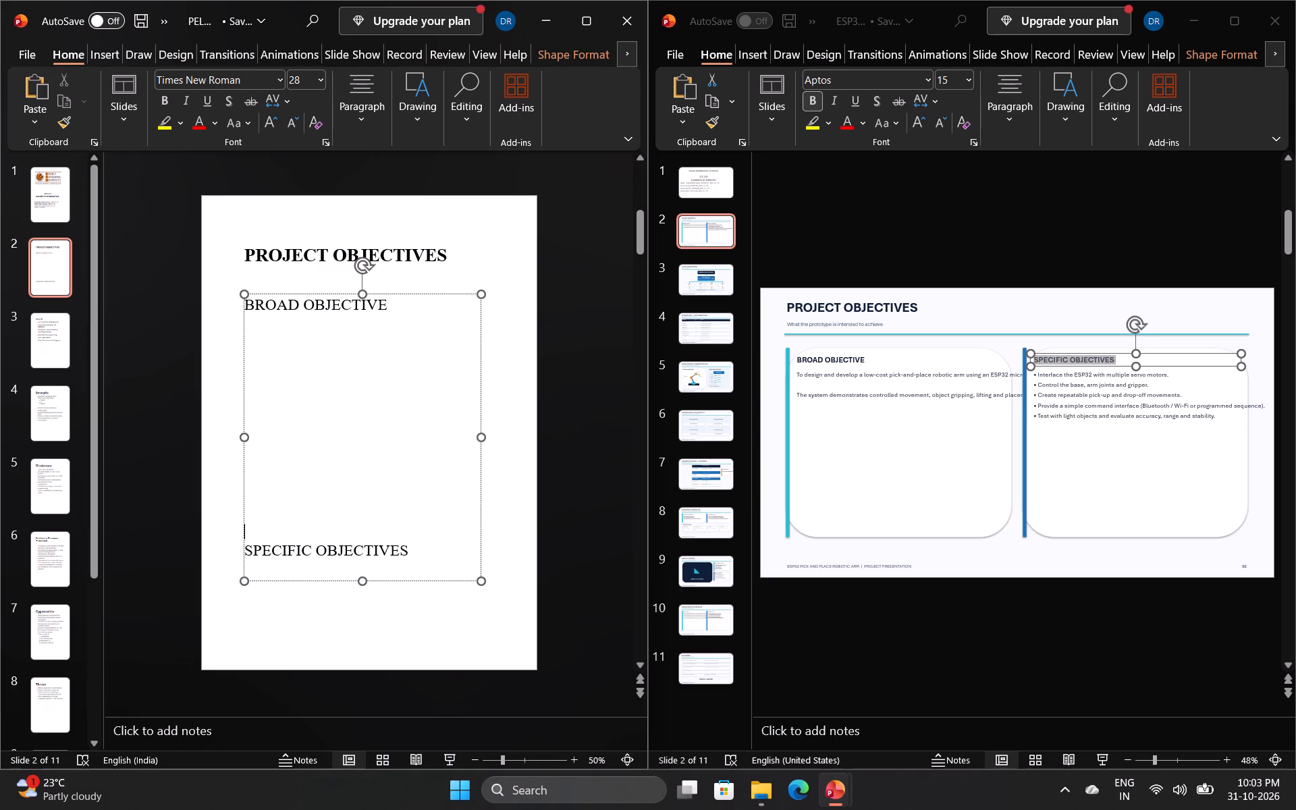
Copy both broad objective paragraphs from the ESP32 deck's slide 2 to directly below the "BROAD OBJECTIVE" subheading in the PEL CA1 deck.
scroll(821, 391, "up", 1)
scroll(821, 391, "down", 1)
scroll(821, 391, "up", 1)
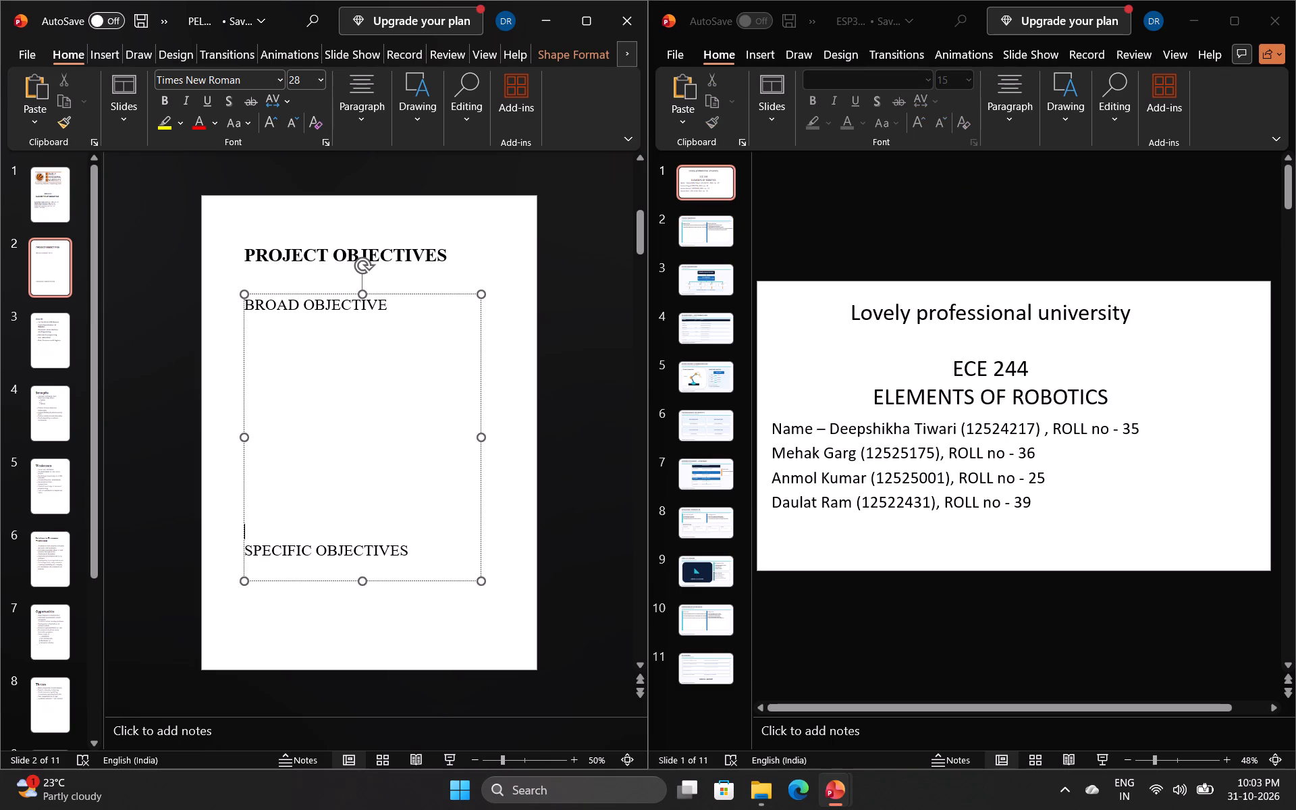
scroll(821, 391, "down", 3, "ctrl")
left_click(711, 232)
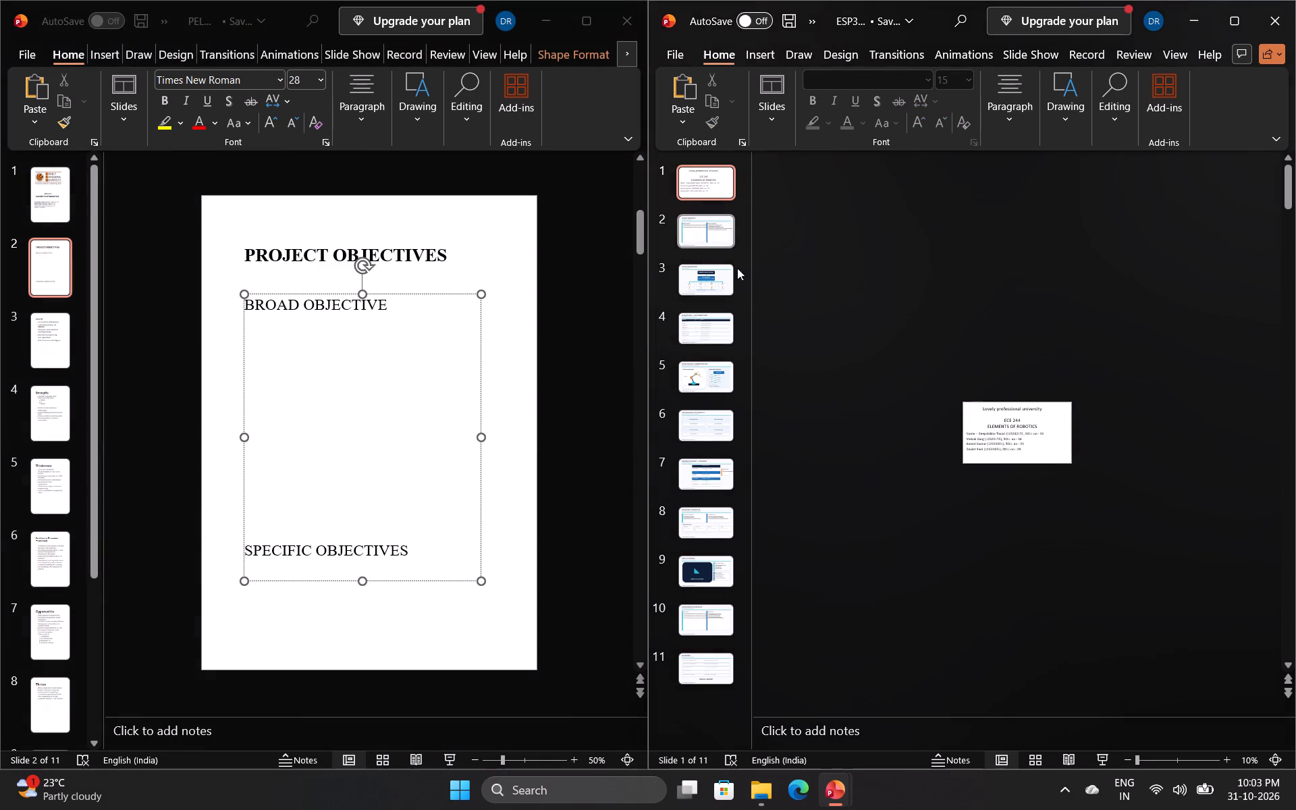
left_click(697, 223)
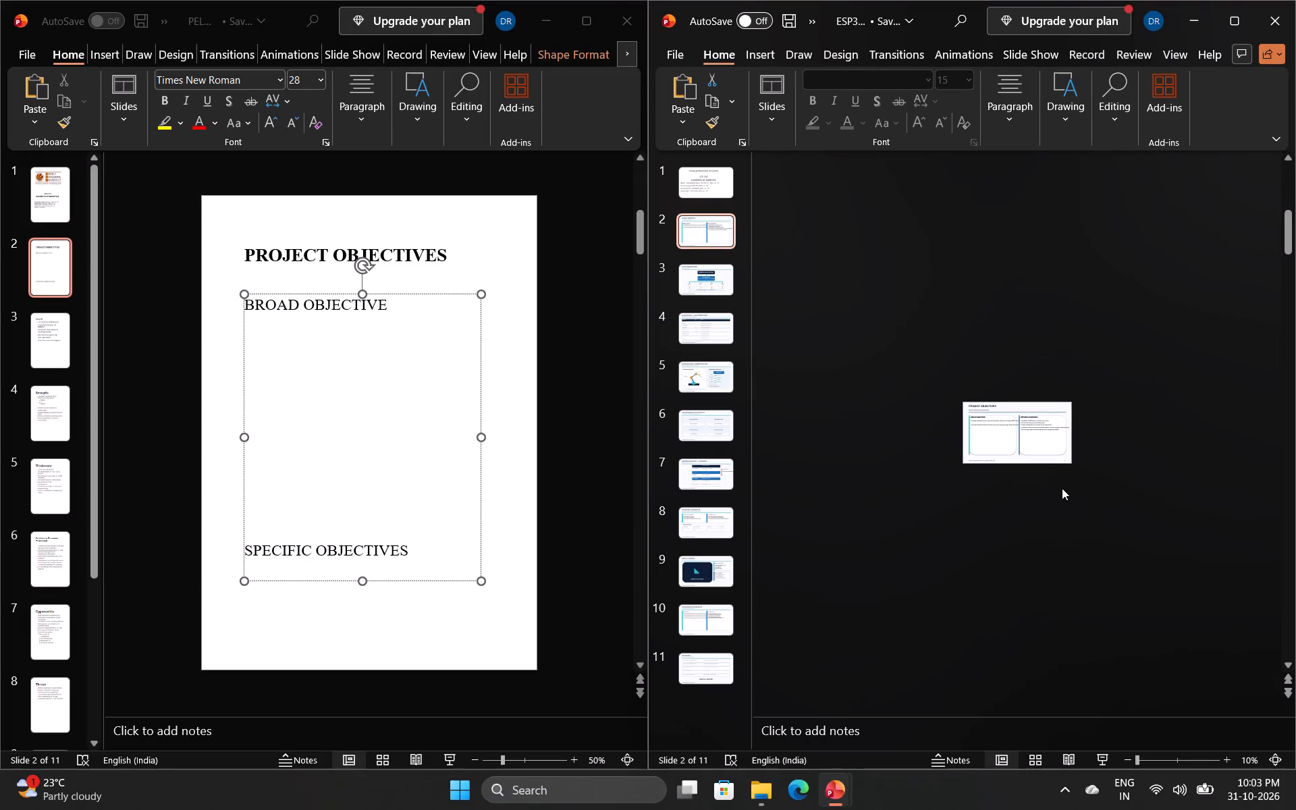
scroll(1062, 488, "up", 3, "ctrl")
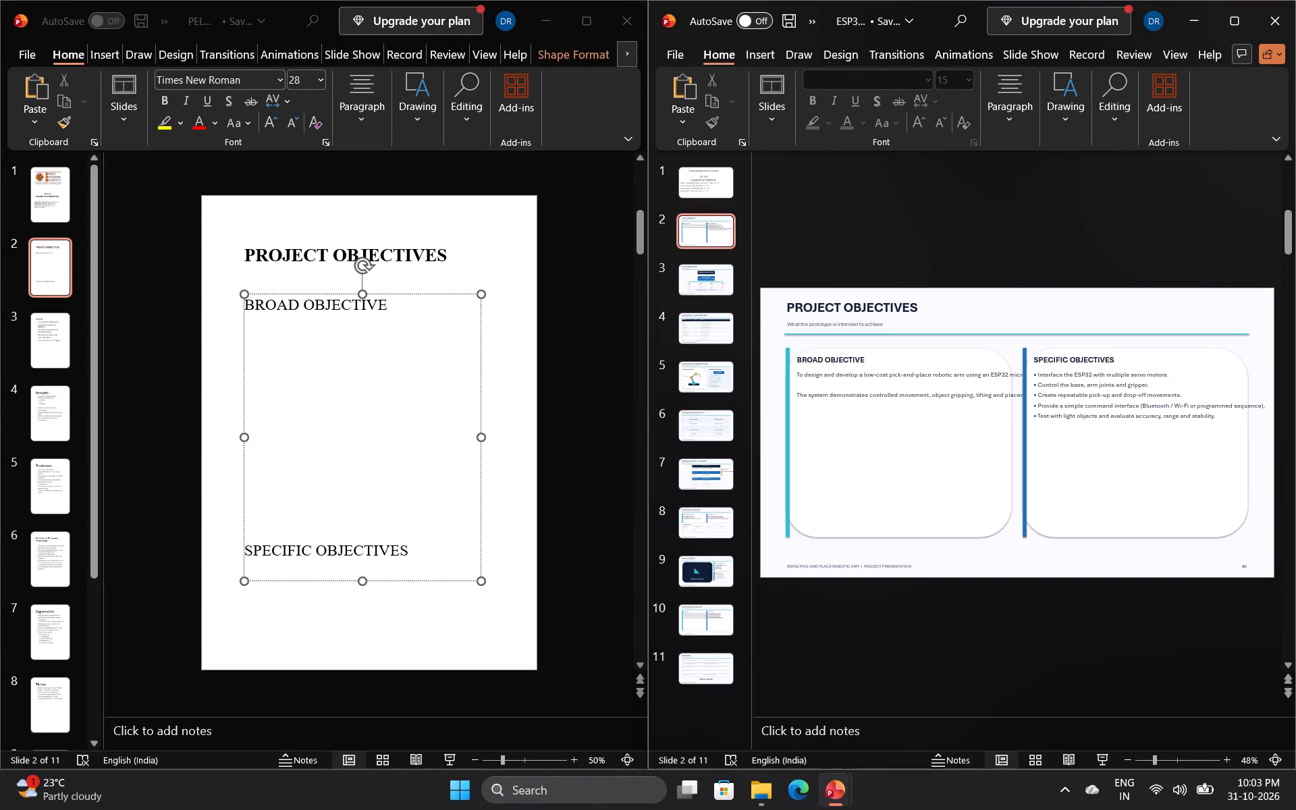
left_click_drag(799, 376, 904, 403)
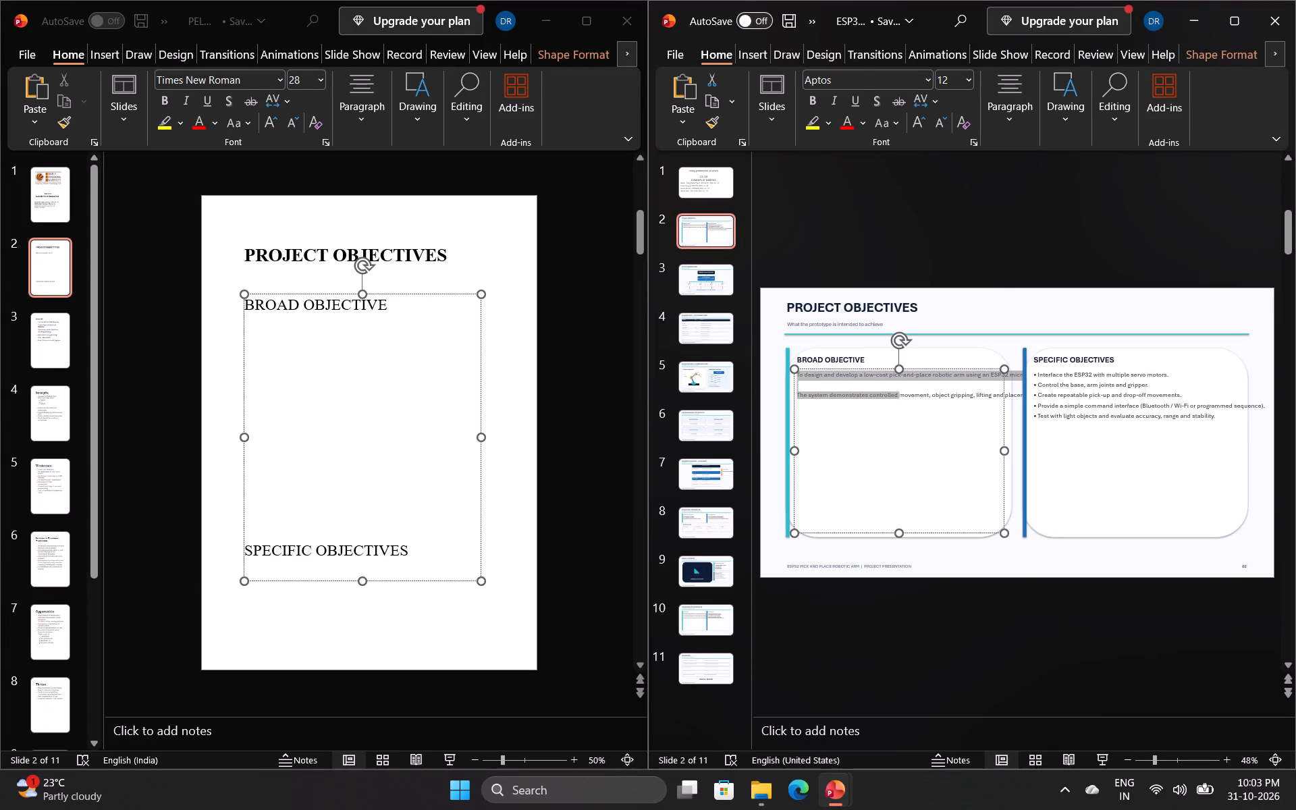
left_click_drag(904, 403, 1036, 404)
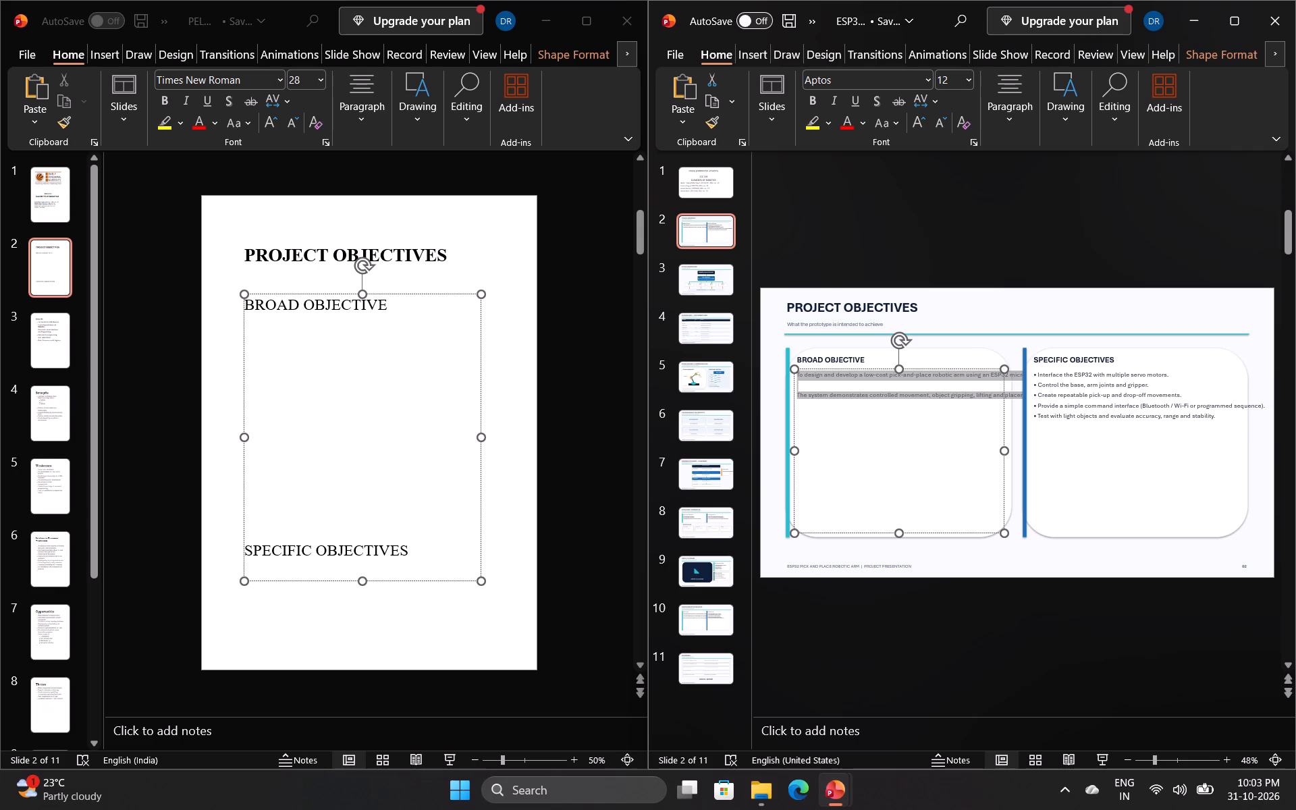
key("ctrl+c")
left_click(294, 332)
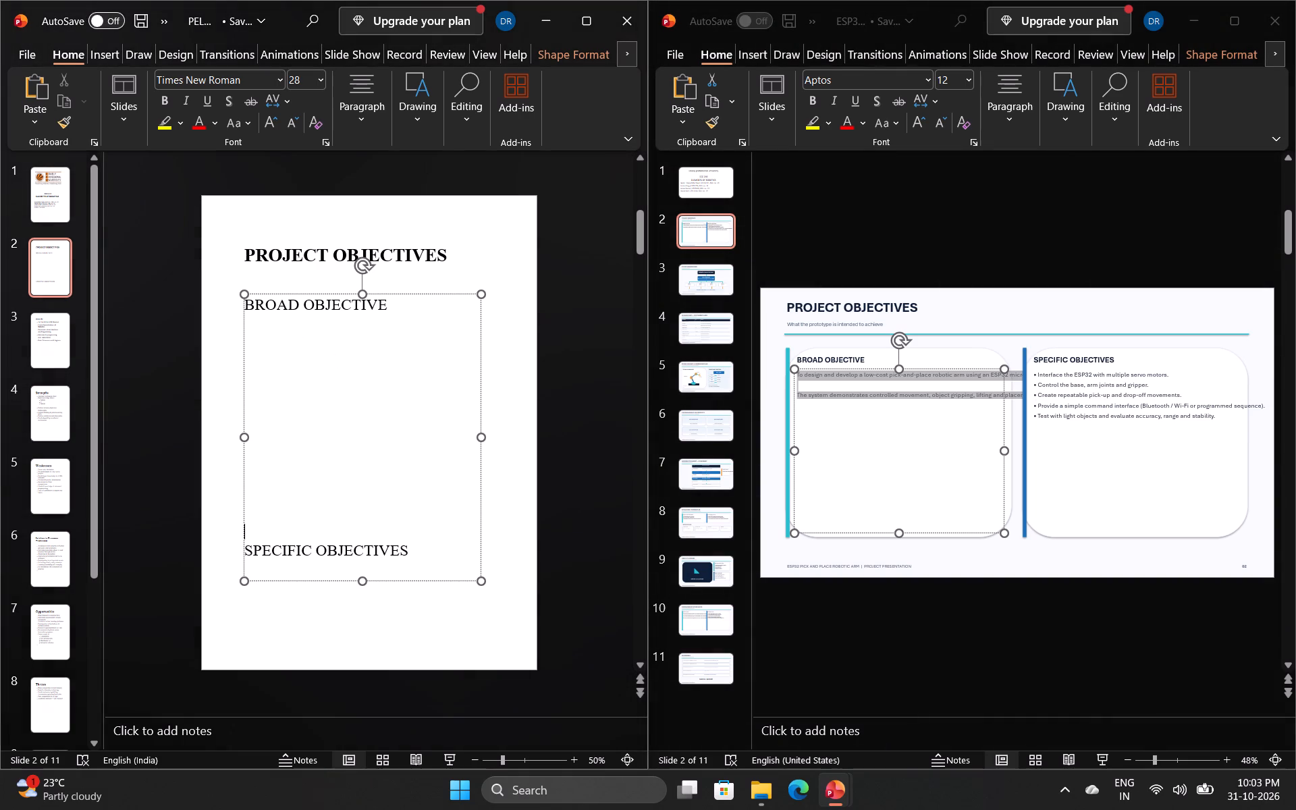
left_click(294, 332)
key("Up")
key("ctrl+v")
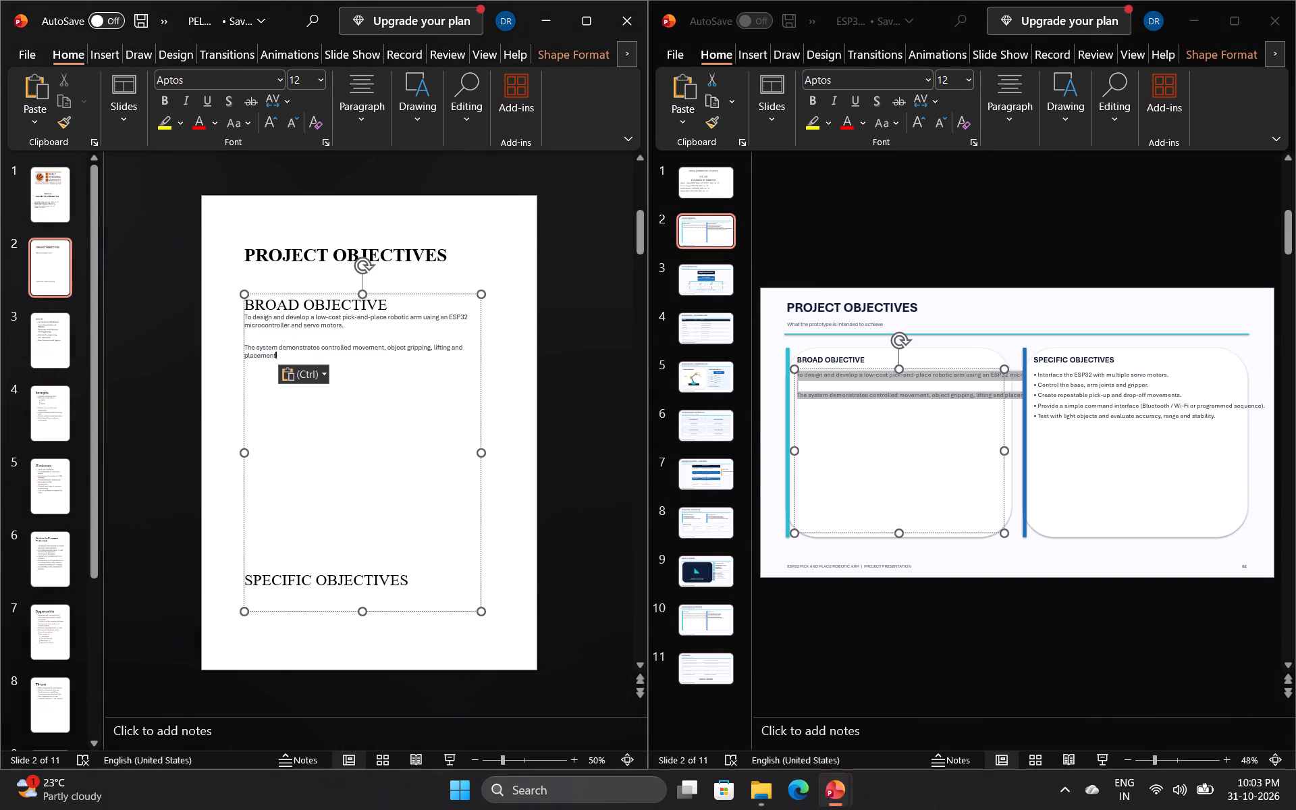
Widen the objectives text box towards the slide's right edge, keeping its left edge in place.
scroll(294, 332, "up", 6, "ctrl")
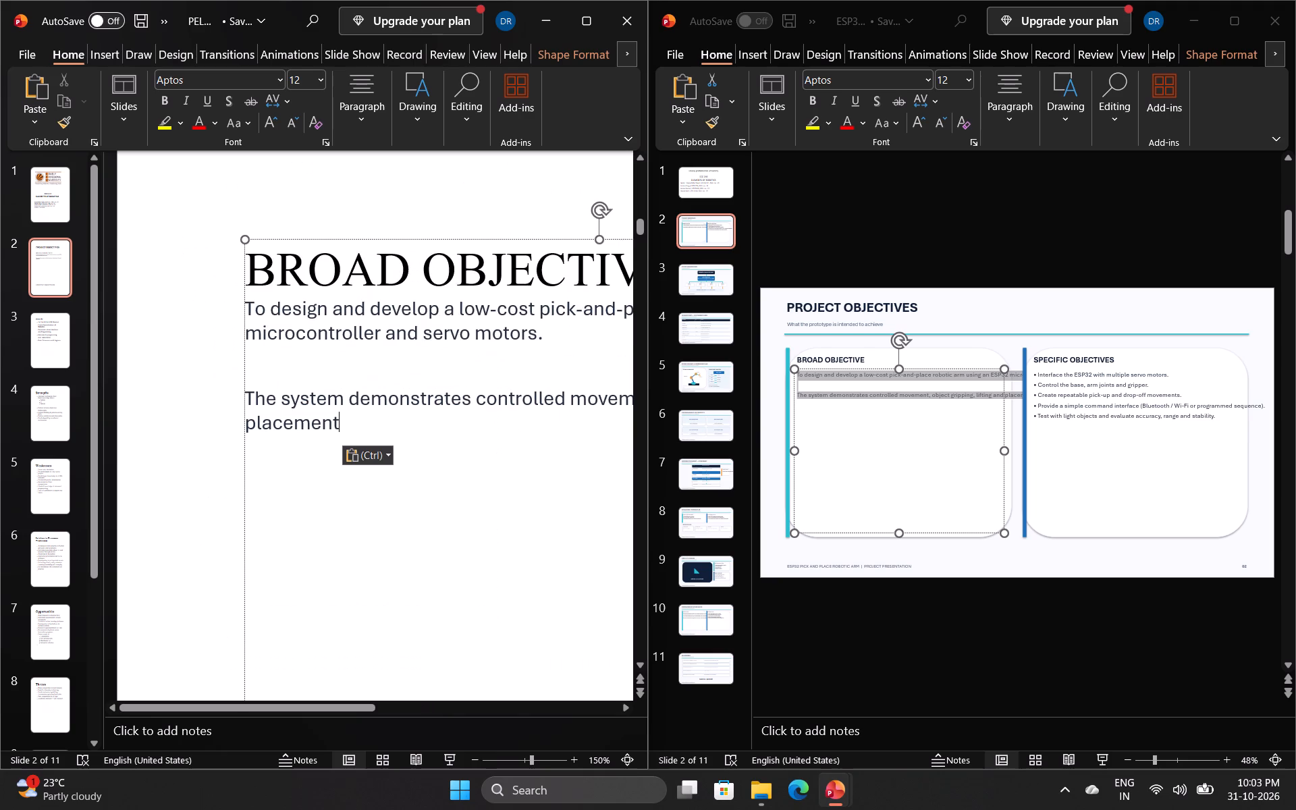
scroll(294, 332, "down", 2, "ctrl")
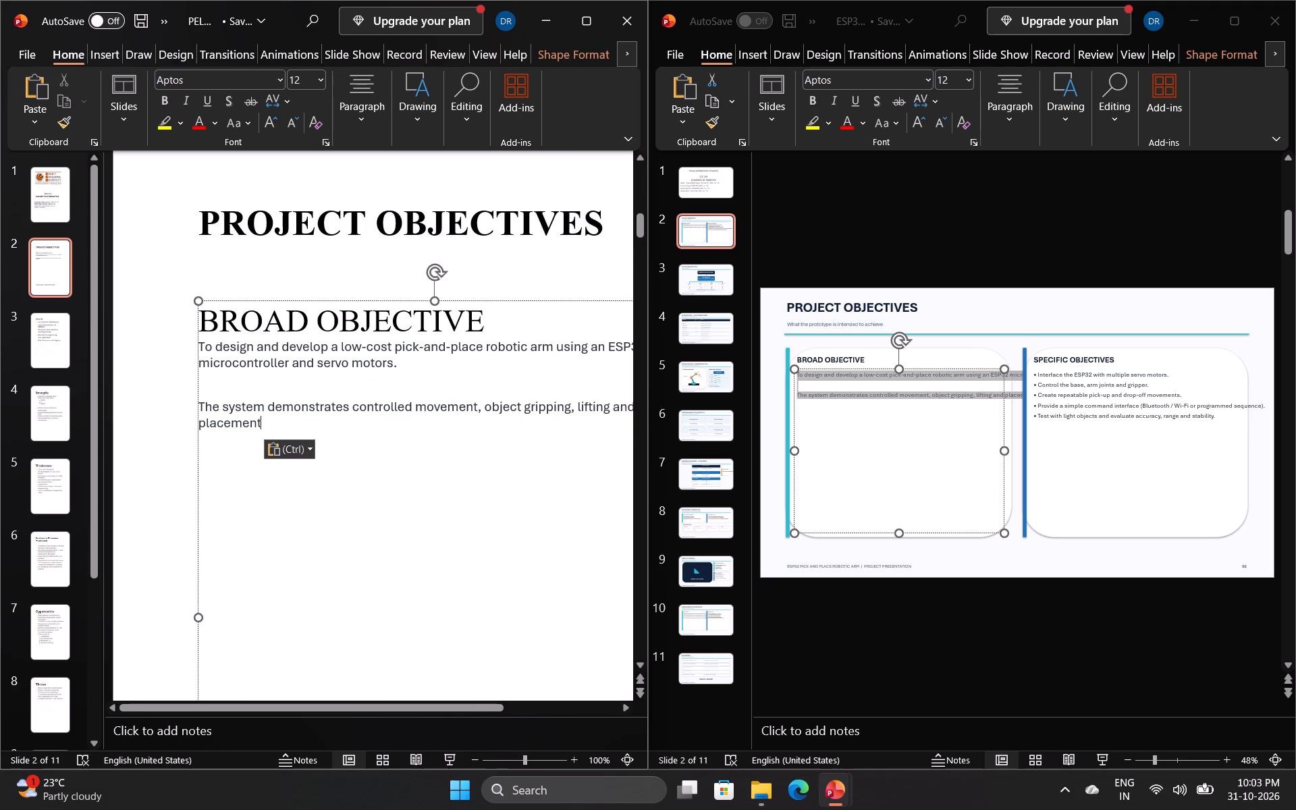
scroll(213, 412, "down", 2, "ctrl")
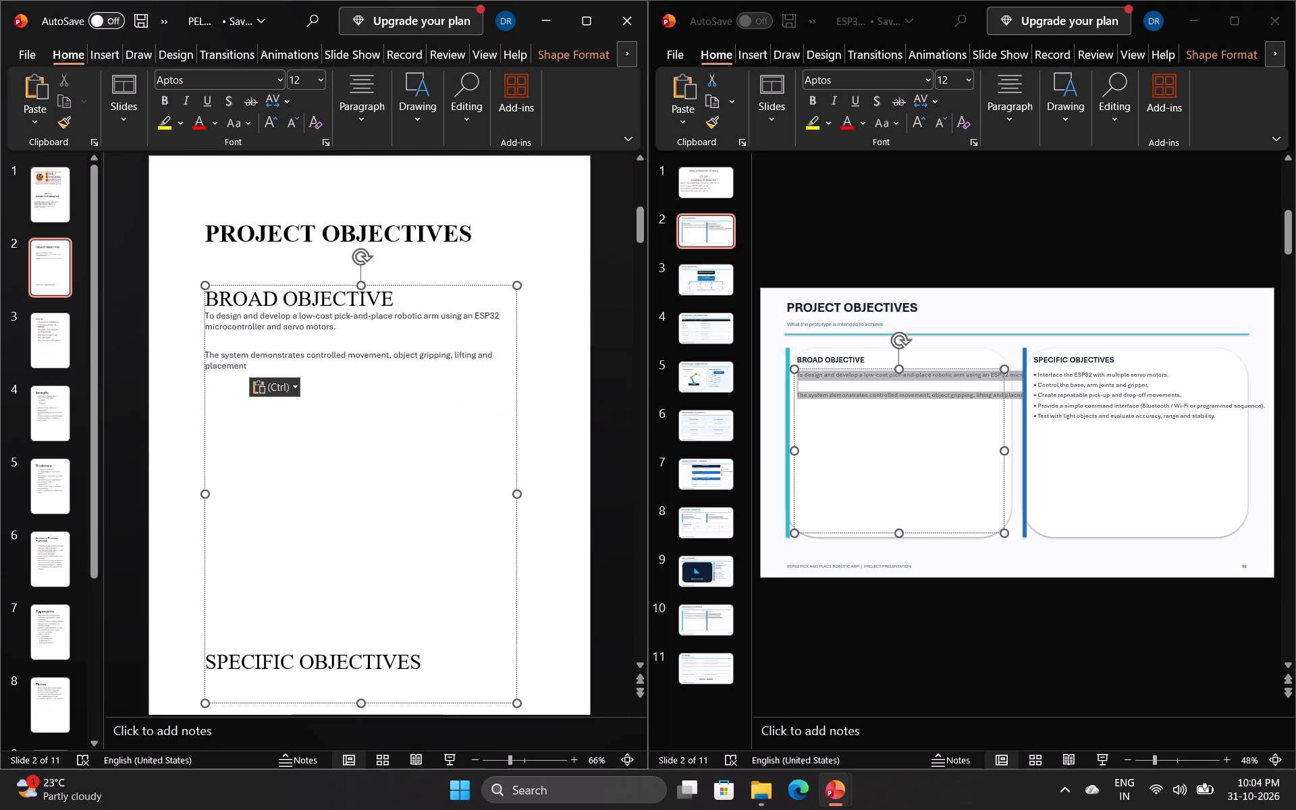
left_click_drag(521, 494, 525, 494)
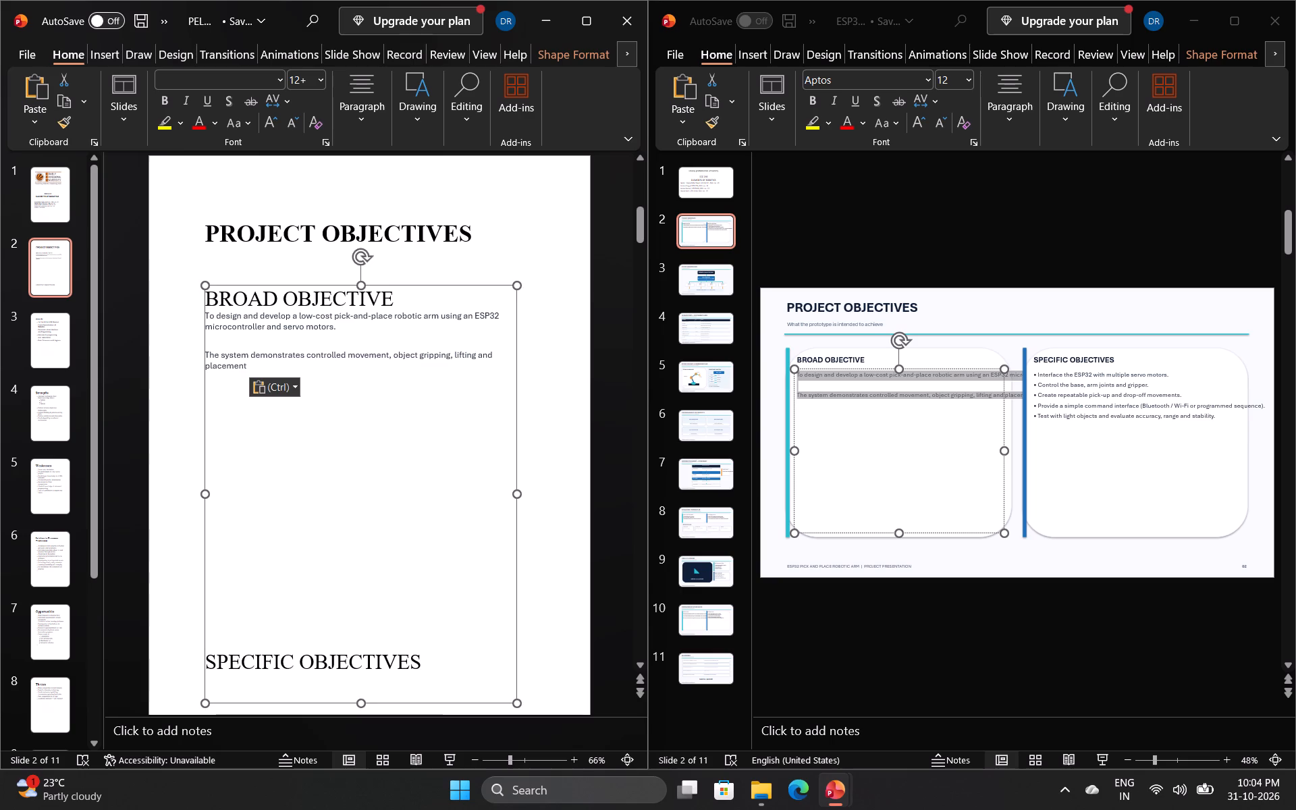
left_click_drag(525, 494, 564, 492)
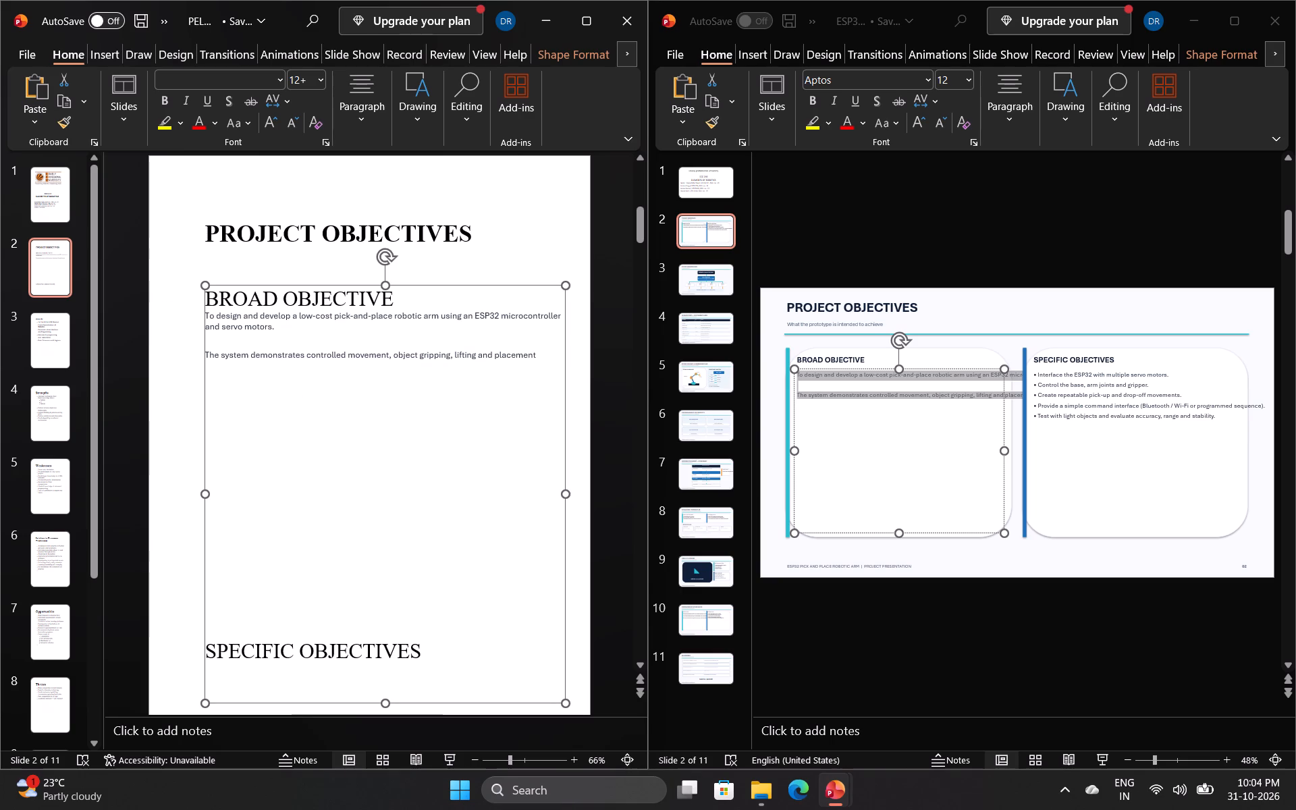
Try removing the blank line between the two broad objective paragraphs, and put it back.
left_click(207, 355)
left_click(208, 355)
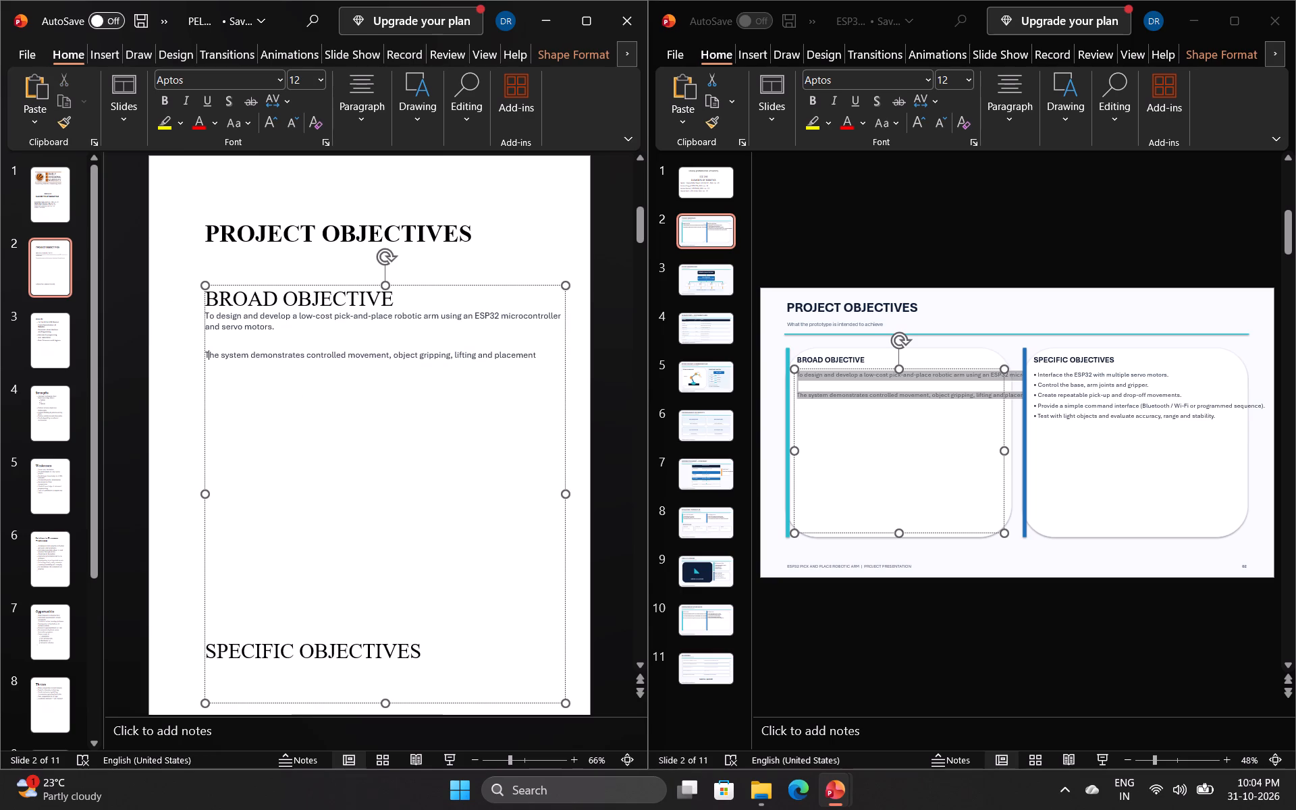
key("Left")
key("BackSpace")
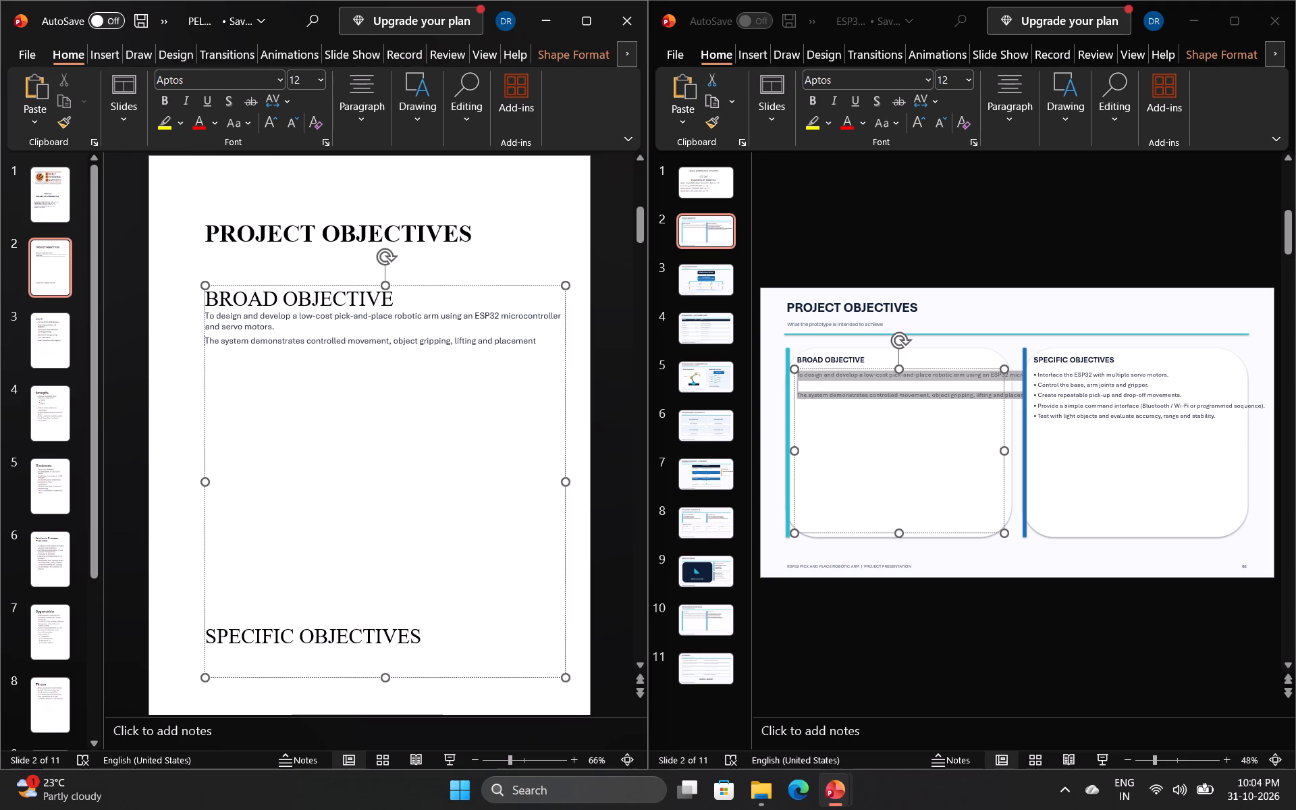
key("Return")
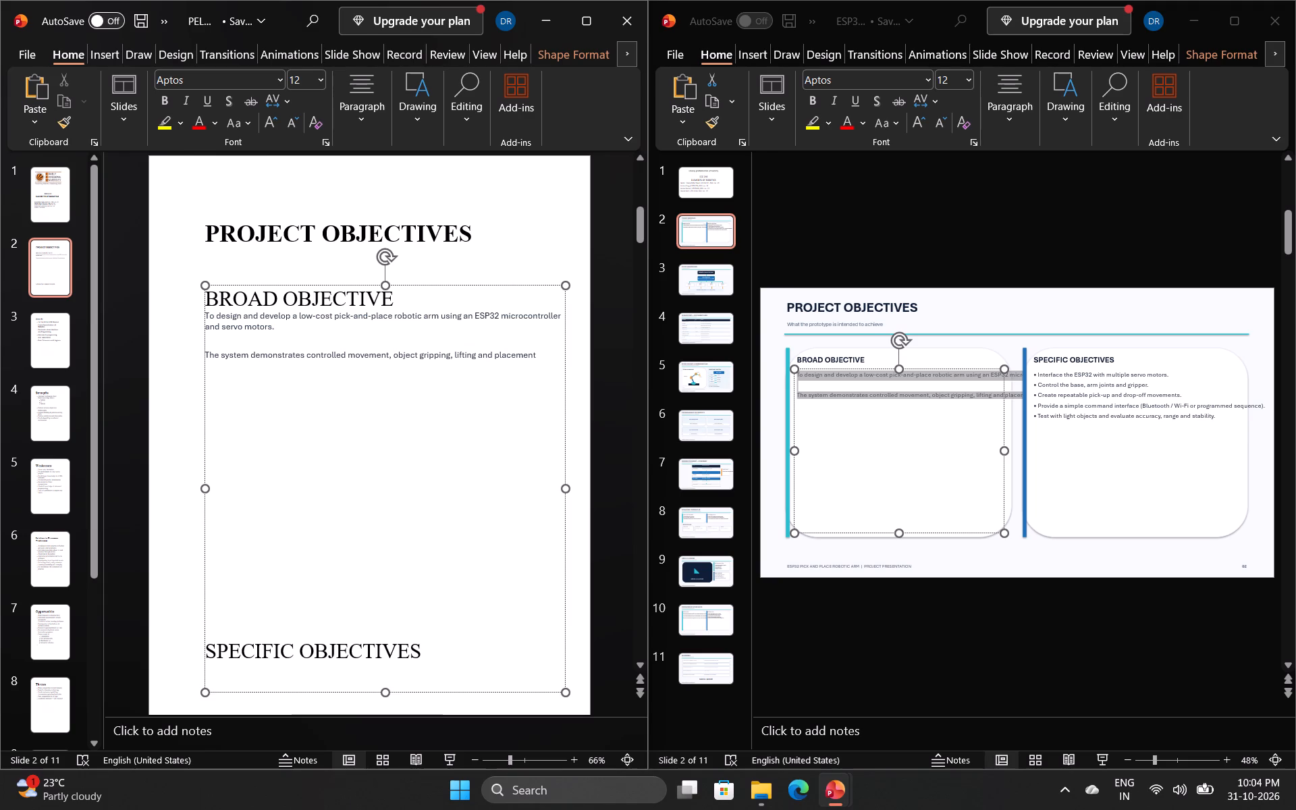
Set the font size of the two paragraphs under "BROAD OBJECTIVE" to 20.
left_click_drag(209, 317, 284, 347)
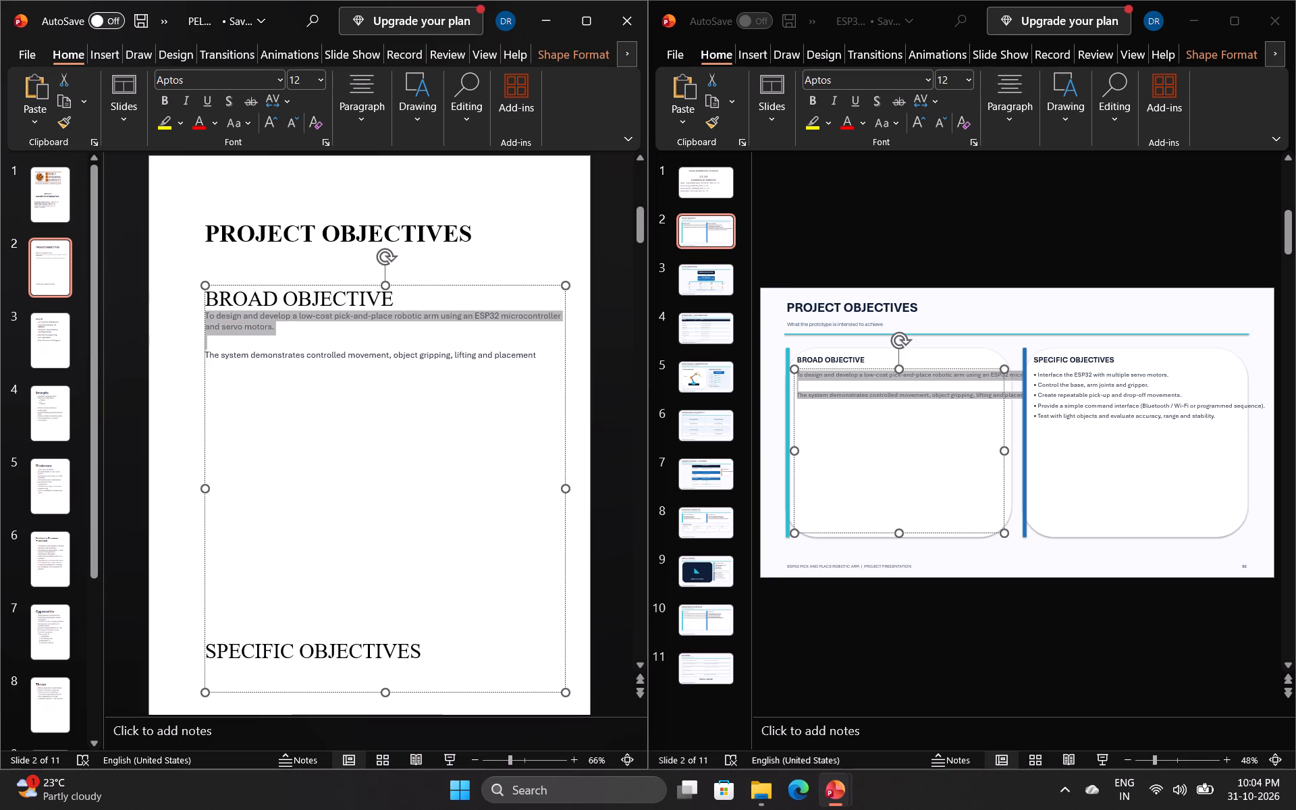
left_click_drag(284, 347, 537, 358)
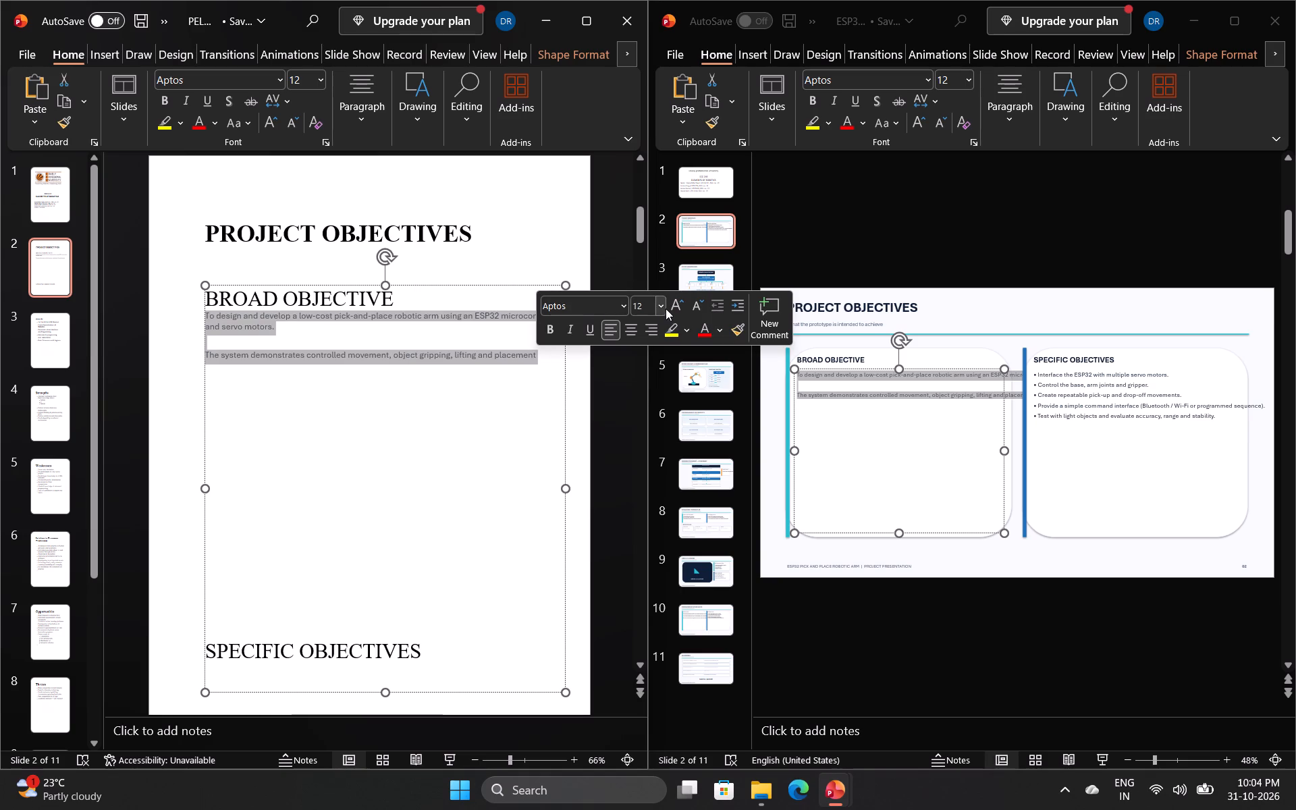
left_click(661, 308)
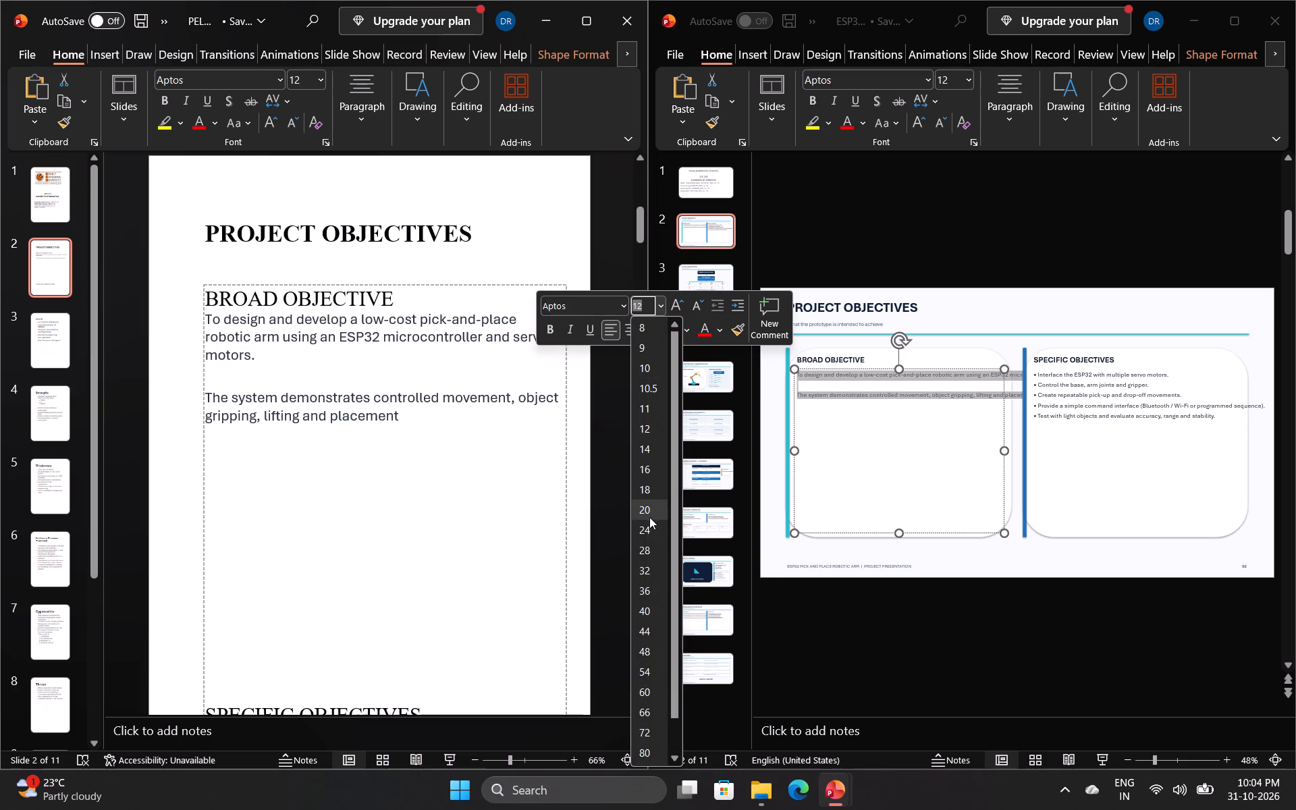
left_click(649, 514)
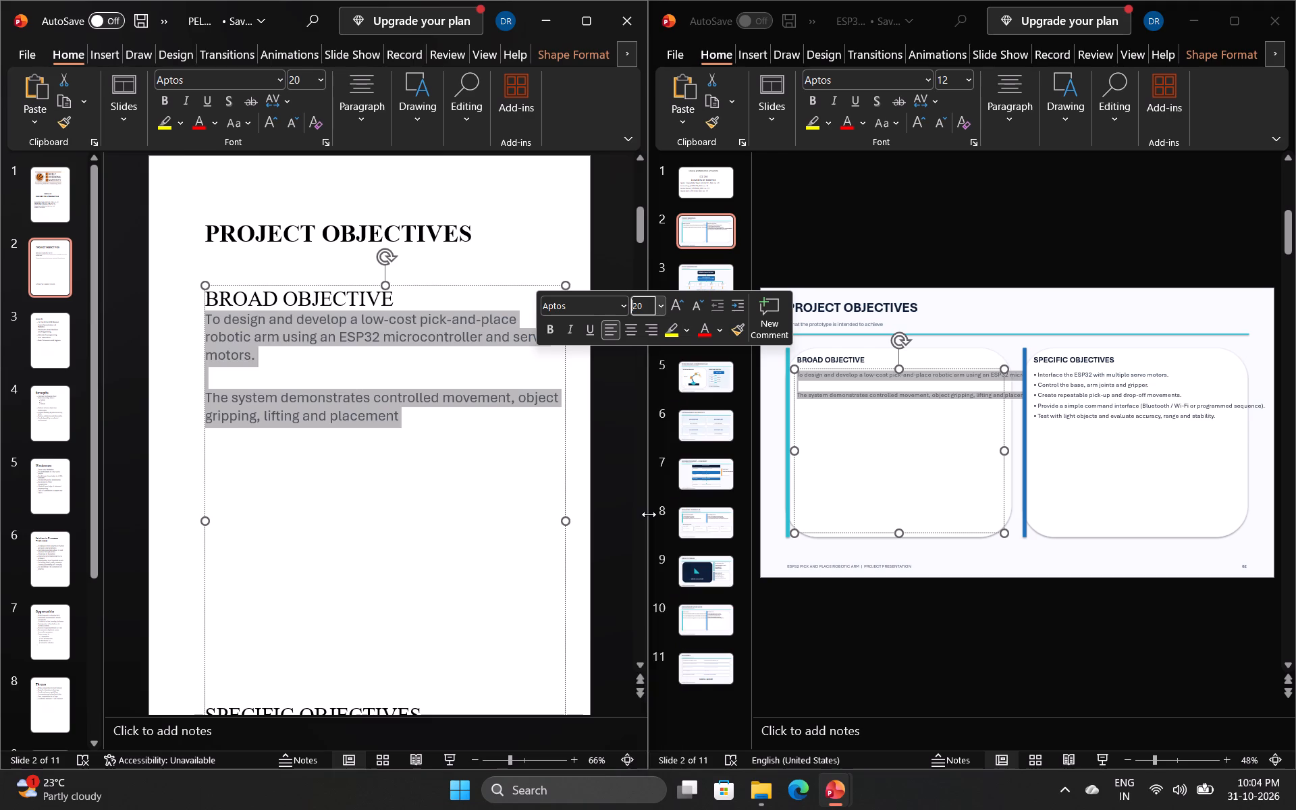
left_click(446, 543)
Delete the surplus blank lines above the "SPECIFIC OBJECTIVES" subheading on the PEL CA1 deck's slide 2, leaving one blank line below the broad objectives.
scroll(446, 543, "down", 2)
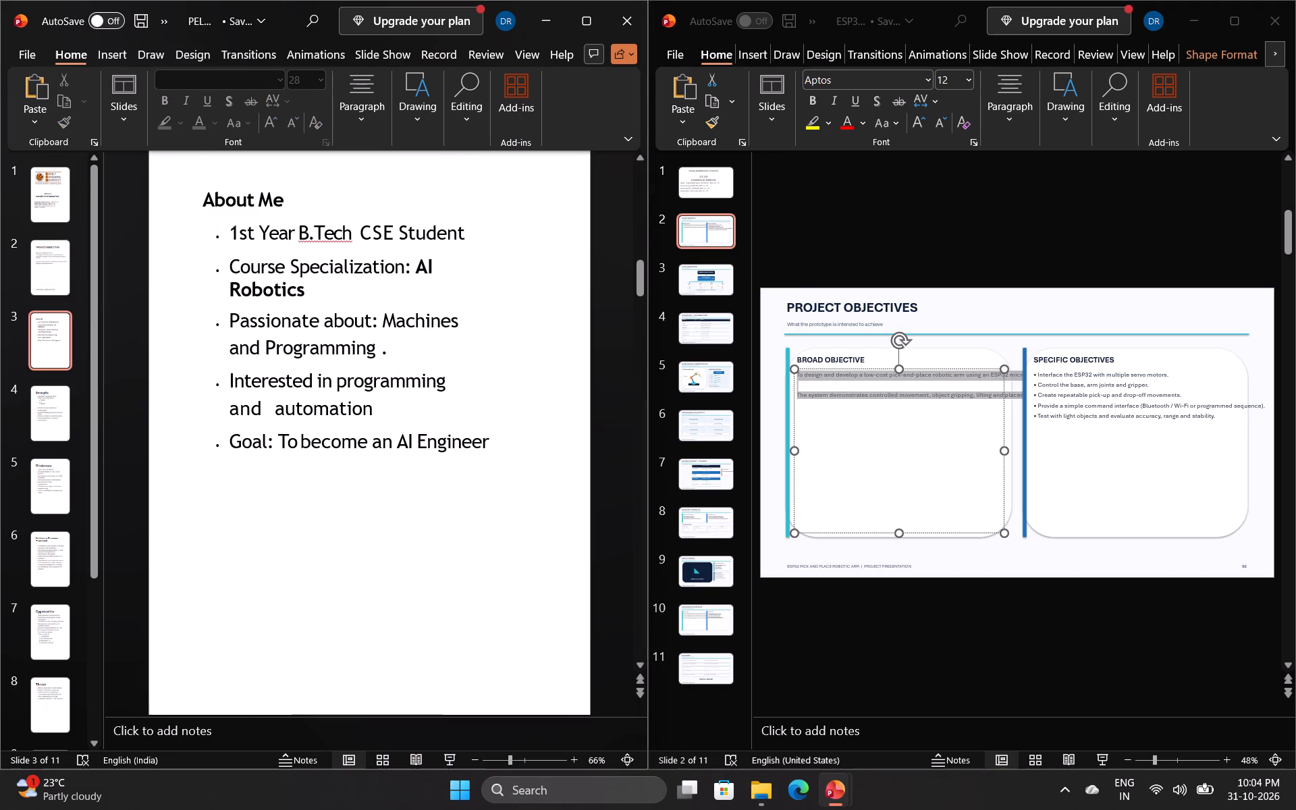
scroll(446, 543, "up", 1)
left_click(43, 269)
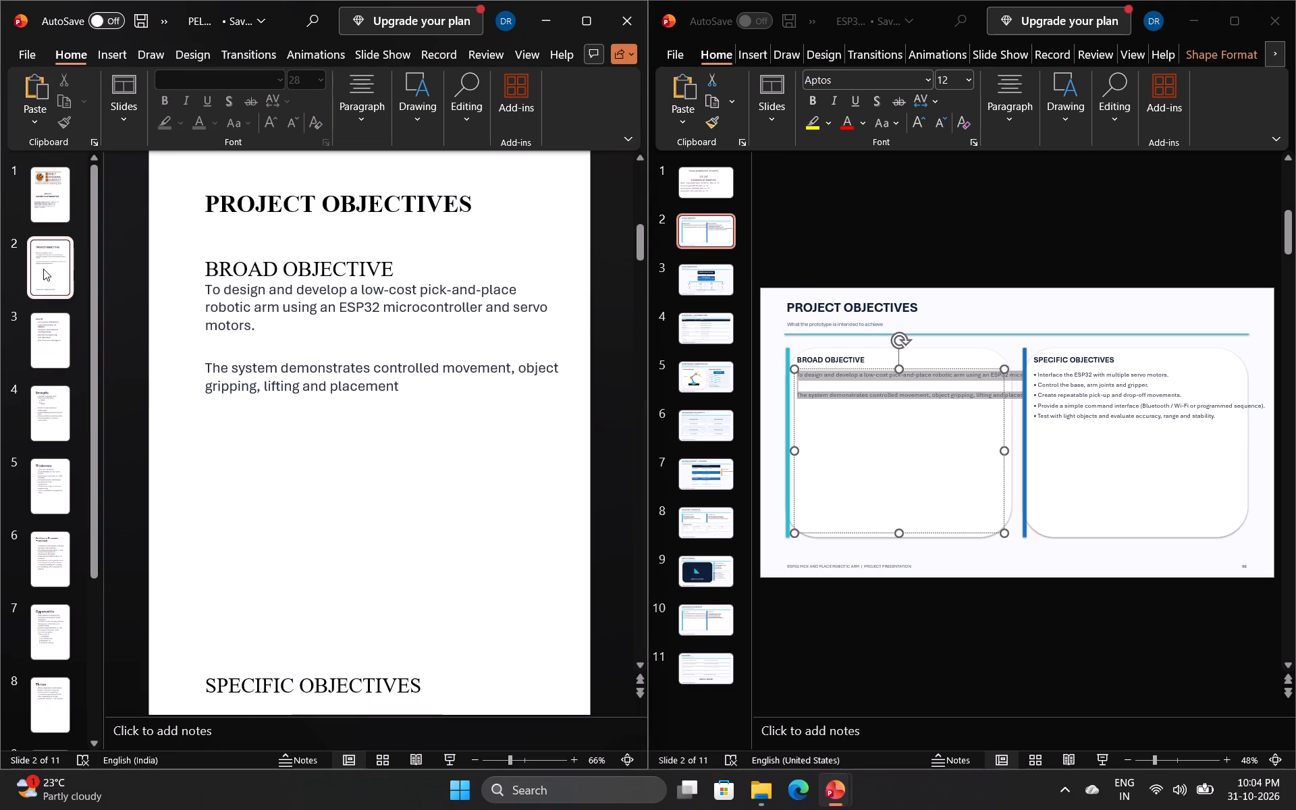
left_click(208, 686)
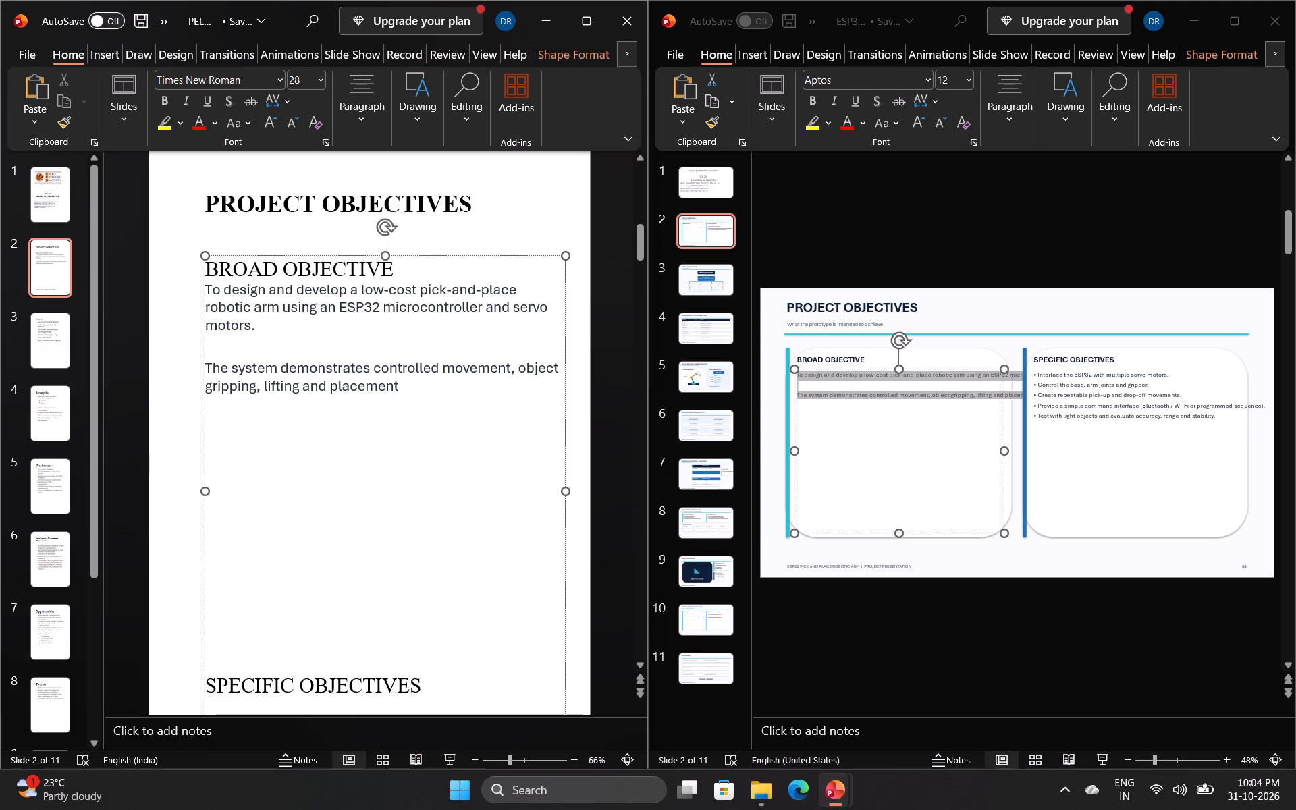
left_click(208, 686)
key("Up")
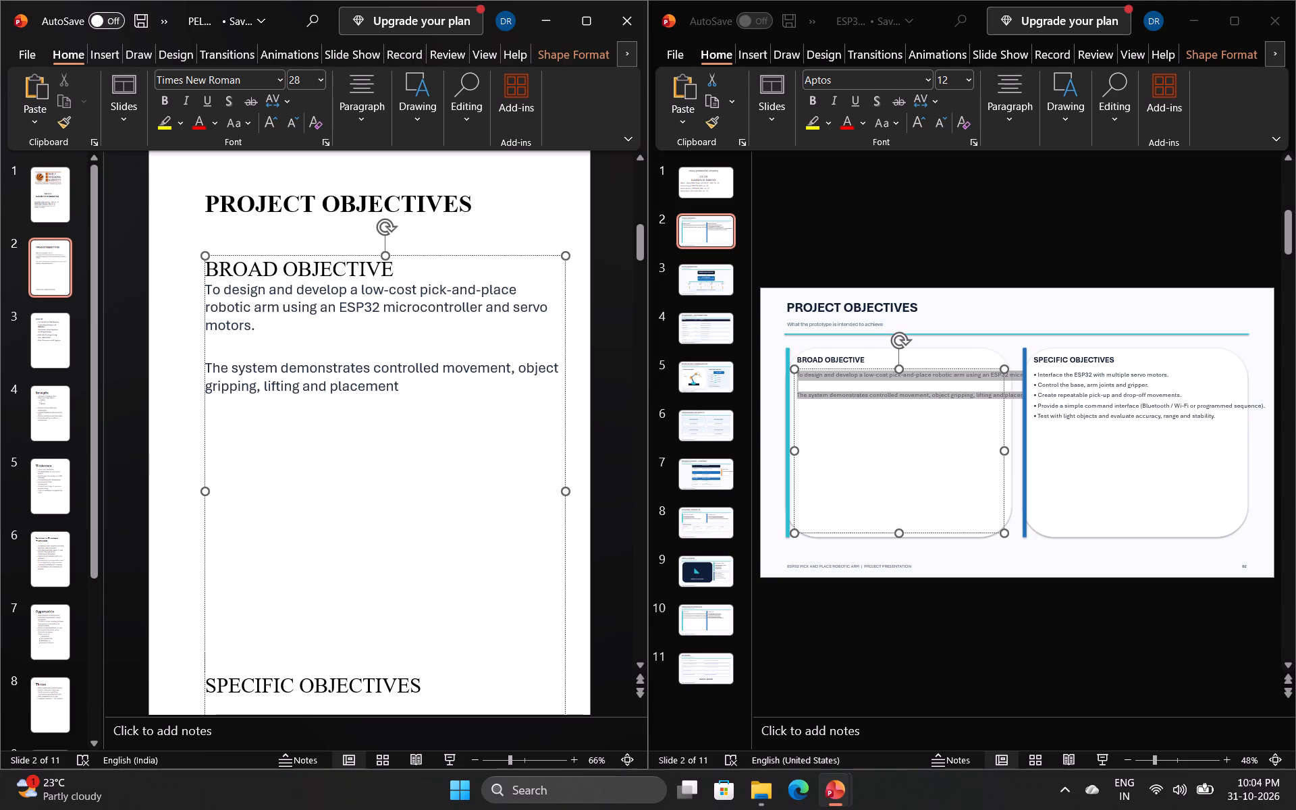
key("Down")
left_click(208, 686)
left_click(243, 682)
key("Left")
key("Left")
key("Left")
key("BackSpace")
key("BackSpace")
key("BackSpace")
key("BackSpace")
key("BackSpace")
key("BackSpace")
key("BackSpace")
key("BackSpace")
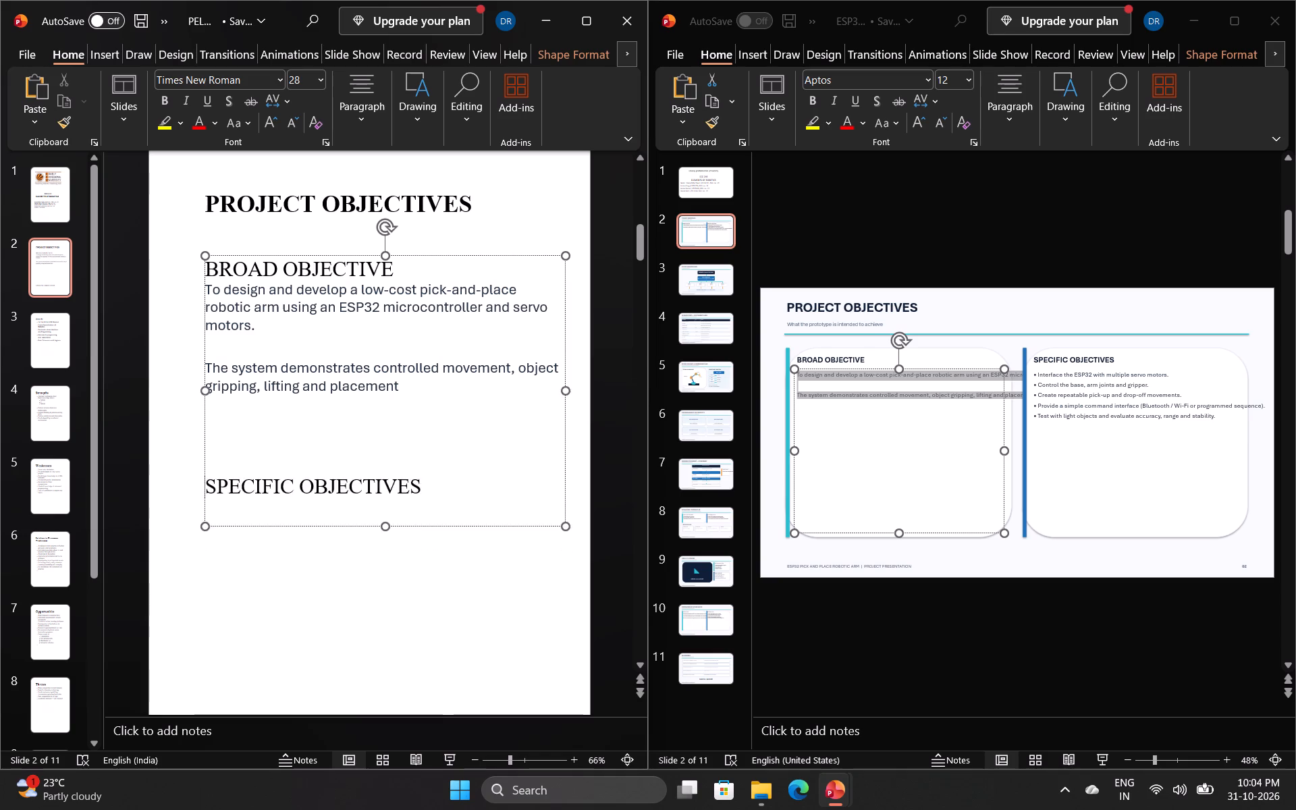
key("BackSpace")
key("BackSpace")
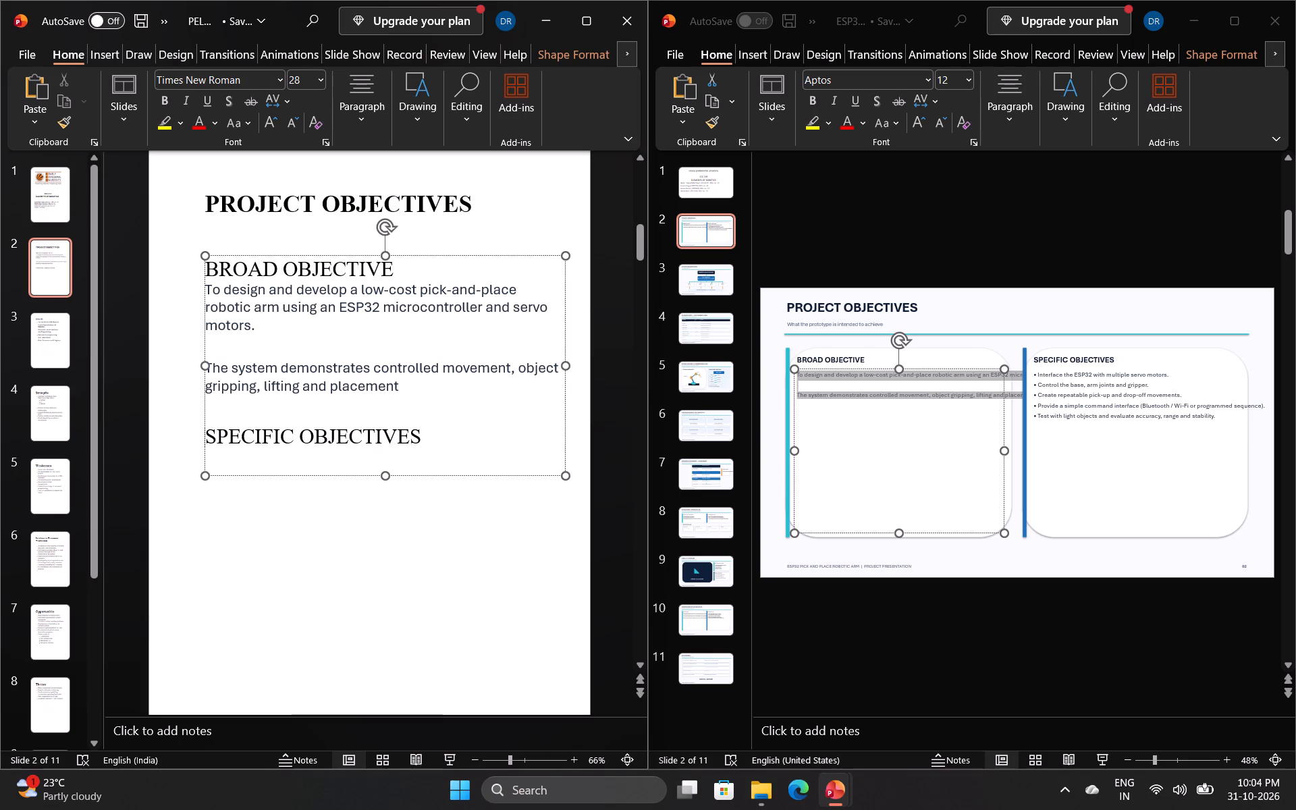
Widen the objectives text box towards the slide's left edge, keeping its right edge in place.
left_click_drag(204, 365, 177, 375)
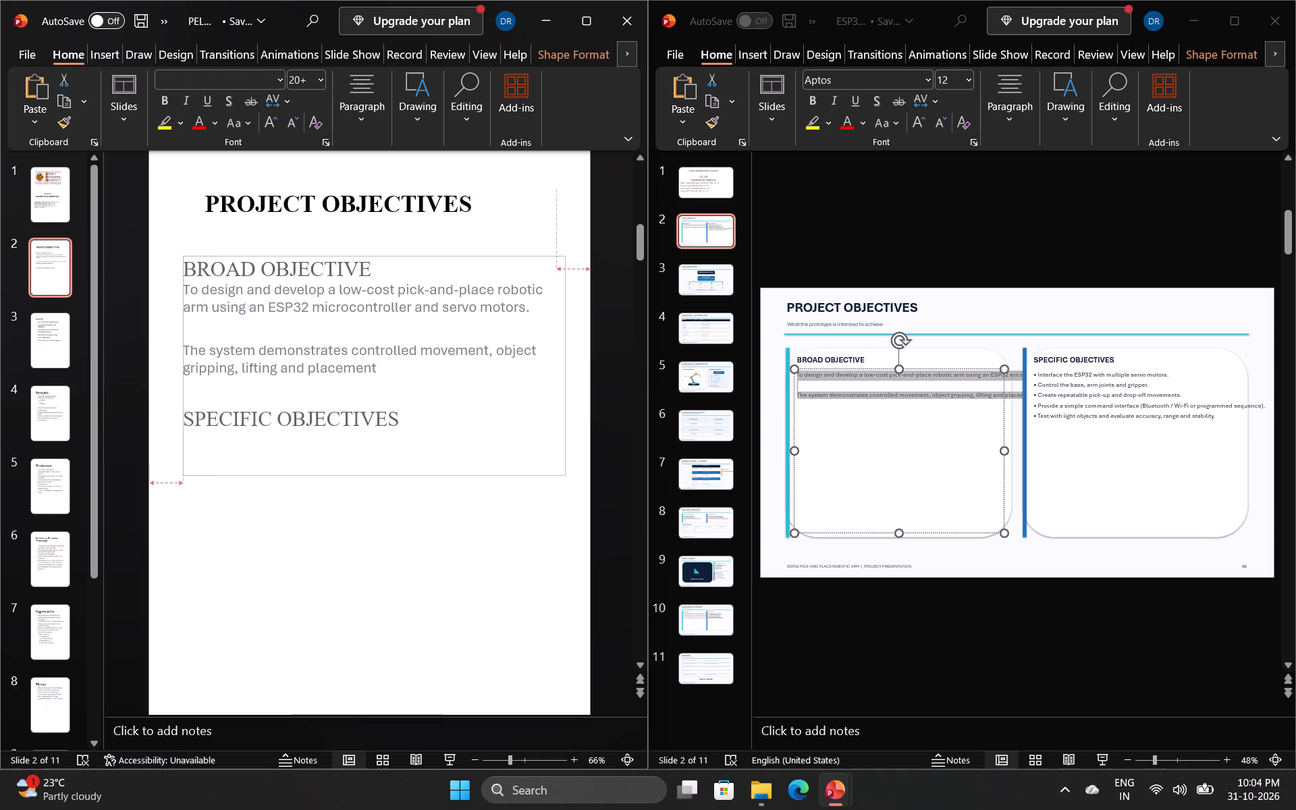
left_click_drag(177, 375, 165, 371)
Copy all five specific objective bullets from the ESP32 deck's slide 2 to directly below the "SPECIFIC OBJECTIVES" subheading in the PEL CA1 deck.
left_click(207, 455)
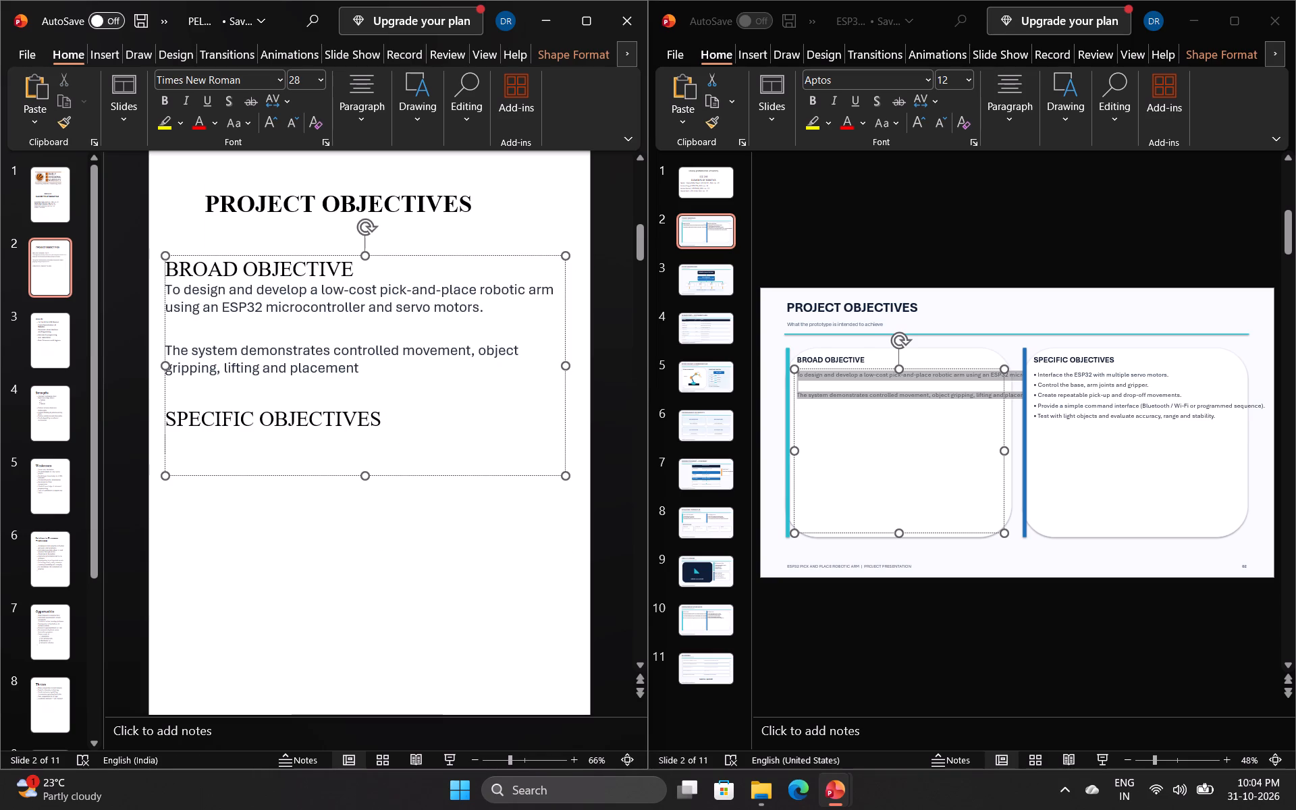
left_click(232, 454)
scroll(1095, 410, "up", 2, "ctrl")
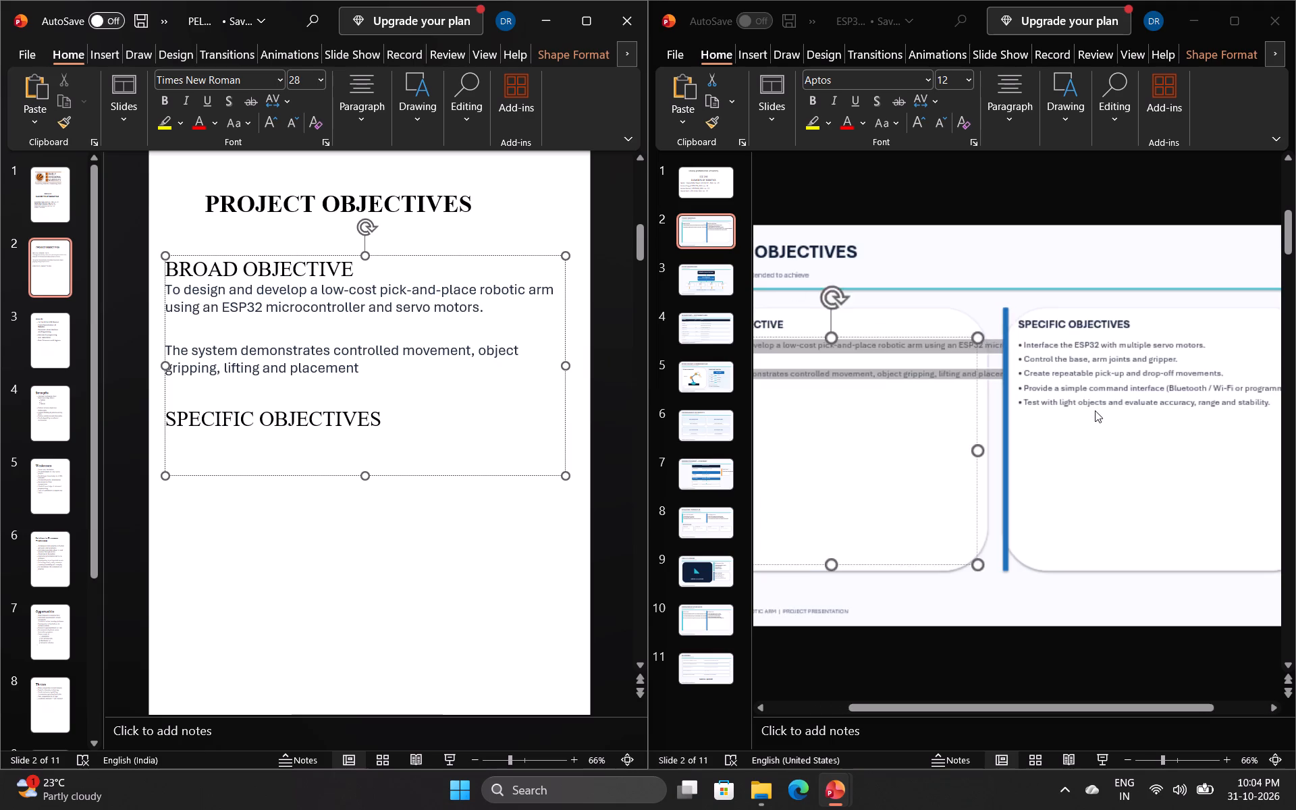
left_click(1017, 346)
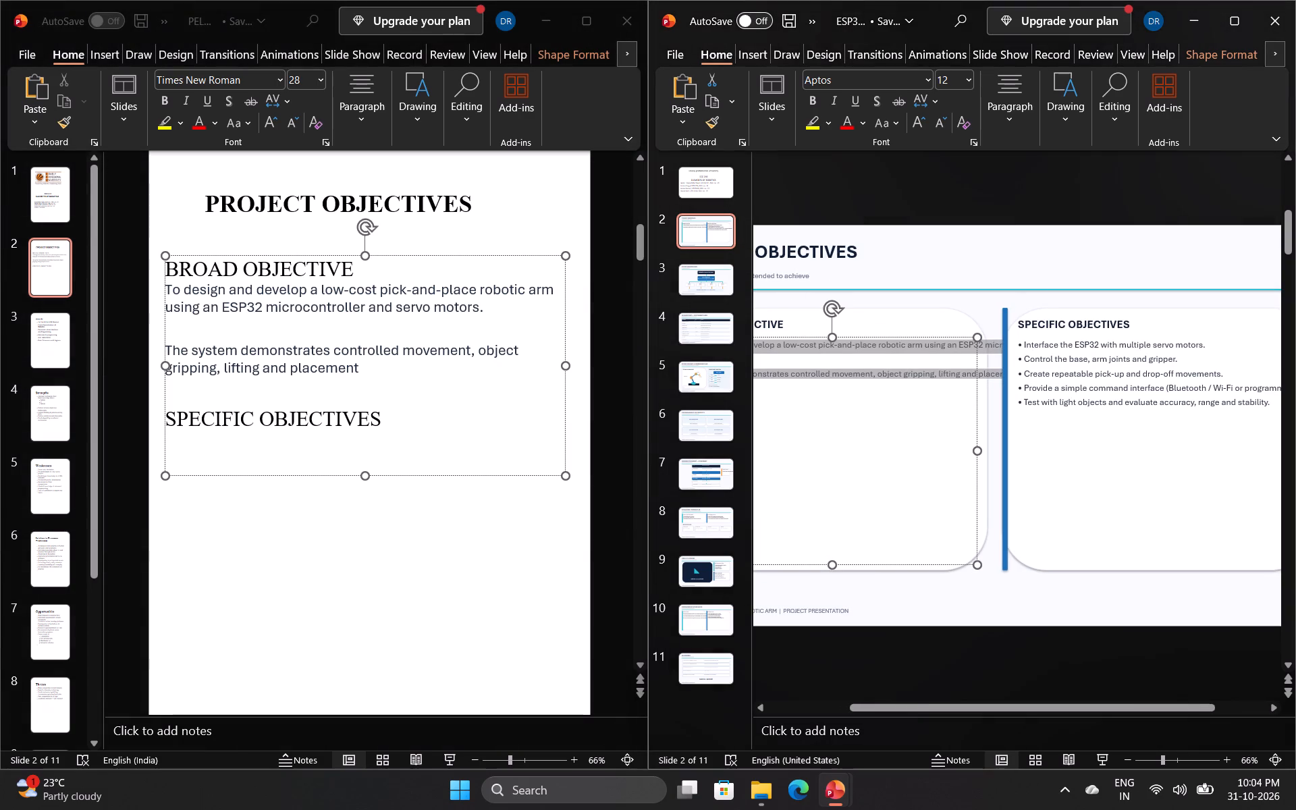
left_click_drag(1021, 348, 1282, 439)
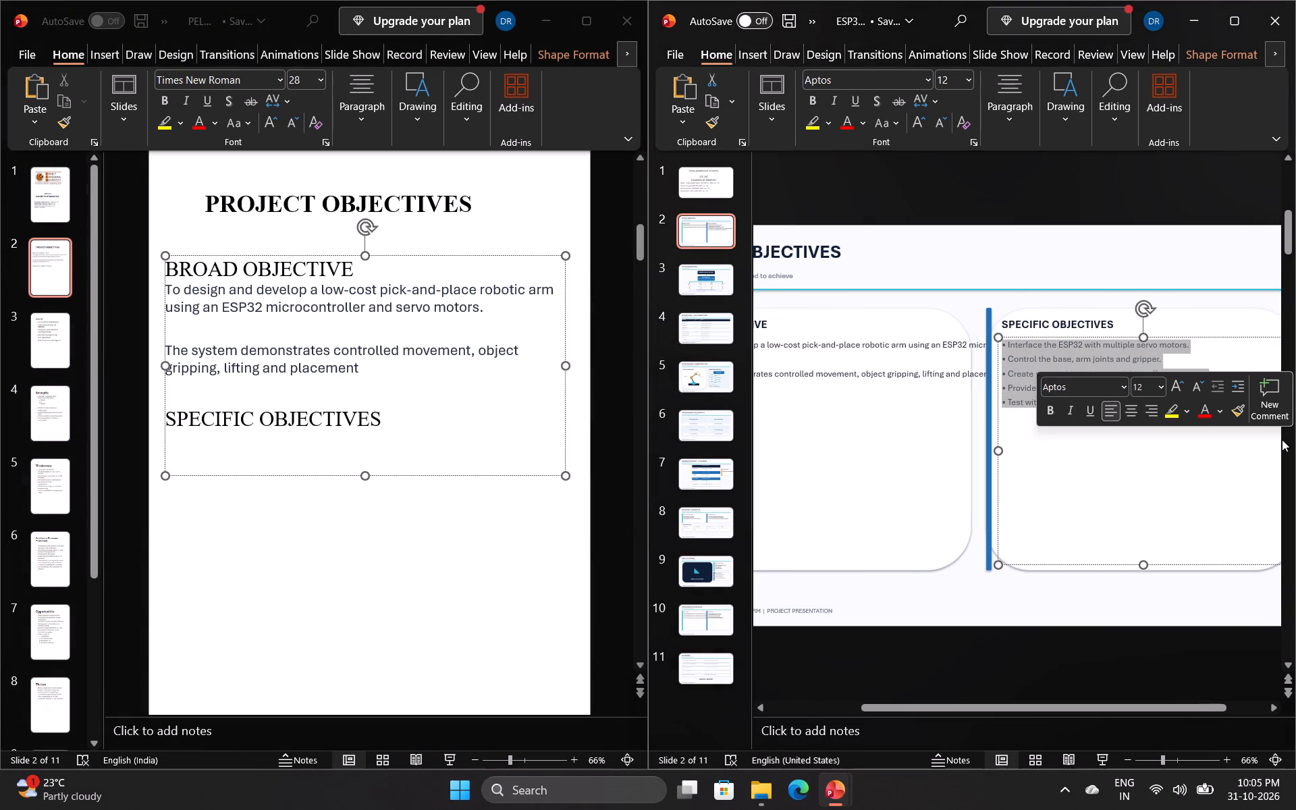
key("ctrl+c")
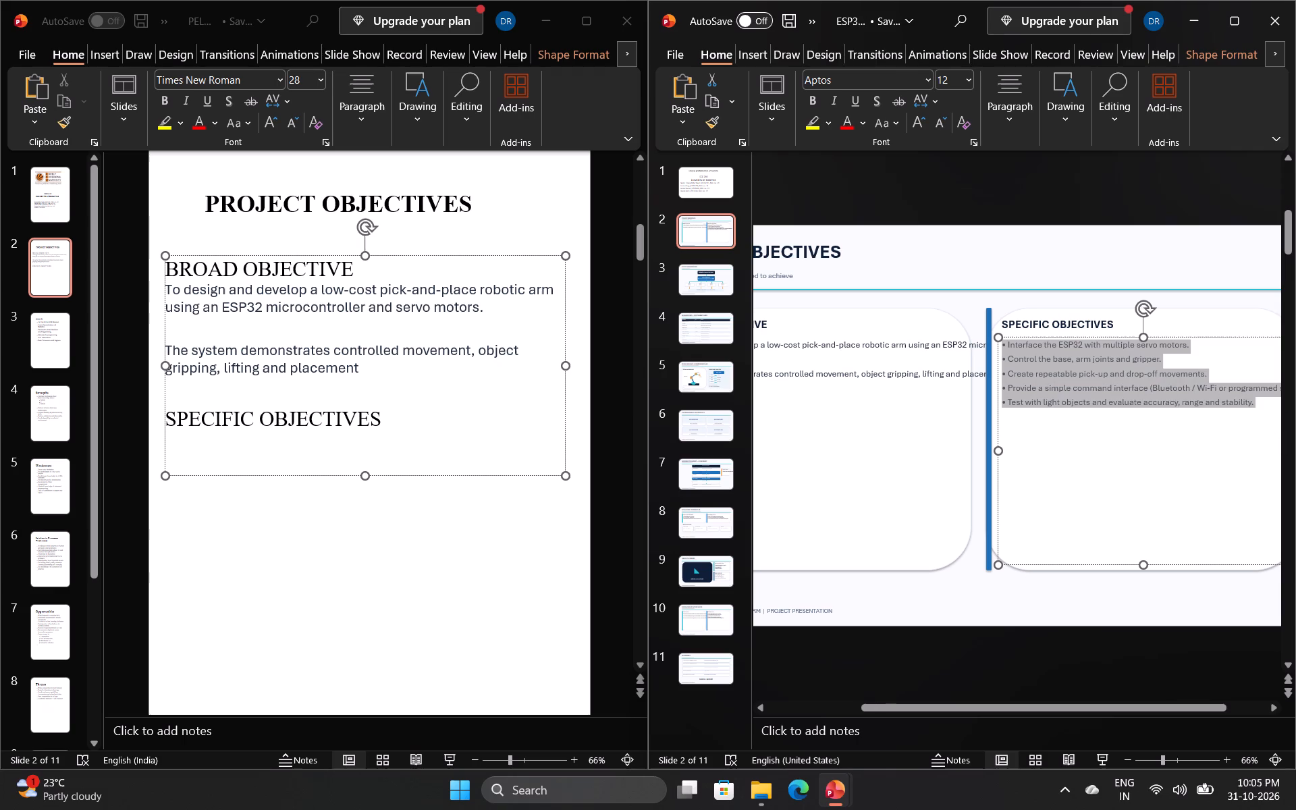
left_click(376, 468)
left_click(289, 457)
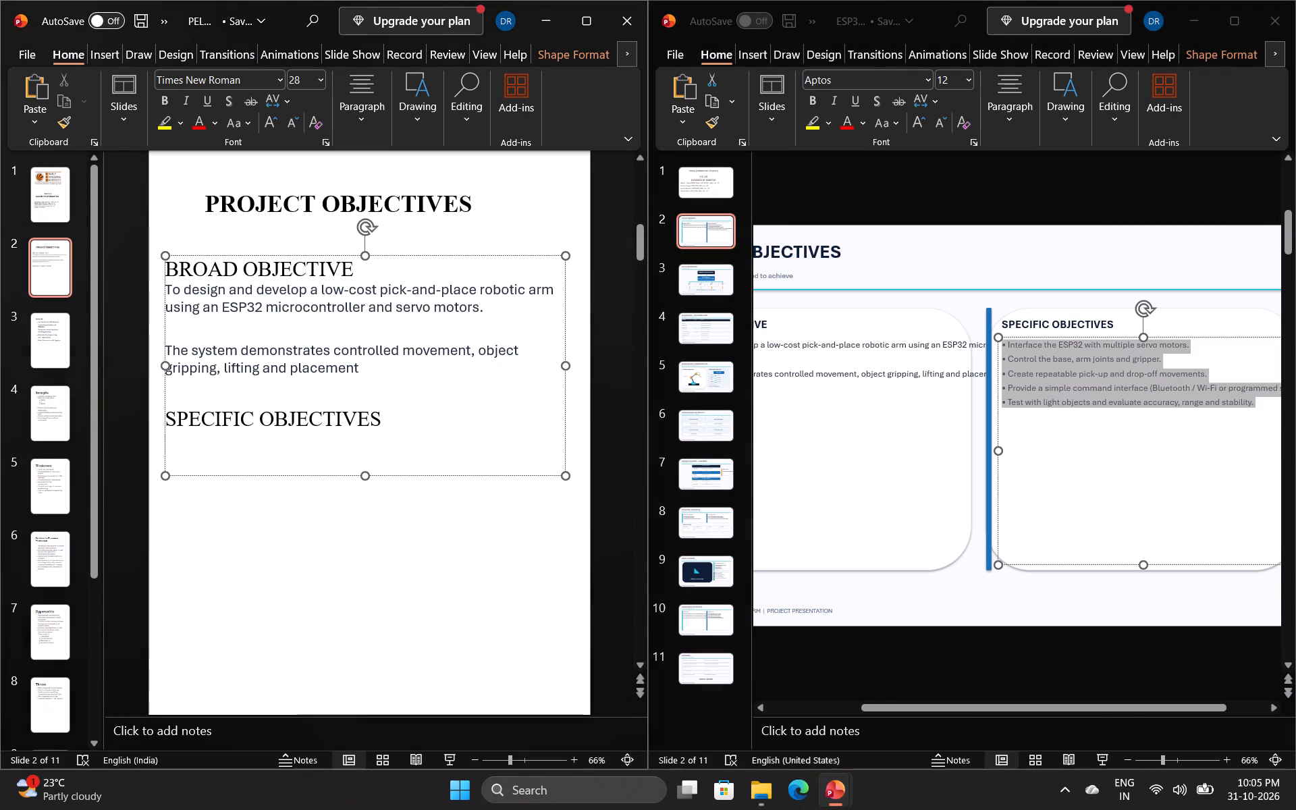
key("ctrl+v")
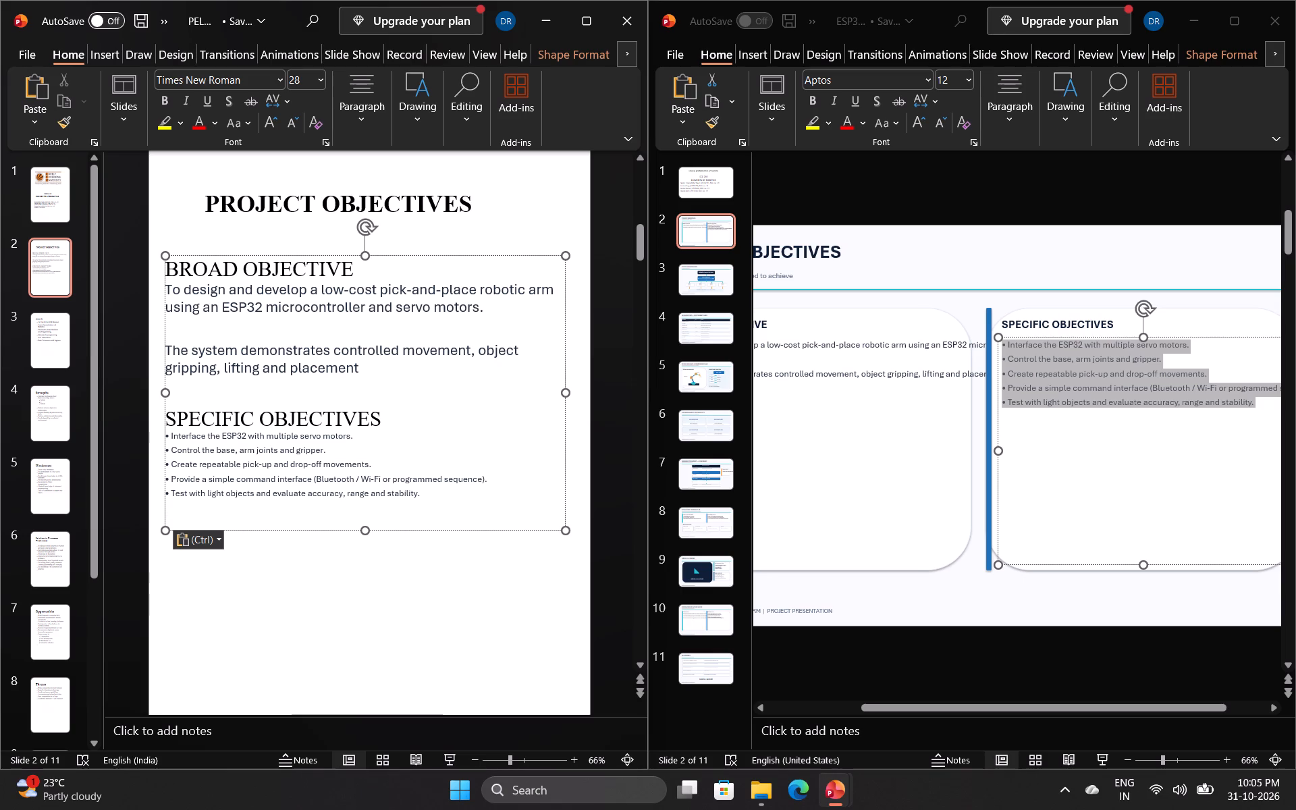
Set the font size of the five bullets under "SPECIFIC OBJECTIVES" to 20.
left_click_drag(167, 436, 458, 497)
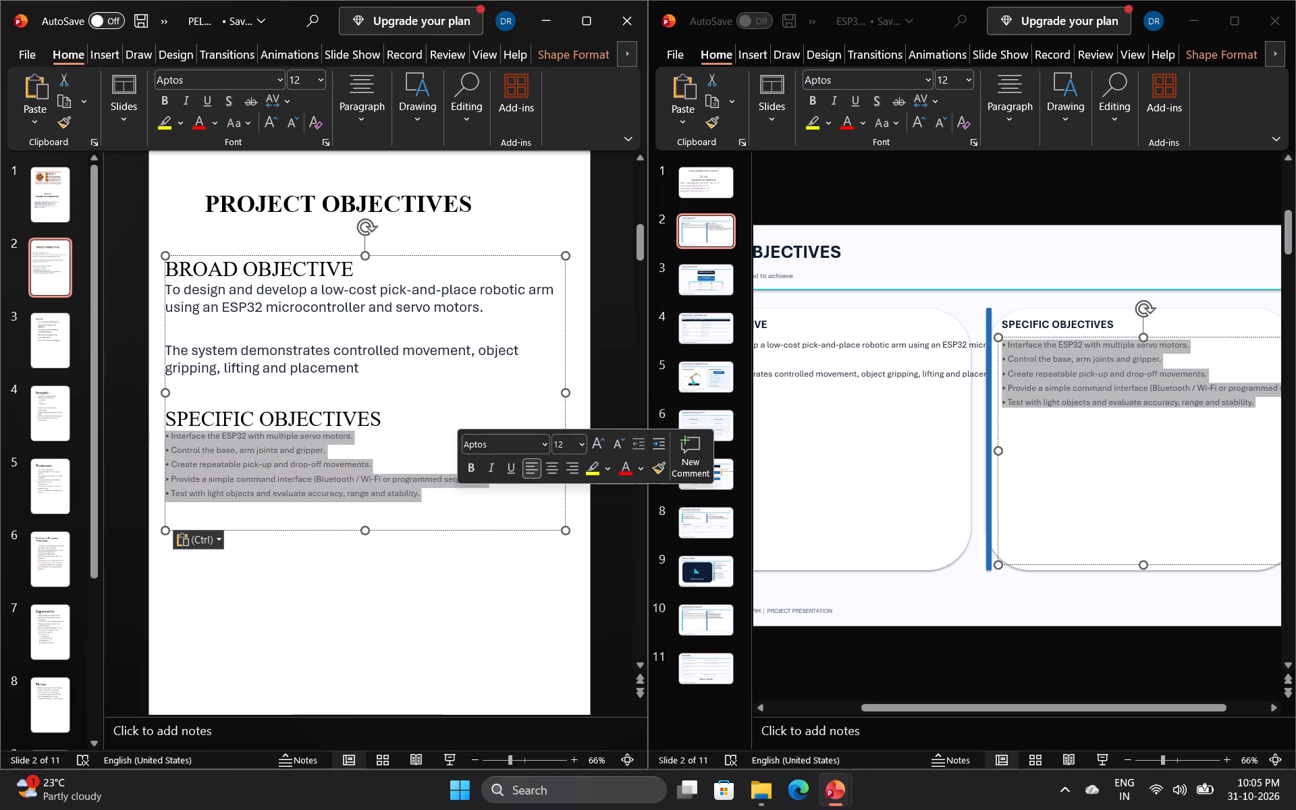
left_click(586, 441)
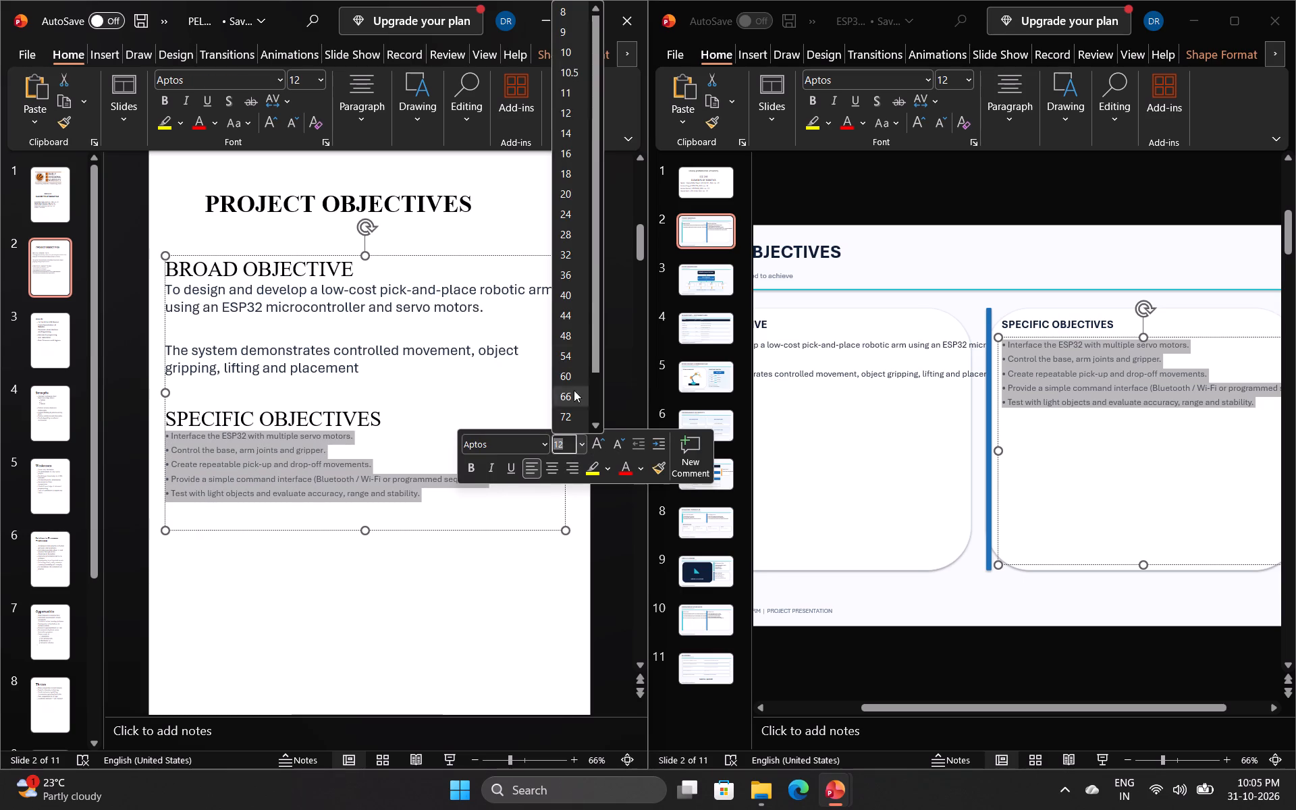
left_click(566, 200)
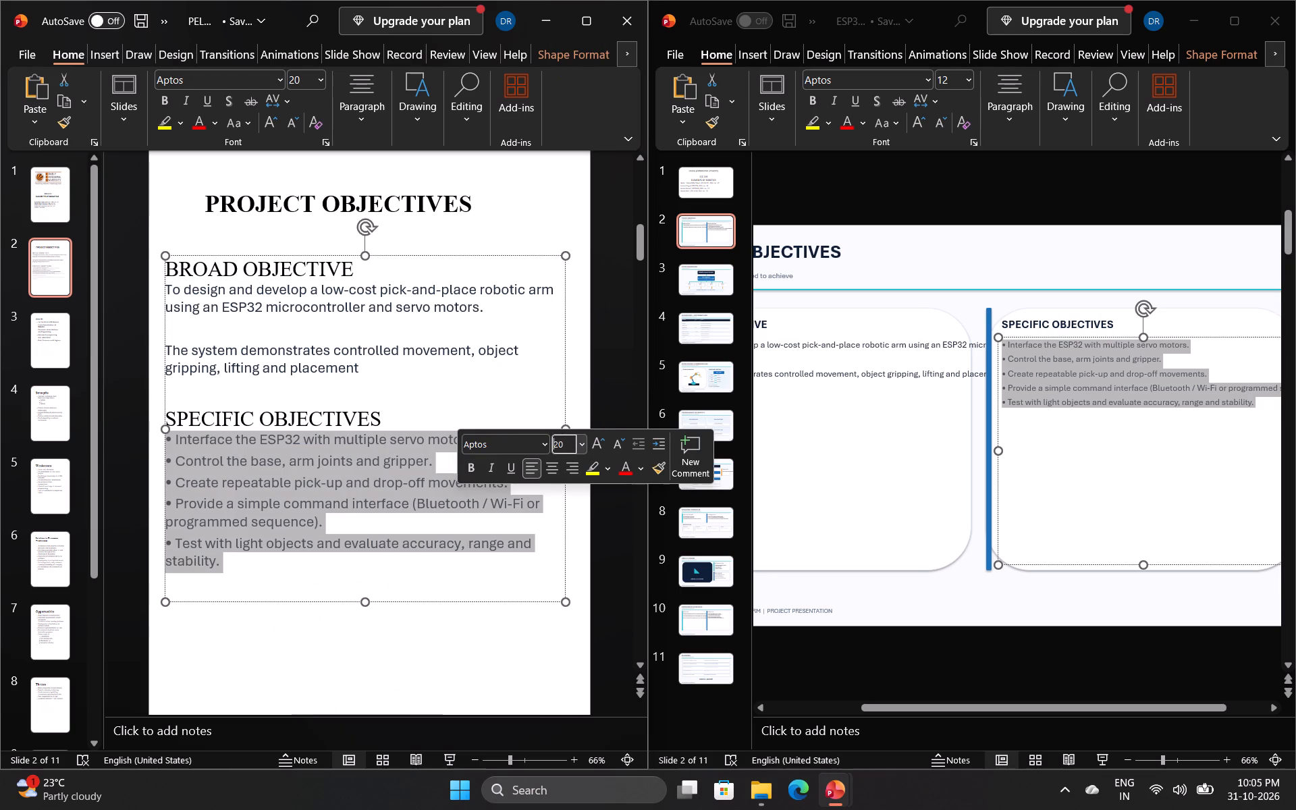
left_click(423, 649)
Delete the "About Me" heading and all its bullets from slide 3 of the PEL CA1 deck.
left_click(37, 337)
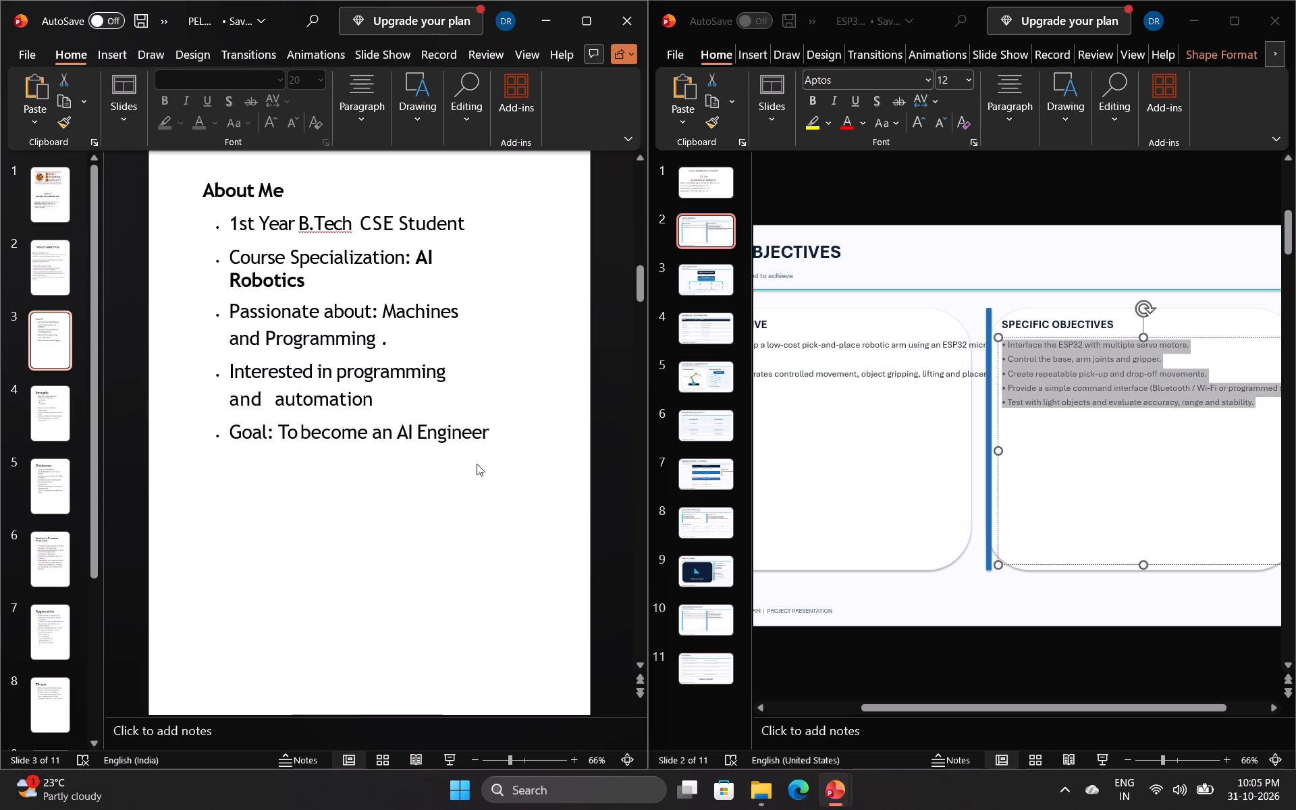
left_click(490, 437)
left_click_drag(483, 433, 194, 117)
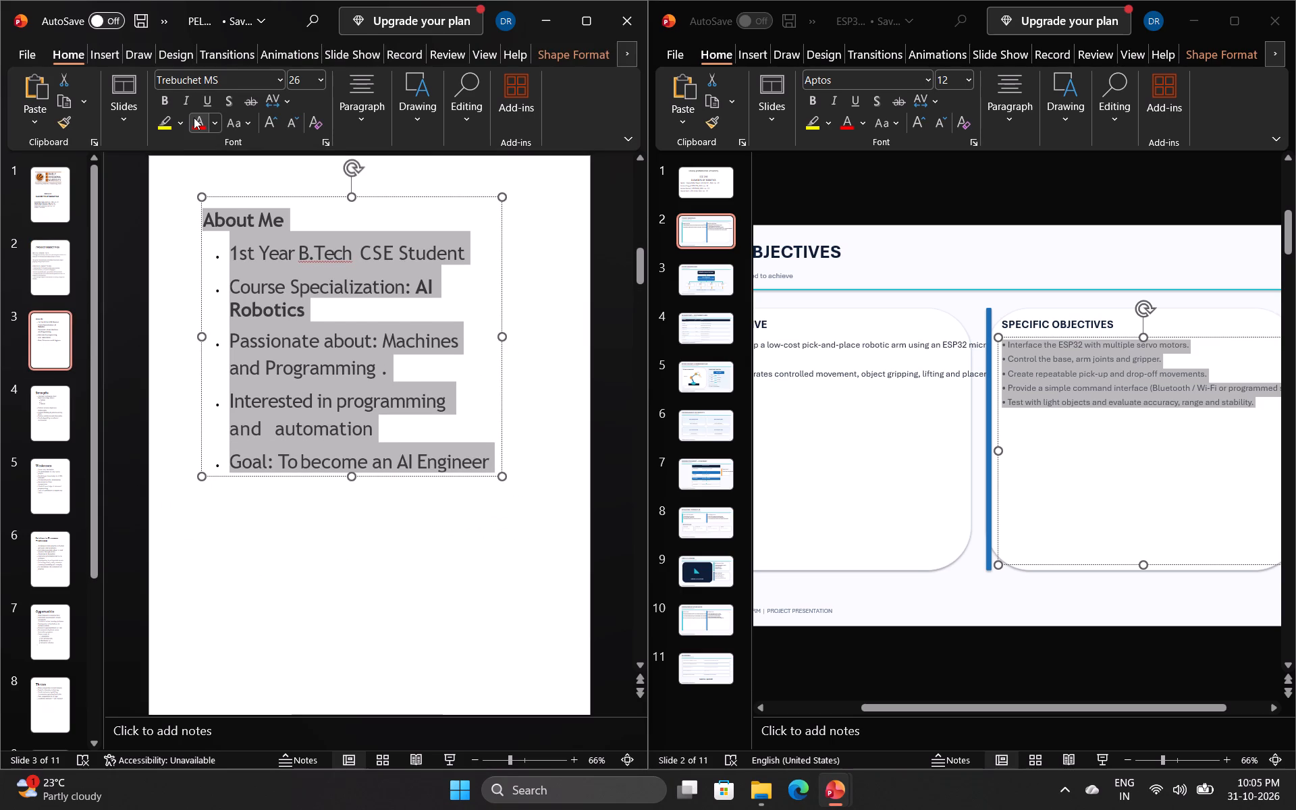
key("BackSpace")
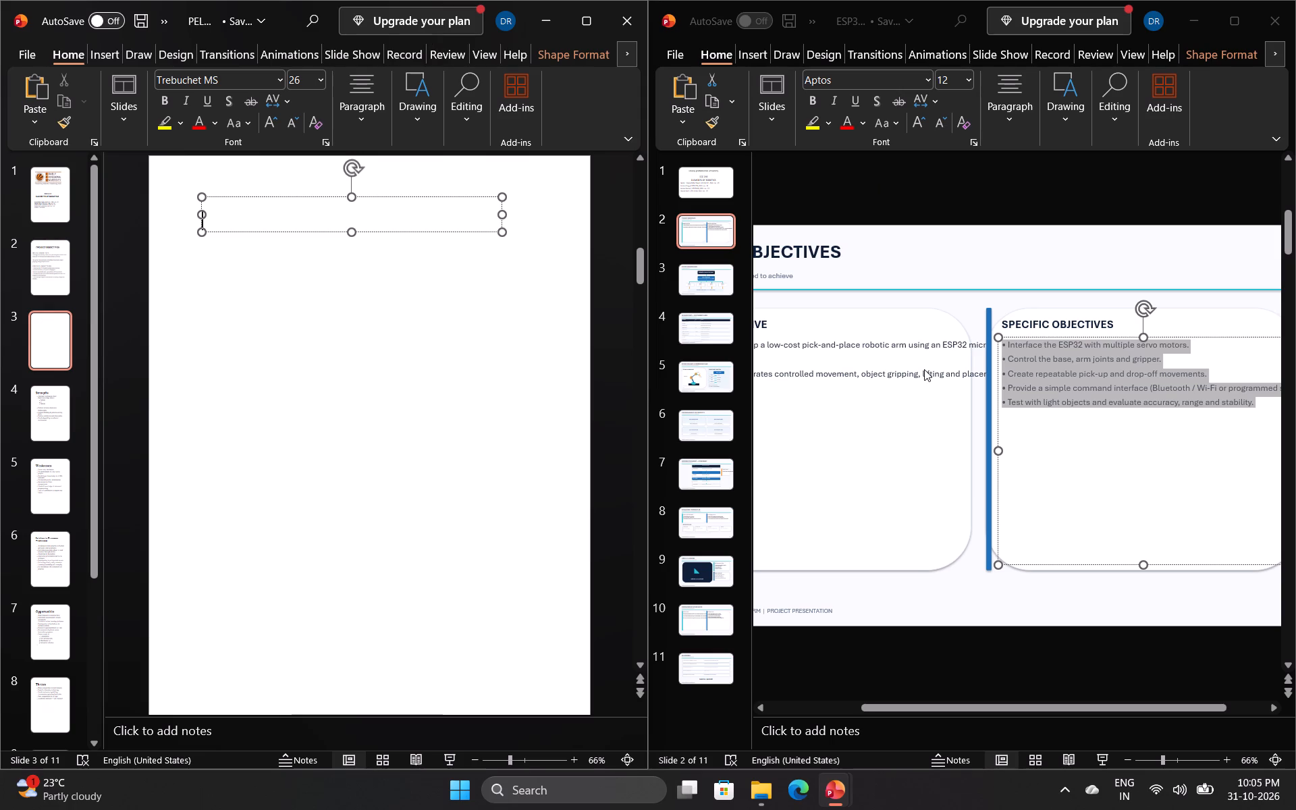
Show the whole "SYSTEM ARCHITECTURE" slide, slide 3 of the ESP32 deck.
scroll(924, 369, "down", 2)
scroll(924, 369, "up", 5)
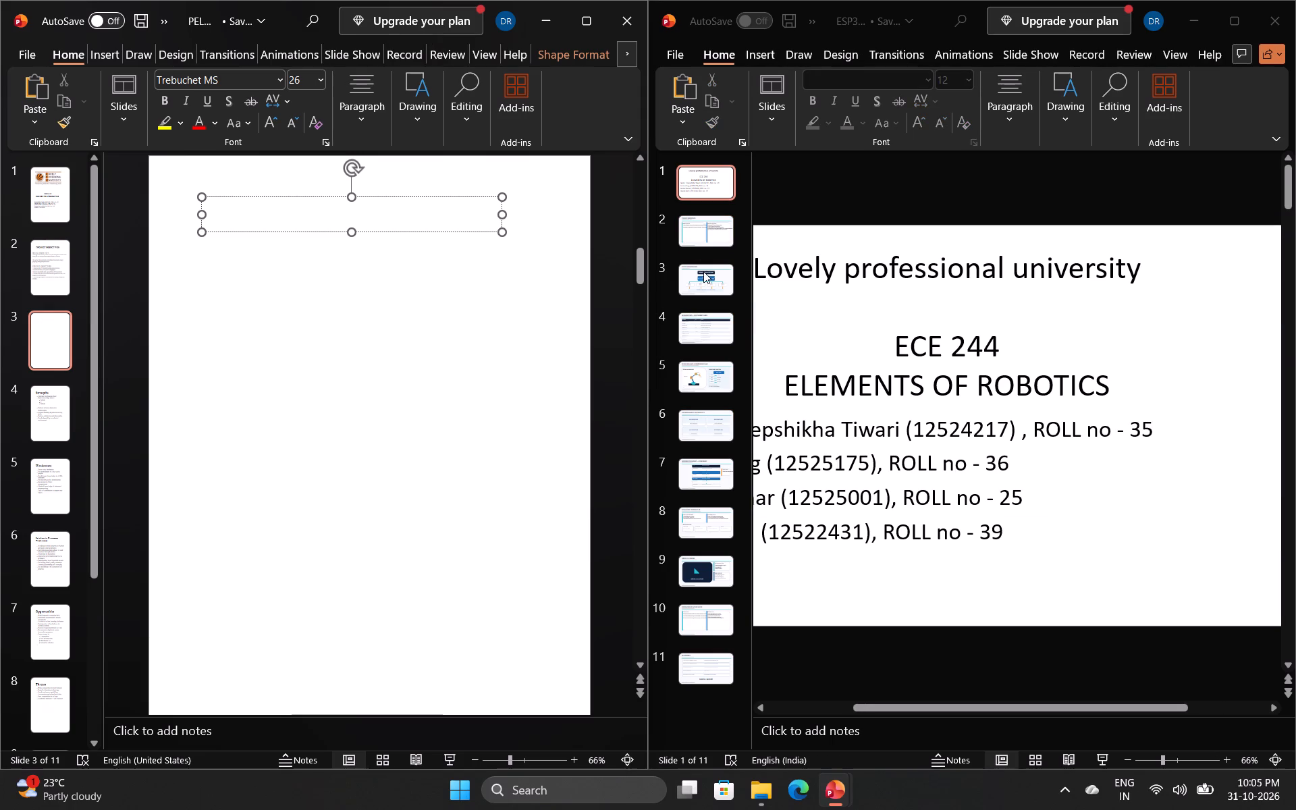
left_click(704, 272)
left_click(713, 281)
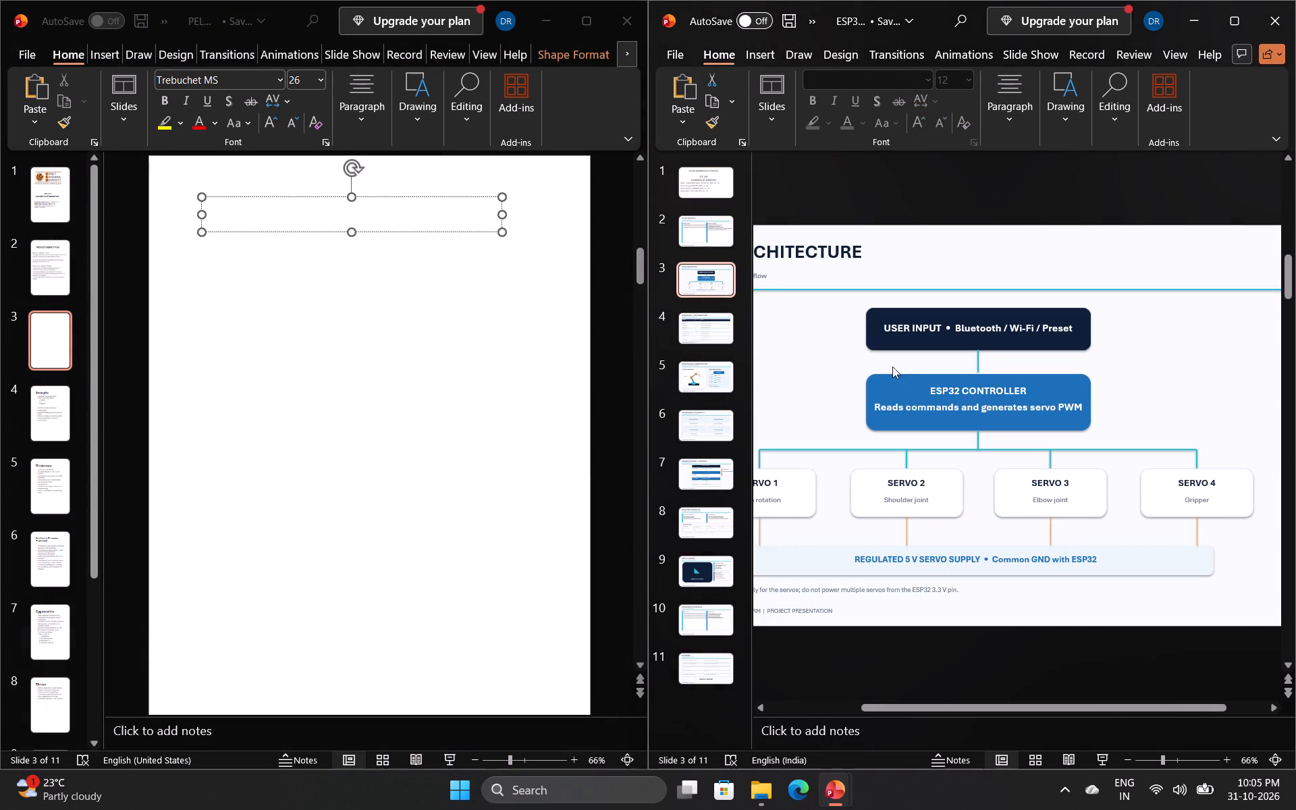
scroll(881, 376, "down", 3, "ctrl")
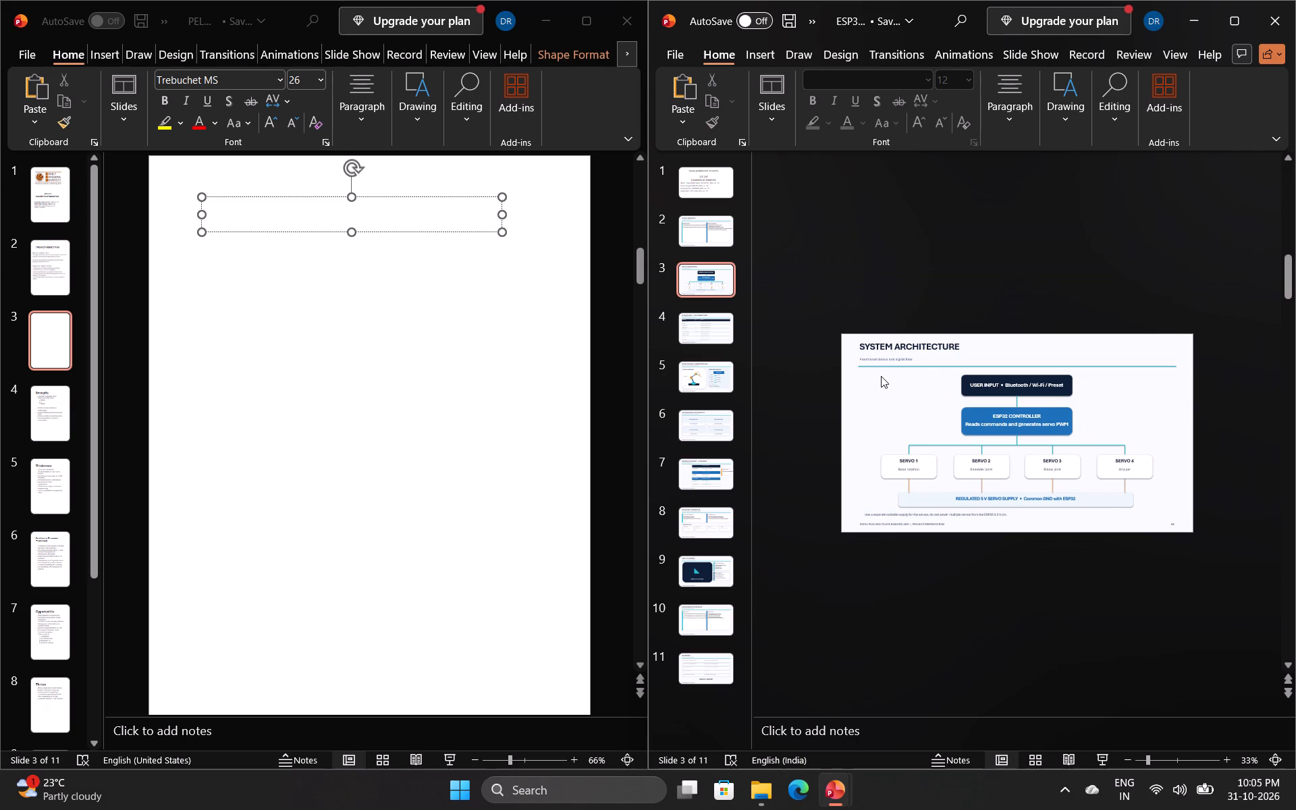
Minimize the ESP32 deck's window and search Windows for the Google Chrome app.
scroll(881, 376, "up", 2, "ctrl")
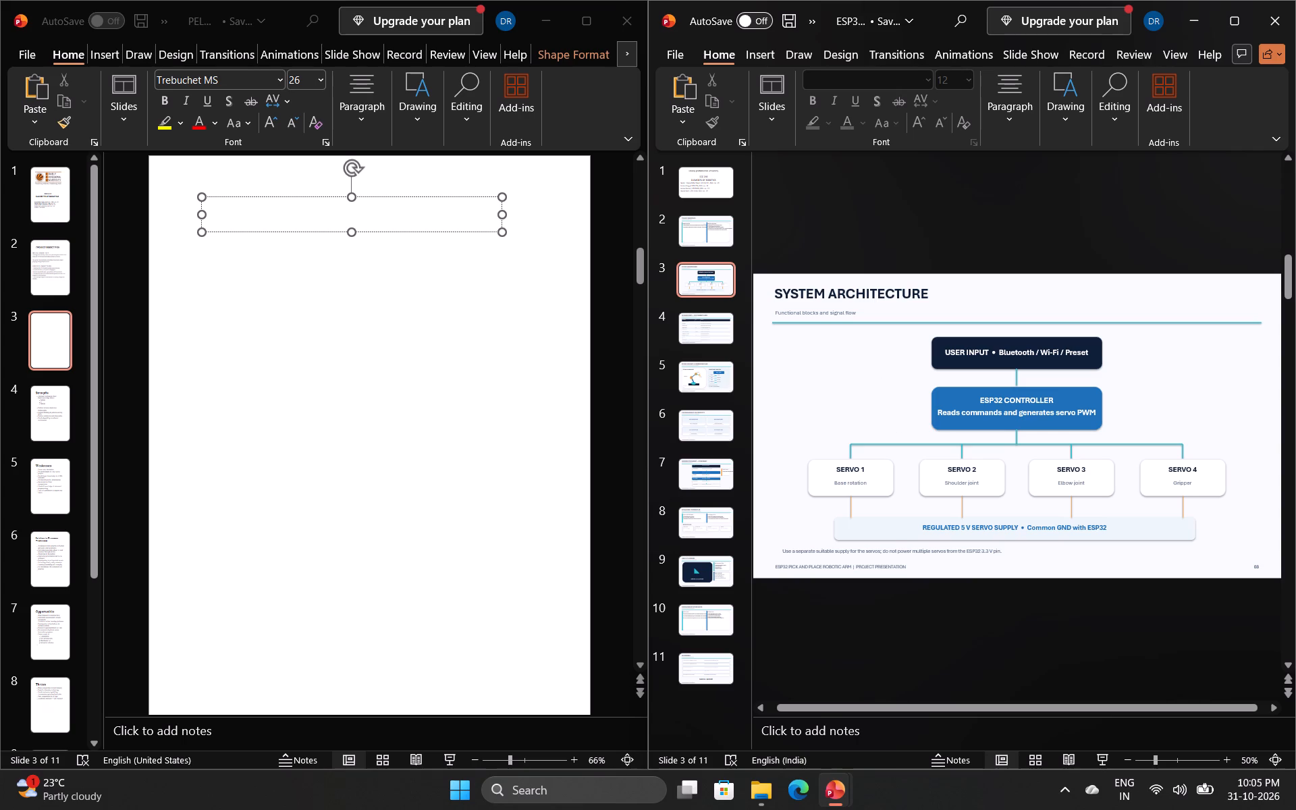
left_click(1201, 18)
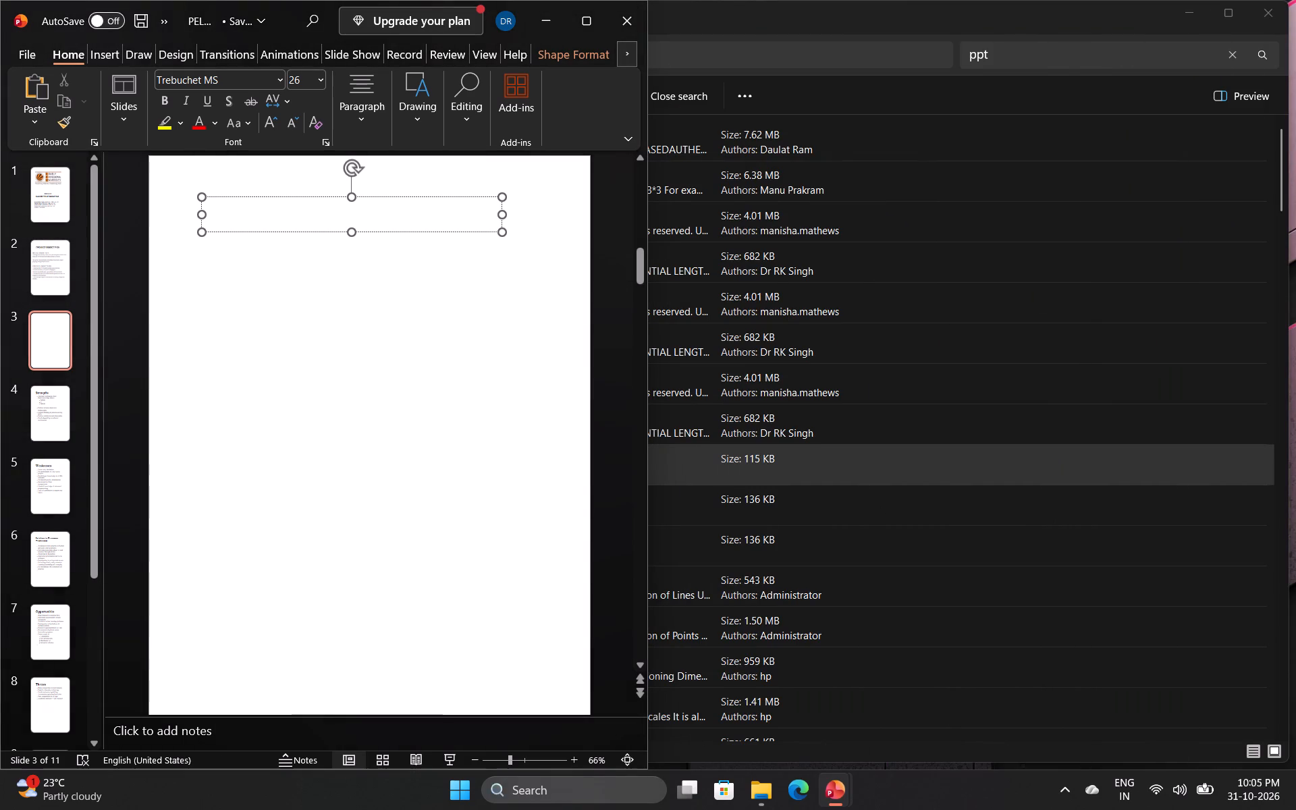
left_click(571, 786)
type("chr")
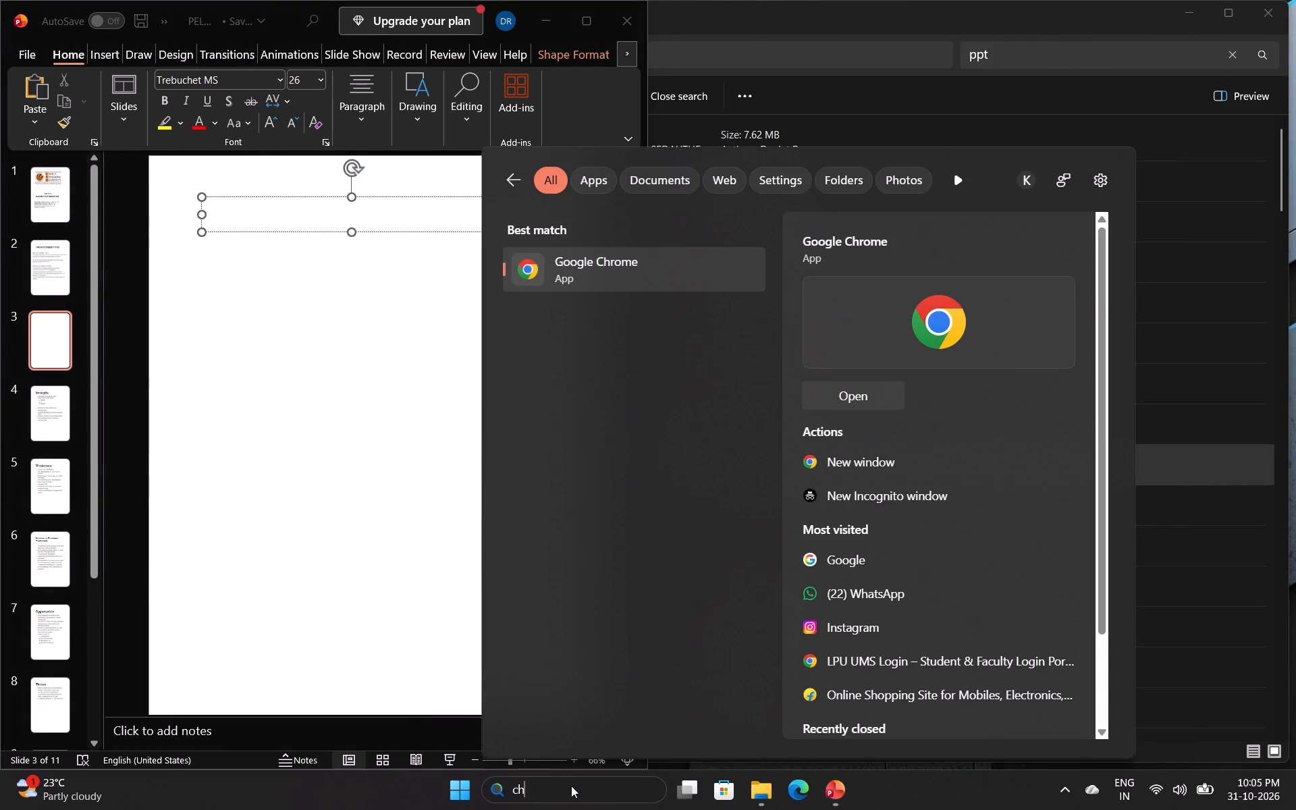
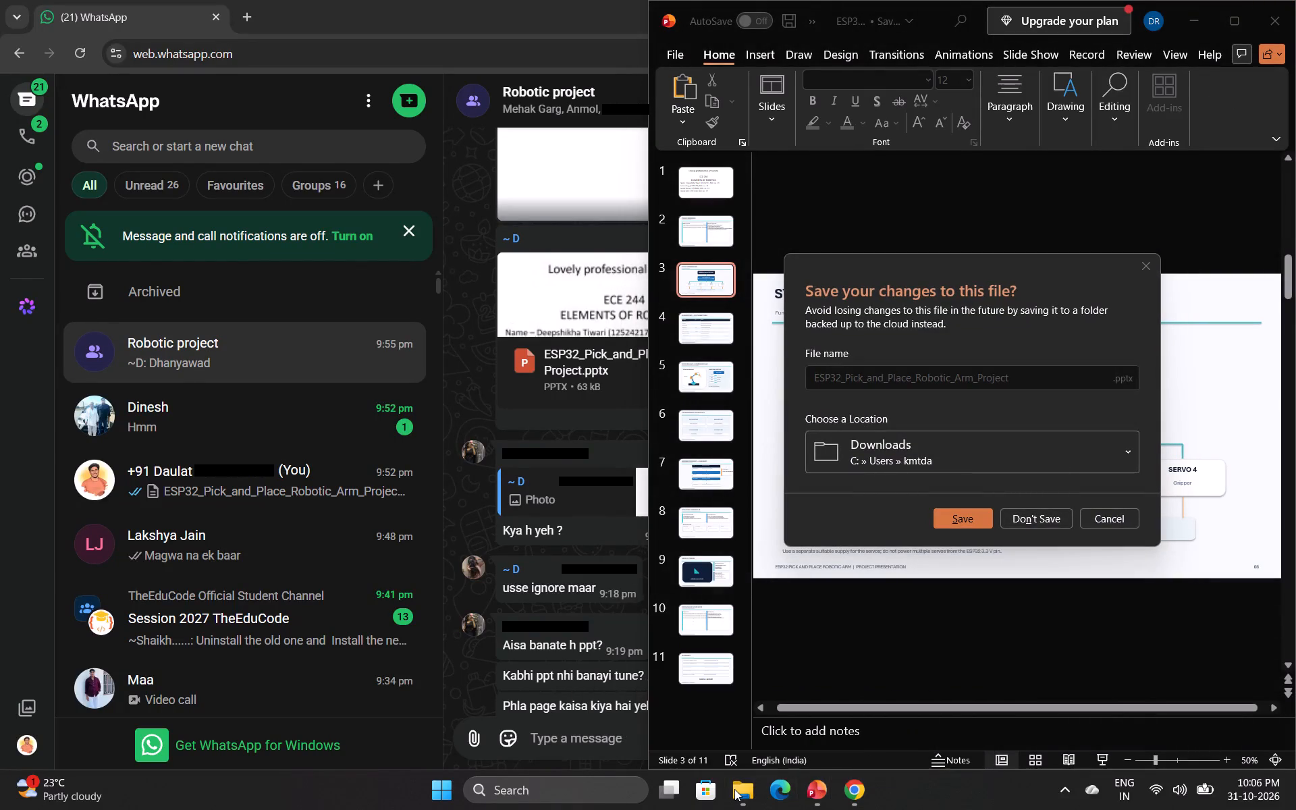
Switch to File Explorer and open the Downloads folder that holds the ESP32 presentation.
left_click(734, 789)
left_click(734, 789)
left_click(699, 715)
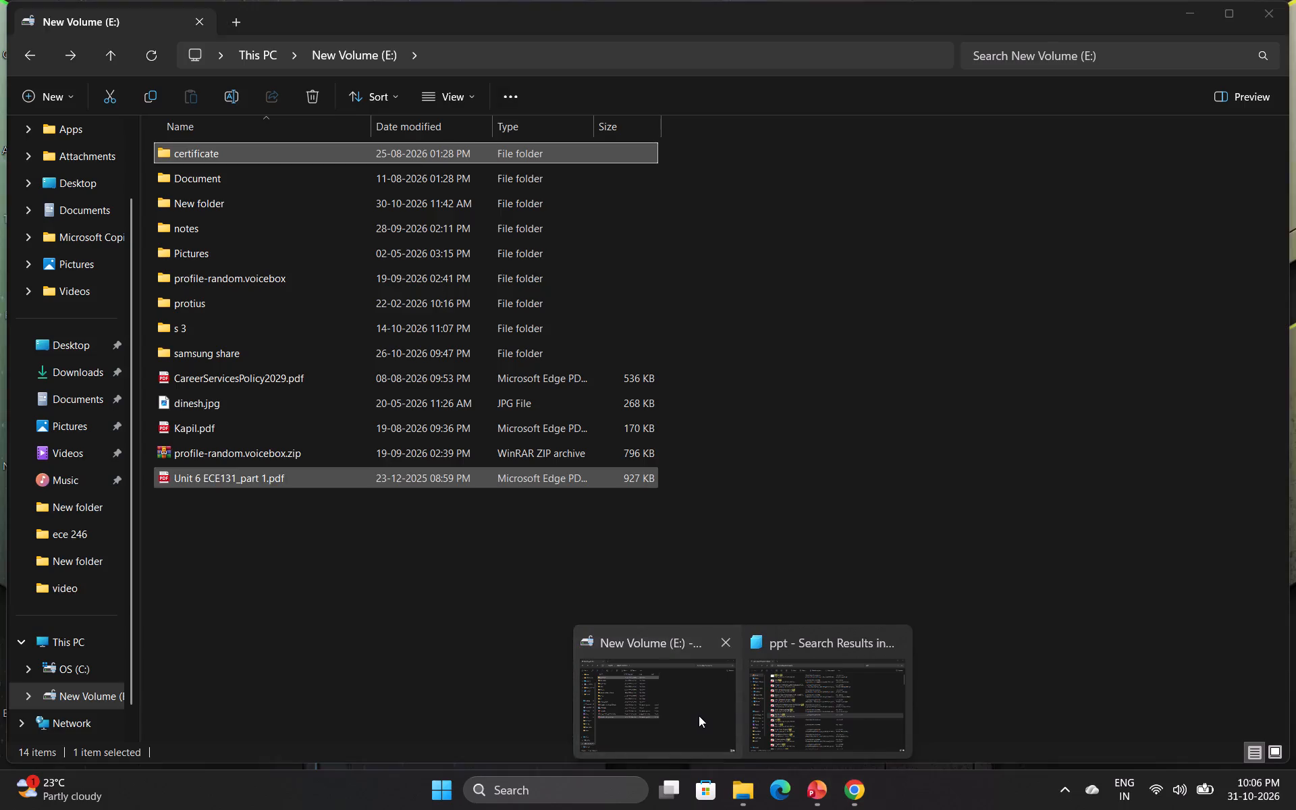
left_click(82, 373)
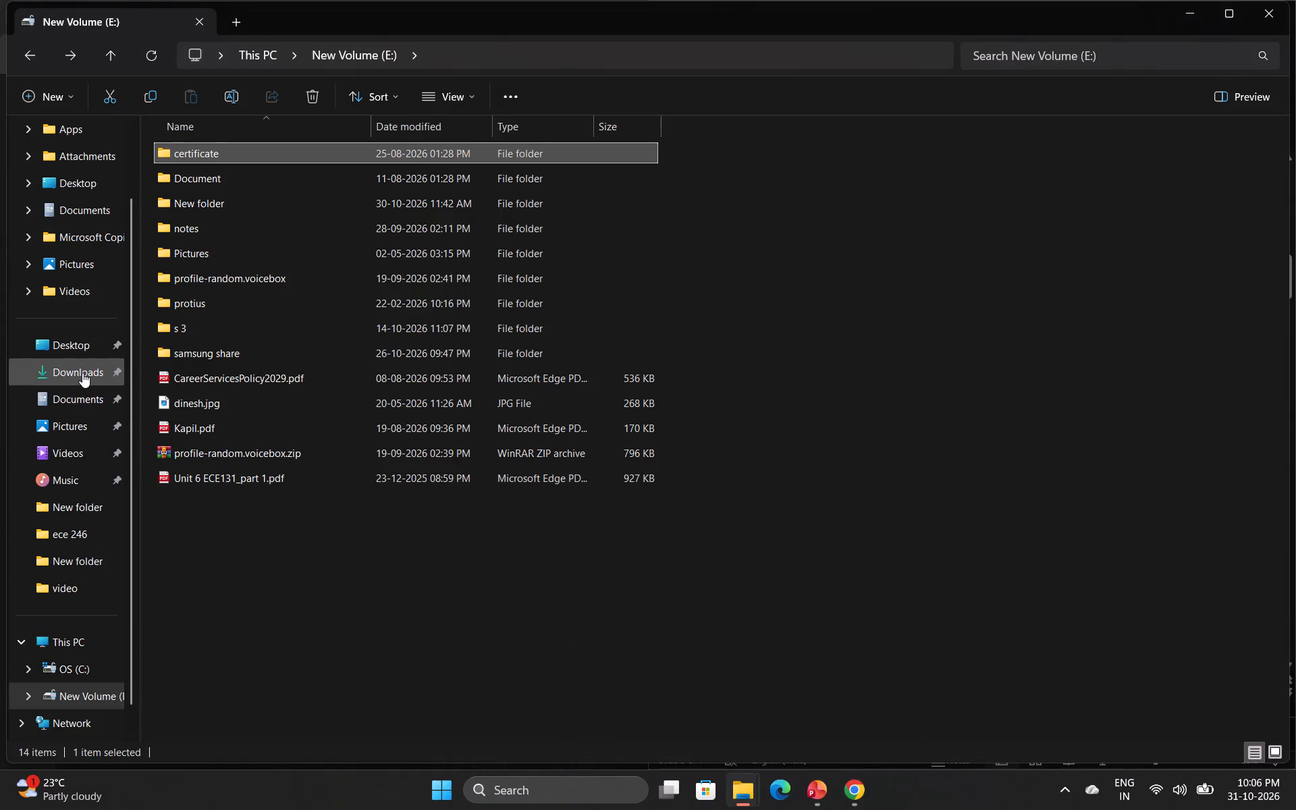
left_click(591, 779)
type("chr")
key("Return")
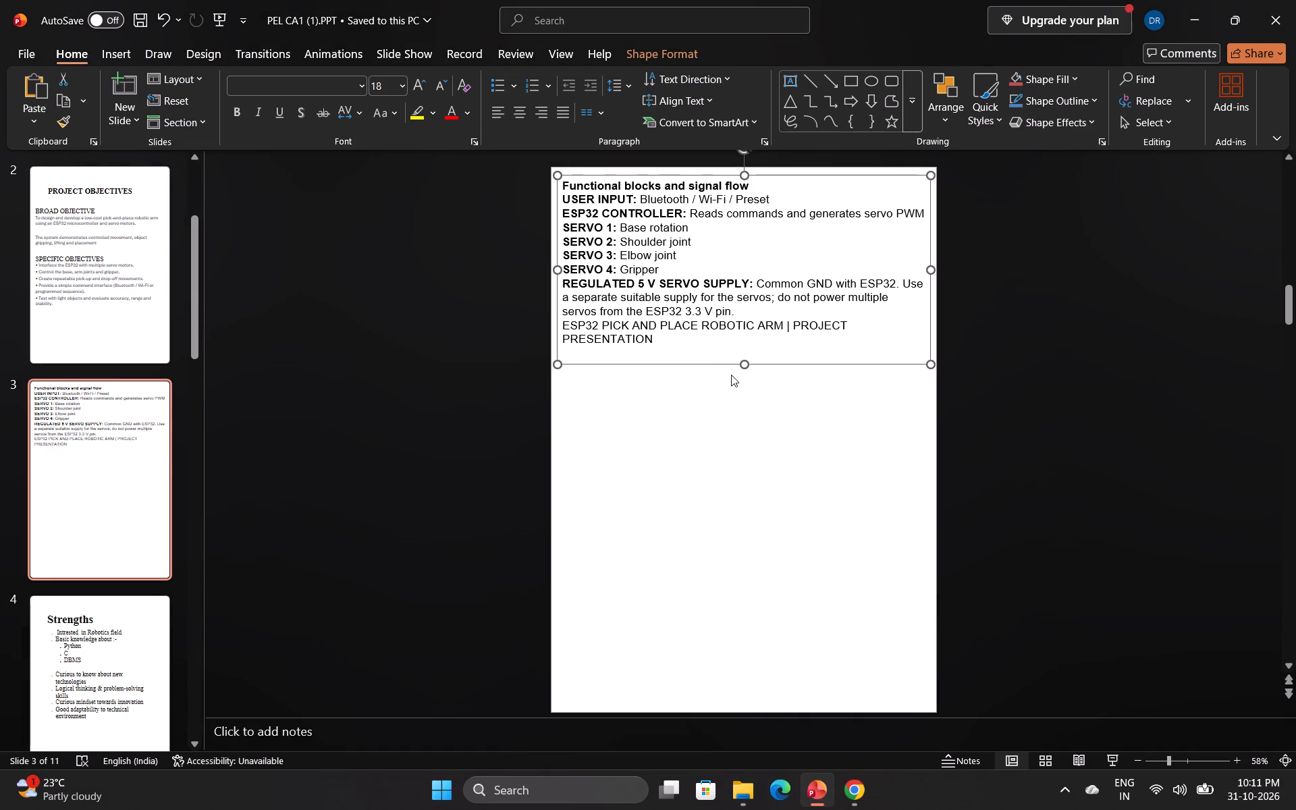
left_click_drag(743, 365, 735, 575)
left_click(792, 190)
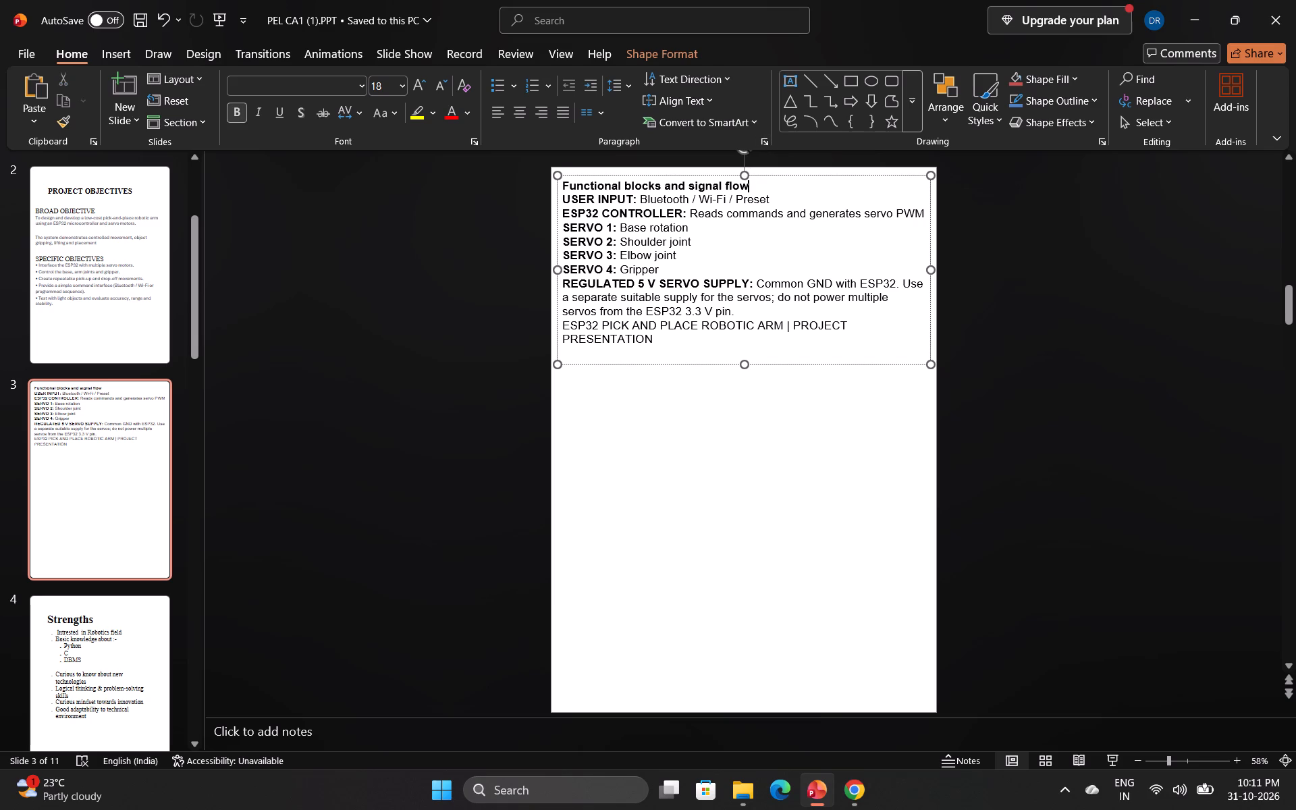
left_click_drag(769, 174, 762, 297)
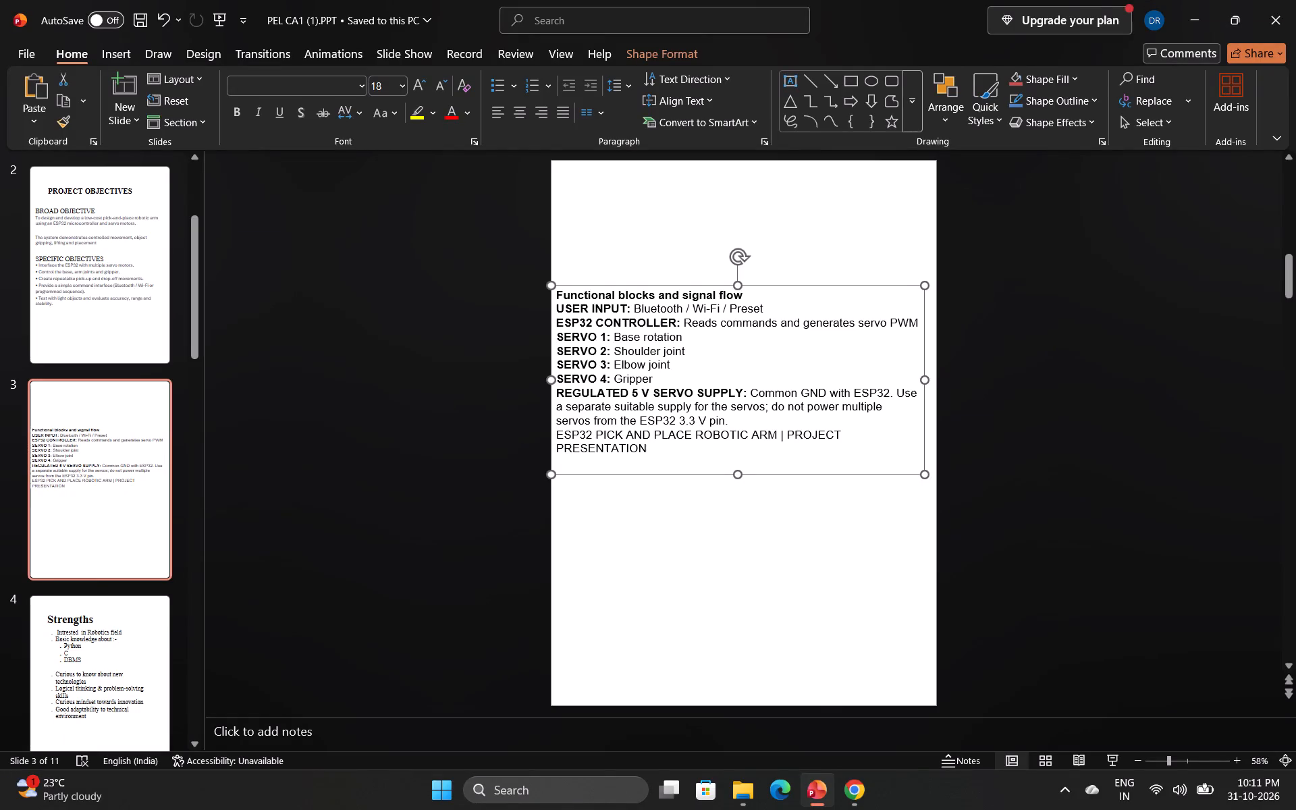
Set all the text in the slide 3 text box to font size 28.
left_click_drag(557, 293, 825, 461)
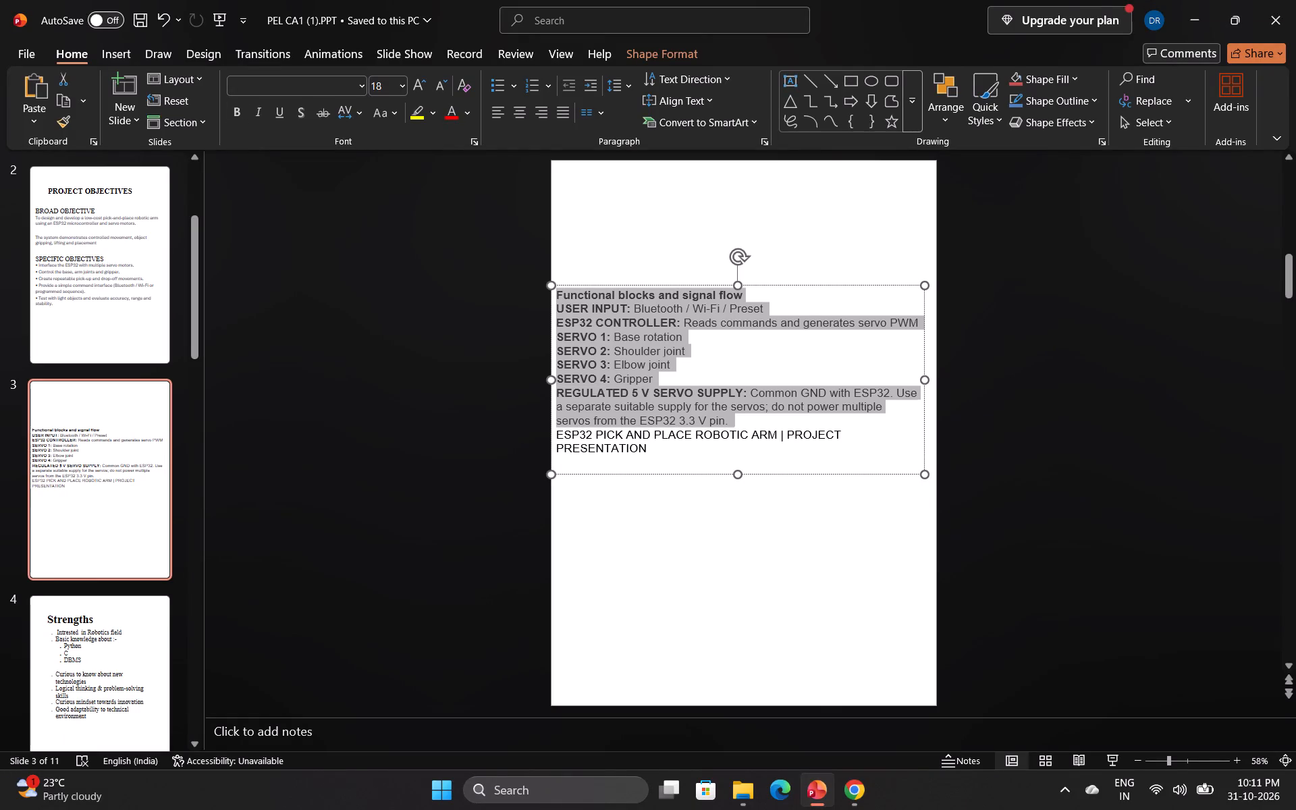
left_click_drag(825, 461, 834, 500)
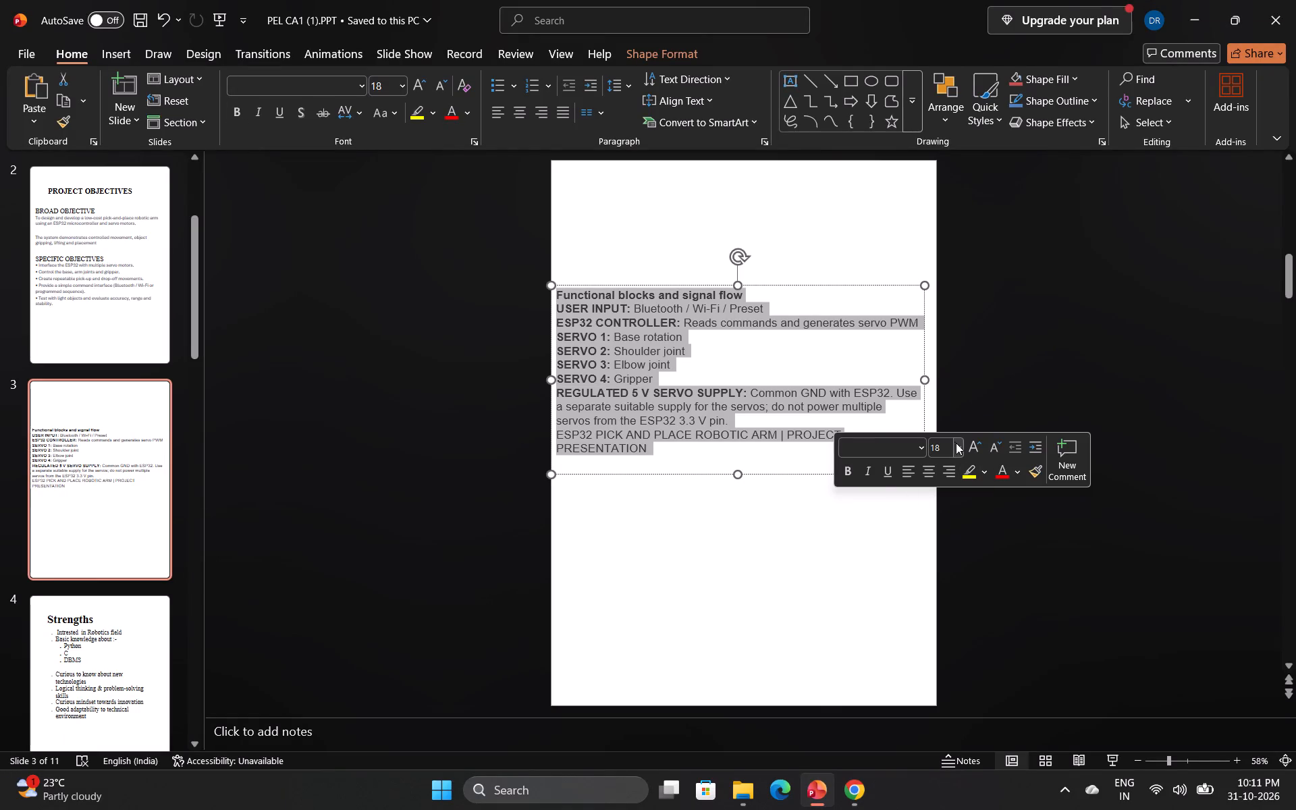
left_click(956, 443)
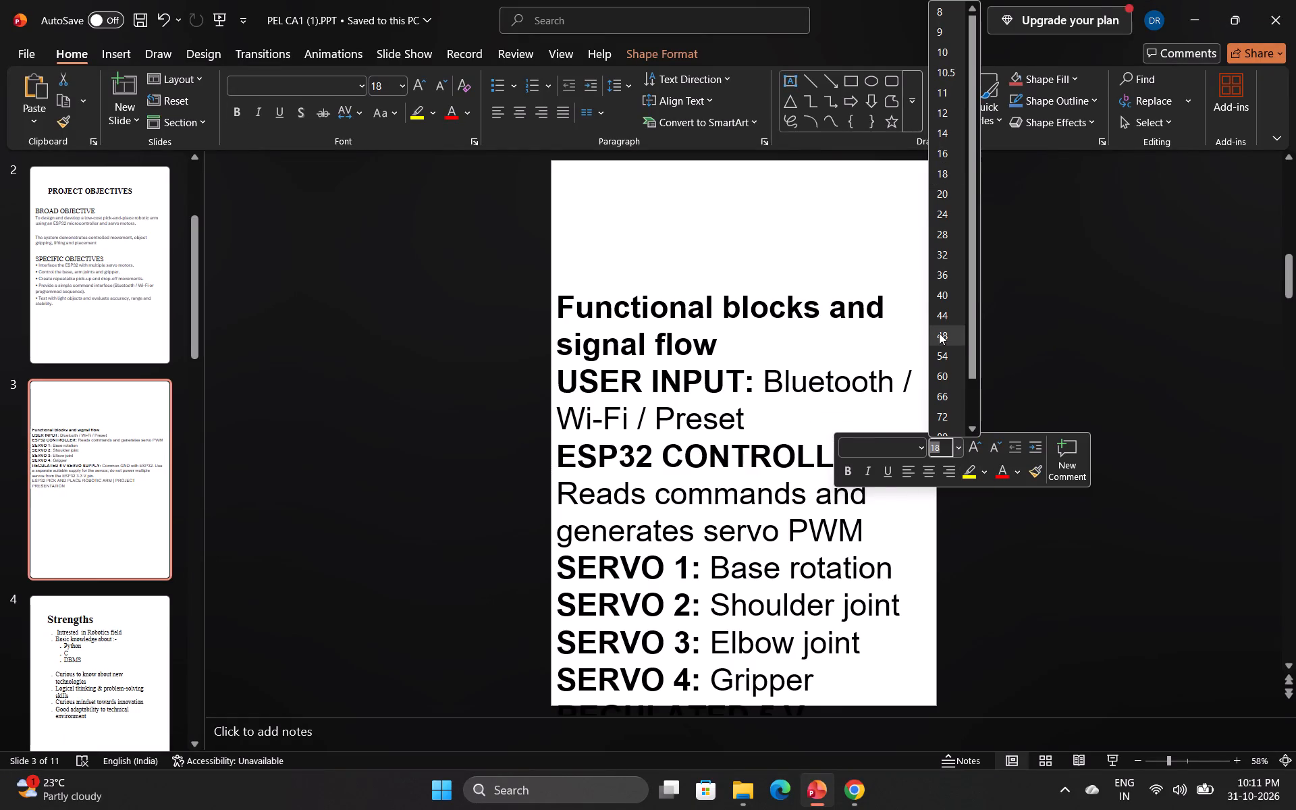
left_click(940, 234)
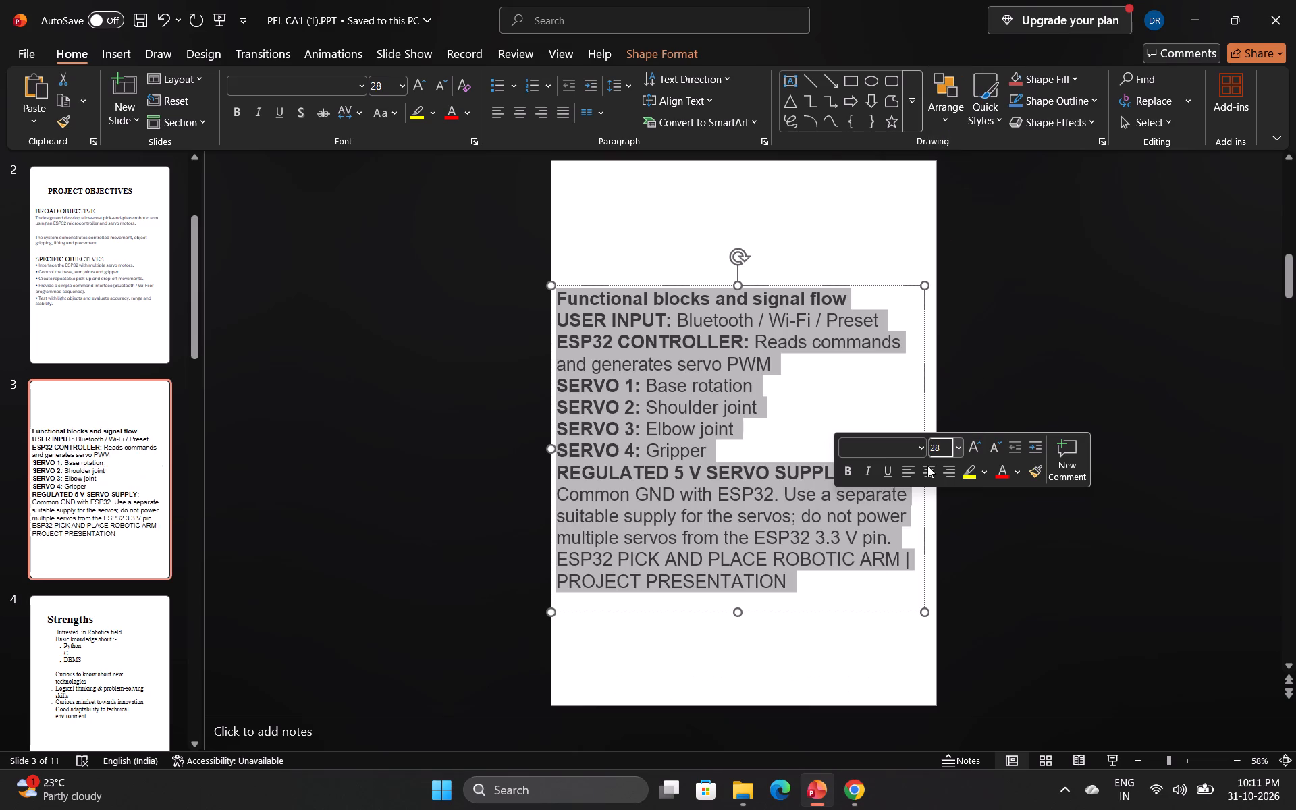
left_click(882, 713)
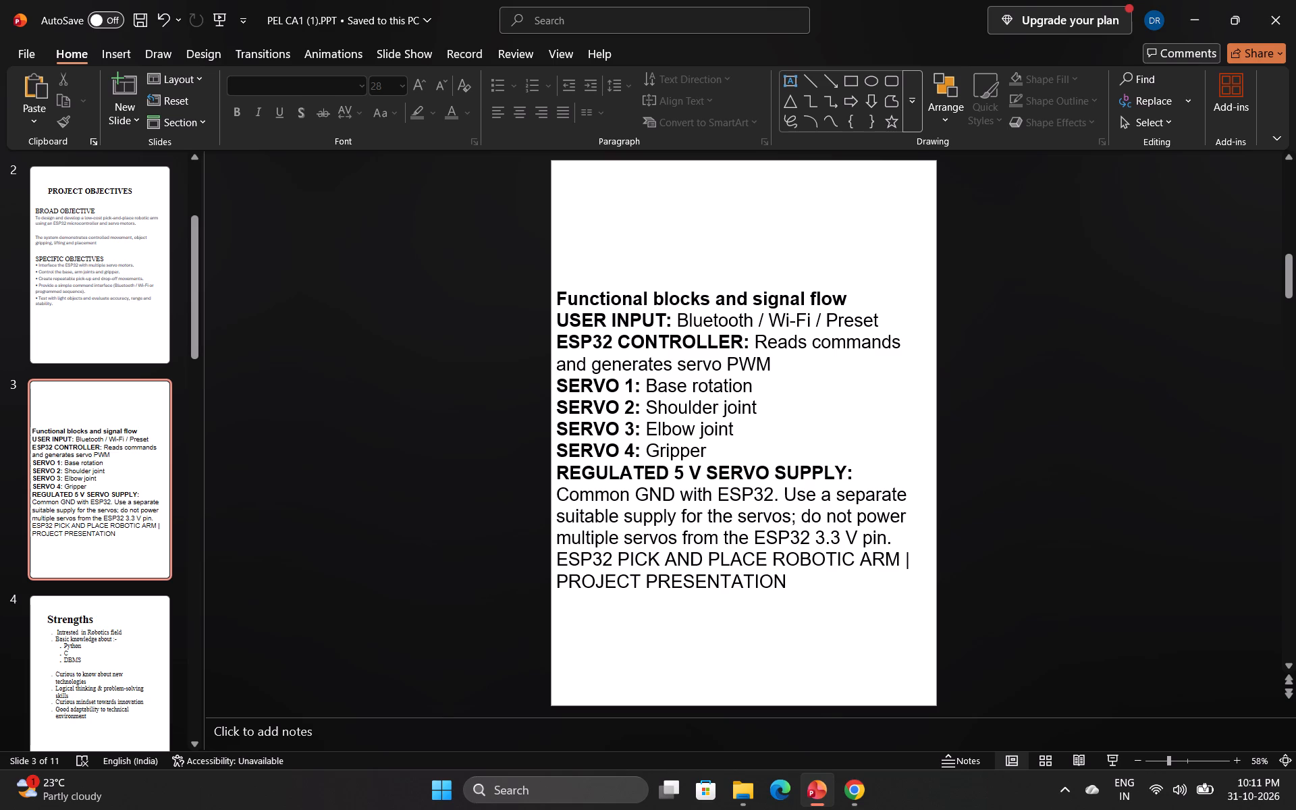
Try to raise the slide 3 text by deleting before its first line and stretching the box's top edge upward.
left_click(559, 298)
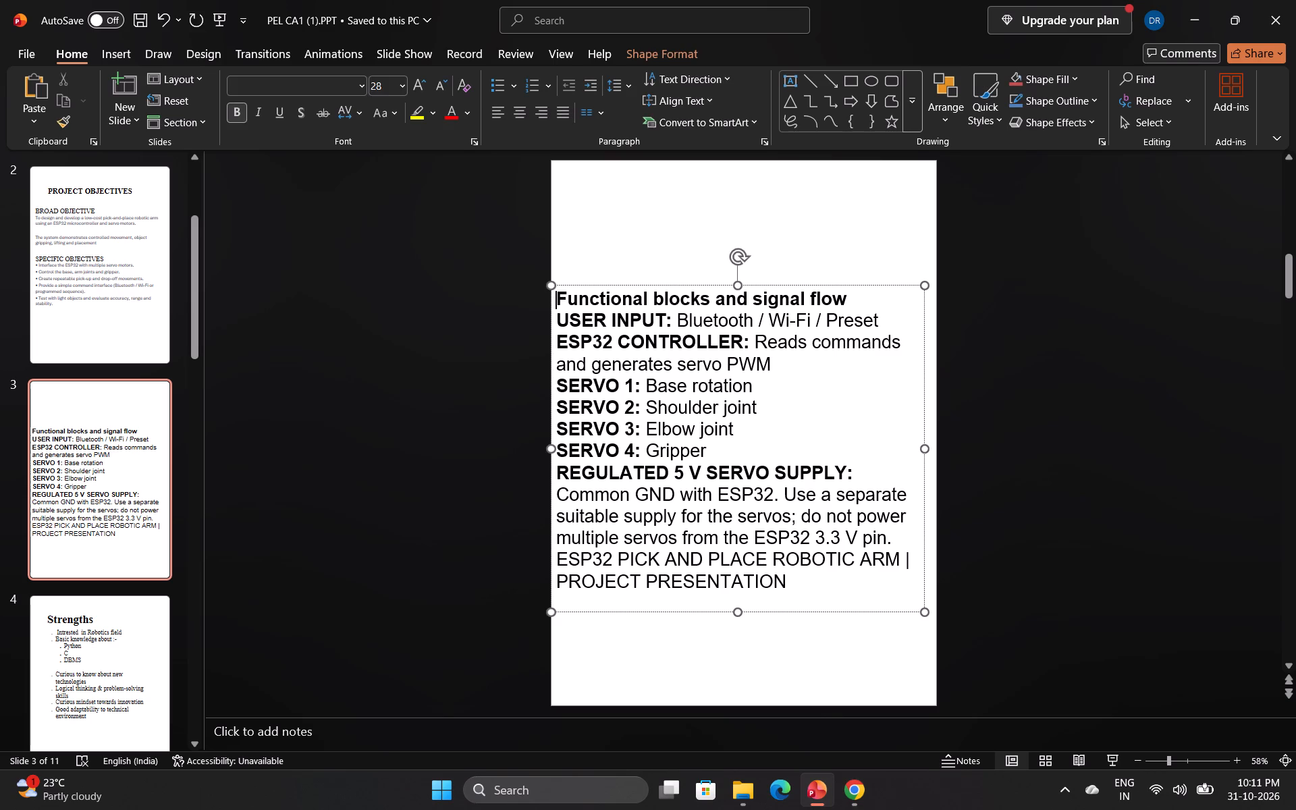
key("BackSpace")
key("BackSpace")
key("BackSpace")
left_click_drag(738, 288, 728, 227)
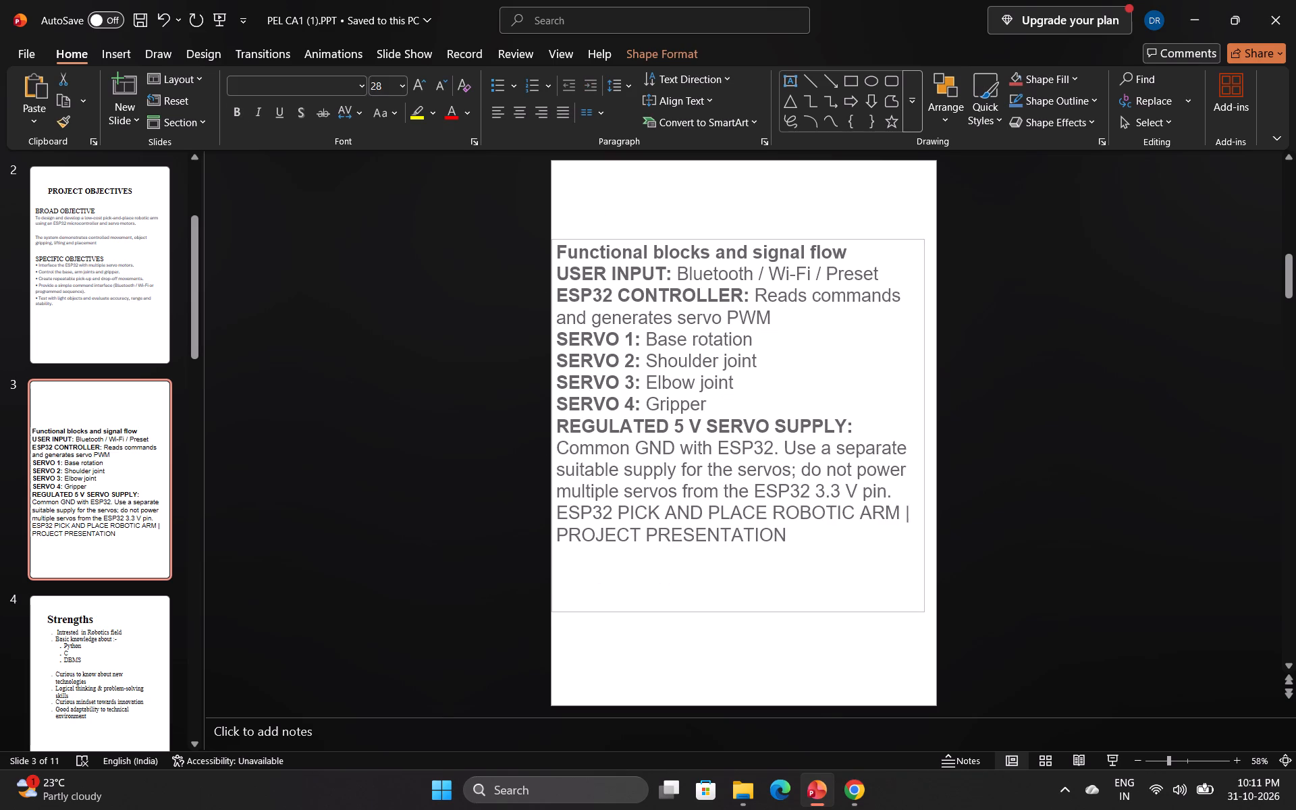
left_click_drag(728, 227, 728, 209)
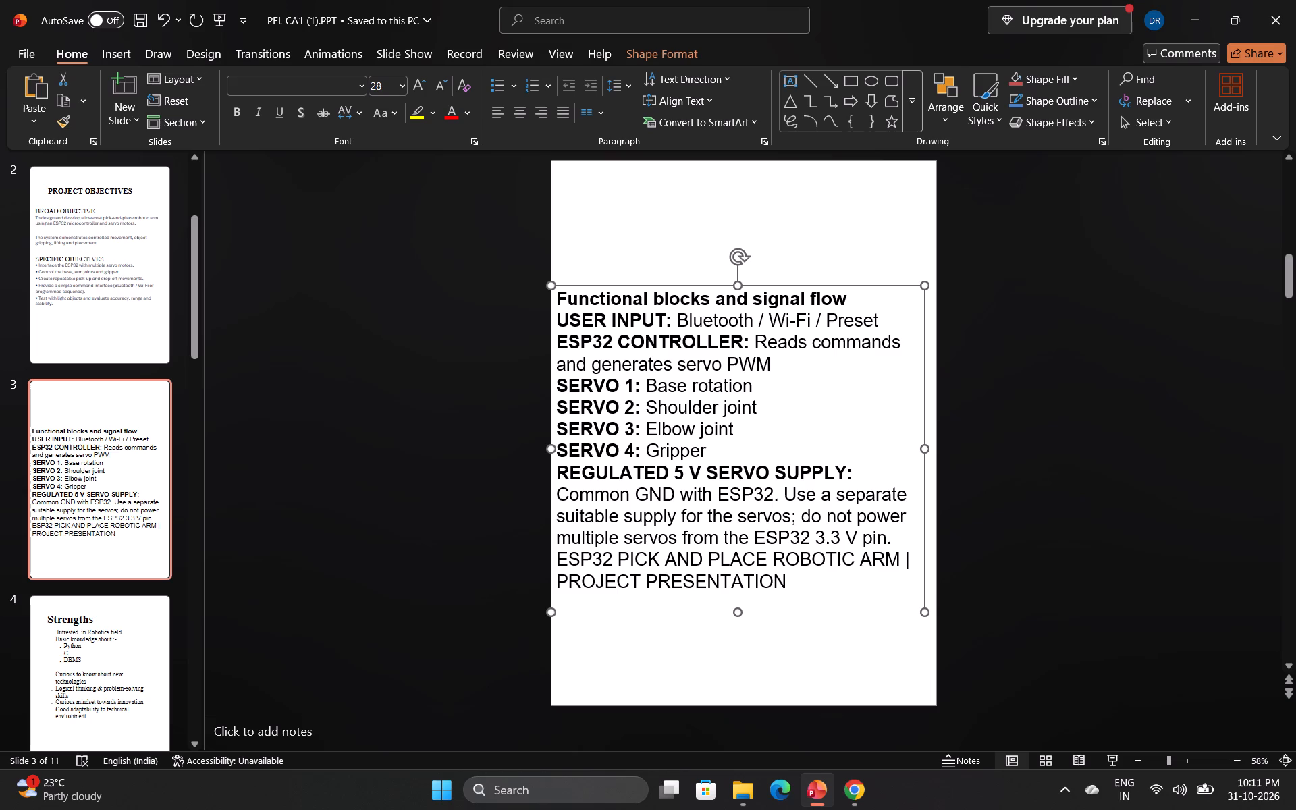
Move the slide 3 text box up near the top of the slide, keeping it within the slide's side edges.
left_click_drag(803, 283, 792, 200)
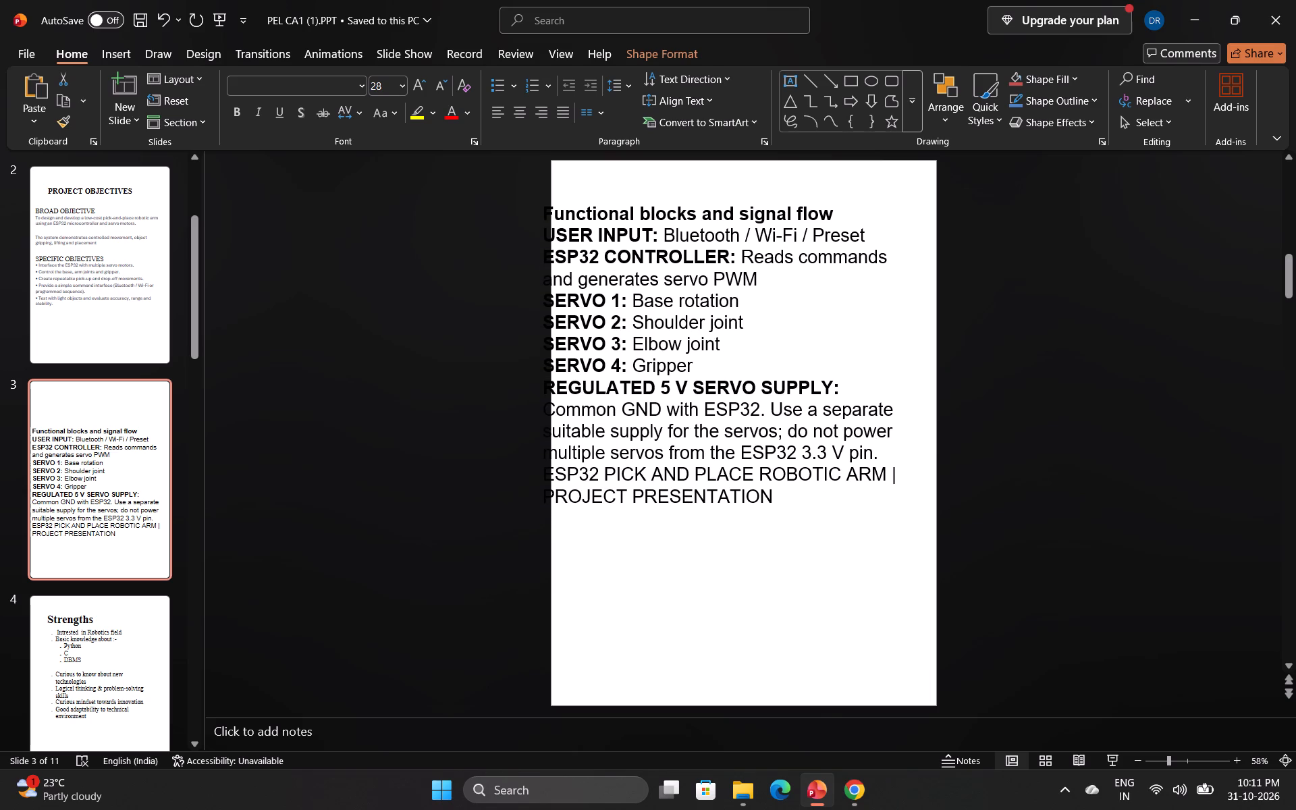
left_click_drag(792, 200, 808, 202)
left_click(791, 352)
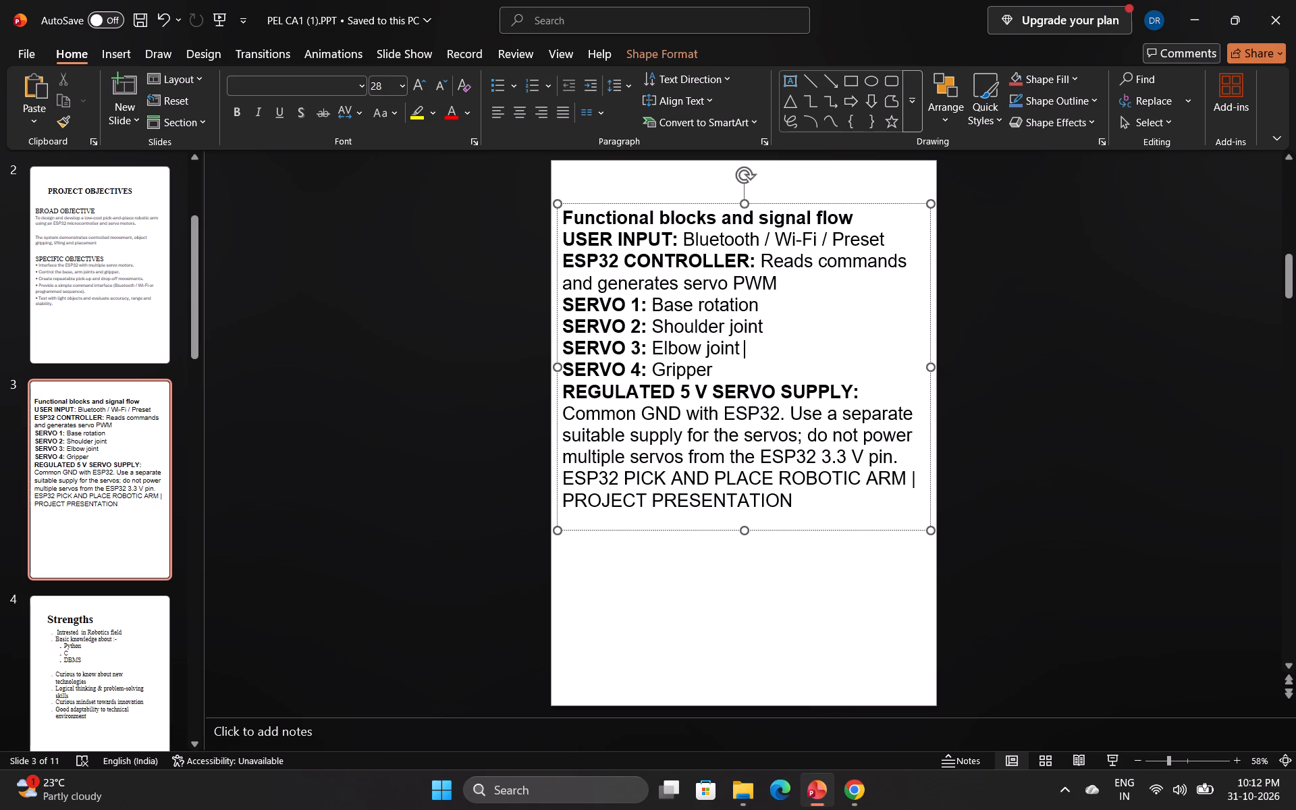
Start a new line at "Use a separate suitable supply" and insert a blank line above the "ESP32 PICK AND PLACE ROBOTIC ARM" footer text.
left_click(788, 421)
key("Return")
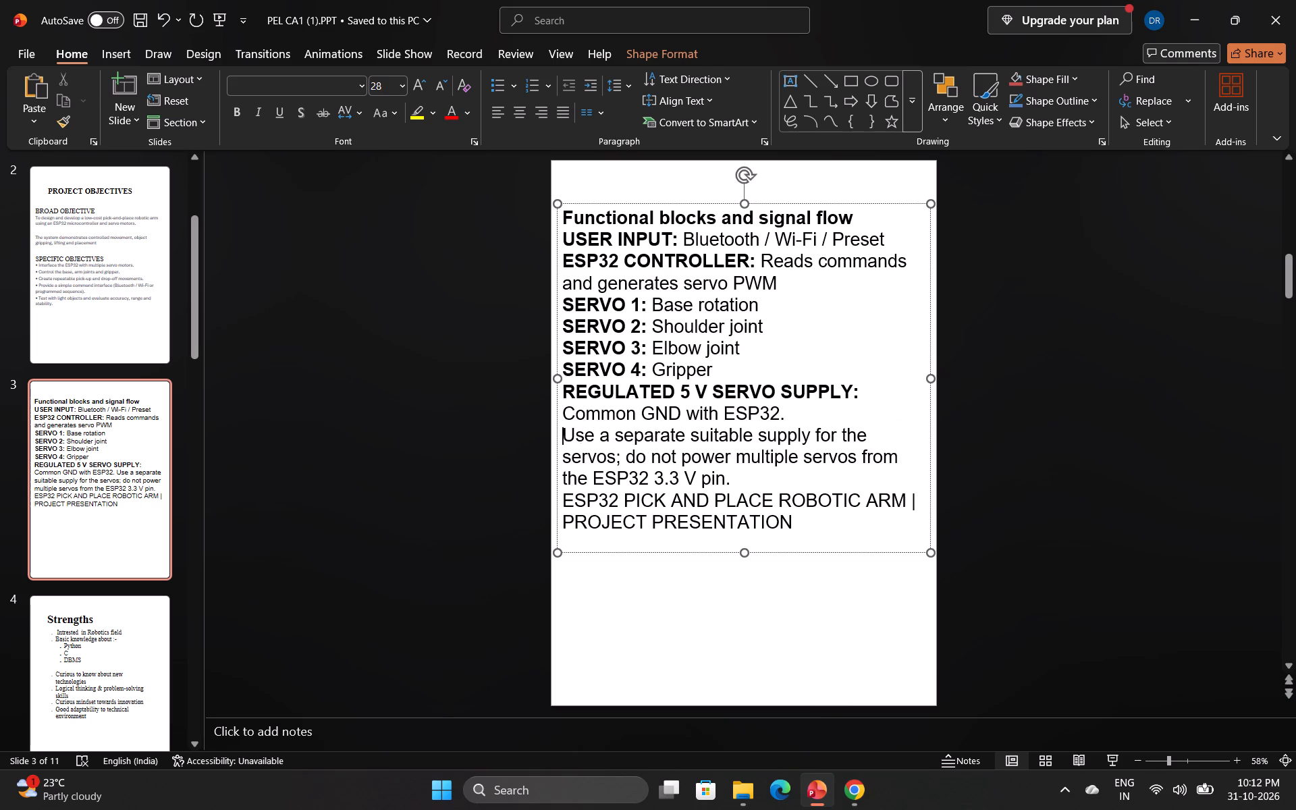
key("Down")
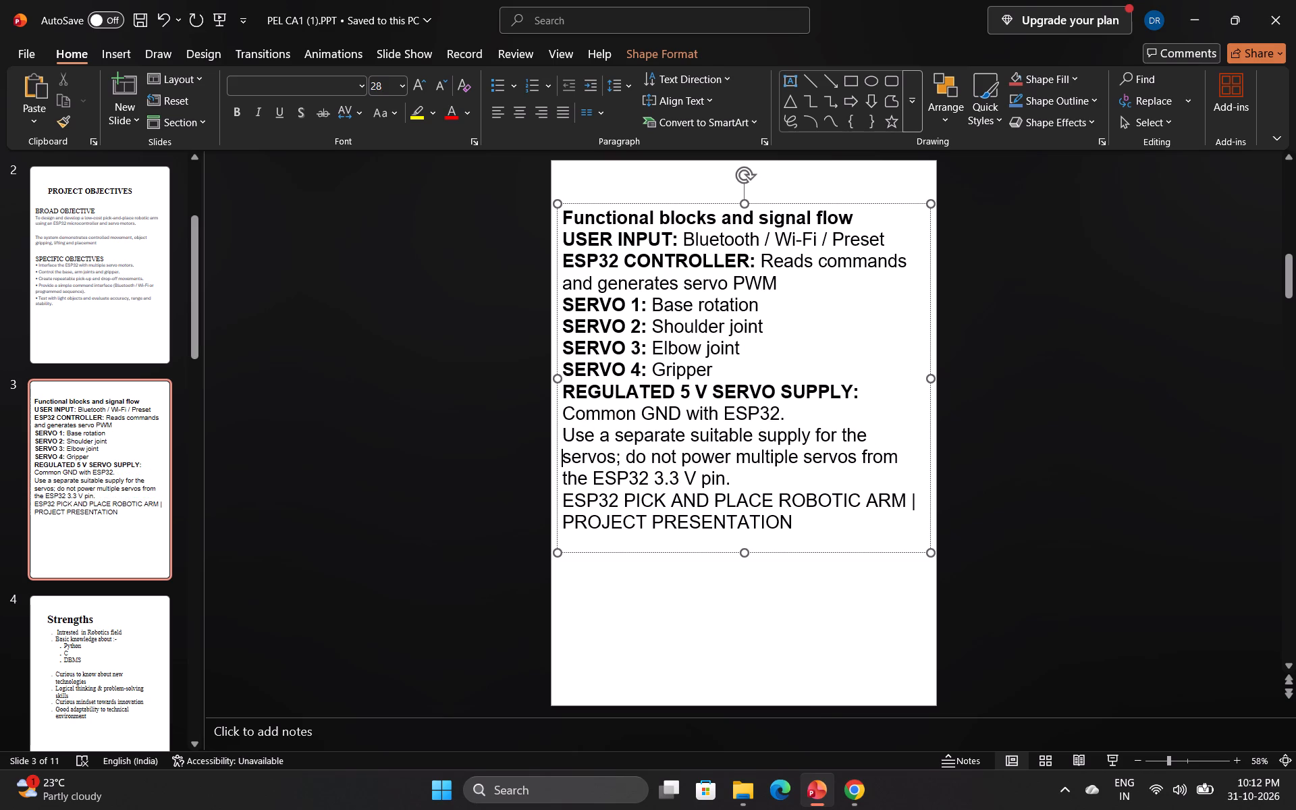
key("Right")
key("Right")
key("Down")
key("Right")
key("Down")
key("Left")
key("Left")
key("Return")
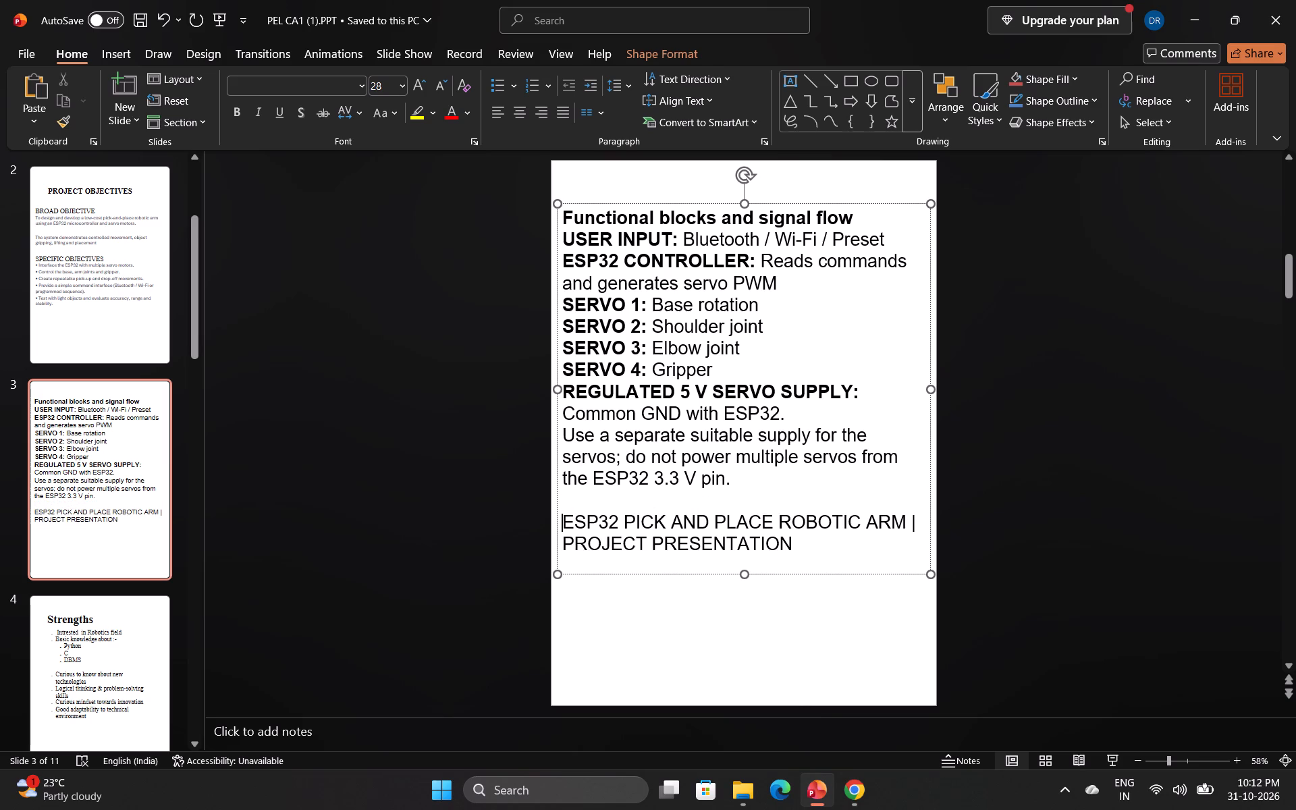
Delete the "Strengths" heading text from slide 4.
left_click(105, 705)
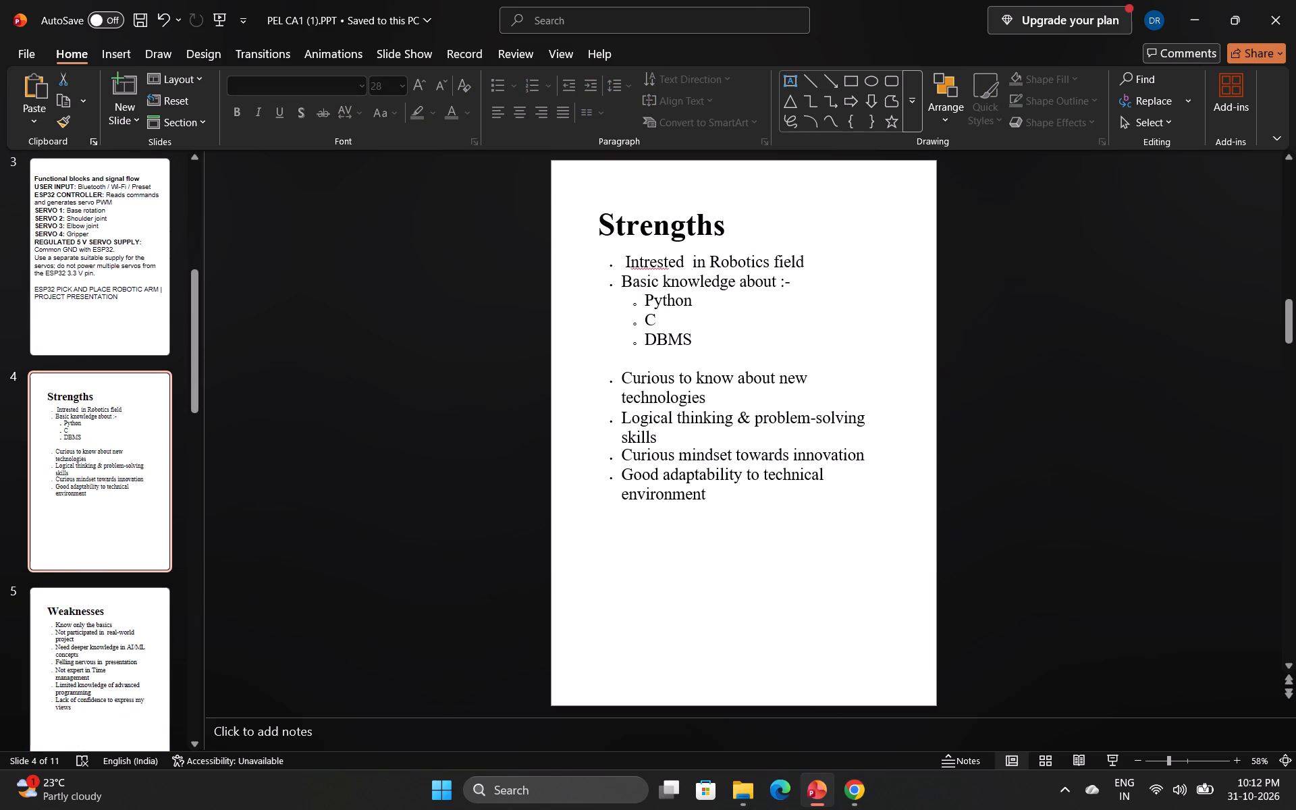
left_click_drag(599, 226, 848, 624)
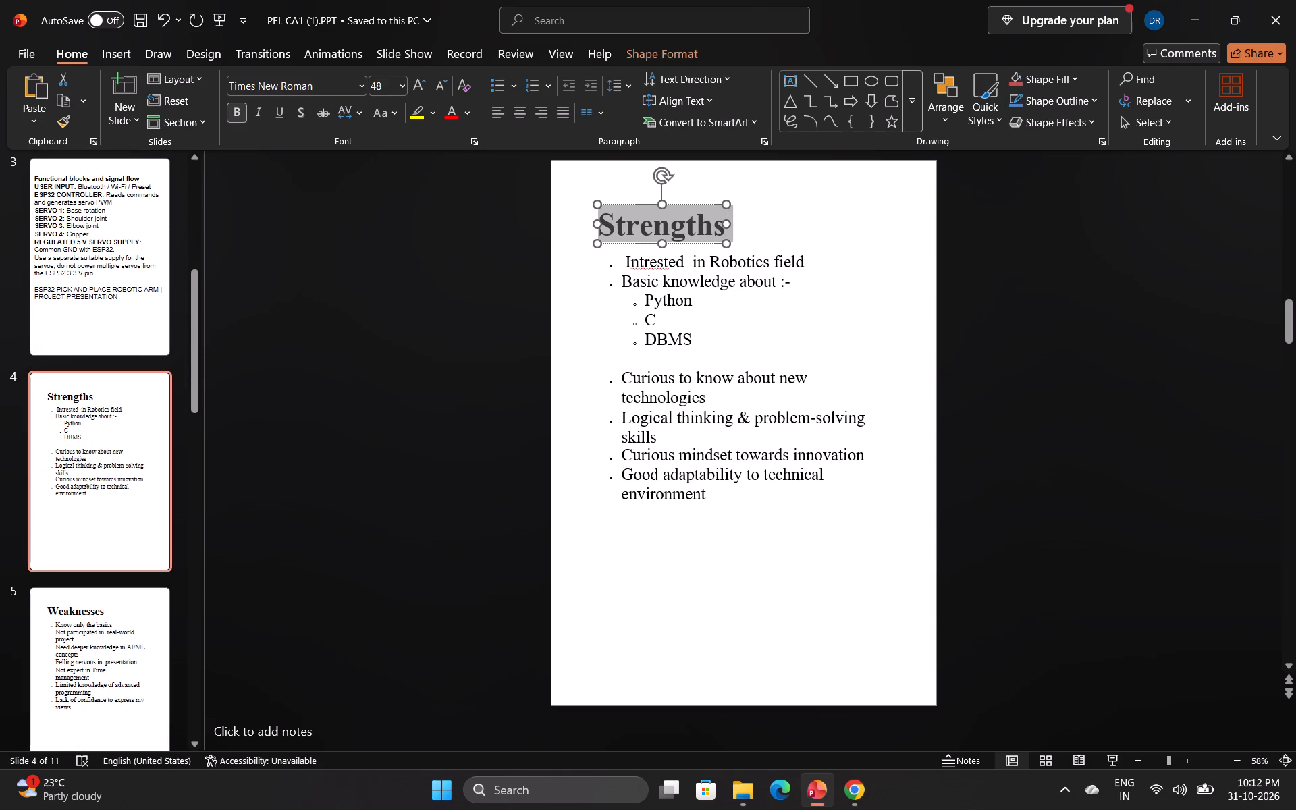
left_click_drag(848, 624, 848, 621)
key("BackSpace")
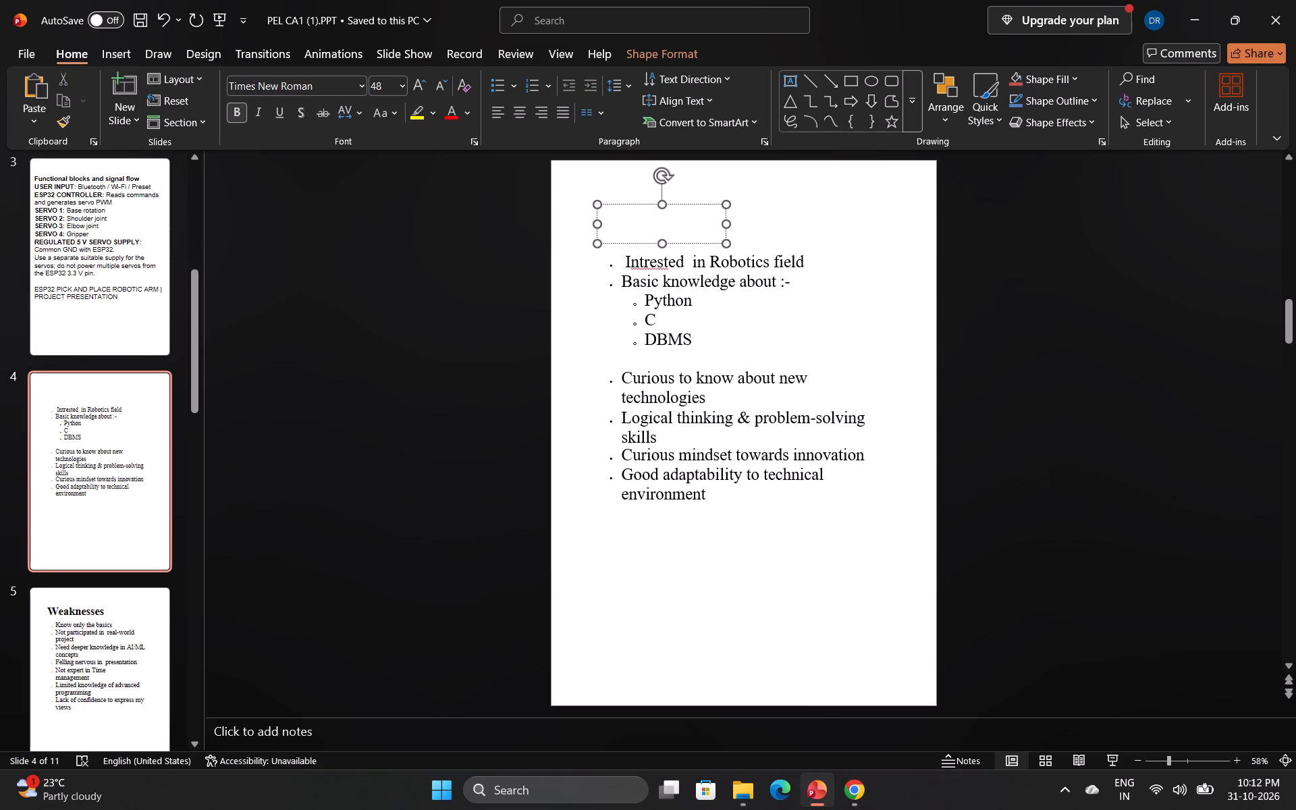
Delete all the bulleted body text from slide 4, from the robotics interest line through the technical environment line.
left_click_drag(619, 262, 766, 714)
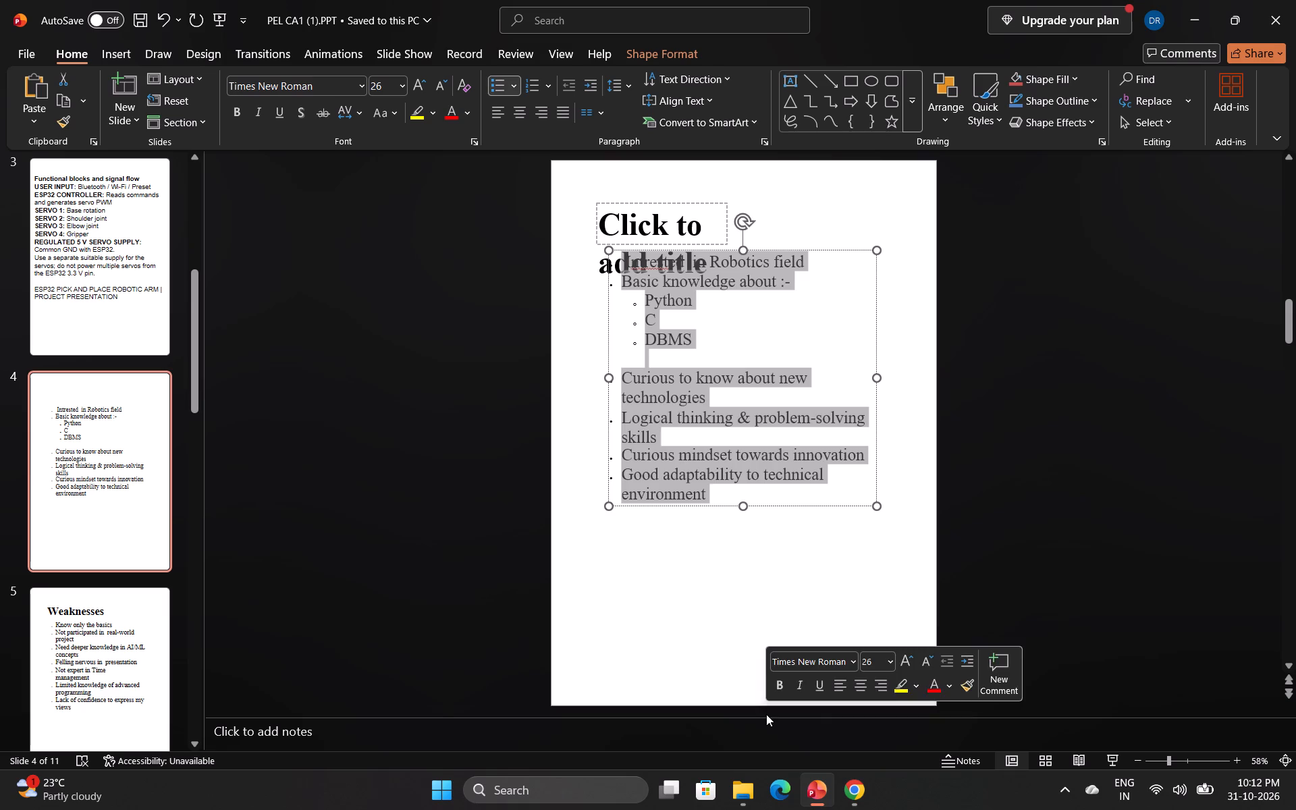
key("BackSpace")
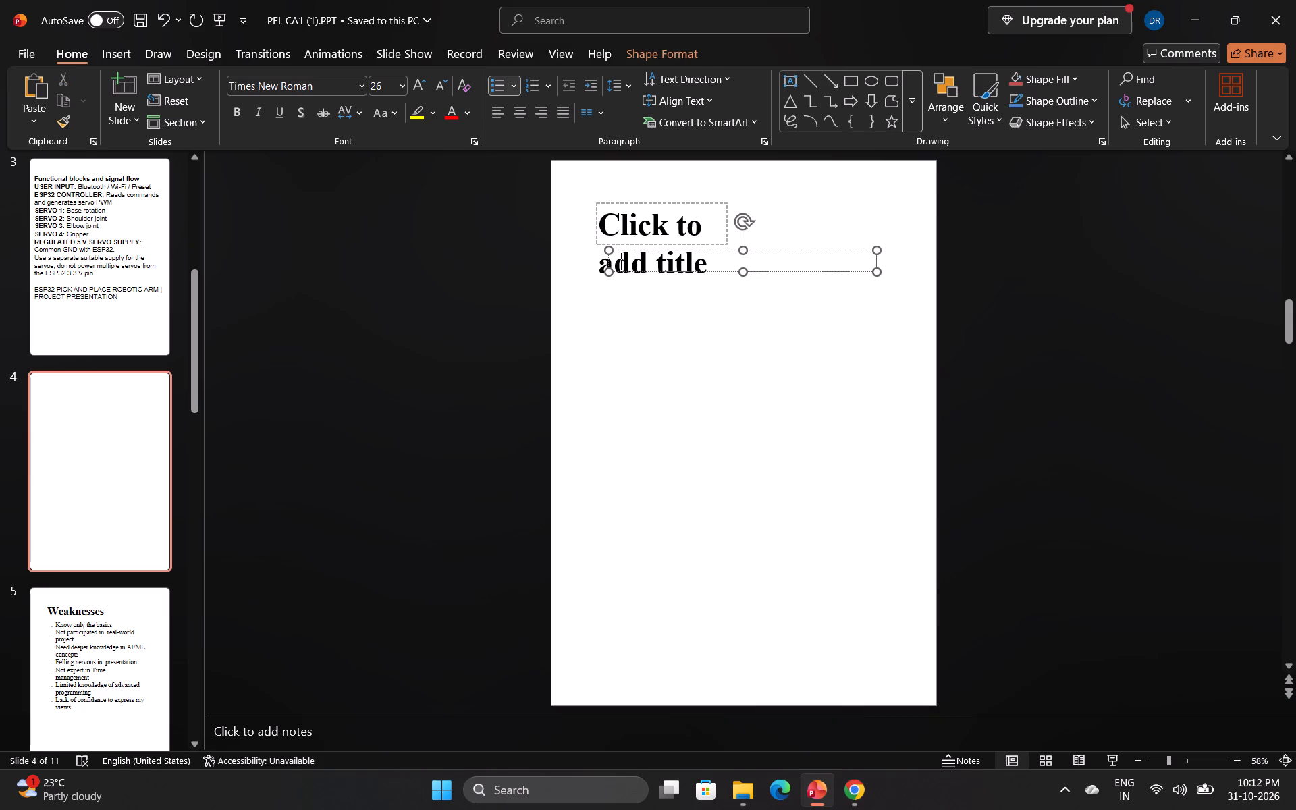
Enlarge slide 4's empty title box toward the slide's lower edge and place the text cursor inside it.
left_click_drag(722, 225, 722, 218)
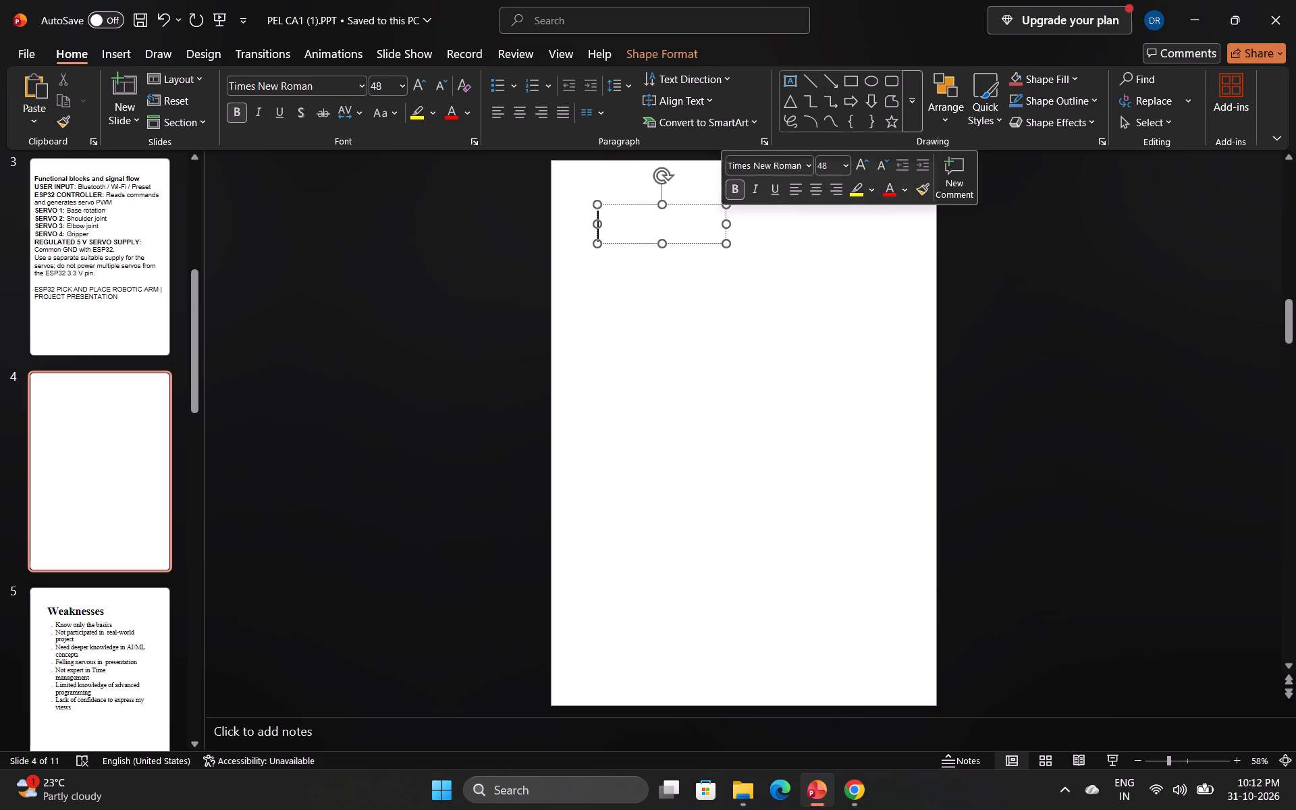
left_click_drag(730, 246, 880, 656)
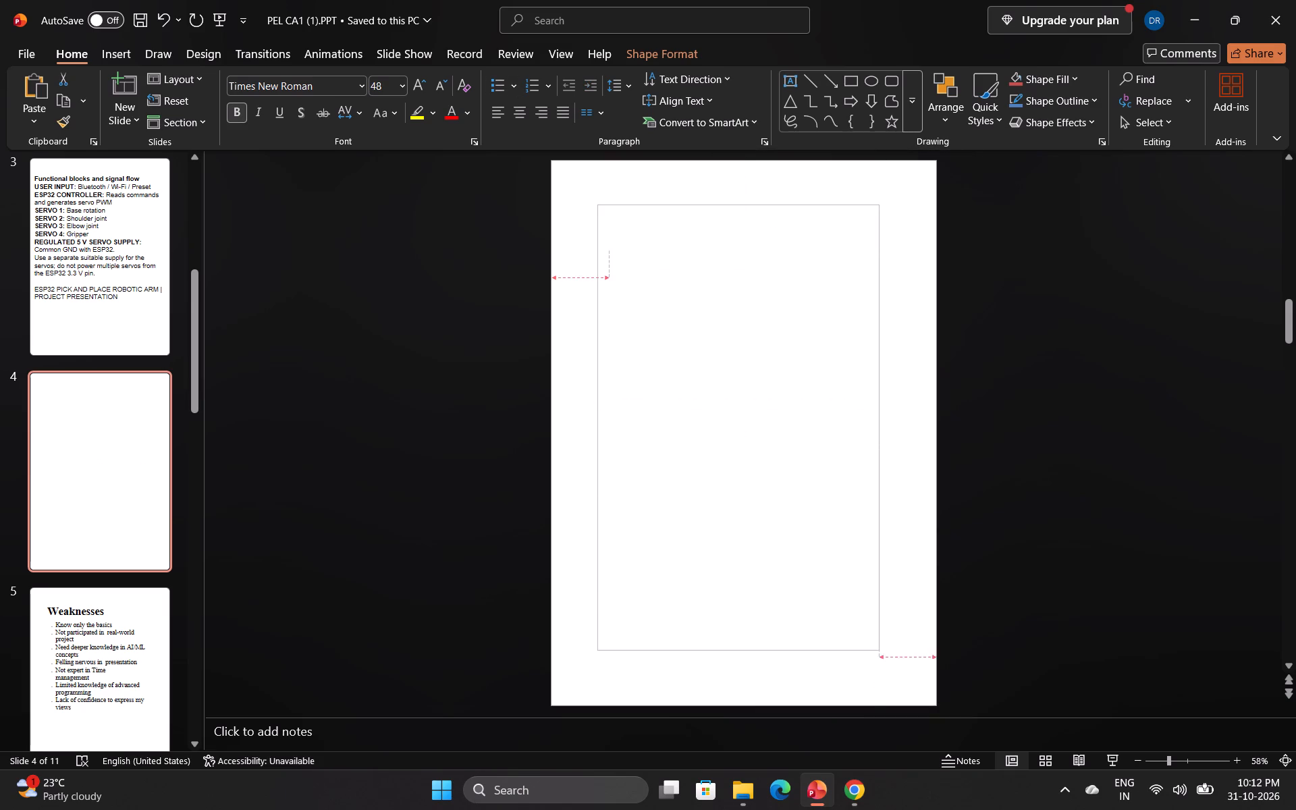
left_click_drag(880, 656, 882, 668)
left_click(656, 270)
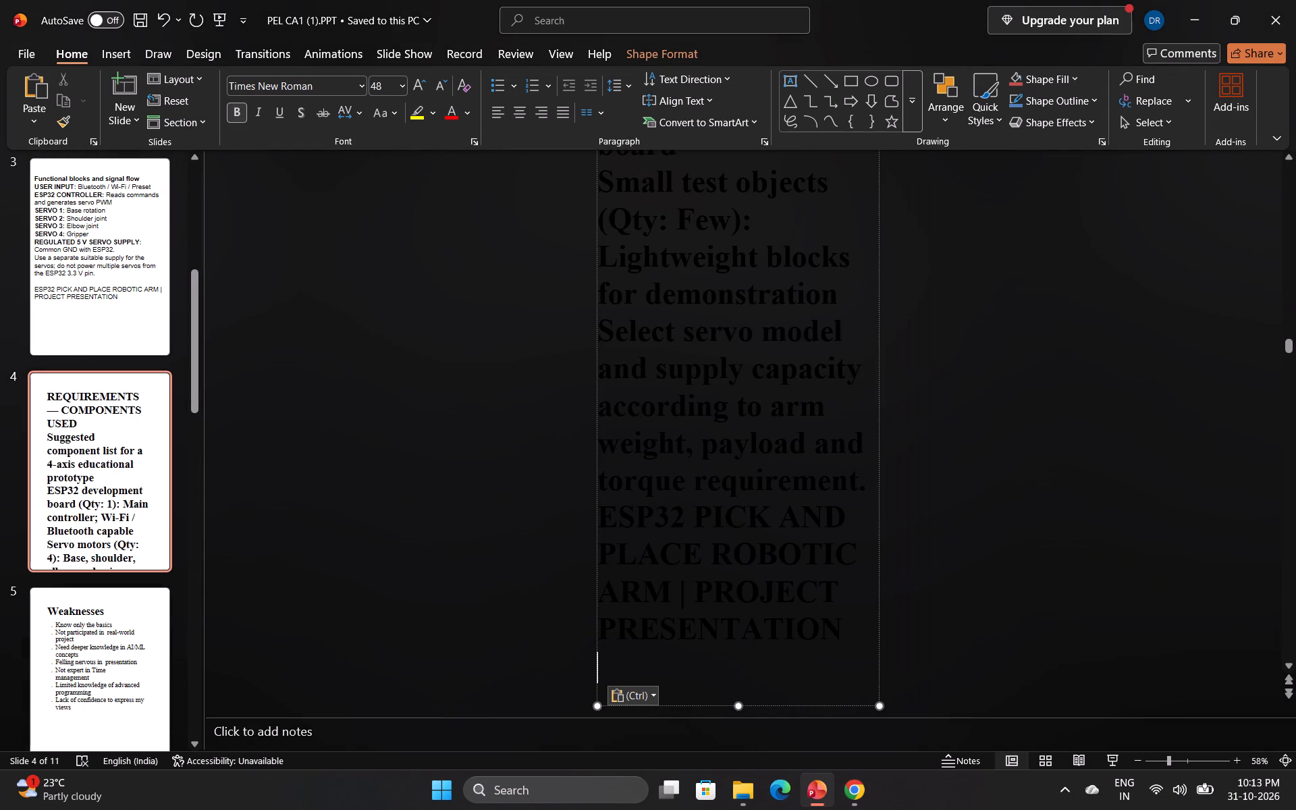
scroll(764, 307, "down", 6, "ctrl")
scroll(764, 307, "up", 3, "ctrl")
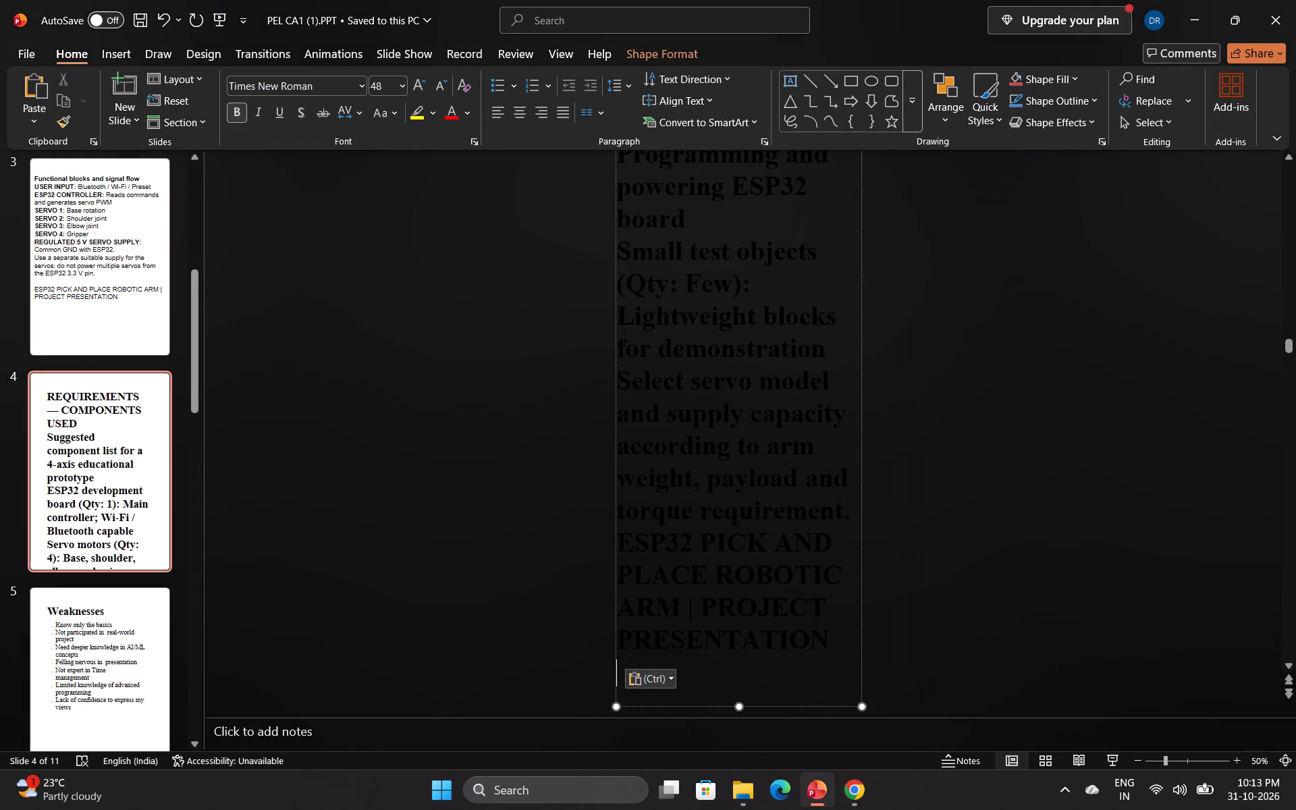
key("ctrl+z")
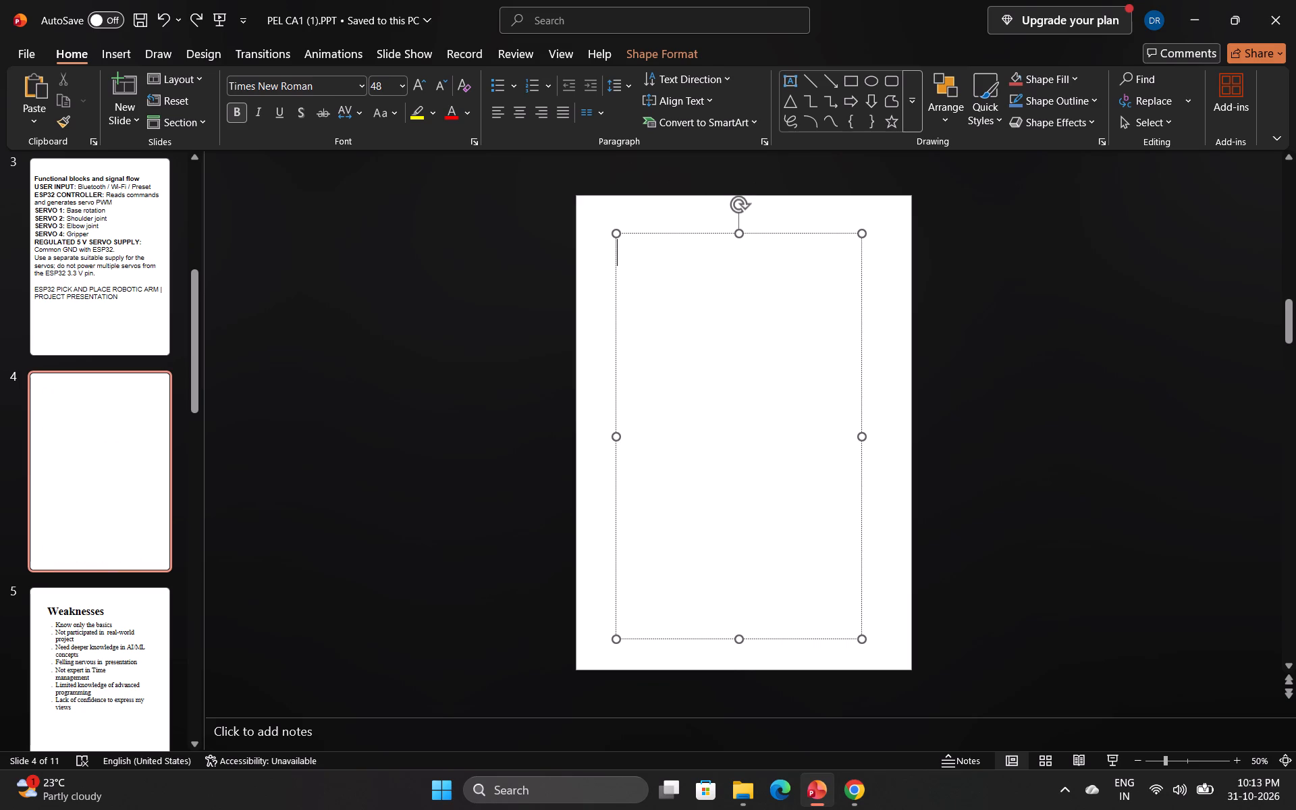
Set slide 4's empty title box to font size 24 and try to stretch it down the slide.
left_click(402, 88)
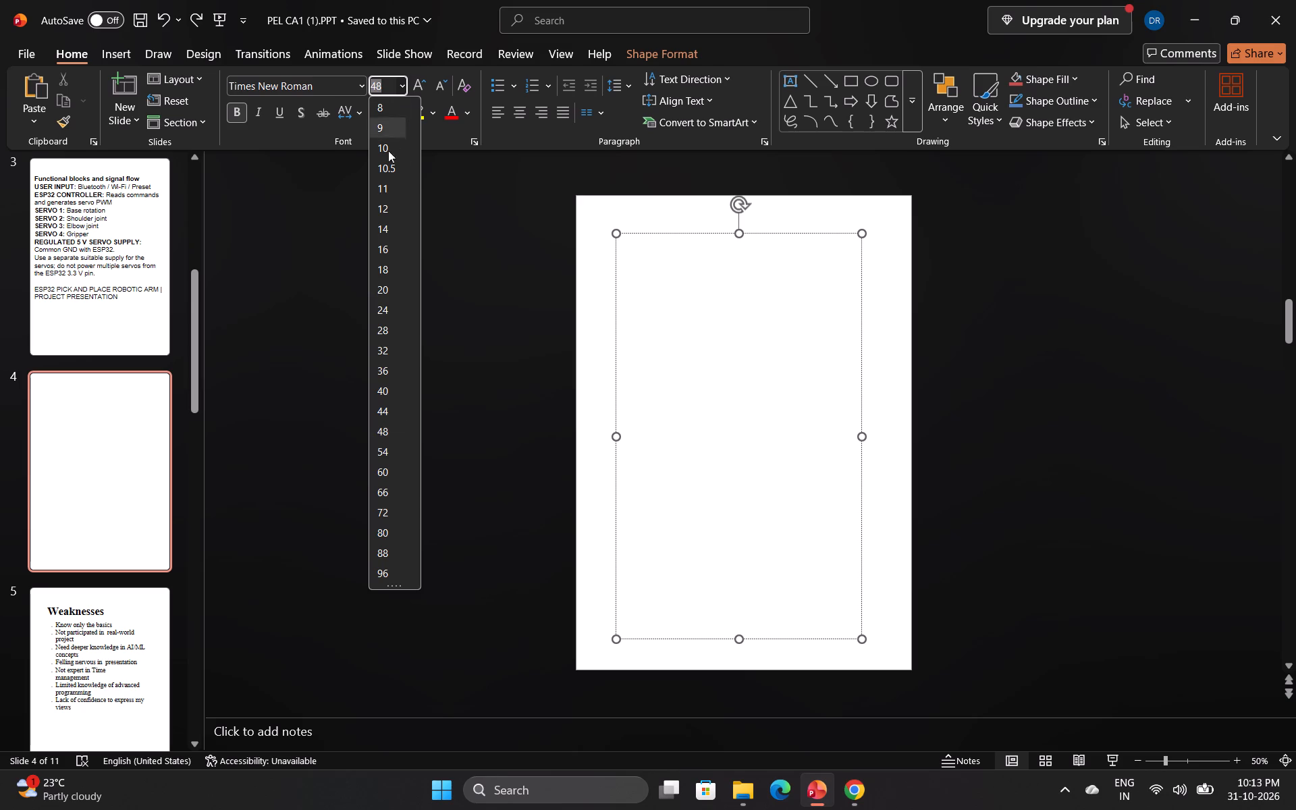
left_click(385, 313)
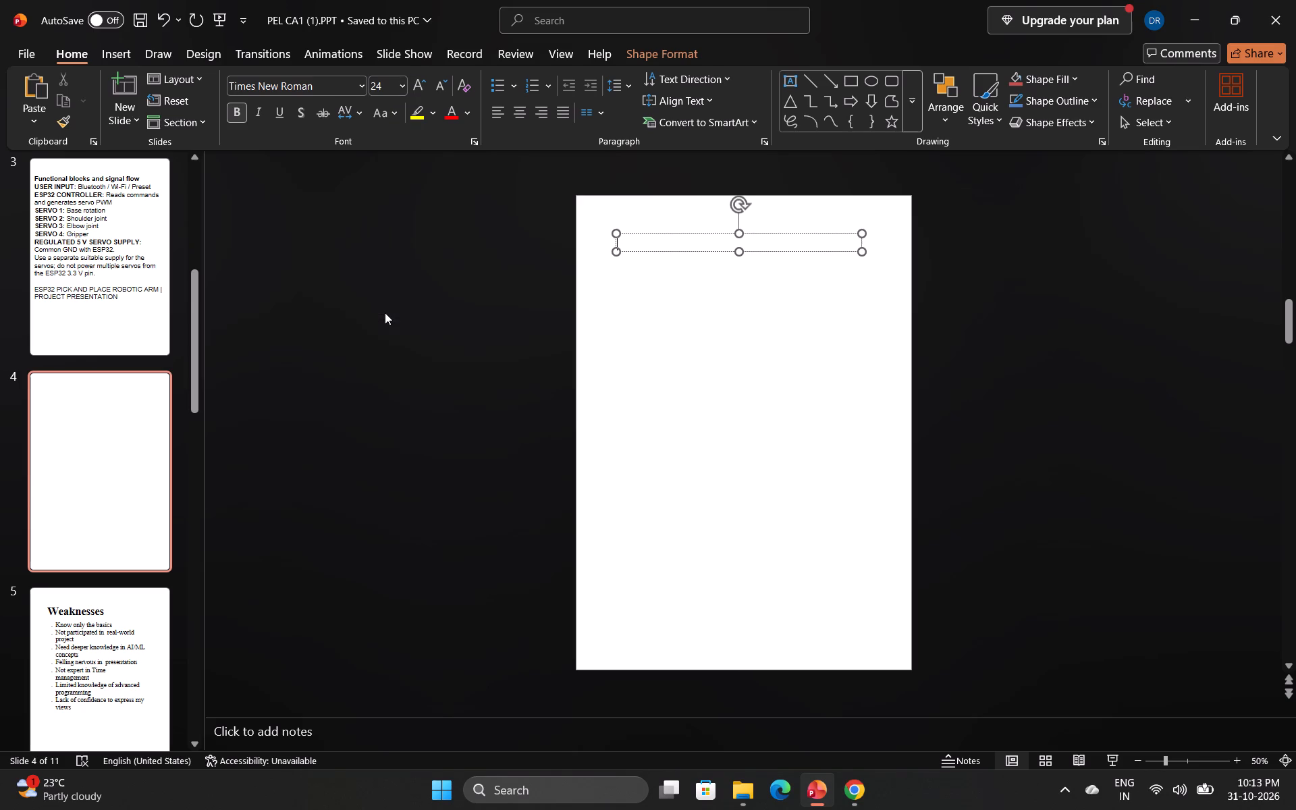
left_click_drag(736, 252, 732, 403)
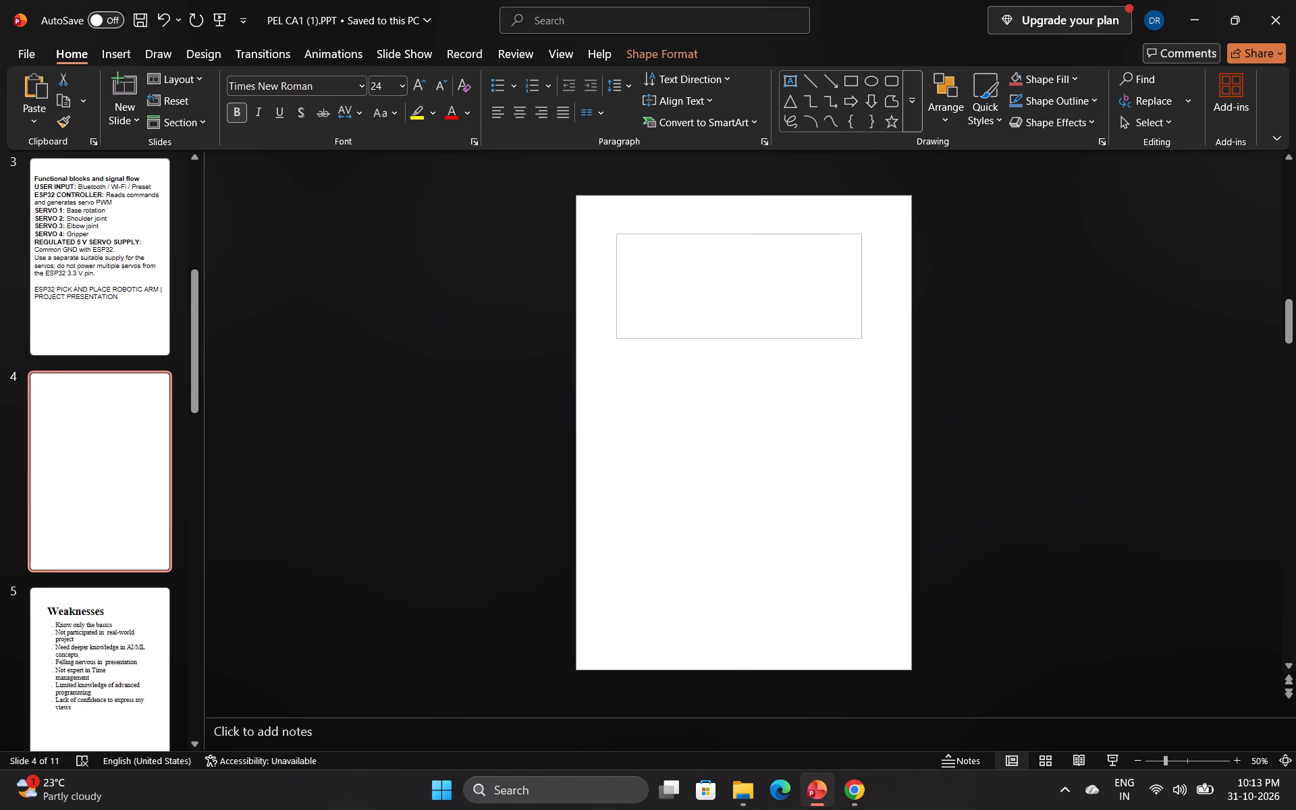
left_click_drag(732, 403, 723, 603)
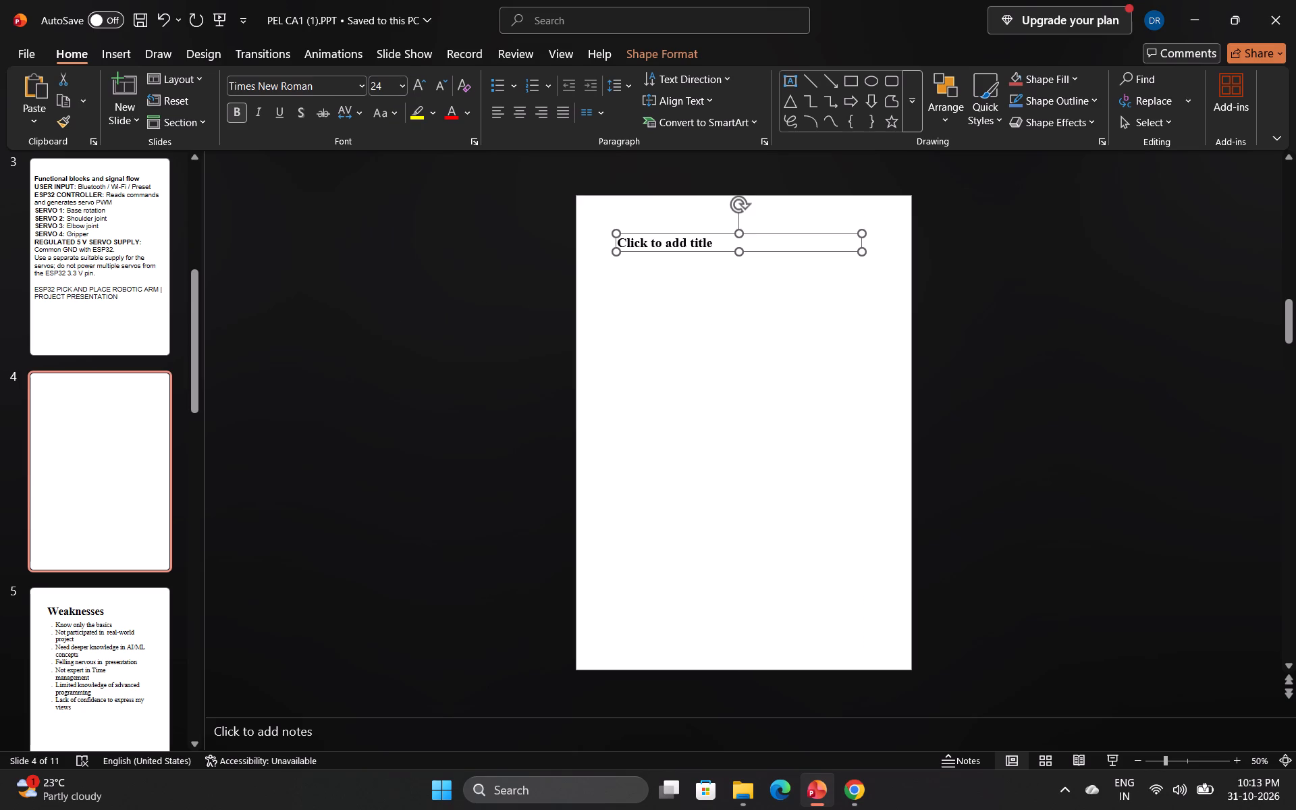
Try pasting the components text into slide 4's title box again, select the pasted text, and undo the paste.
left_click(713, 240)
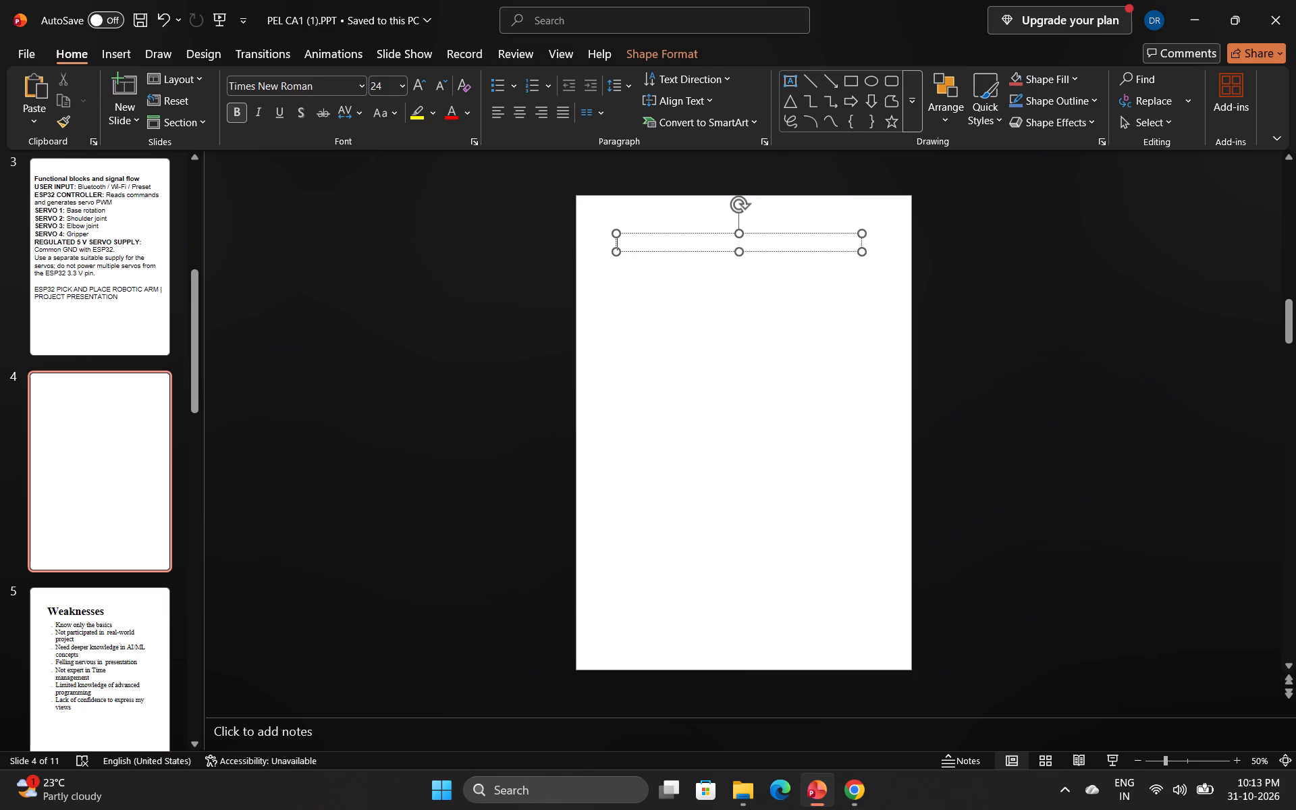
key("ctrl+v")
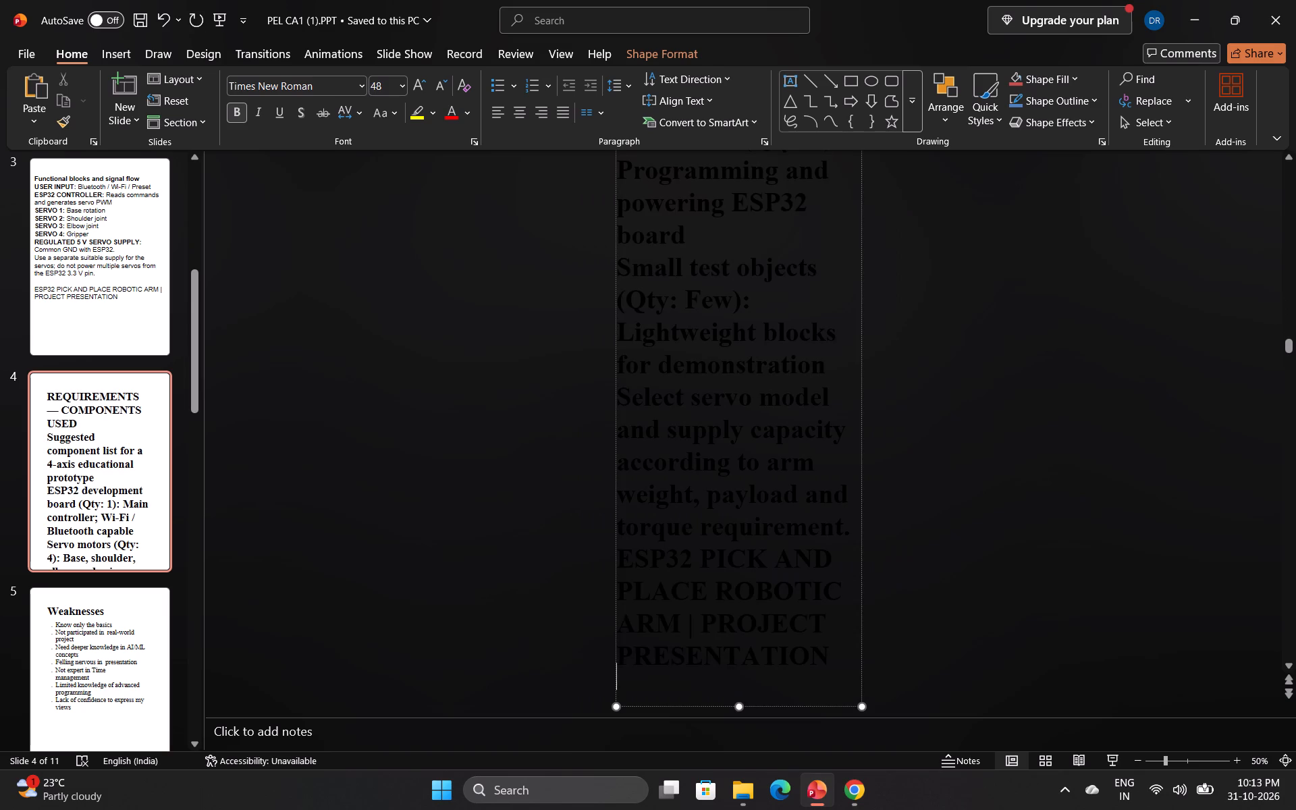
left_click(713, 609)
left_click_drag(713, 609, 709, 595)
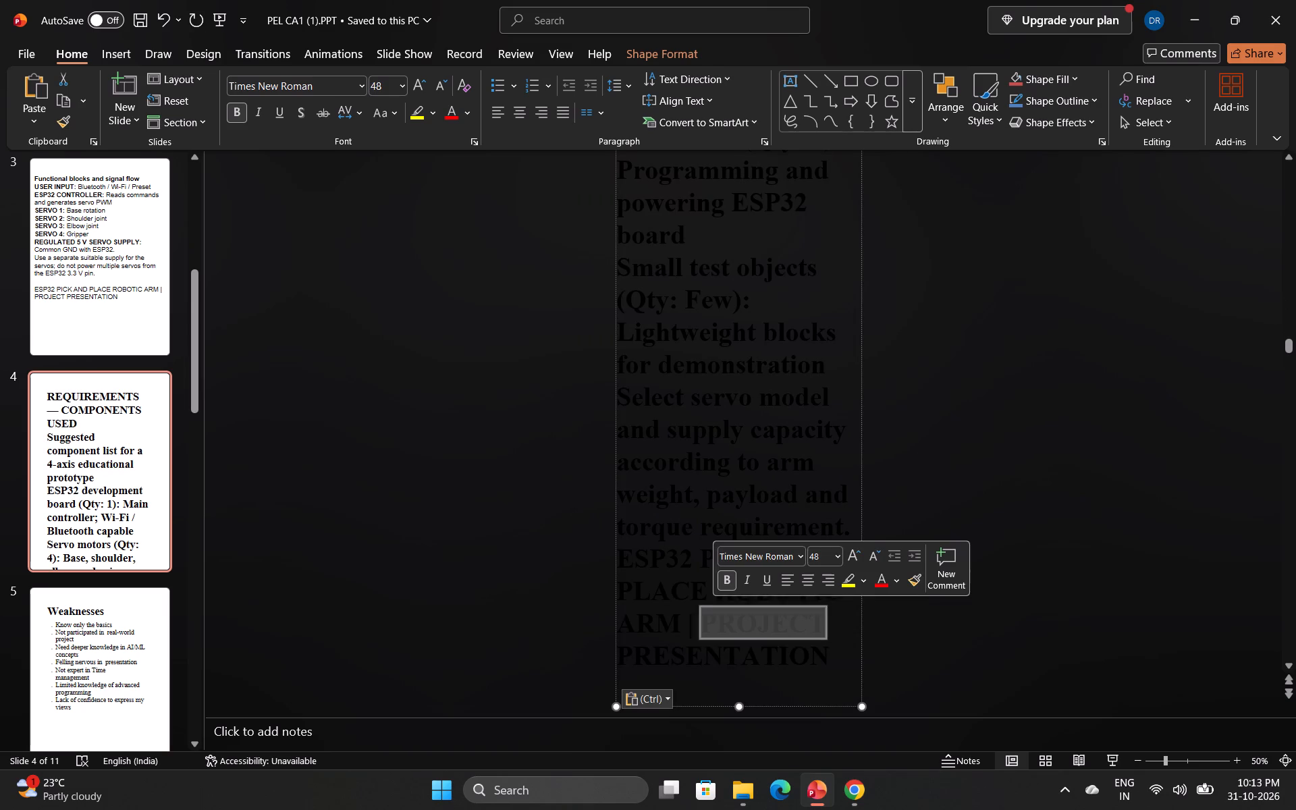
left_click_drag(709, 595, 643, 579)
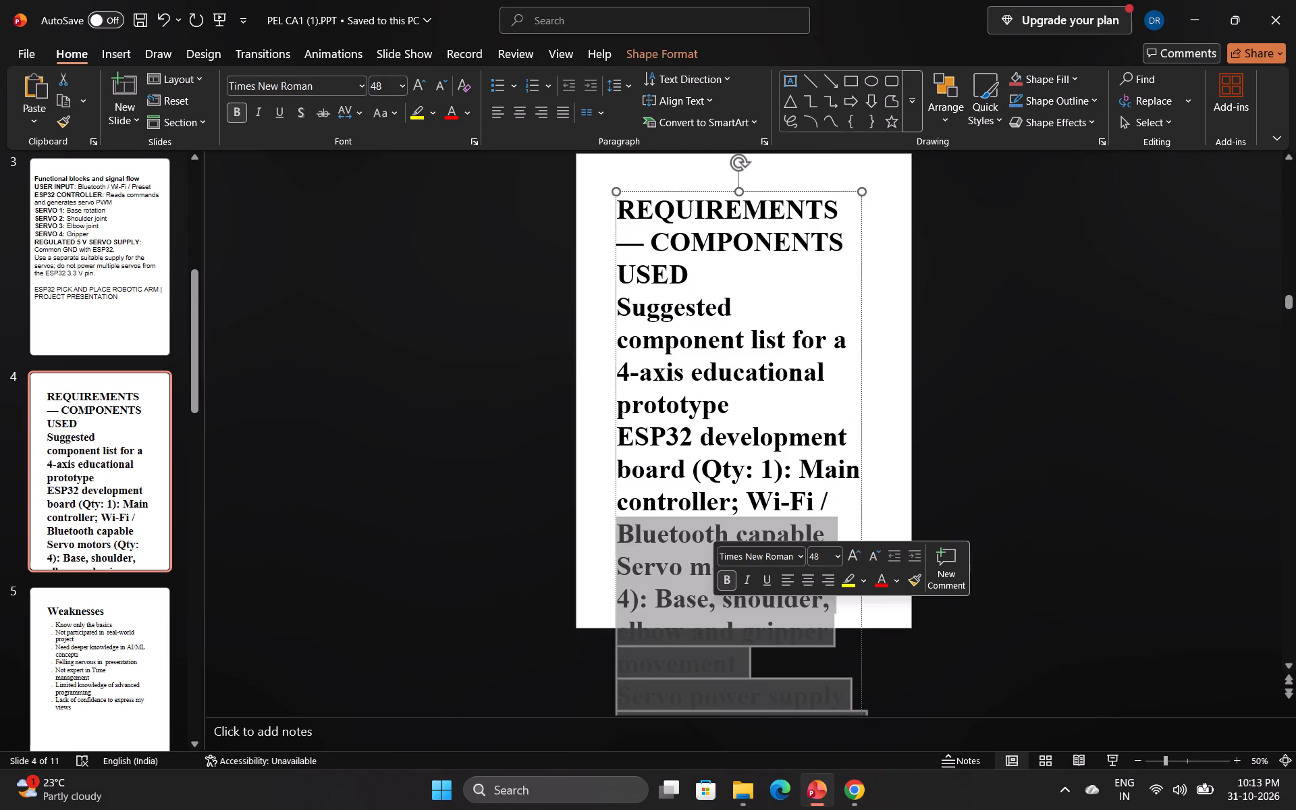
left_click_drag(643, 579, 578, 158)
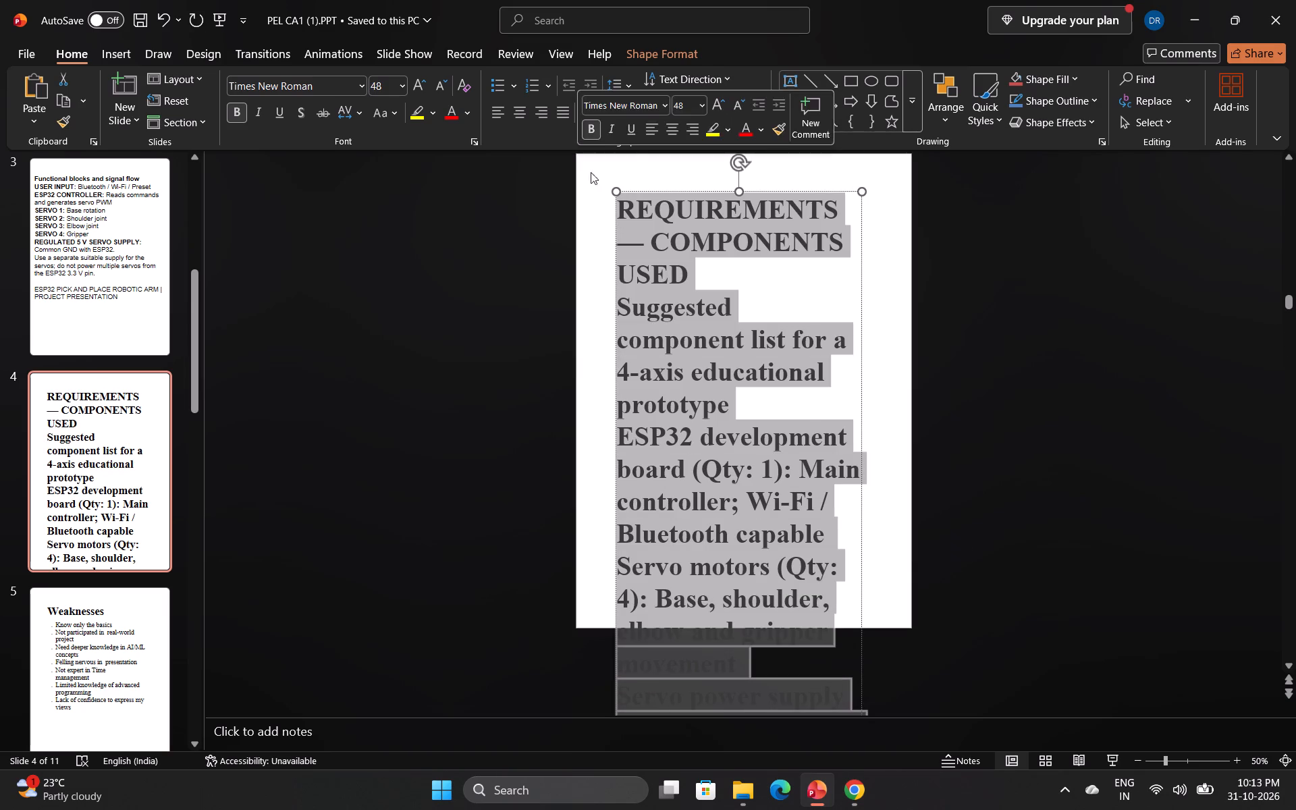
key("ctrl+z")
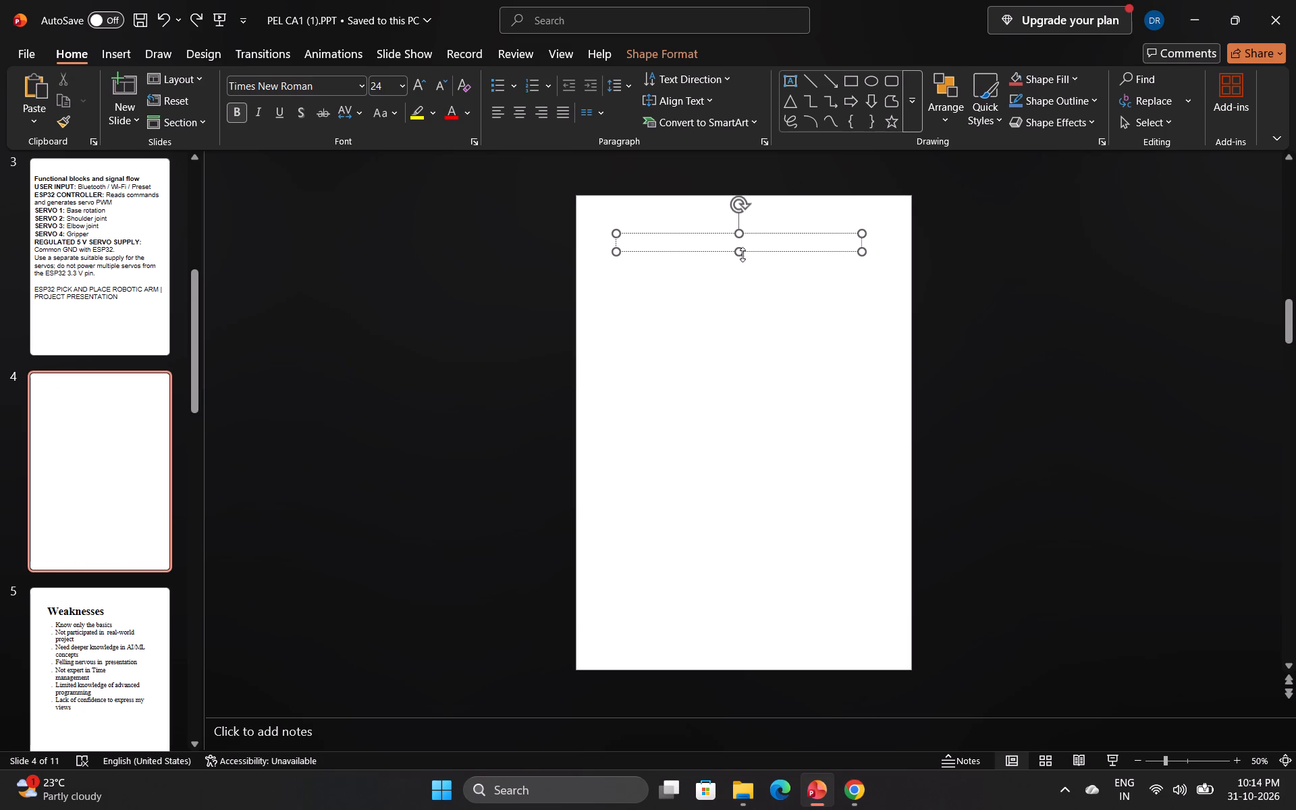
Set slide 4's empty title box to font size 10 and try to stretch it down the slide.
left_click_drag(739, 255, 724, 654)
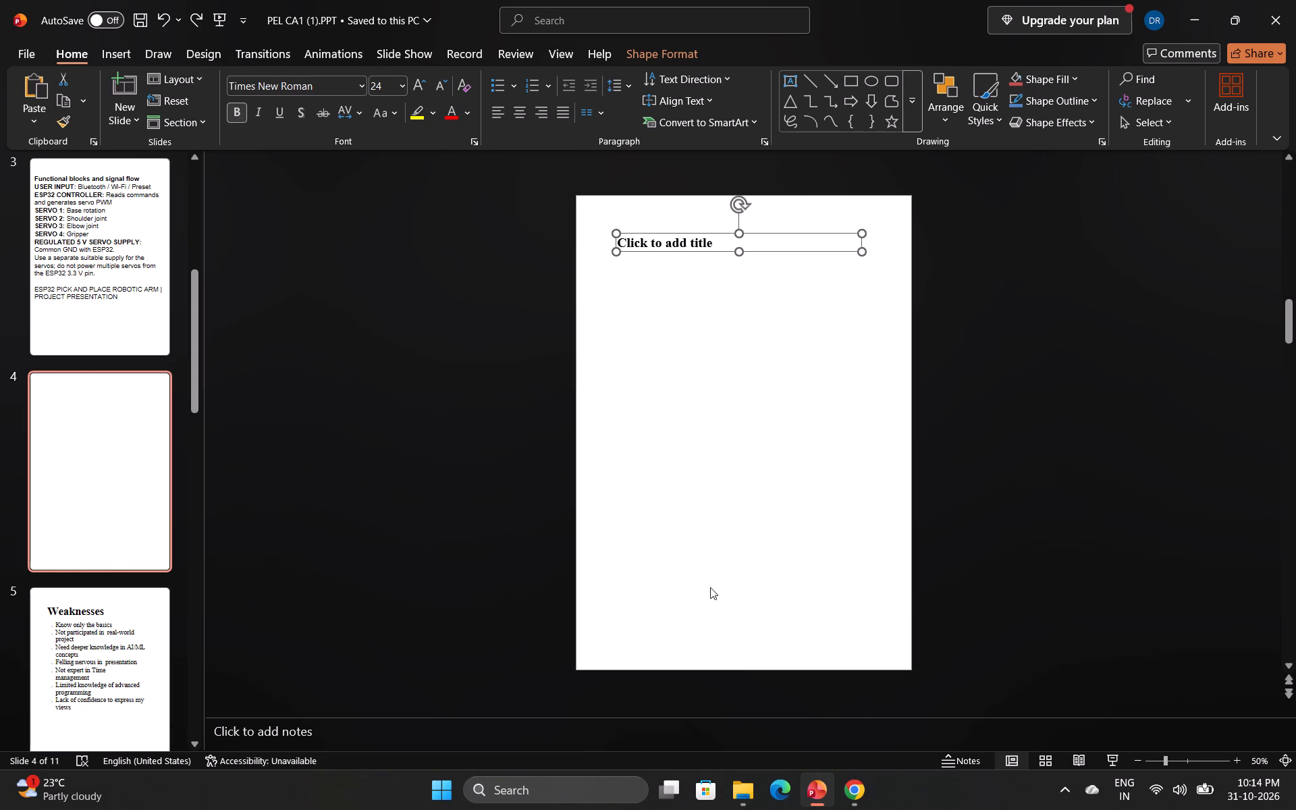
left_click(401, 82)
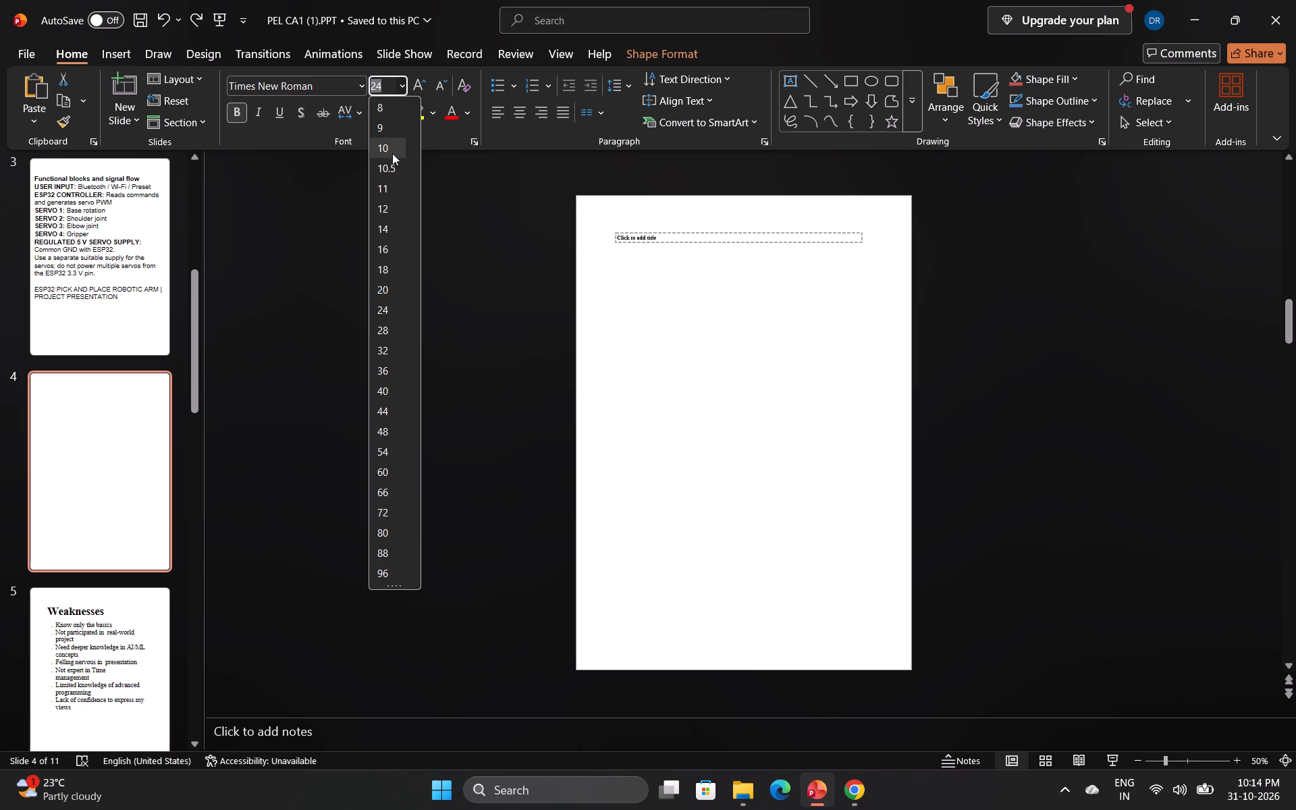
left_click(392, 151)
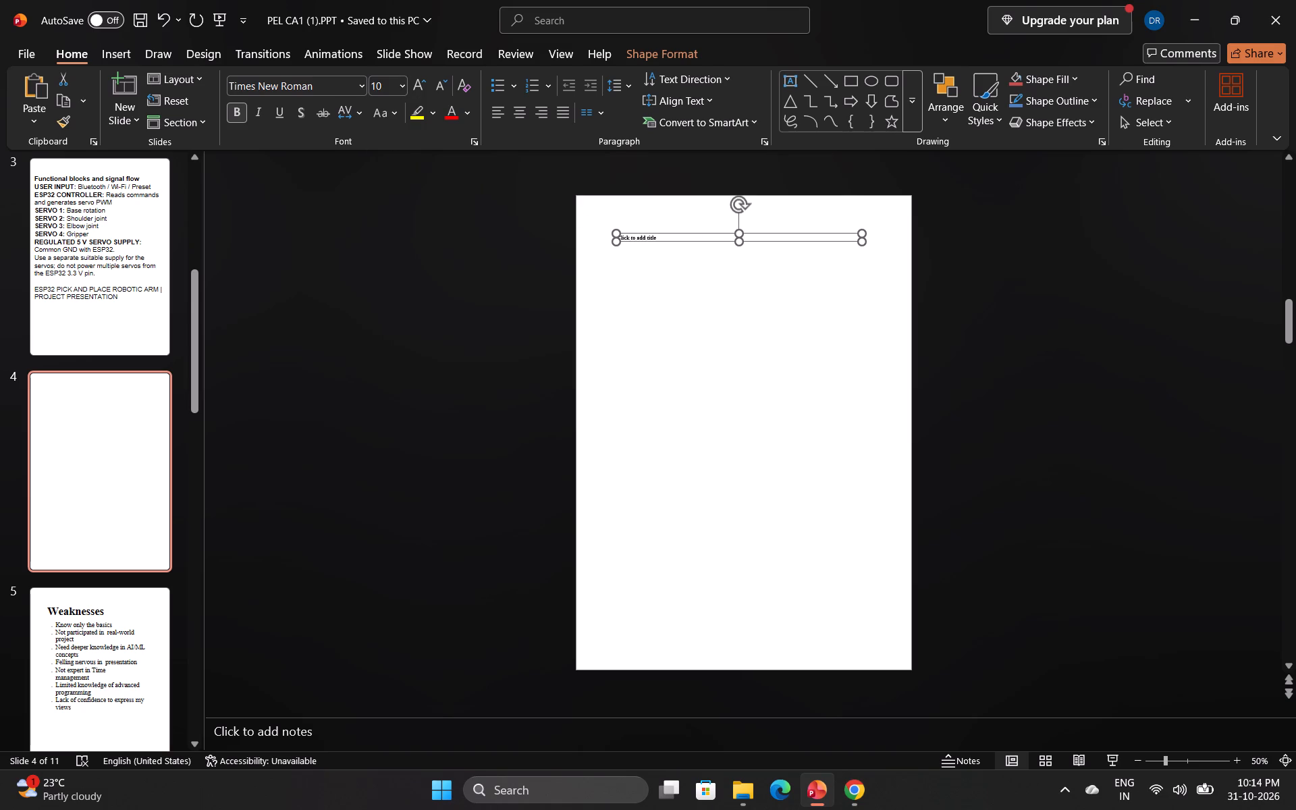
left_click_drag(734, 243, 715, 582)
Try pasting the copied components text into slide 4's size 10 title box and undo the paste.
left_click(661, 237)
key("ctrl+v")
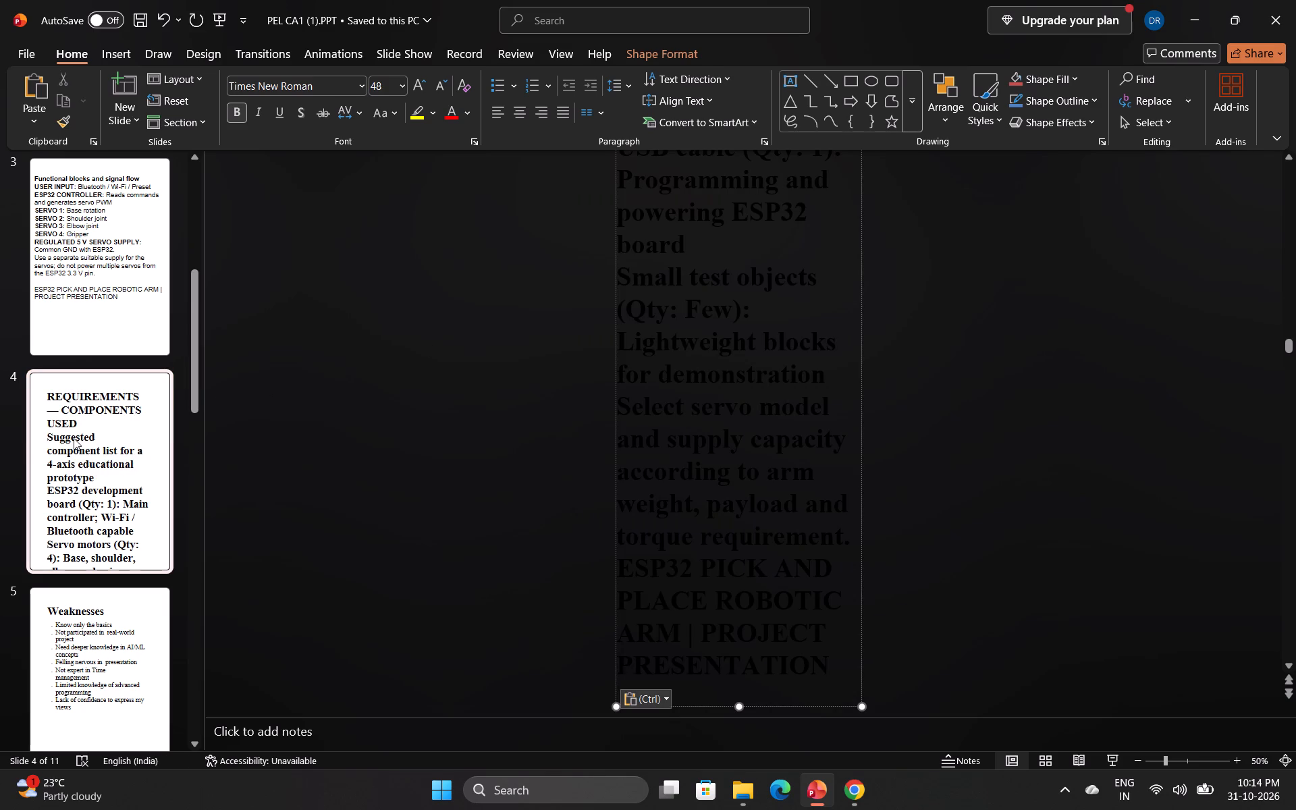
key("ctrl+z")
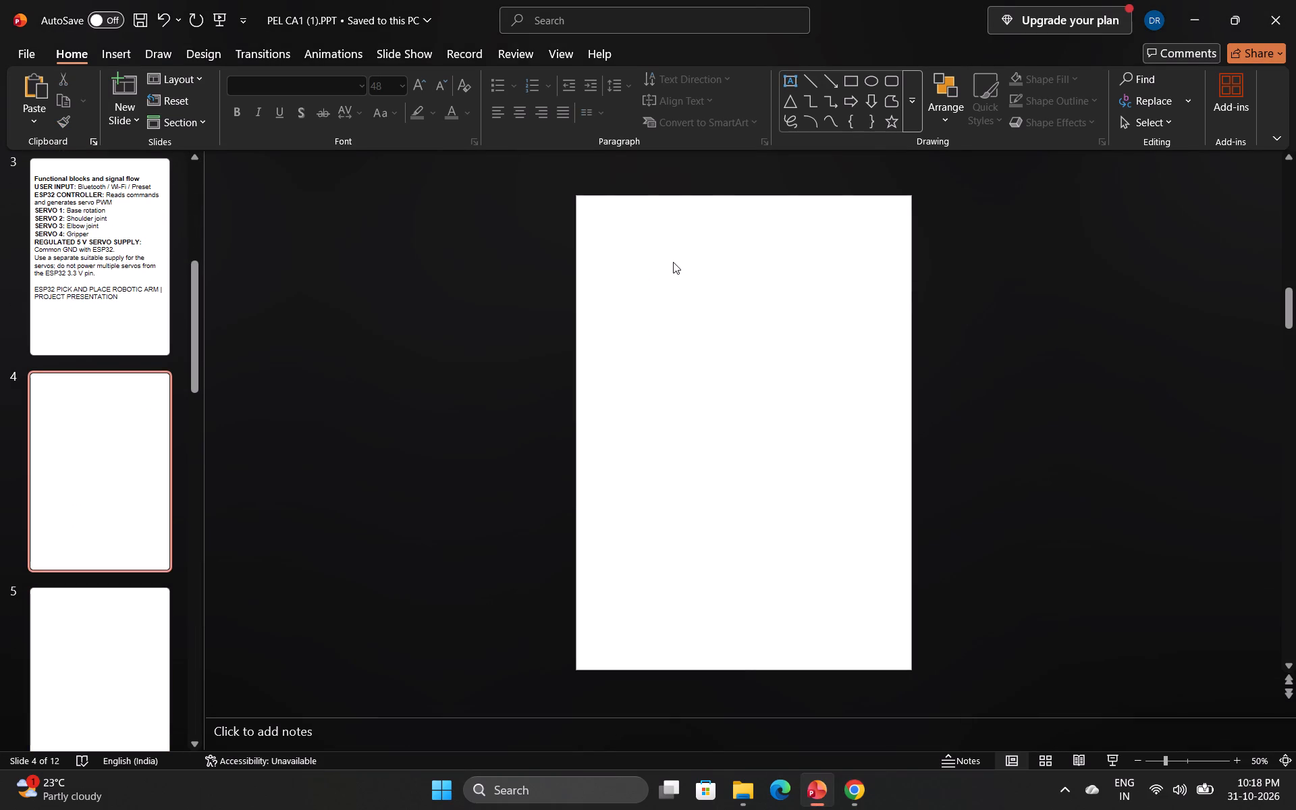
left_click_drag(673, 262, 589, 209)
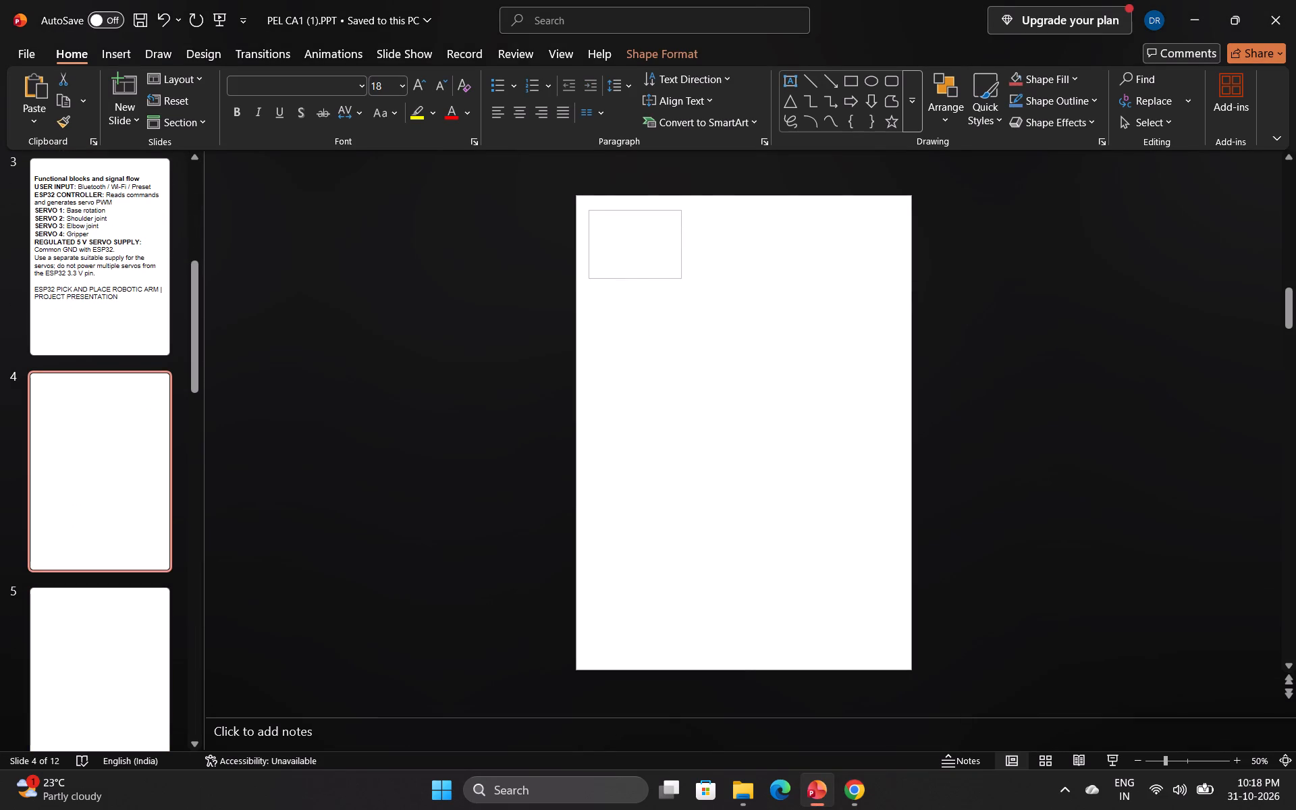
left_click_drag(589, 209, 582, 207)
left_click_drag(682, 278, 904, 662)
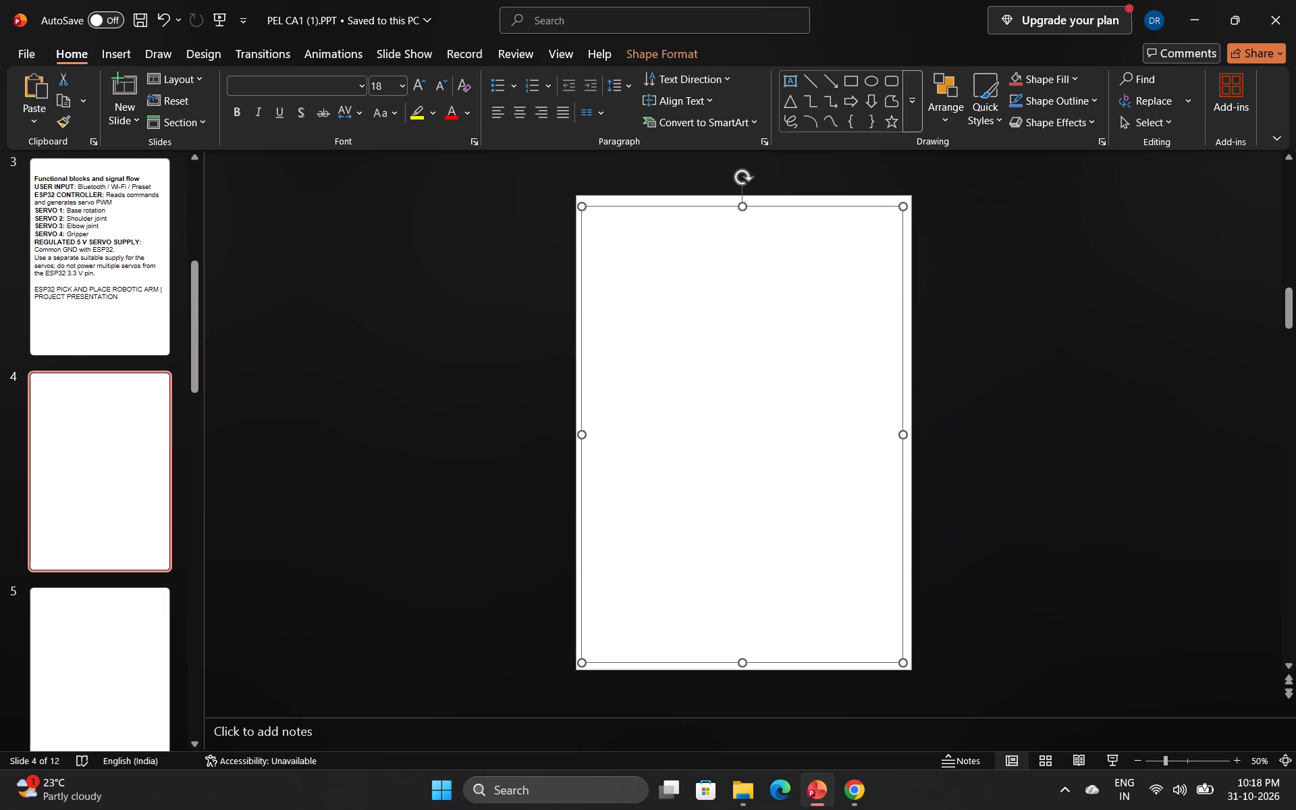
double_click(631, 232)
key("ctrl+v")
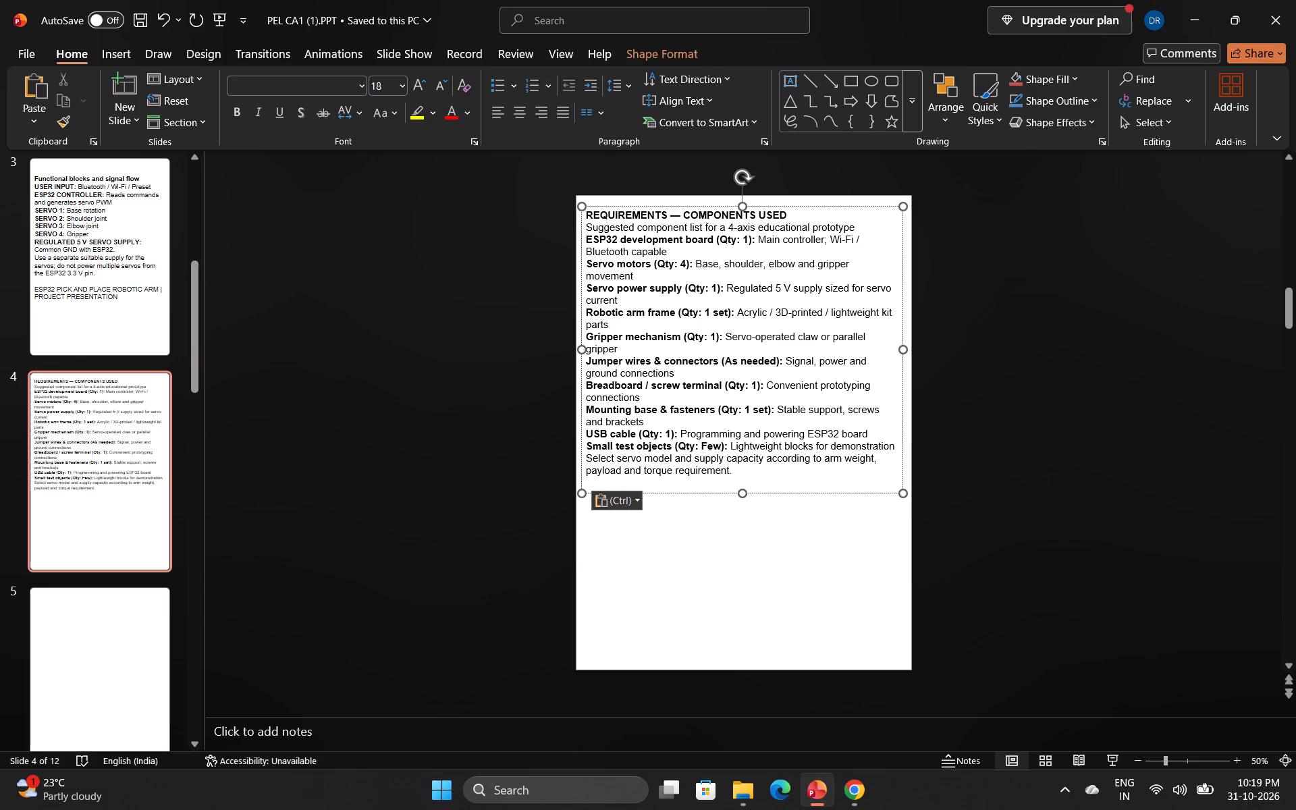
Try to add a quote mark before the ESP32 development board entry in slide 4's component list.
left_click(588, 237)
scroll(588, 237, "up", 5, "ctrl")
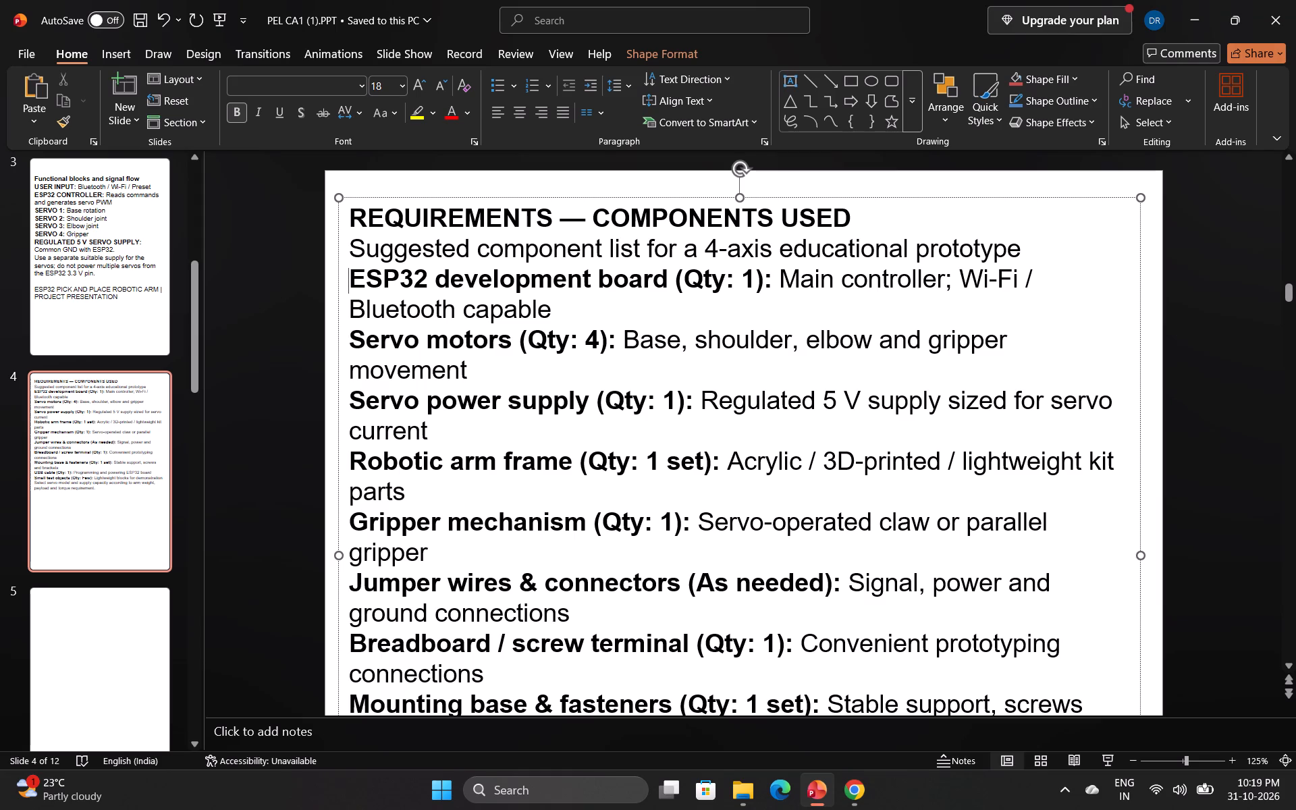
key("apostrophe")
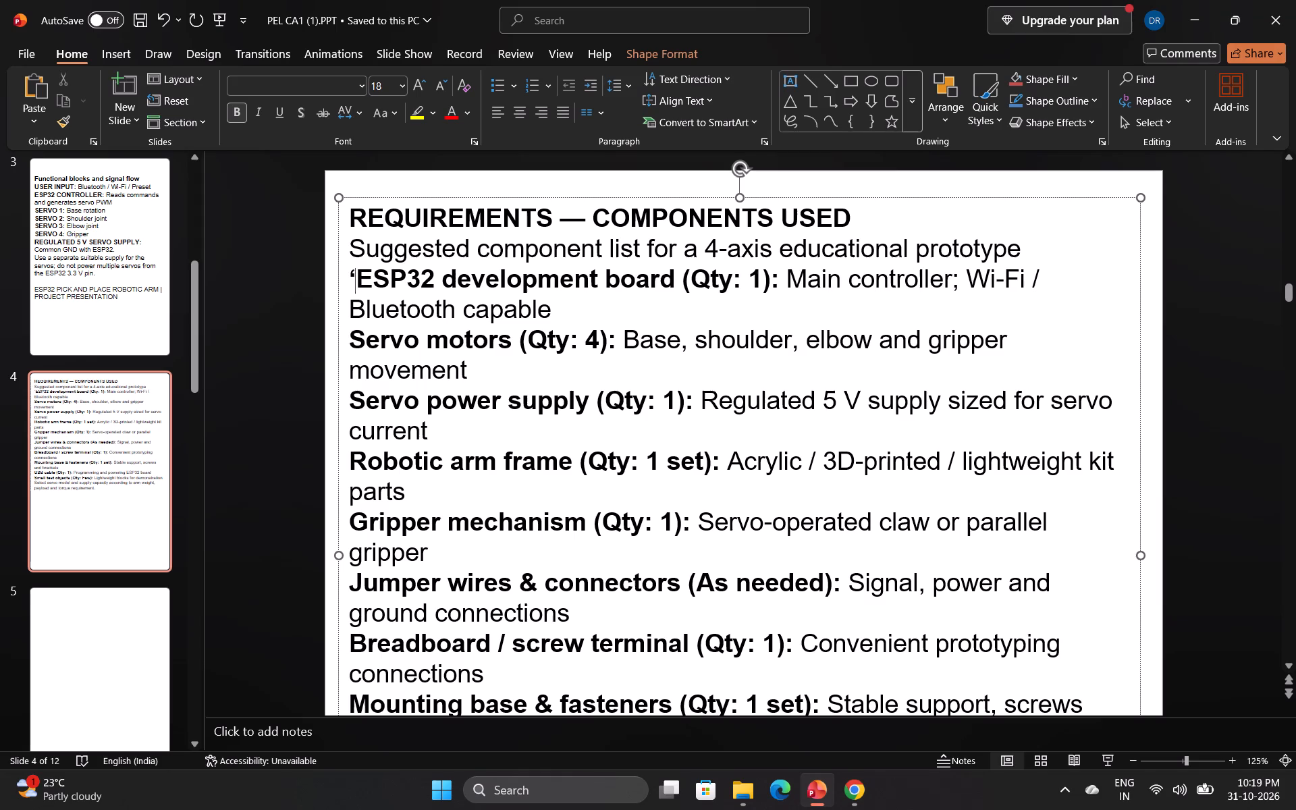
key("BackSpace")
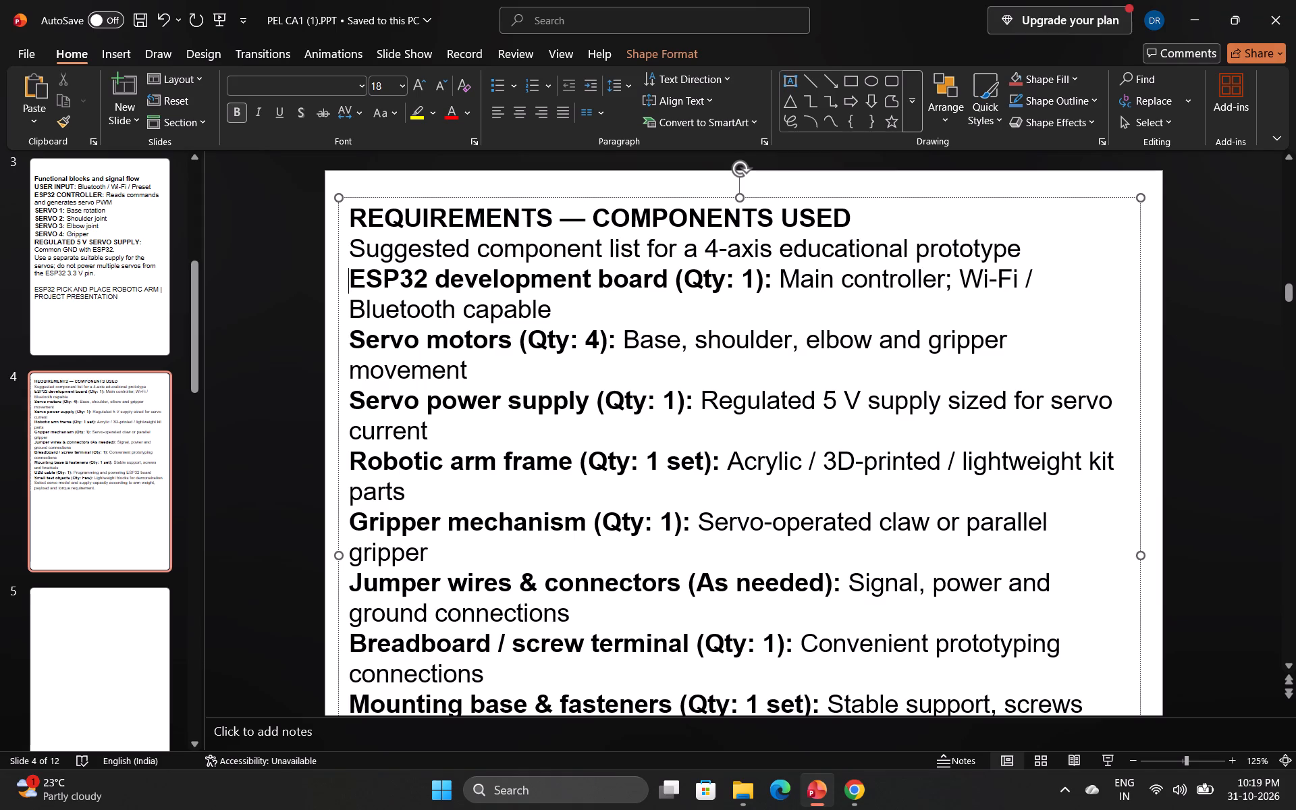
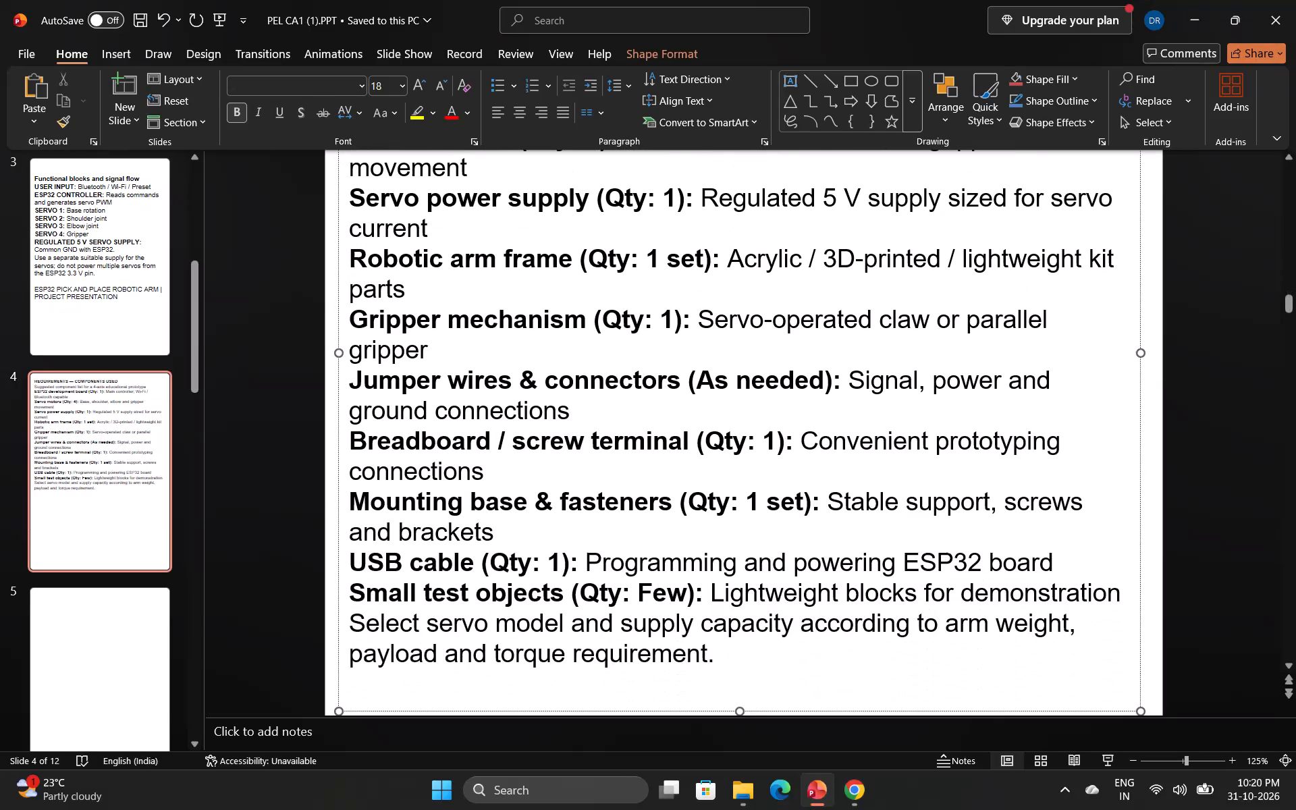
scroll(425, 263, "down", 2)
scroll(425, 263, "up", 2)
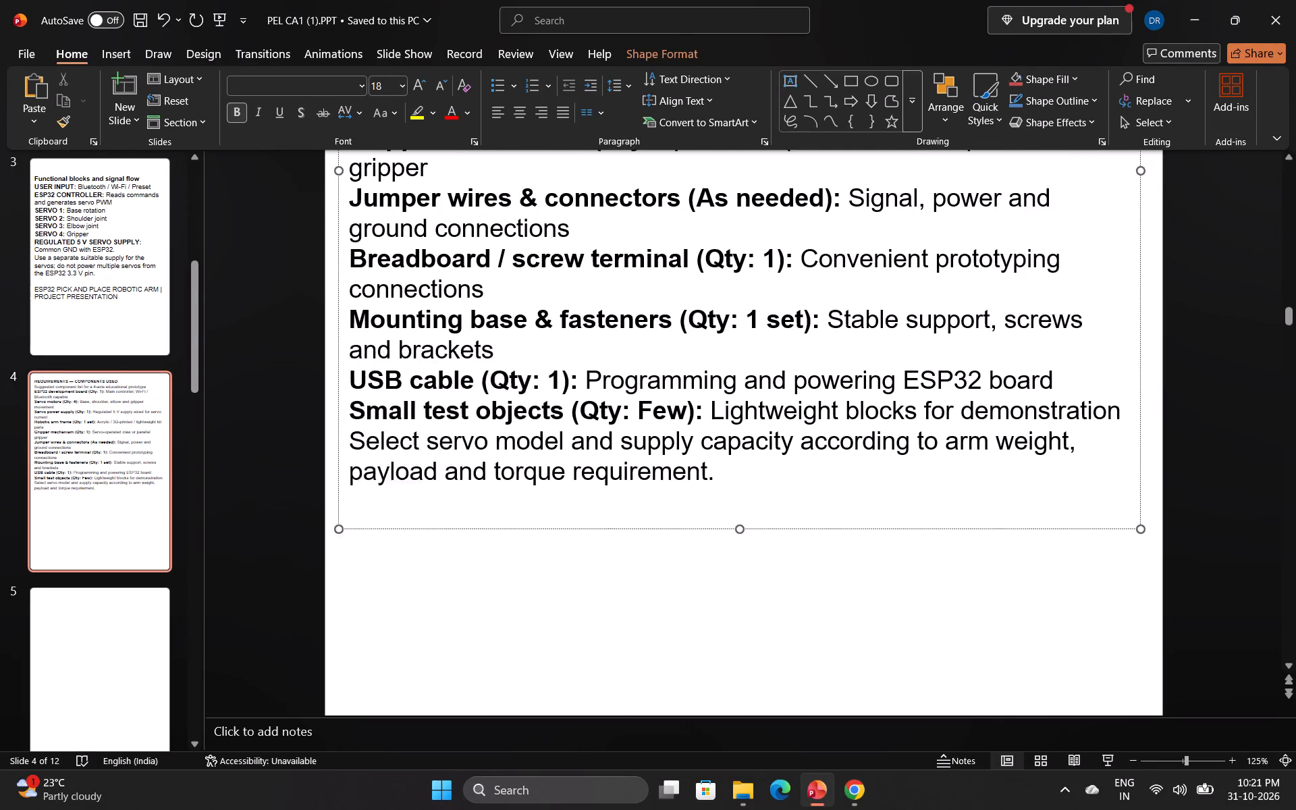
scroll(425, 263, "up", 5)
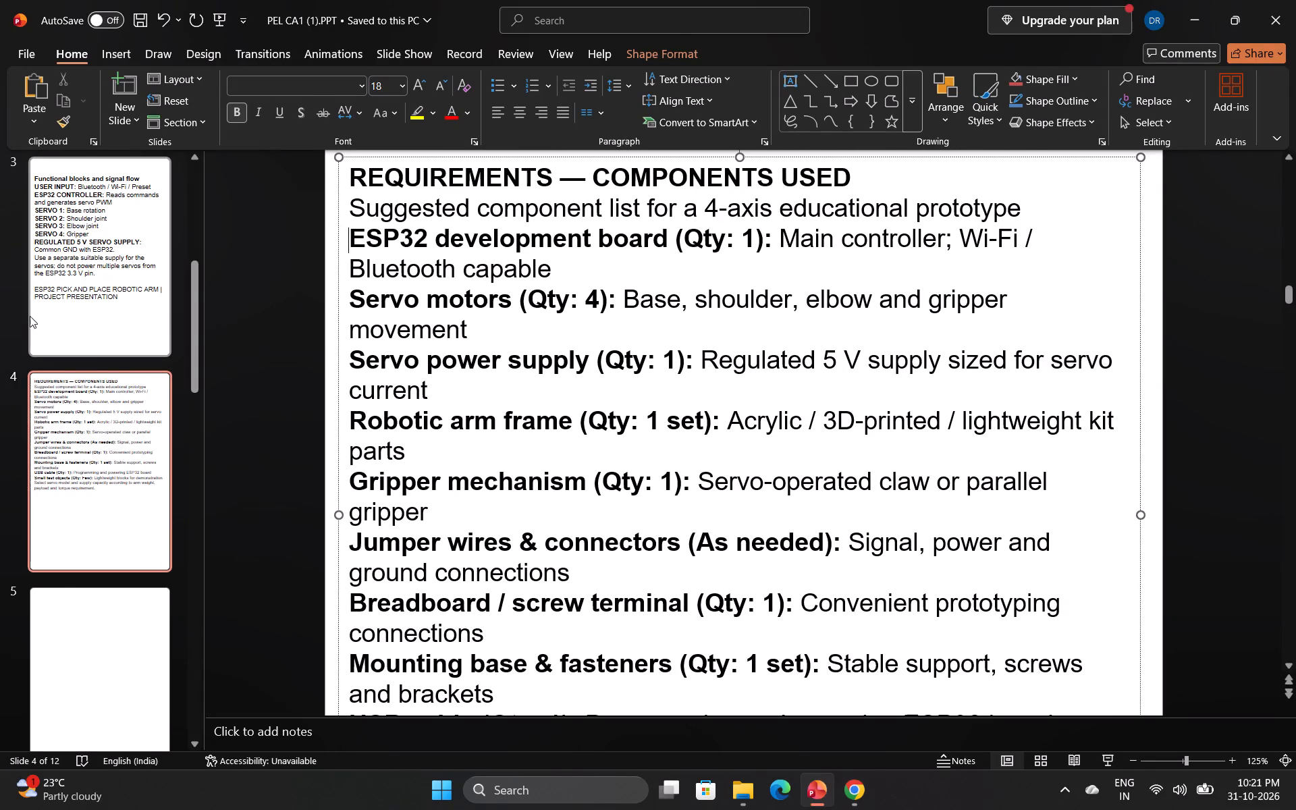
left_click(77, 593)
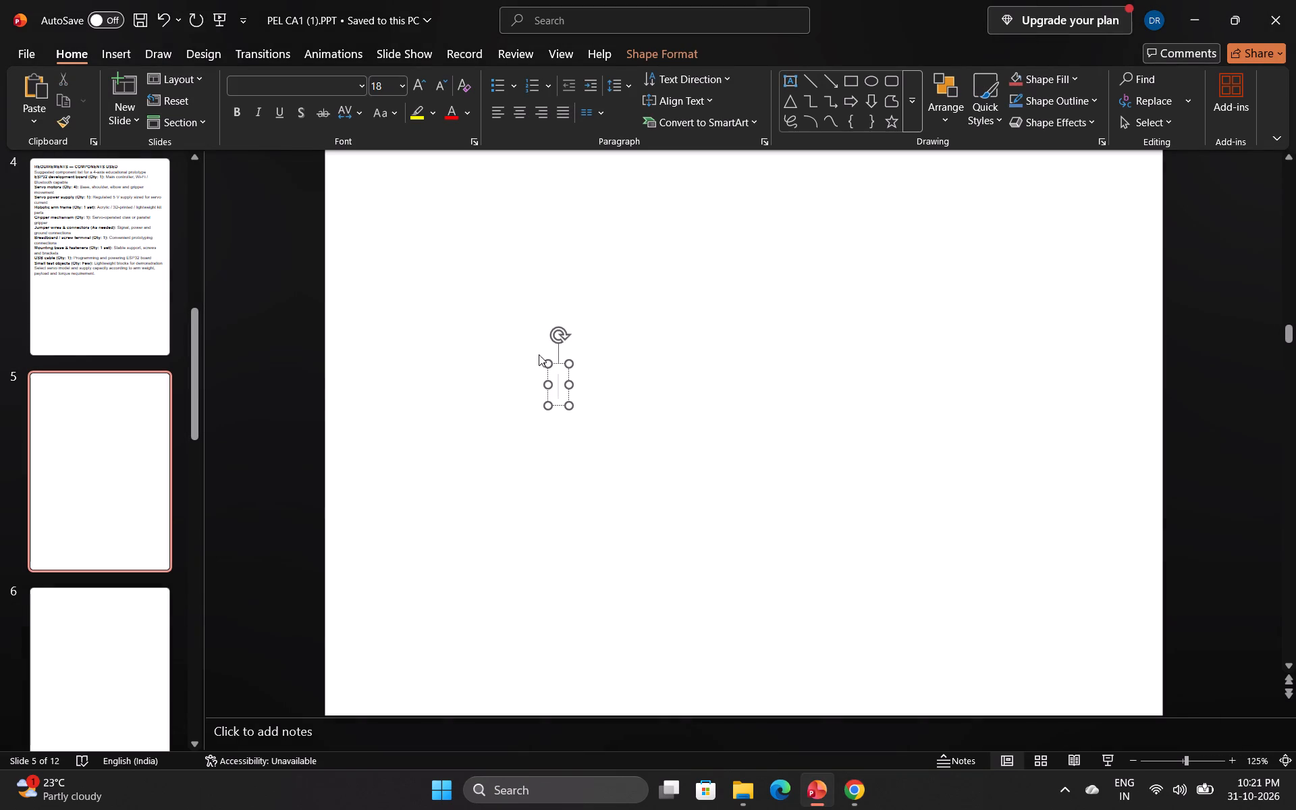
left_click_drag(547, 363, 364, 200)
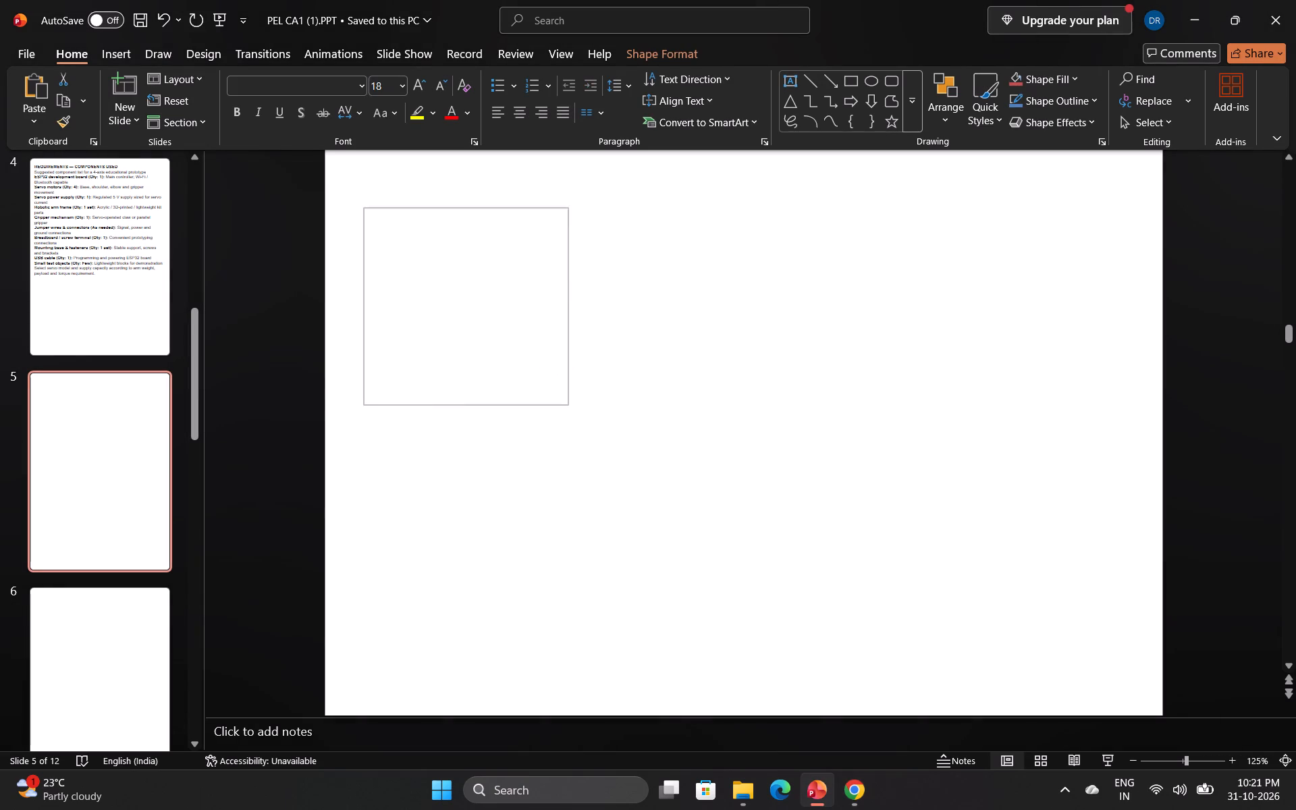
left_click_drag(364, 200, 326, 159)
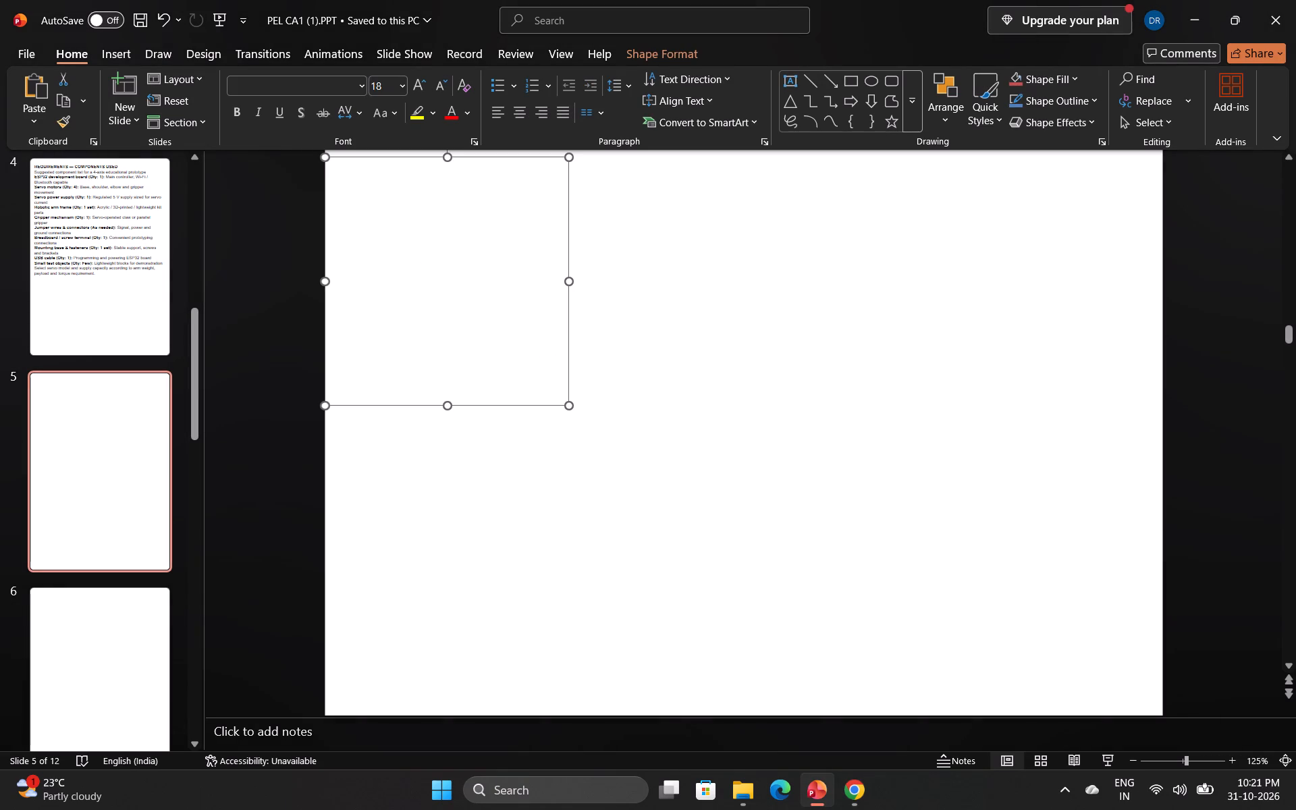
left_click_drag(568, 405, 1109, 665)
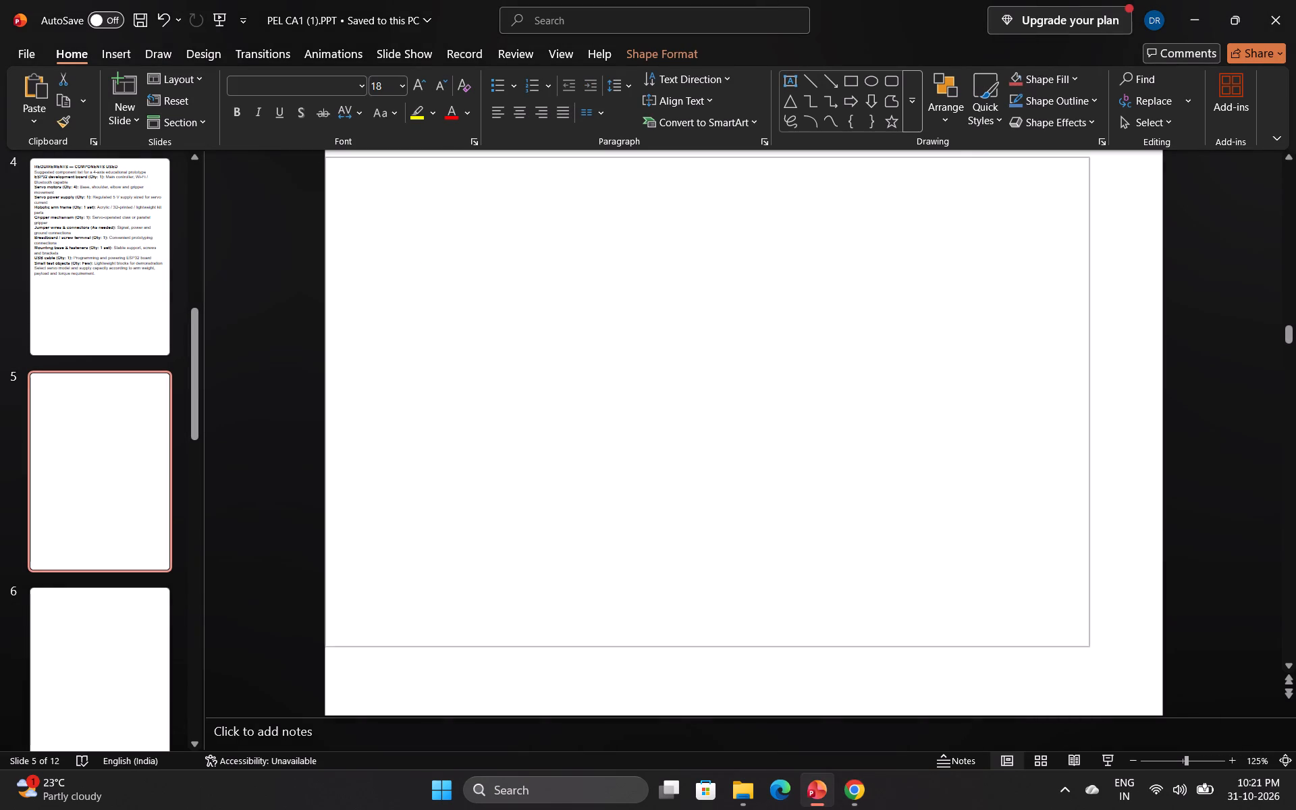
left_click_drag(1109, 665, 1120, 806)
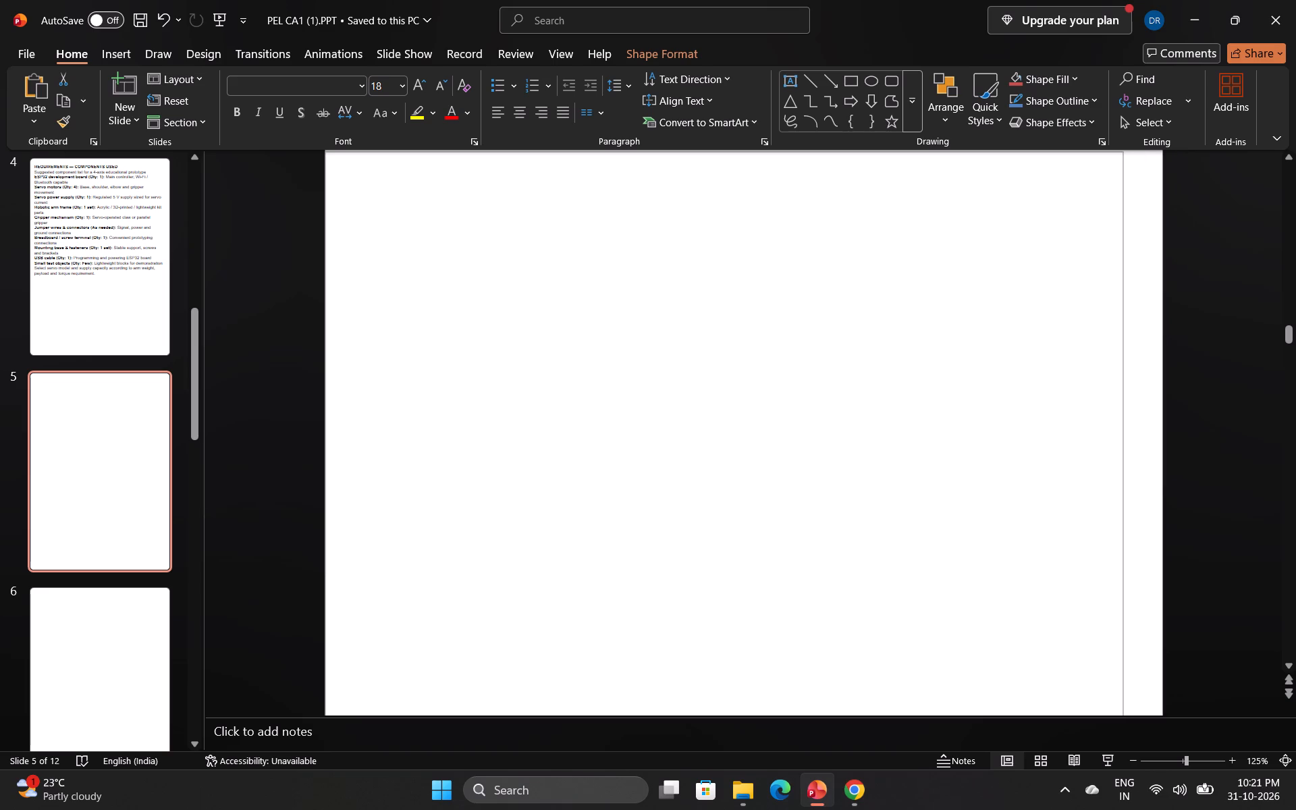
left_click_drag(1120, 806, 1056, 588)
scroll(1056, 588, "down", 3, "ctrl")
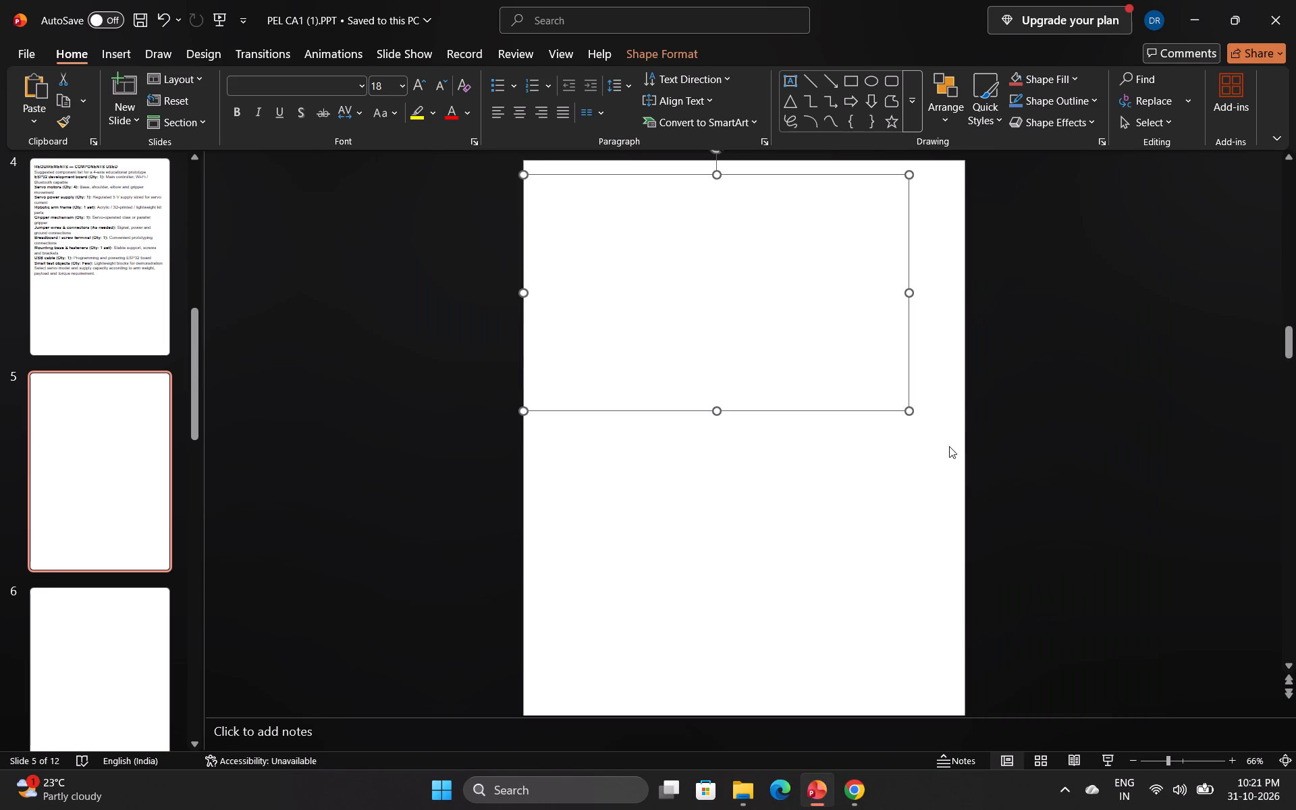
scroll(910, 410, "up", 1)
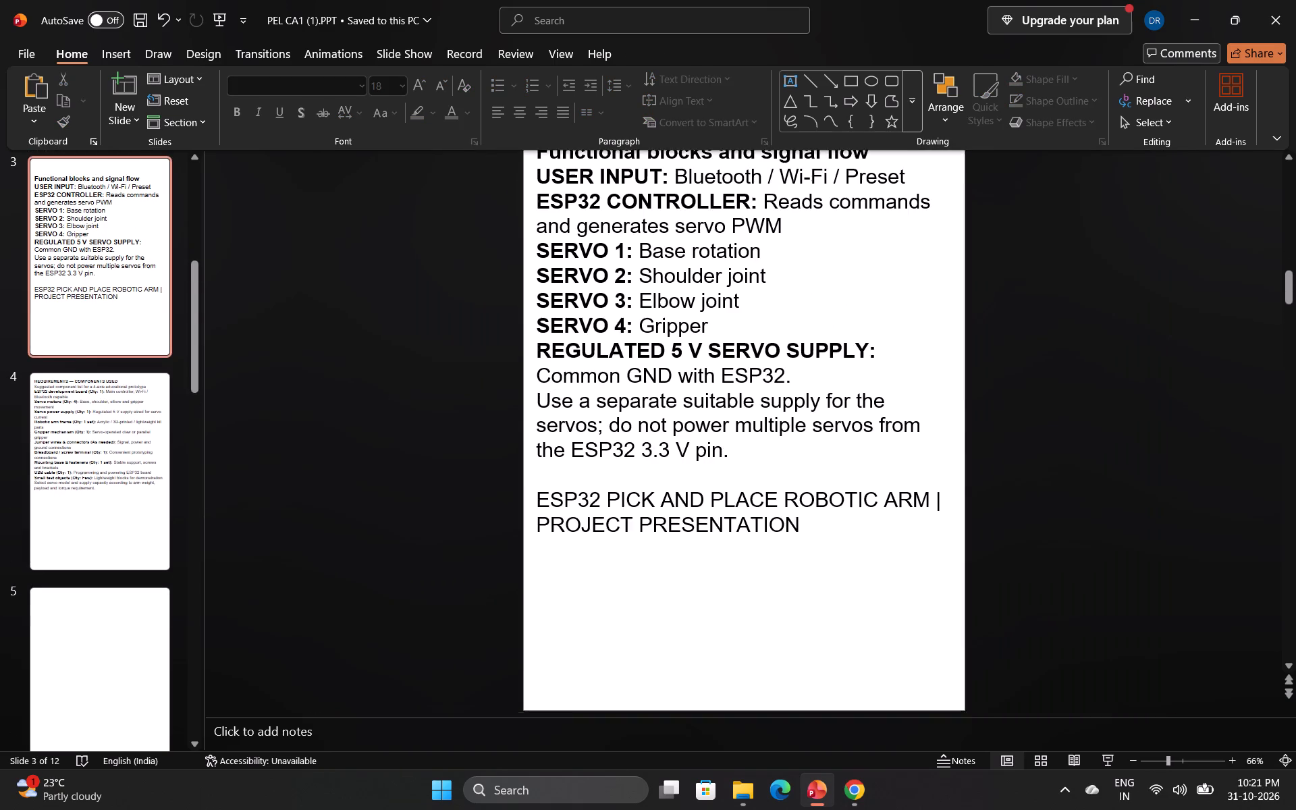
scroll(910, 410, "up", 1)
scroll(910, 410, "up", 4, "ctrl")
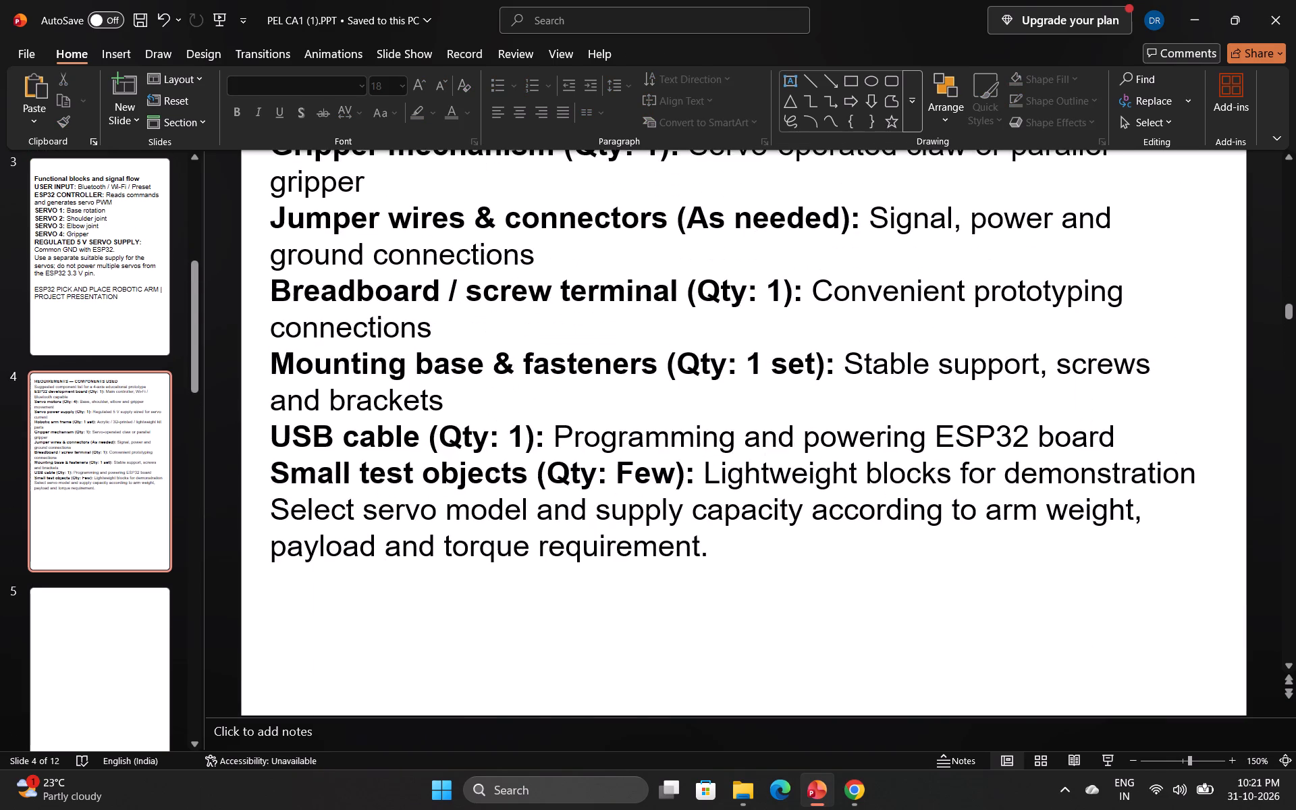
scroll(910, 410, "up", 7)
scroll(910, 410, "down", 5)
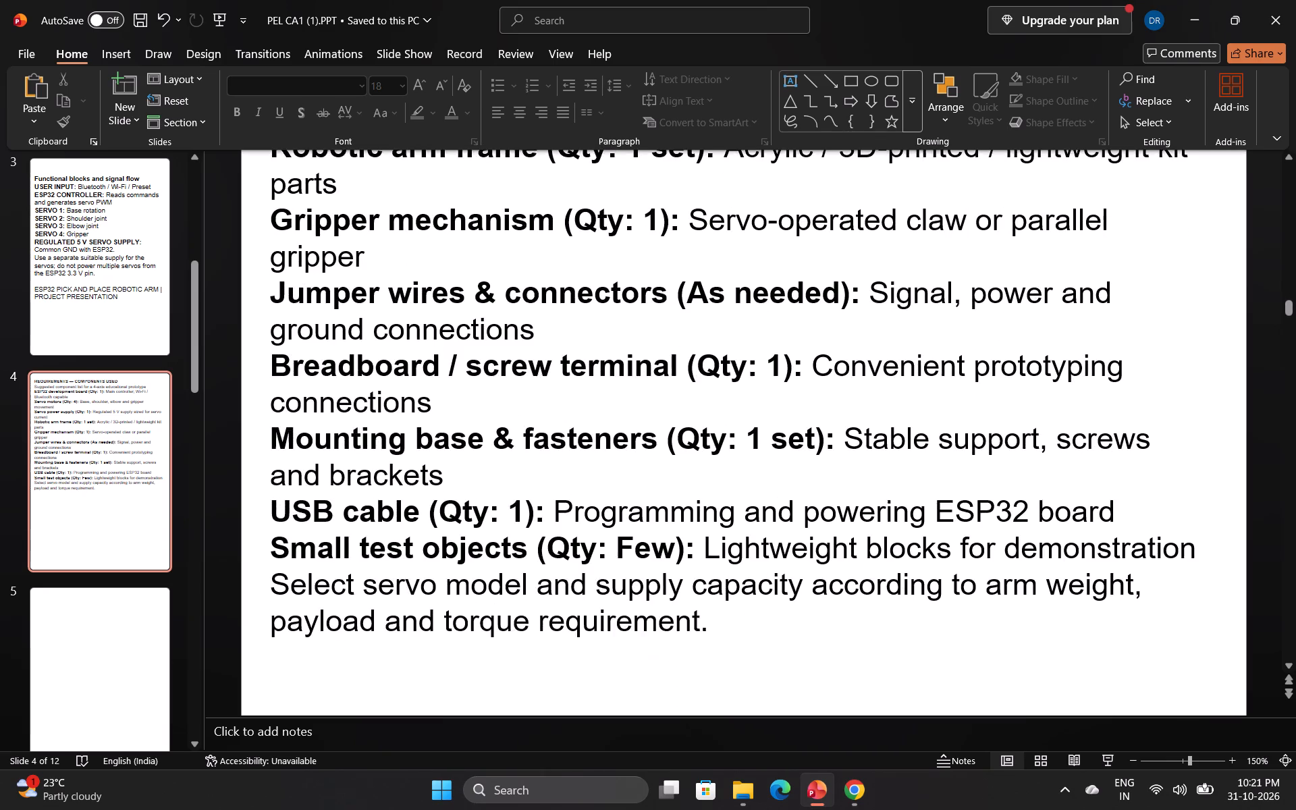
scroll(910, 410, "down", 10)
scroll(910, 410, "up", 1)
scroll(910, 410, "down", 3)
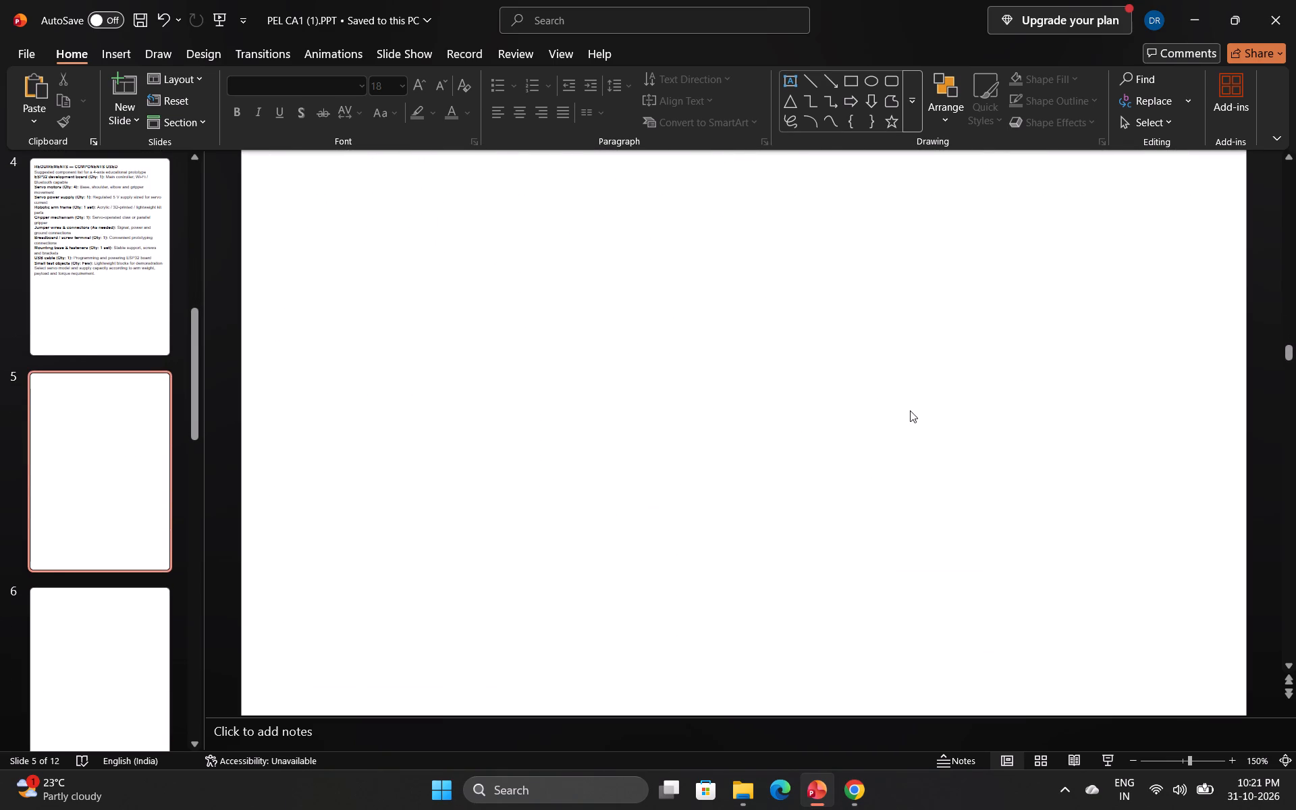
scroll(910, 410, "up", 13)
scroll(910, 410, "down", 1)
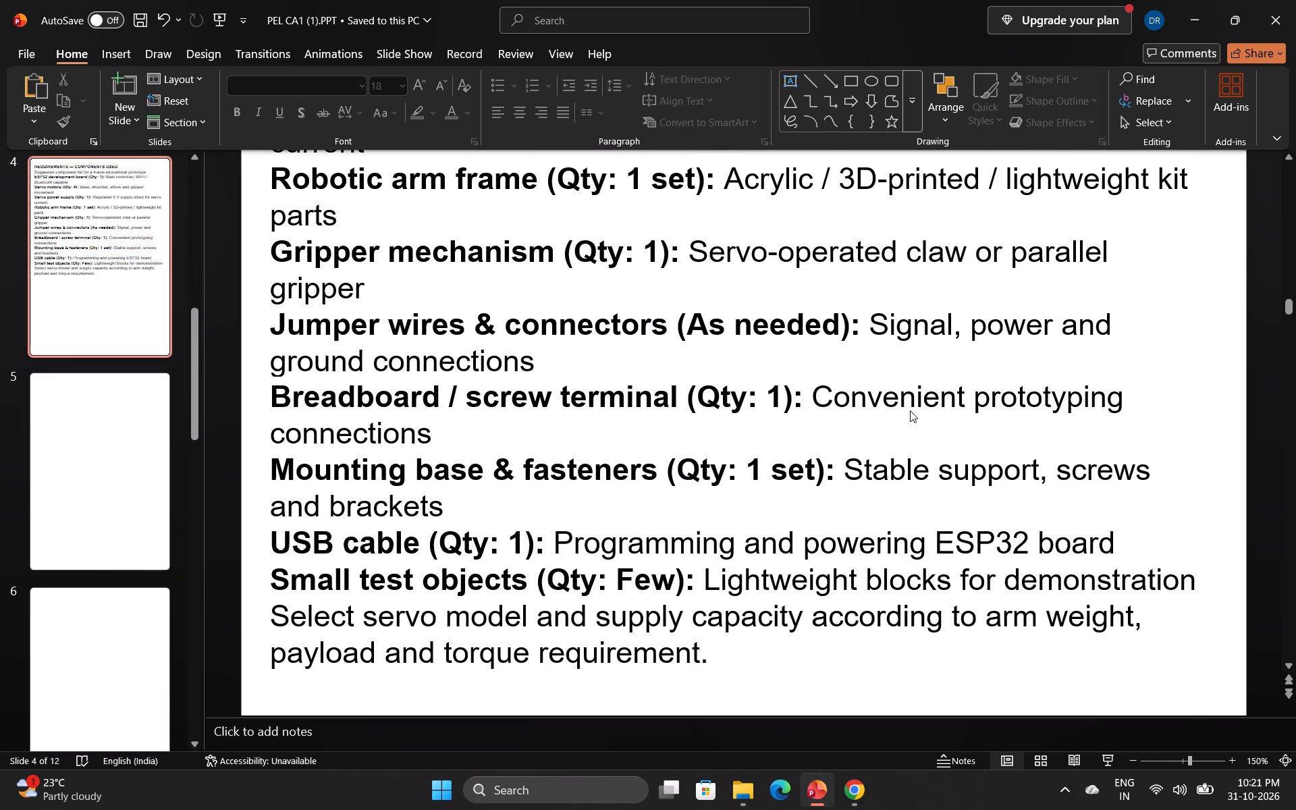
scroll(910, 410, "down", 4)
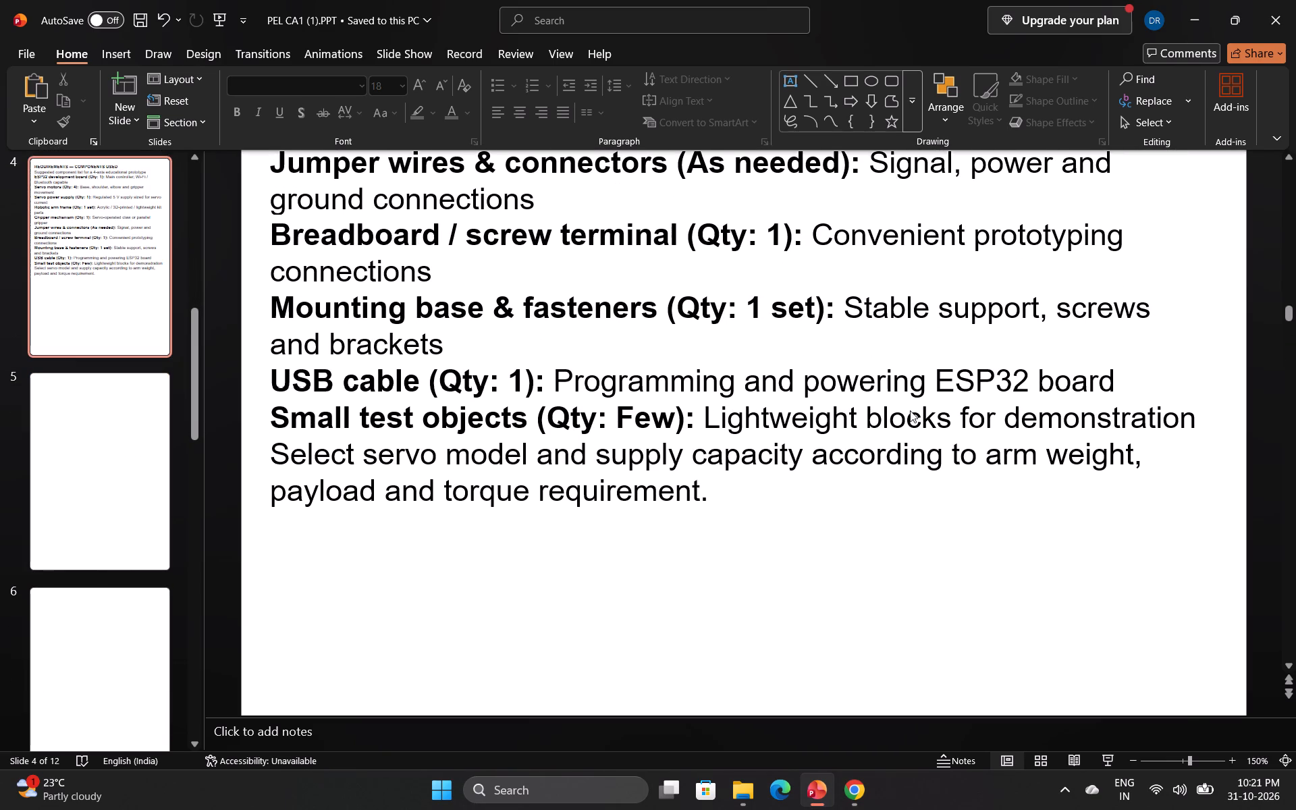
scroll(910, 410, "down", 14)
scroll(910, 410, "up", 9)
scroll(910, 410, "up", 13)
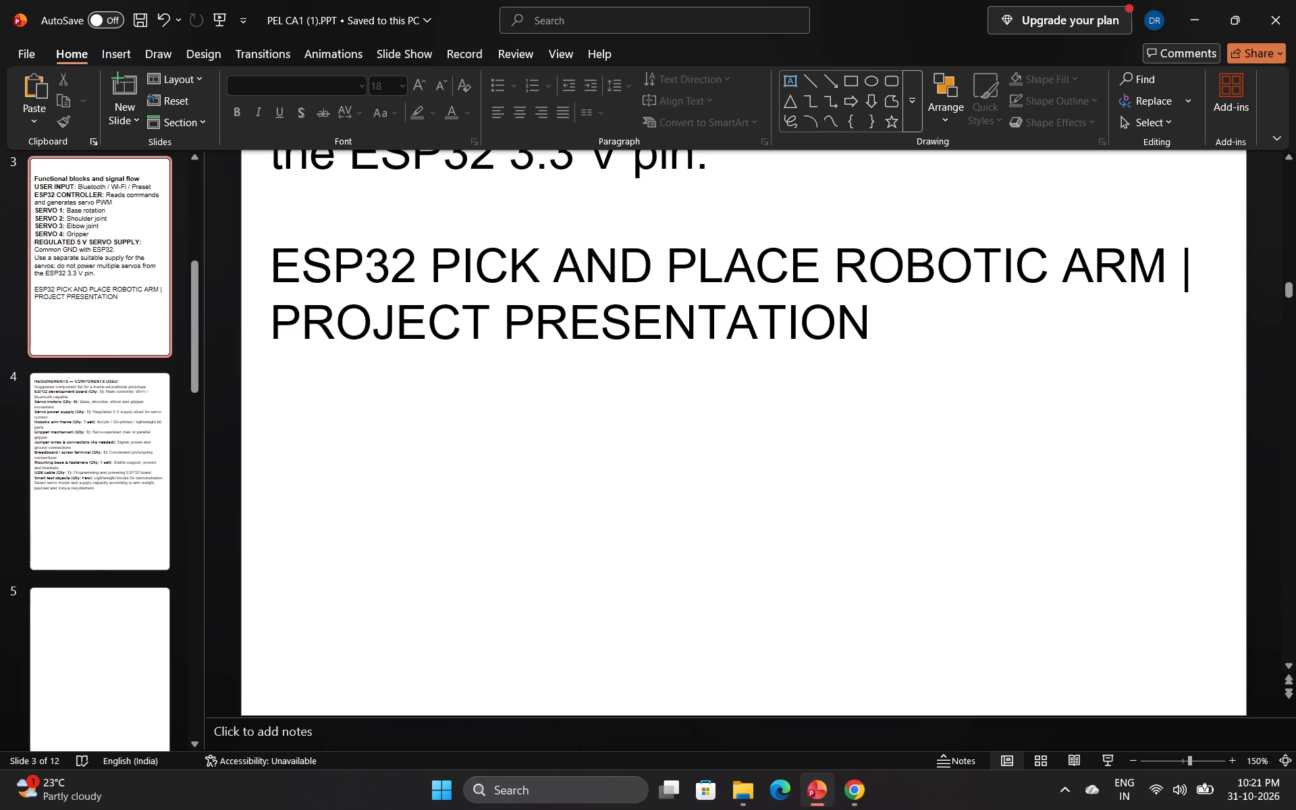
On slide 4, indent the REQUIREMENTS — COMPONENTS USED heading with leading spaces.
left_click(60, 448)
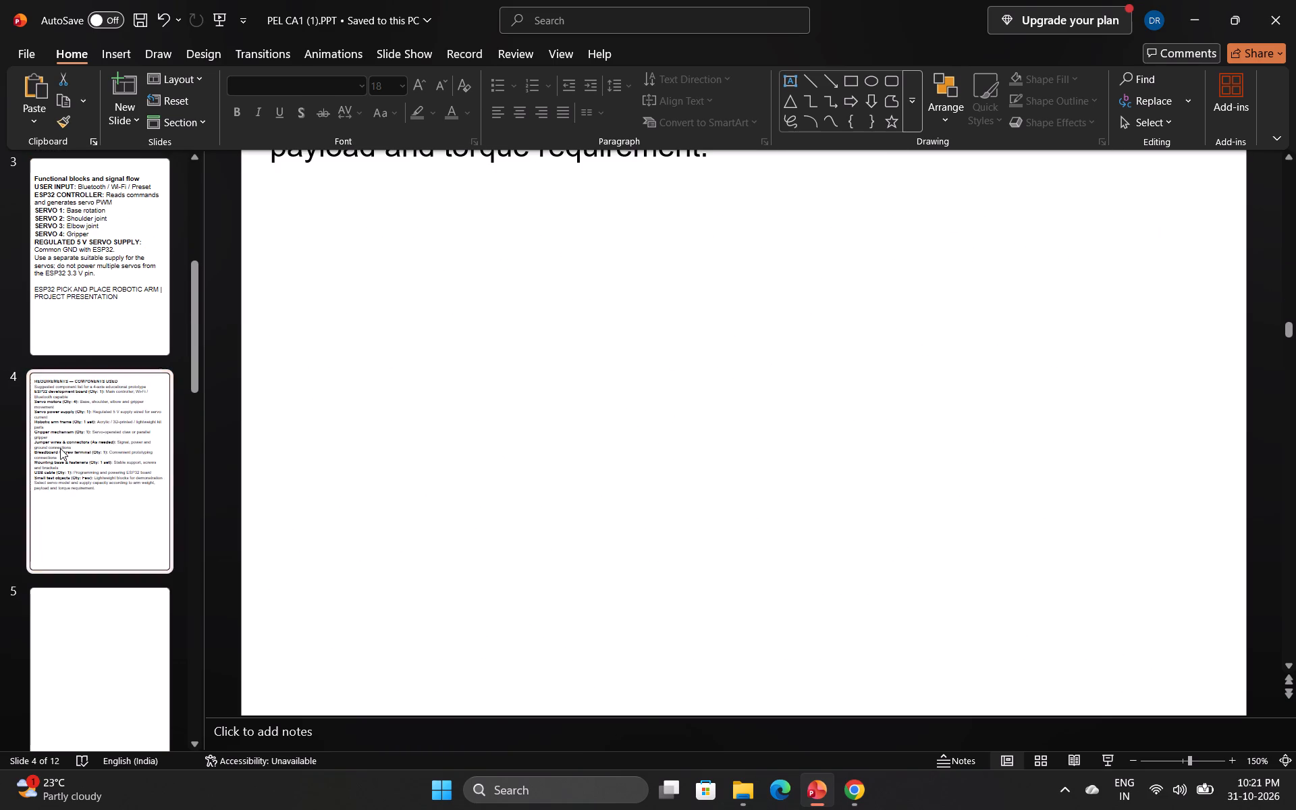
scroll(505, 479, "up", 11)
scroll(505, 479, "down", 2)
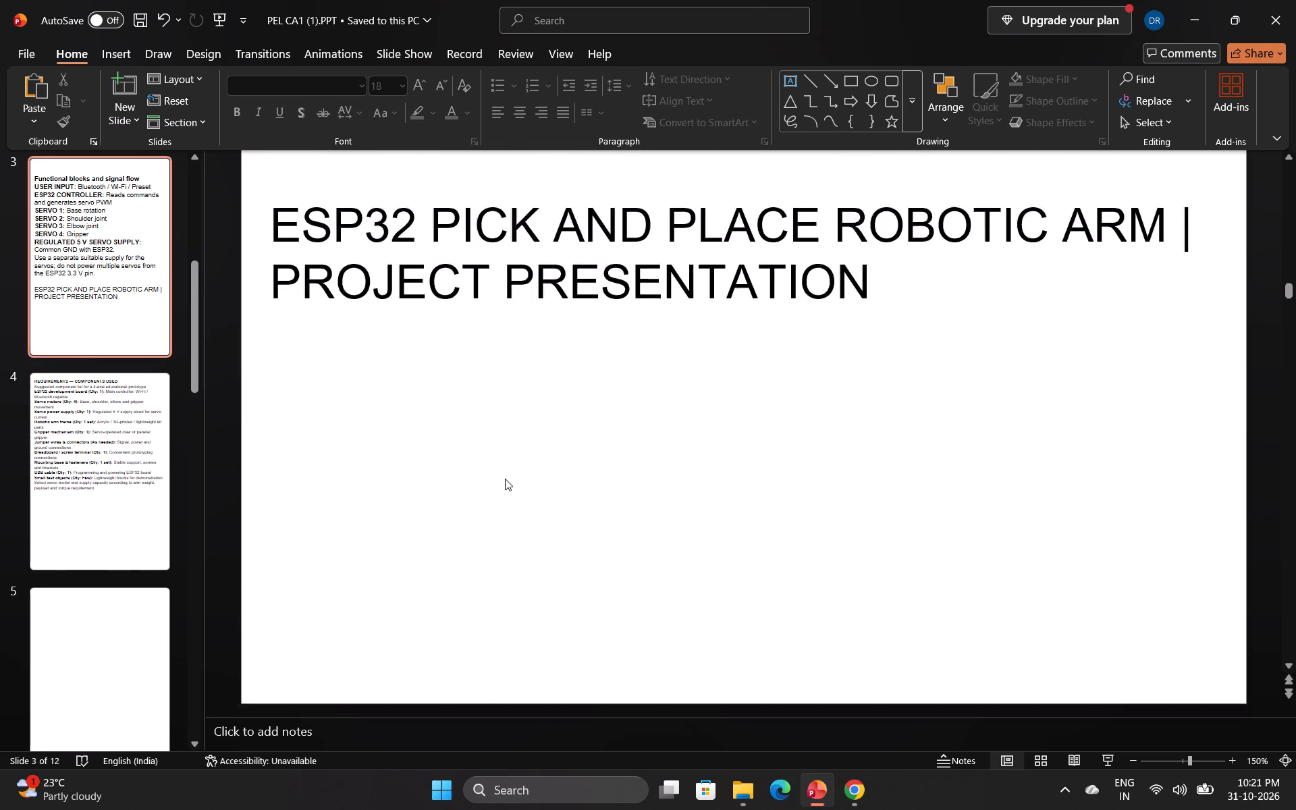
scroll(505, 479, "down", 2)
scroll(505, 479, "down", 5, "ctrl")
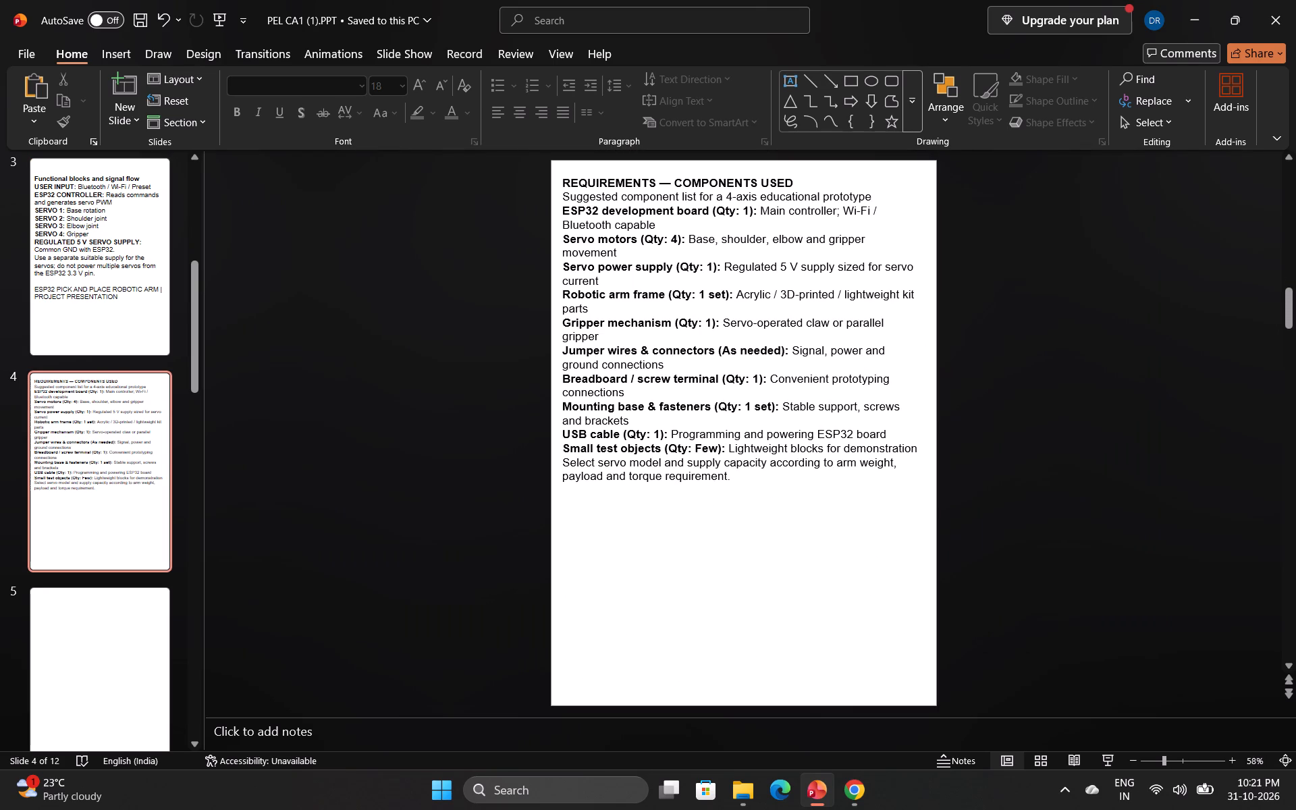
left_click(562, 184)
key("space")
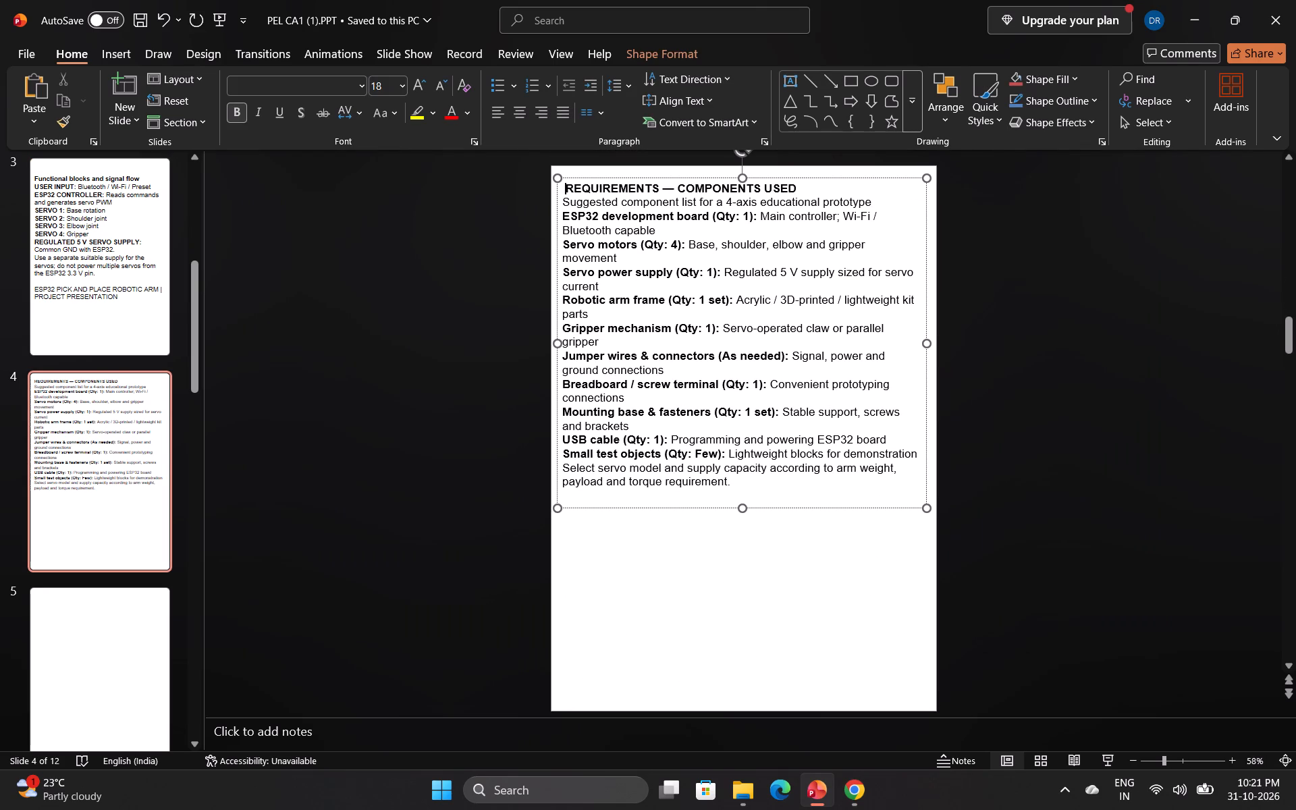
key("space")
key("space")
key("space")
key("space")
key("space")
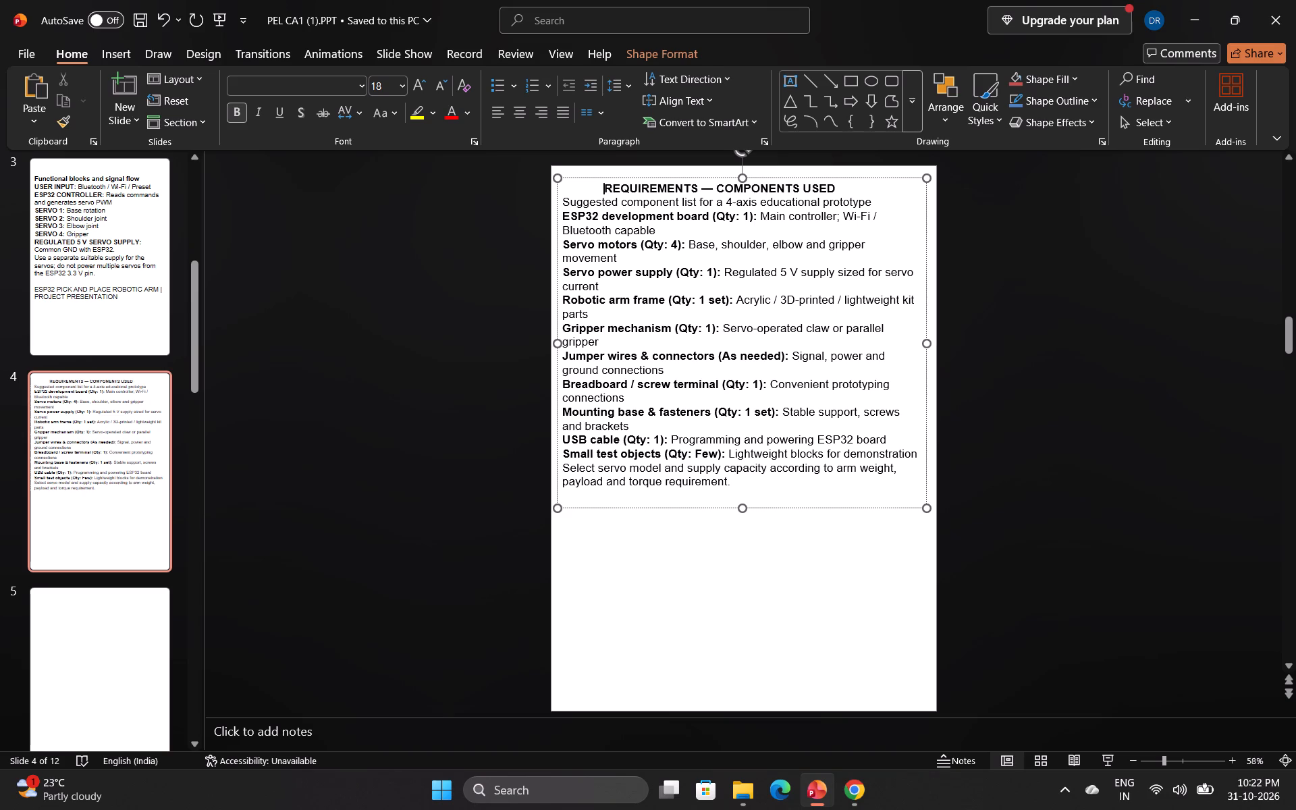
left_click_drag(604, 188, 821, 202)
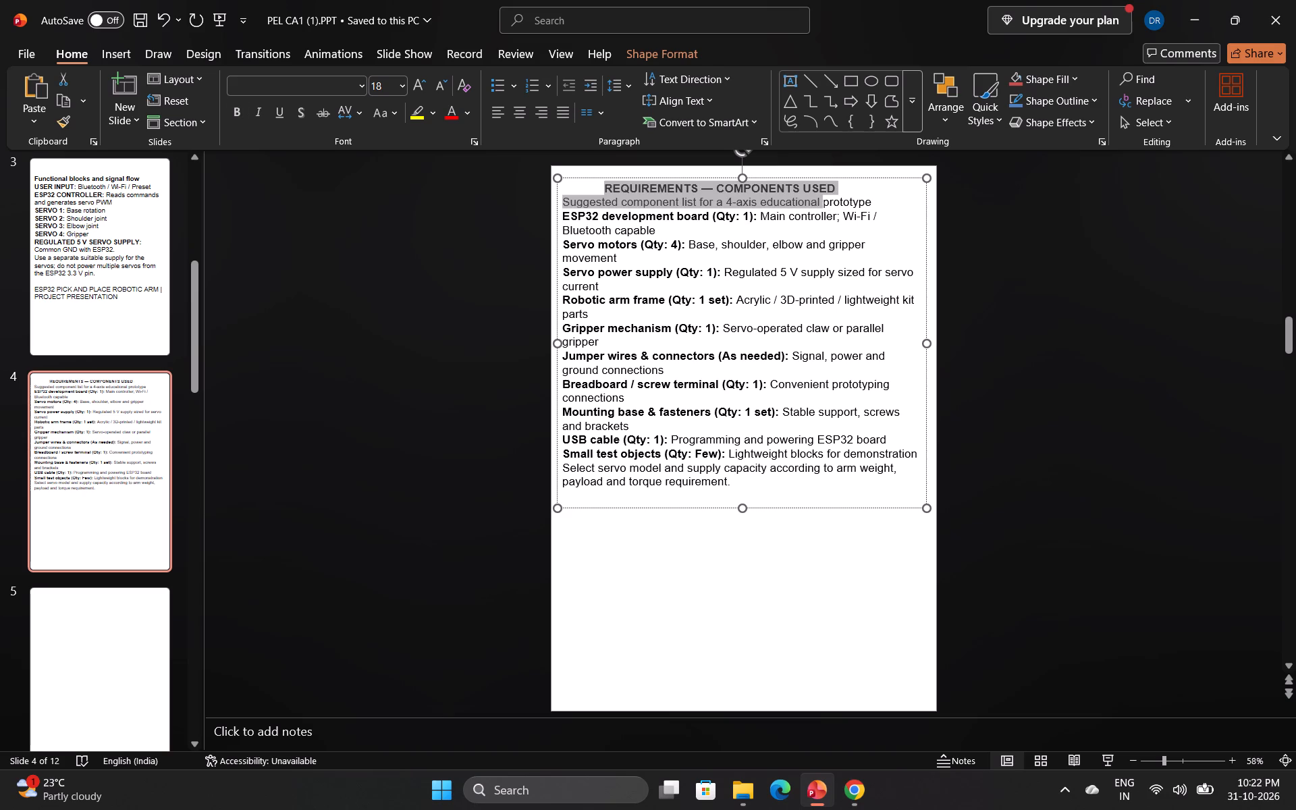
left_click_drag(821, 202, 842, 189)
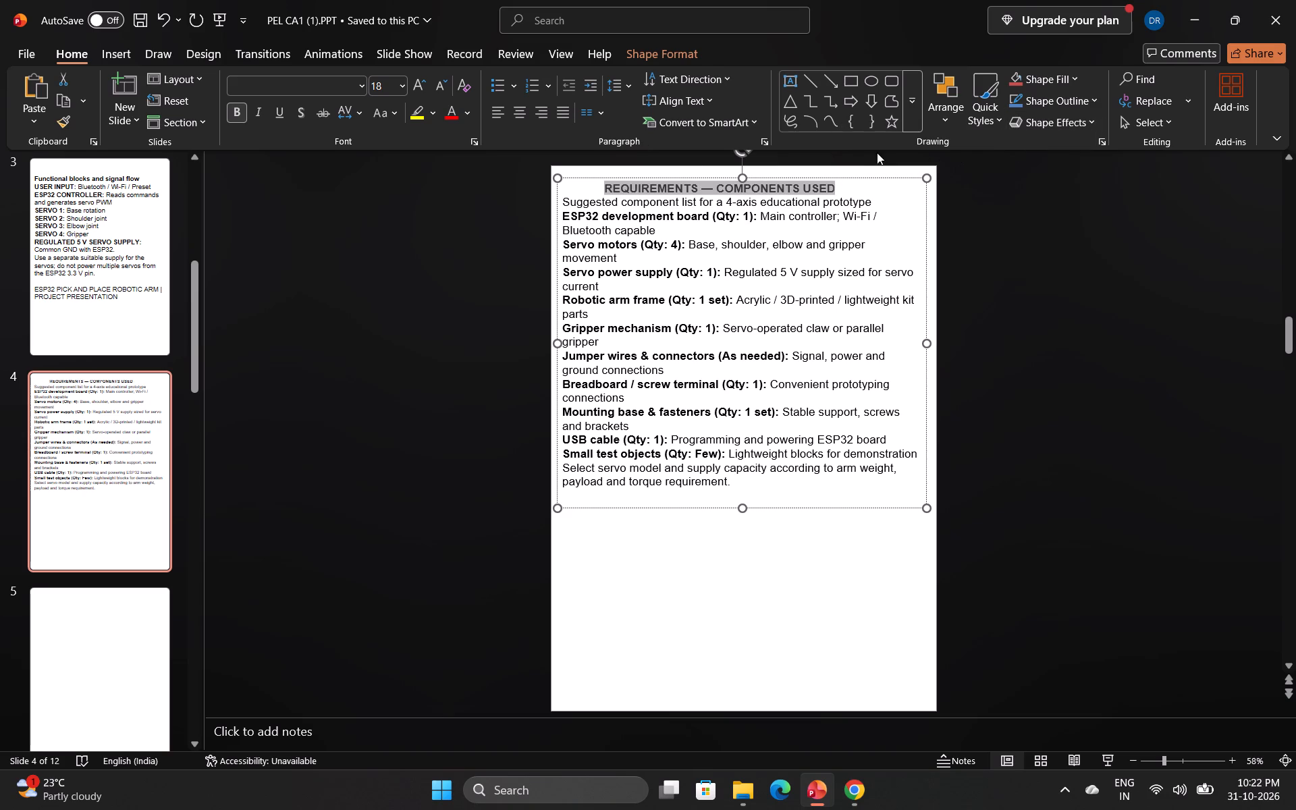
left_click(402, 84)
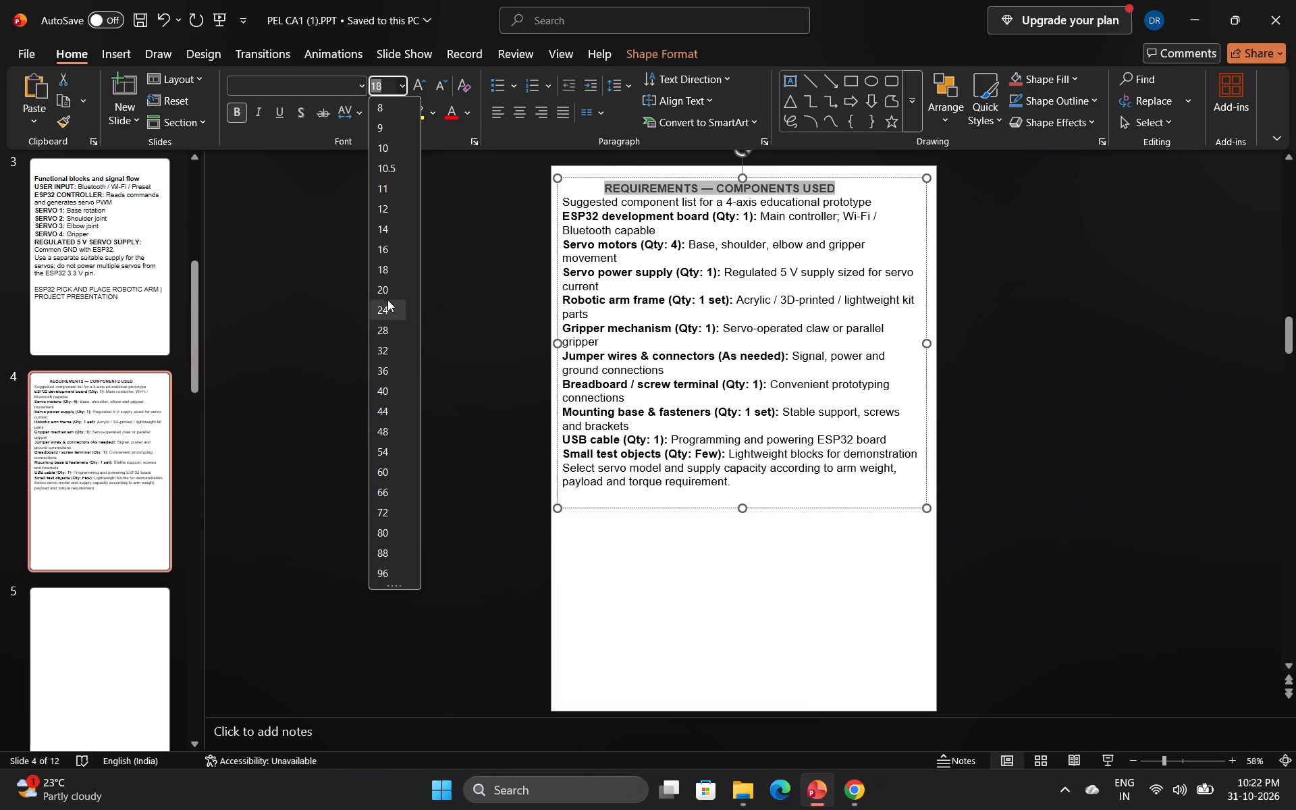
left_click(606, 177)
Reduce the indent of slide 4's REQUIREMENTS — COMPONENTS USED heading by deleting about half of its leading spaces.
left_click(606, 194)
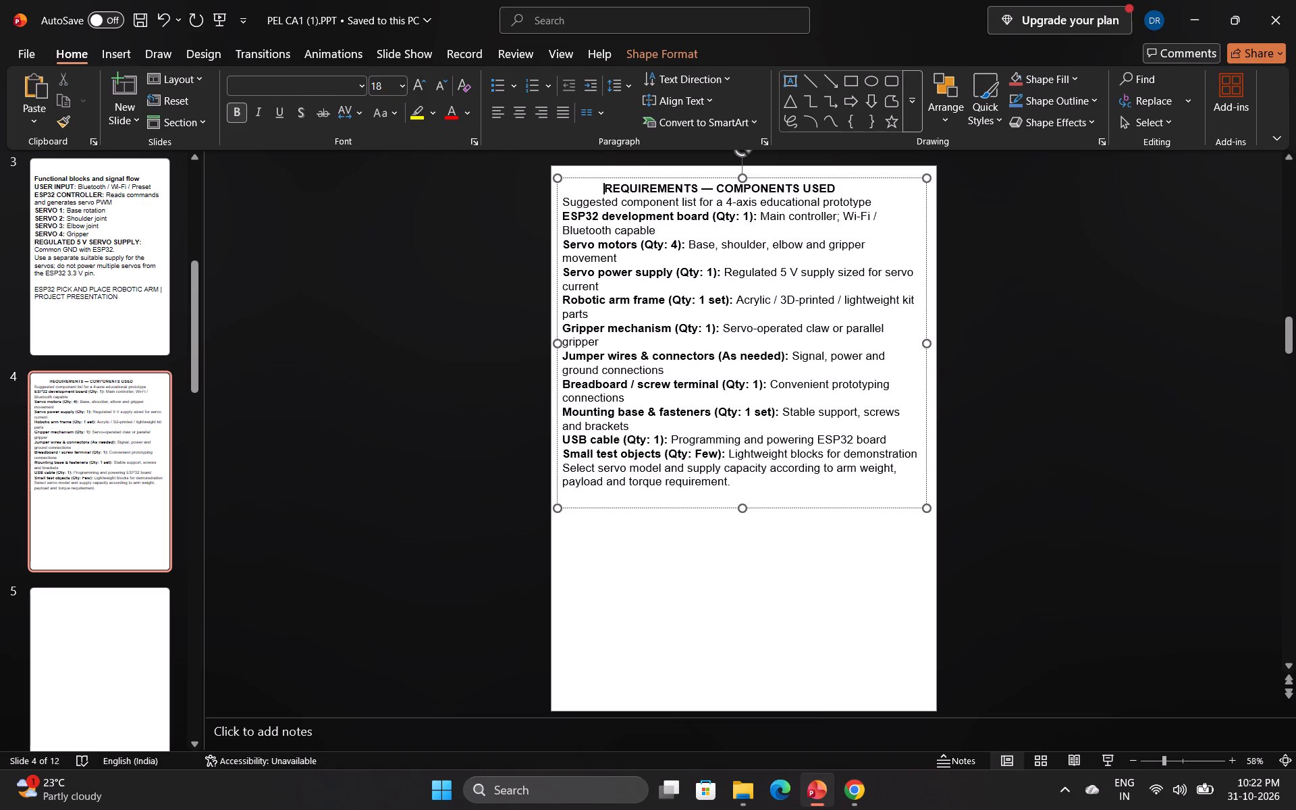
key("BackSpace")
key("BackSpace")
key("BackSpace")
key("BackSpace")
key("BackSpace")
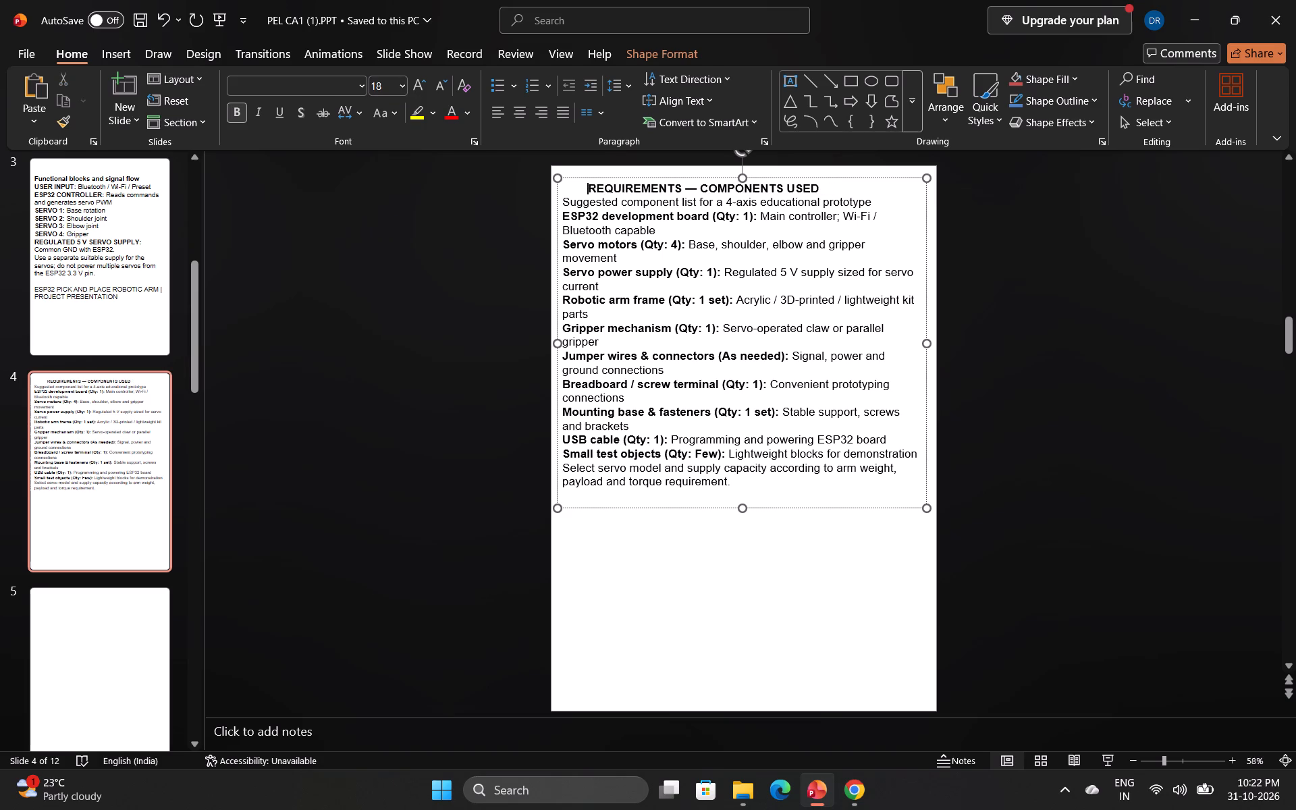
key("BackSpace")
key("BackSpace")
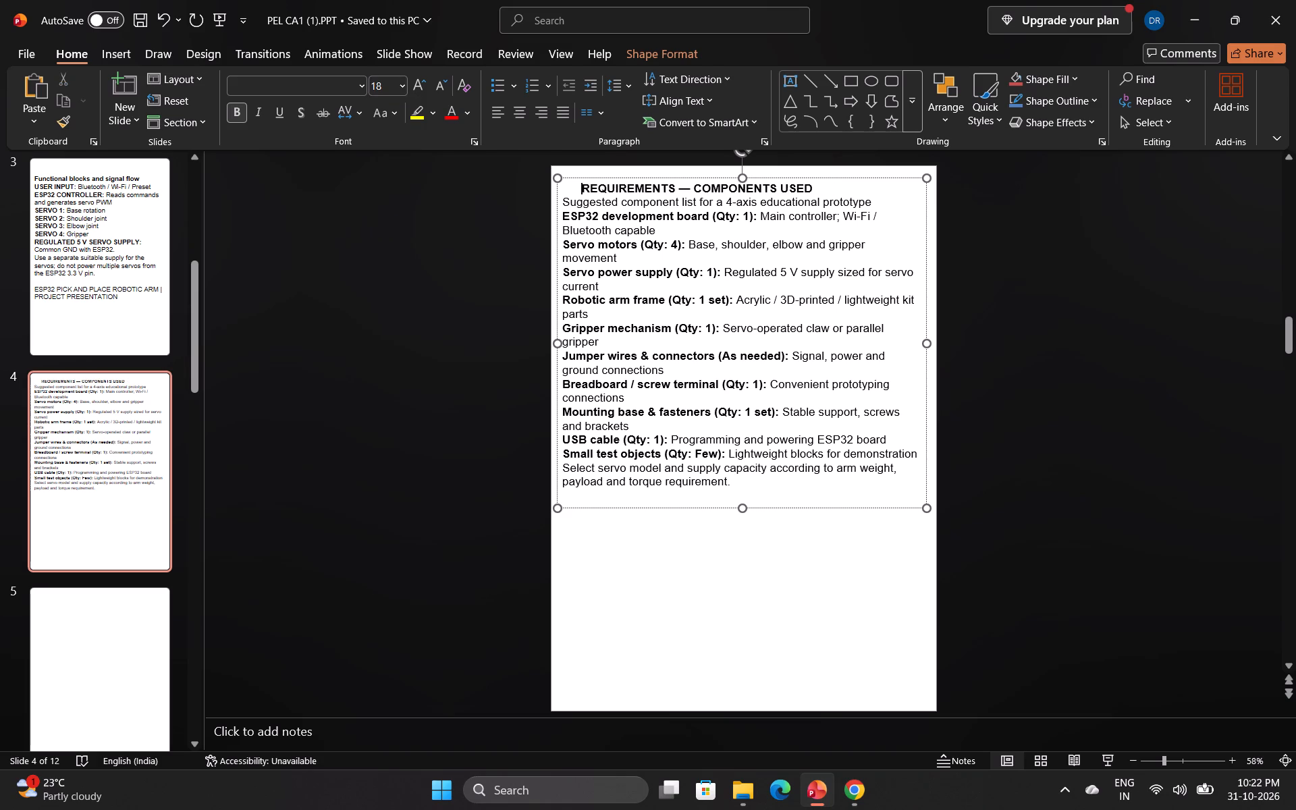
Set slide 4's REQUIREMENTS — COMPONENTS USED heading to font size 24.
left_click_drag(580, 188, 808, 184)
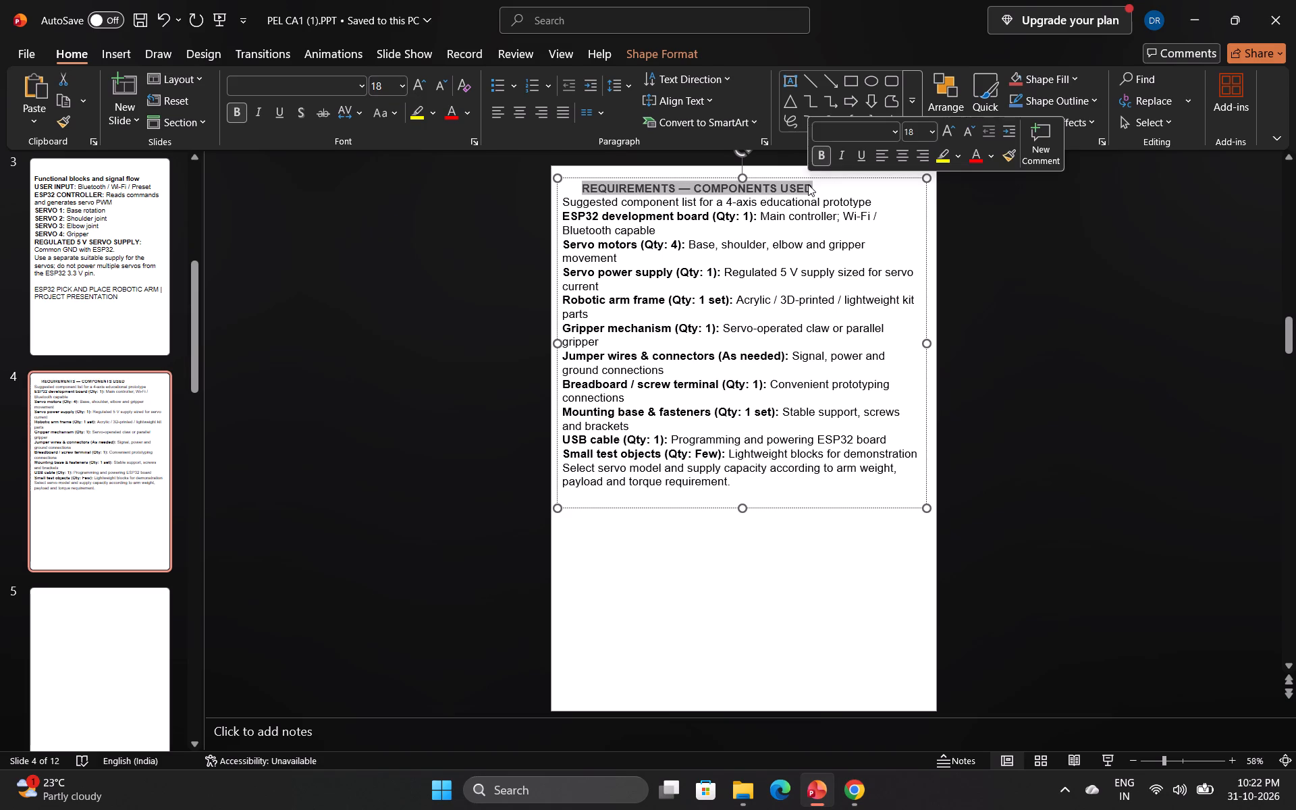
left_click(936, 130)
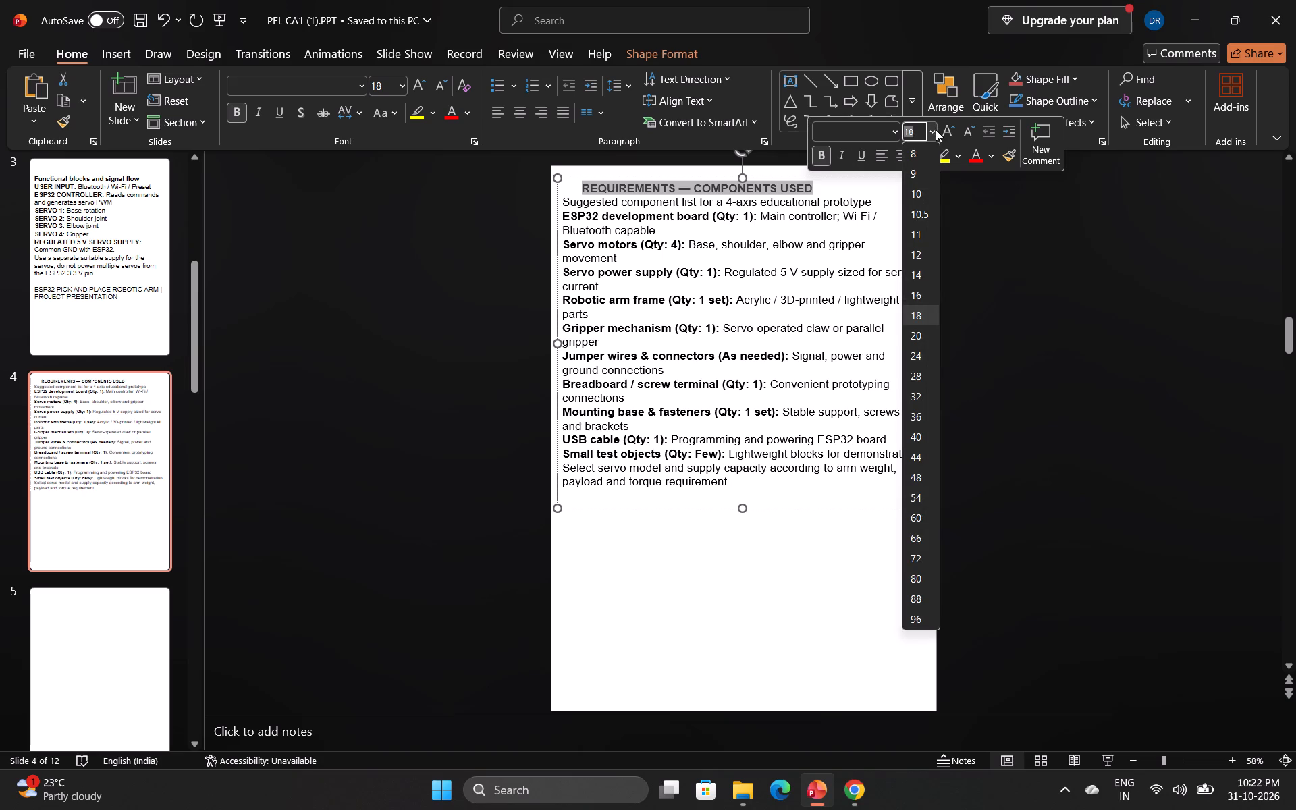
left_click(932, 364)
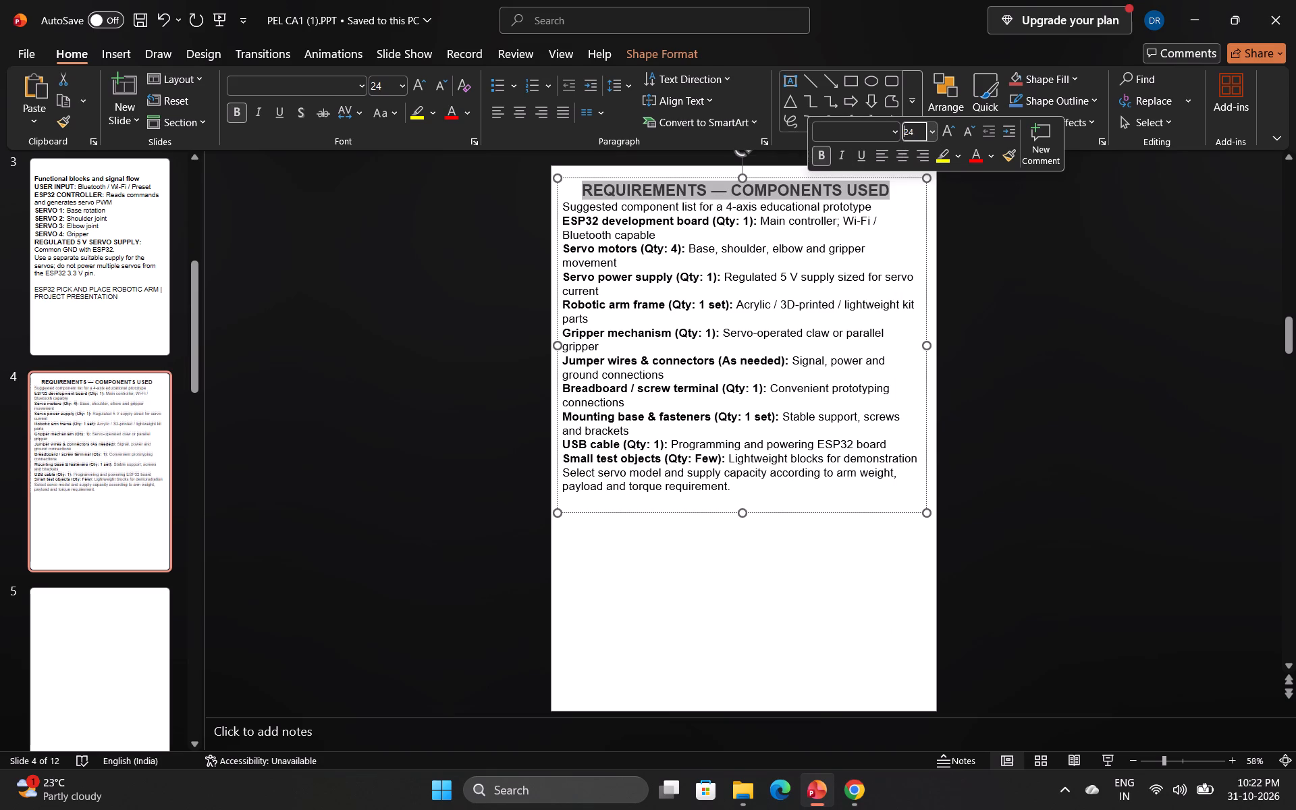
On slide 4, insert a blank line before the Suggested component list, ESP32 development board, Servo motors, Servo power supply and Robotic arm frame entries.
left_click(564, 207)
key("Return")
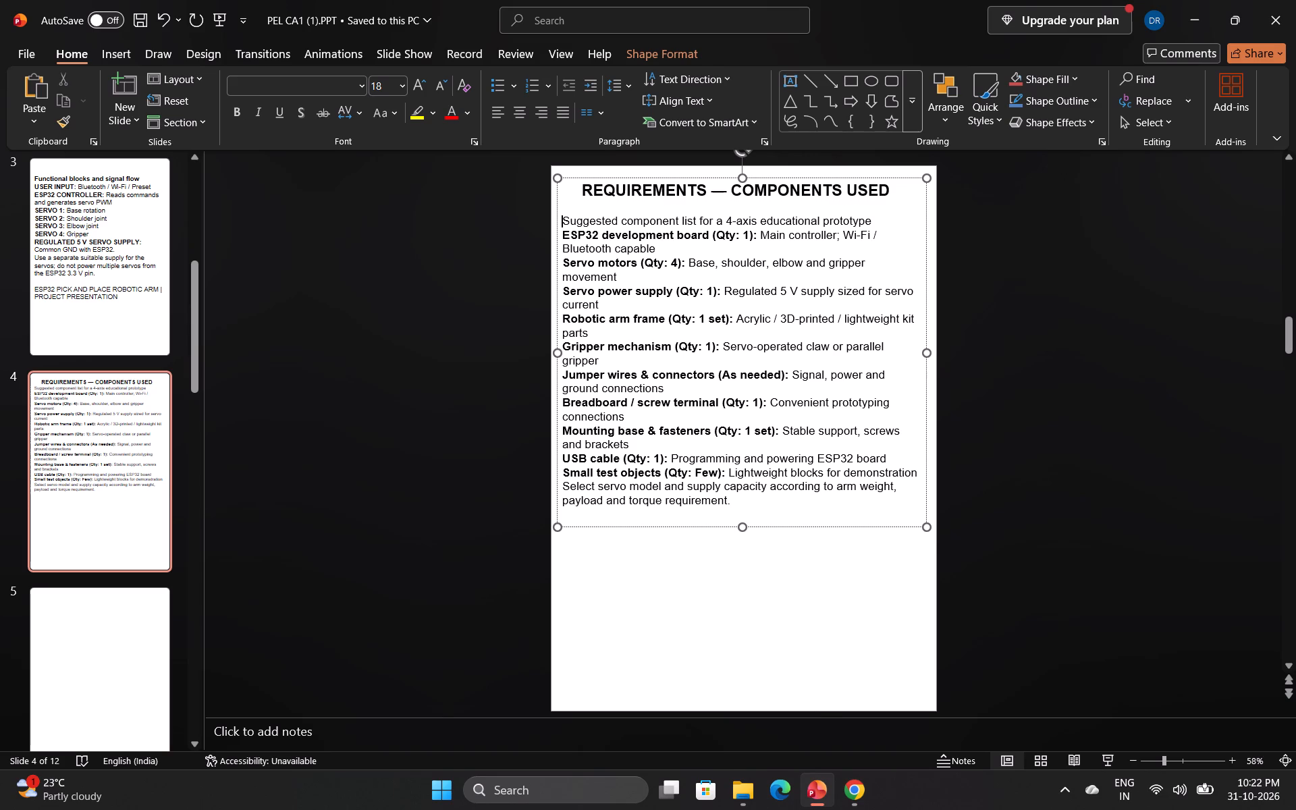
key("Down")
key("Return")
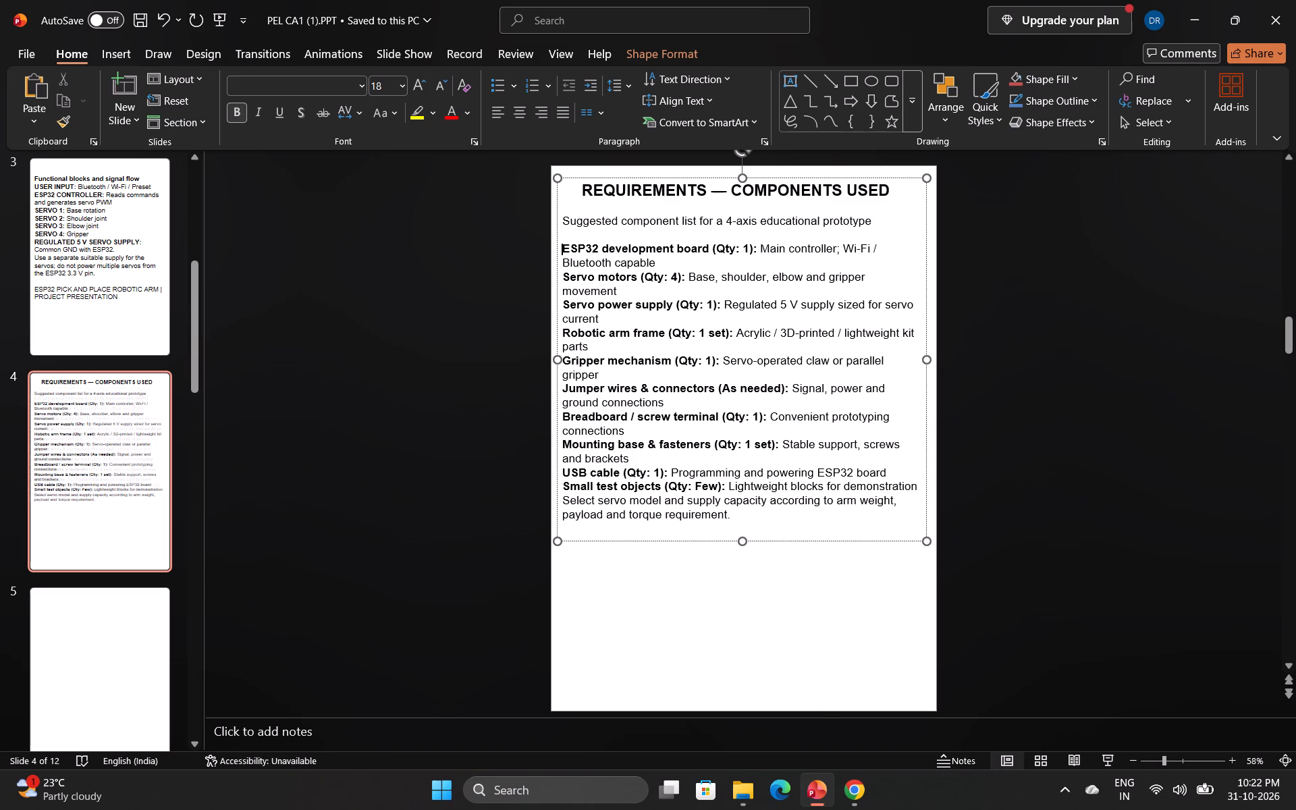
left_click(564, 281)
key("Return")
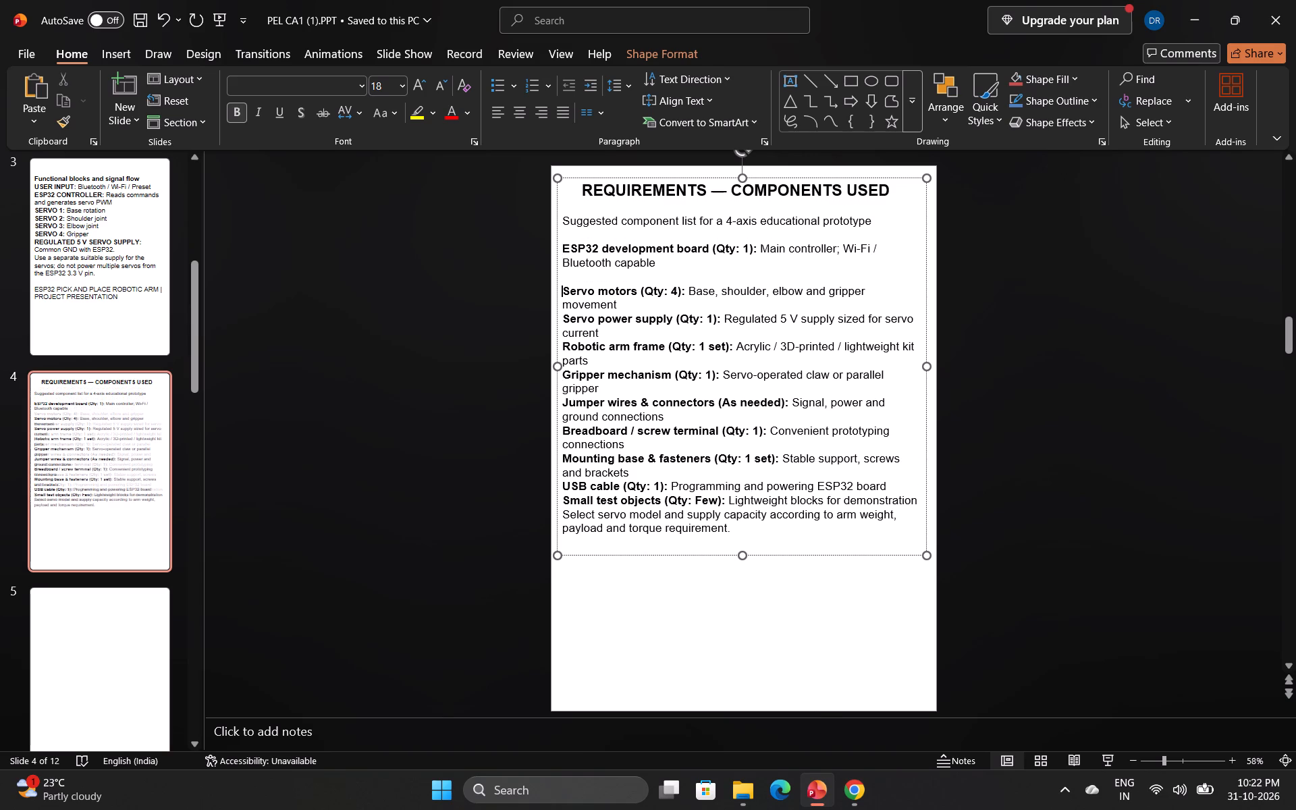
key("Down")
key("Down")
key("Return")
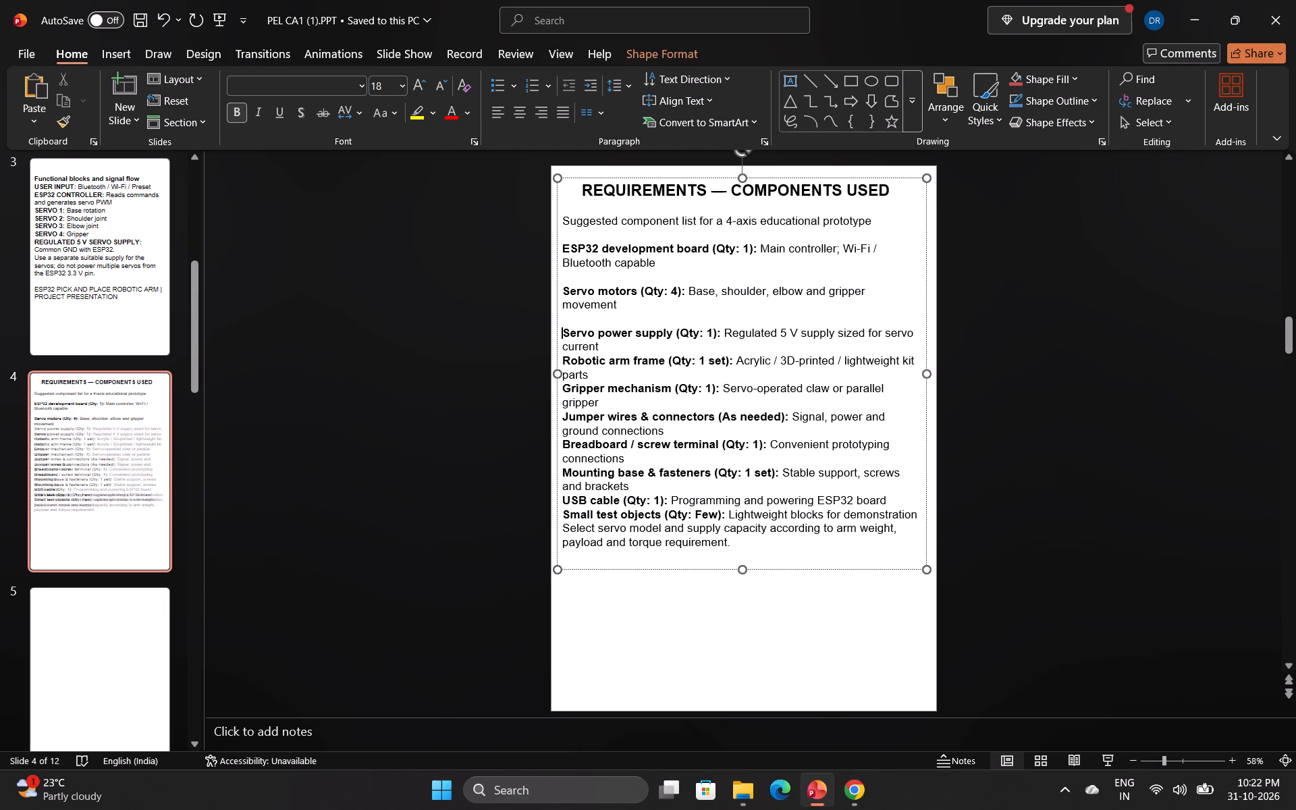
key("Down")
key("Down")
key("Return")
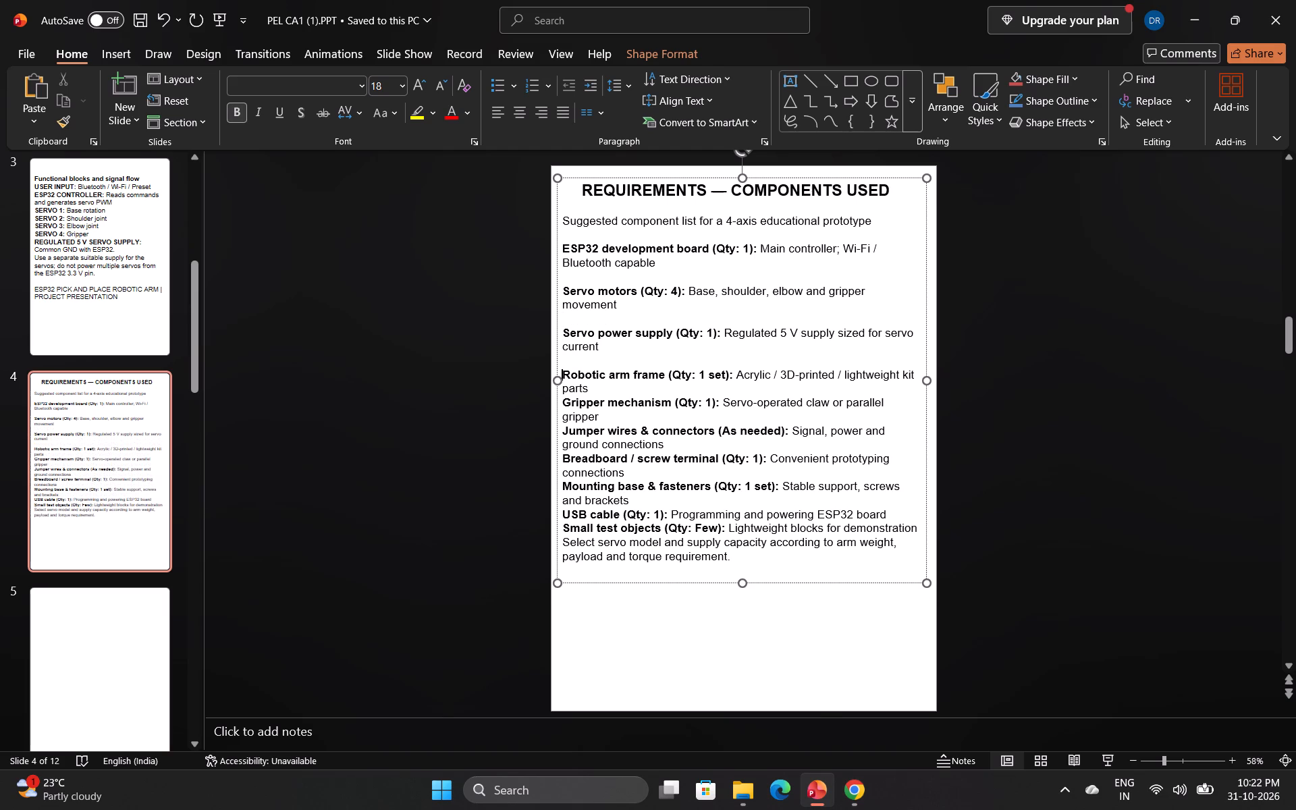
Insert a blank line before slide 4's Gripper mechanism, Jumper wires & connectors, Breadboard / screw terminal, Mounting base & fasteners and USB cable entries.
key("Down")
key("Down")
key("Return")
key("Down")
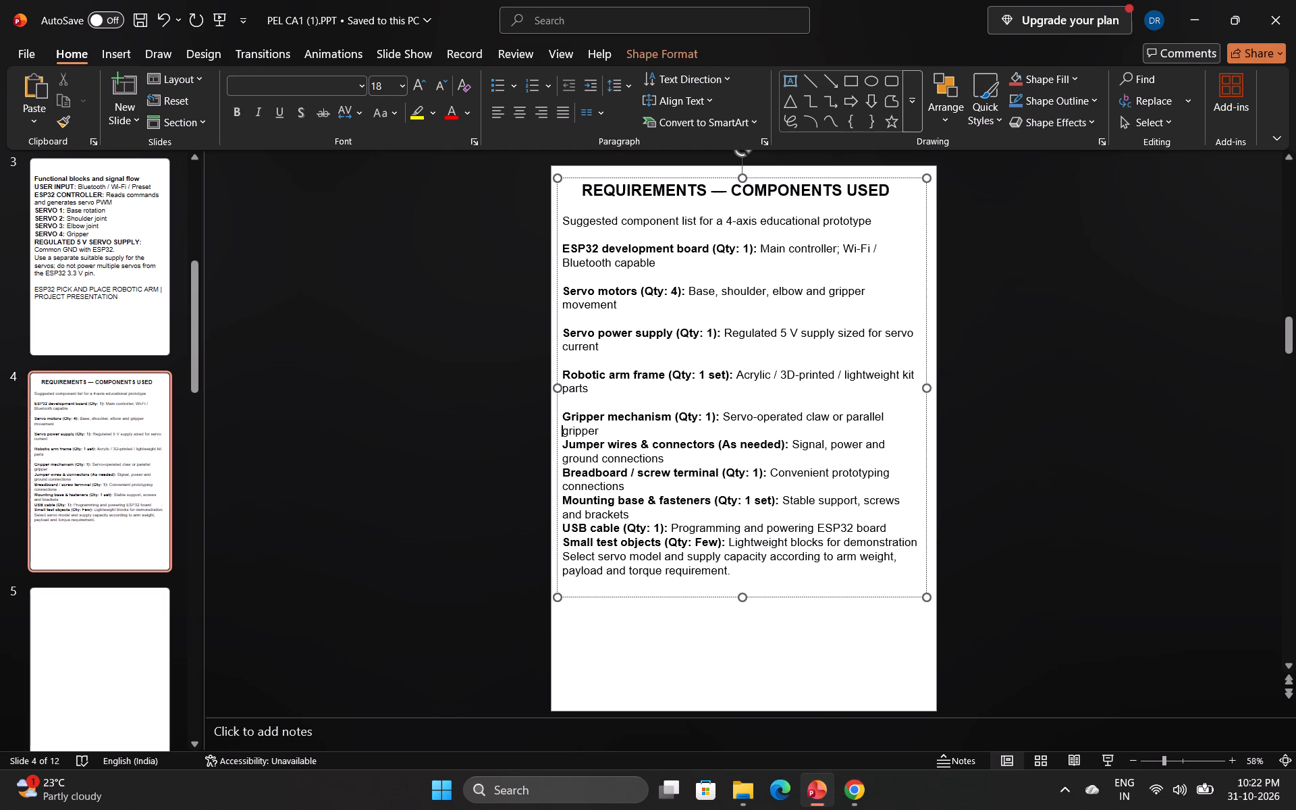
key("Down")
key("Return")
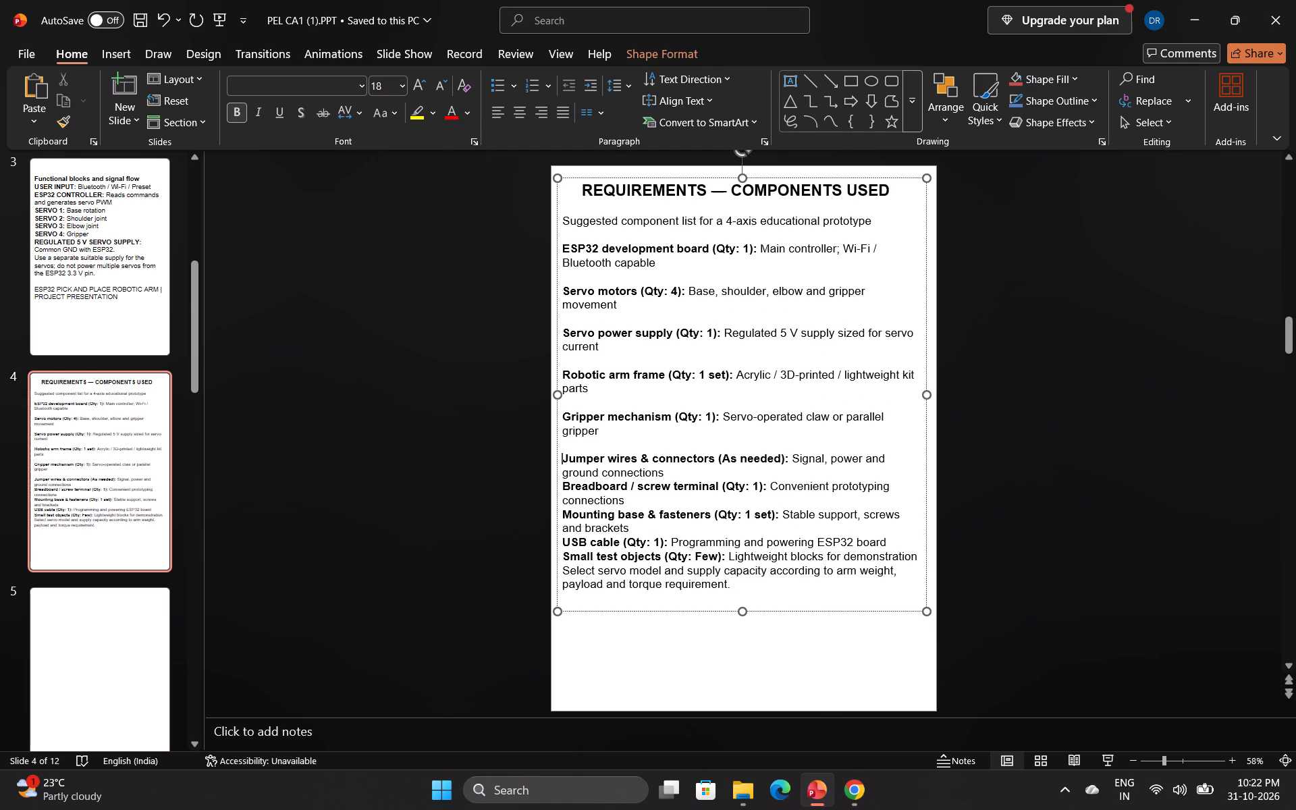
key("Down")
key("Down")
key("Return")
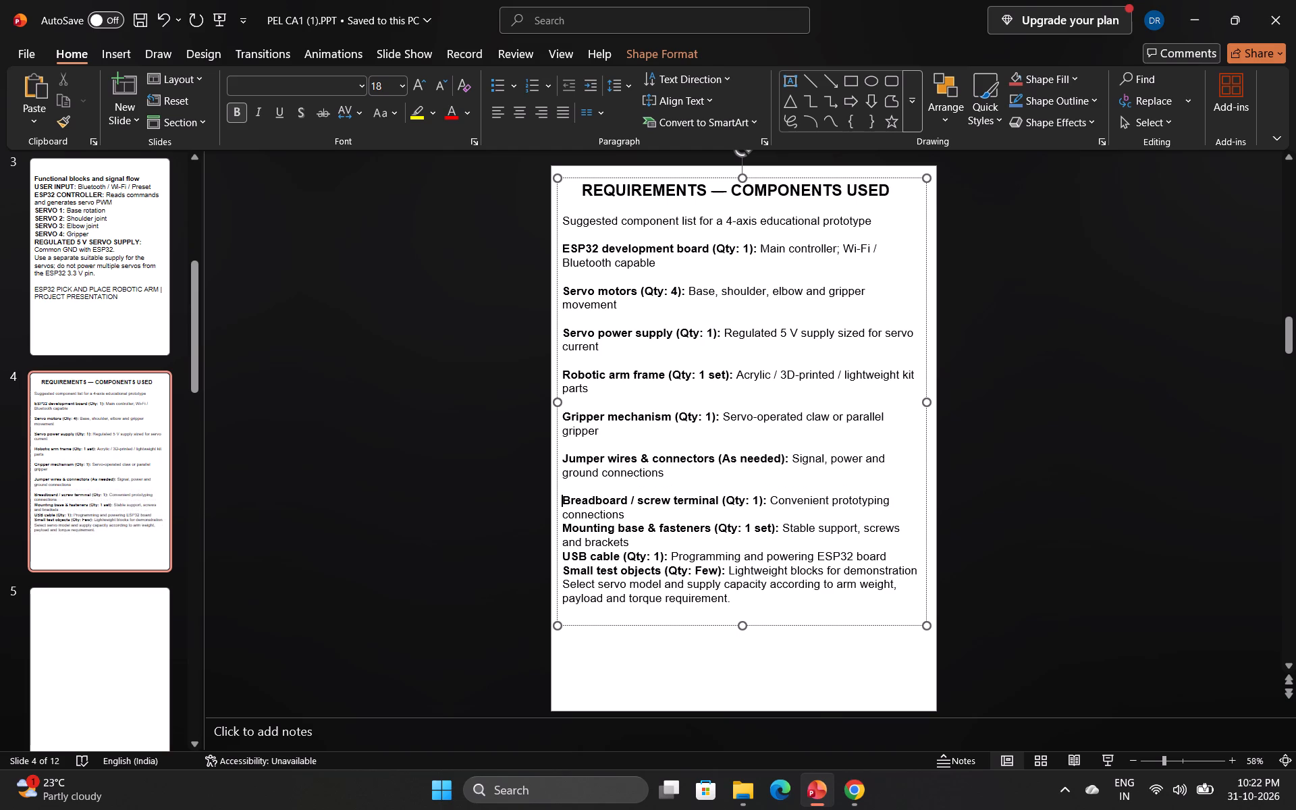
key("Down")
key("Down")
key("Return")
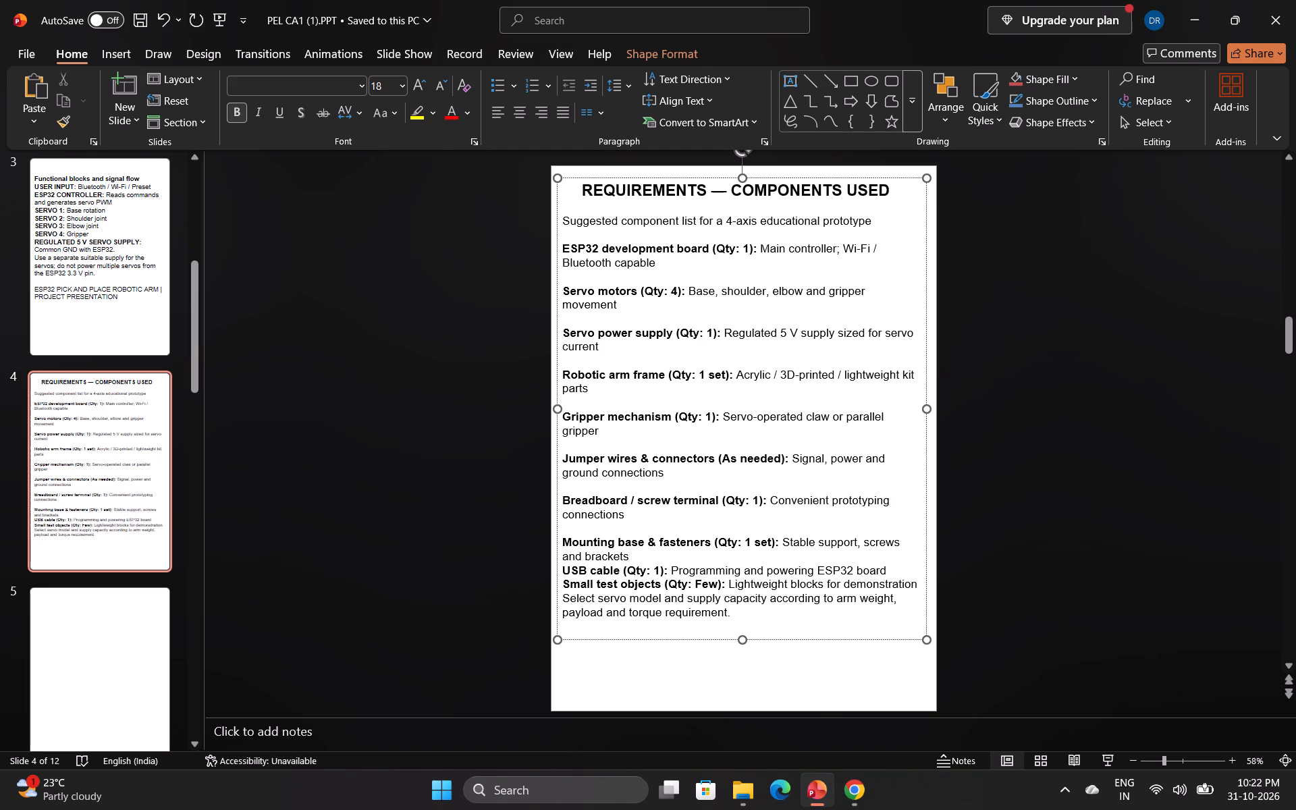
key("Down")
key("Down")
key("Return")
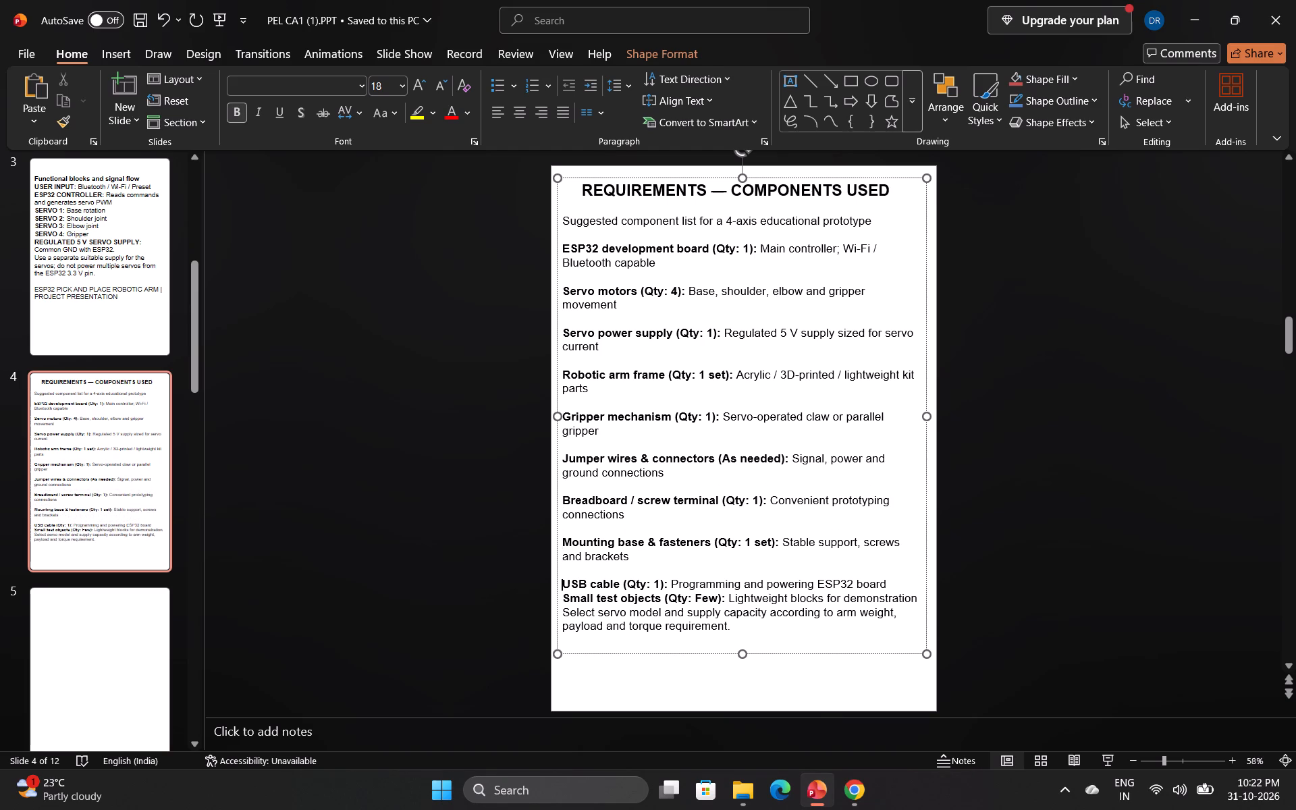
Look through the deck and compare the text layout and line spacing of slides 3 and 4.
scroll(666, 618, "down", 1)
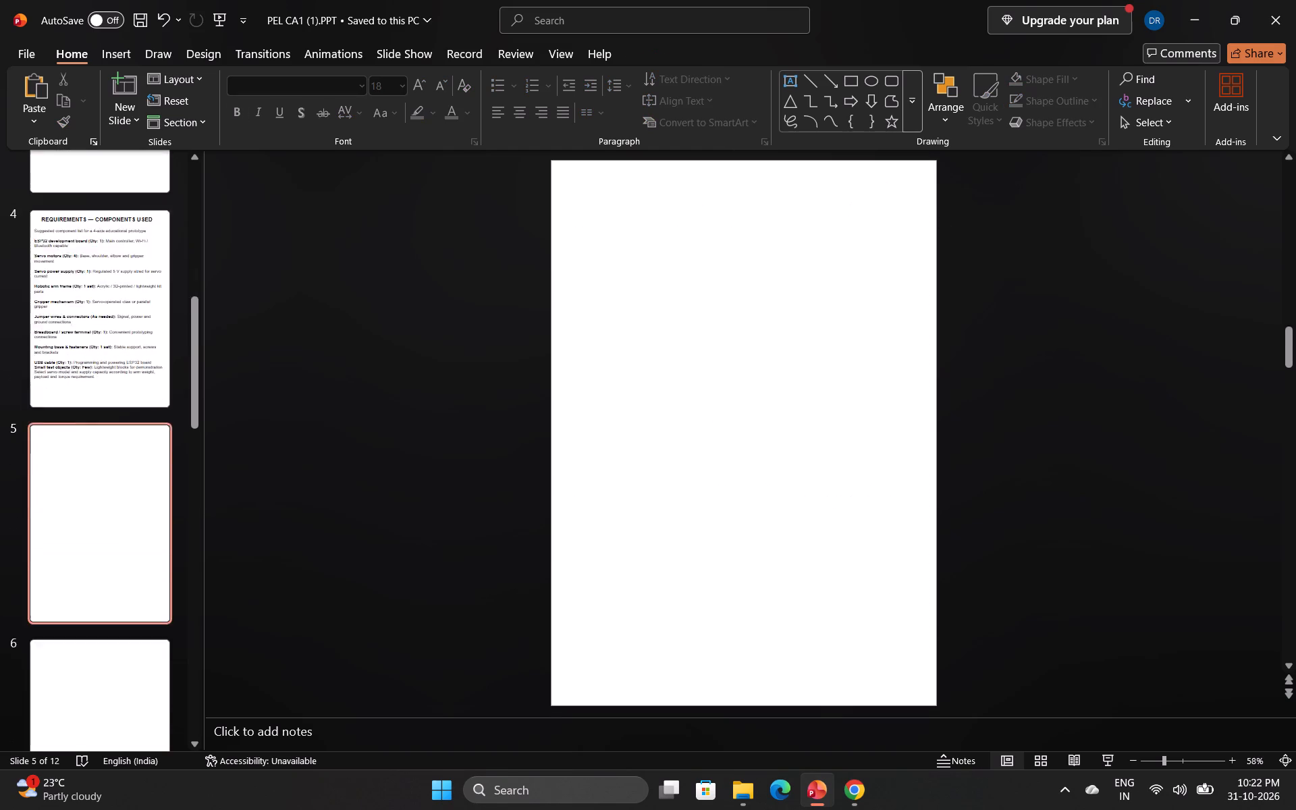
scroll(666, 618, "down", 1)
scroll(666, 618, "up", 3)
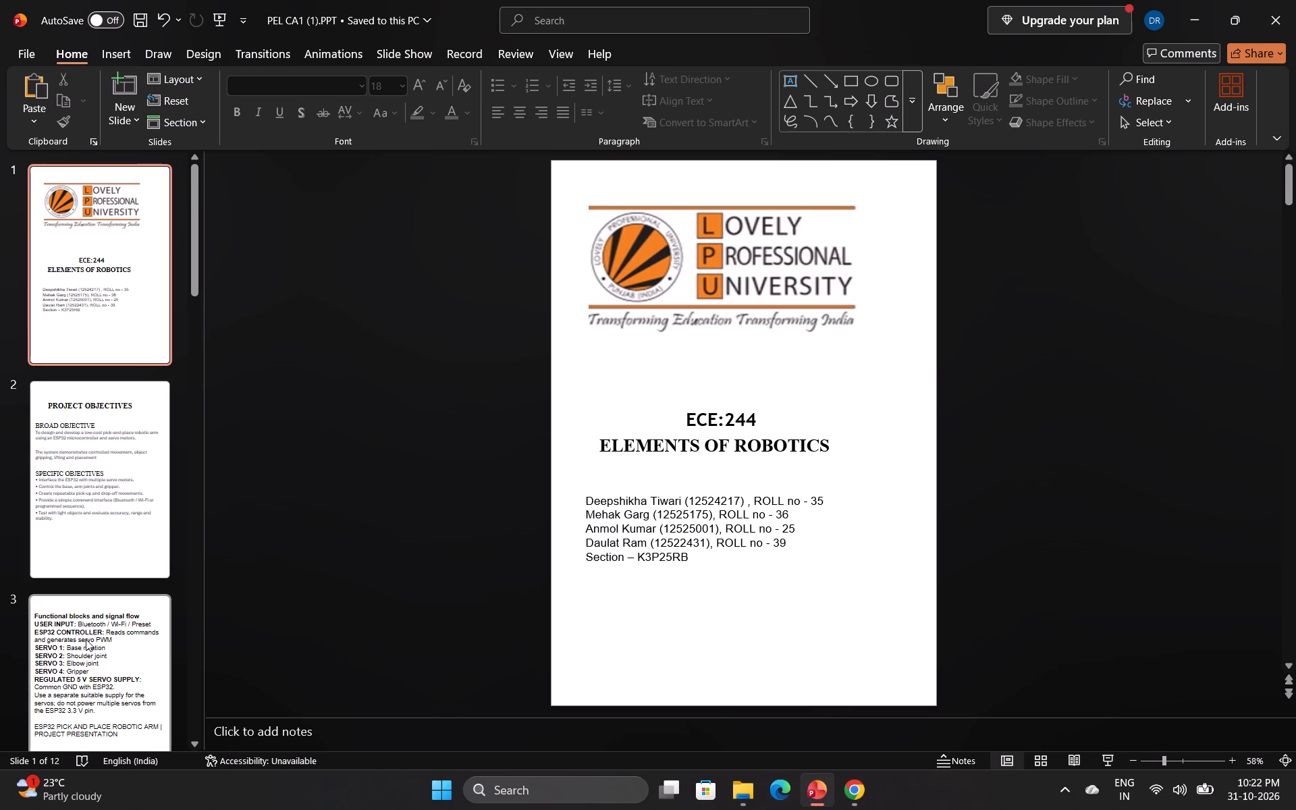
left_click(86, 639)
scroll(113, 605, "down", 1)
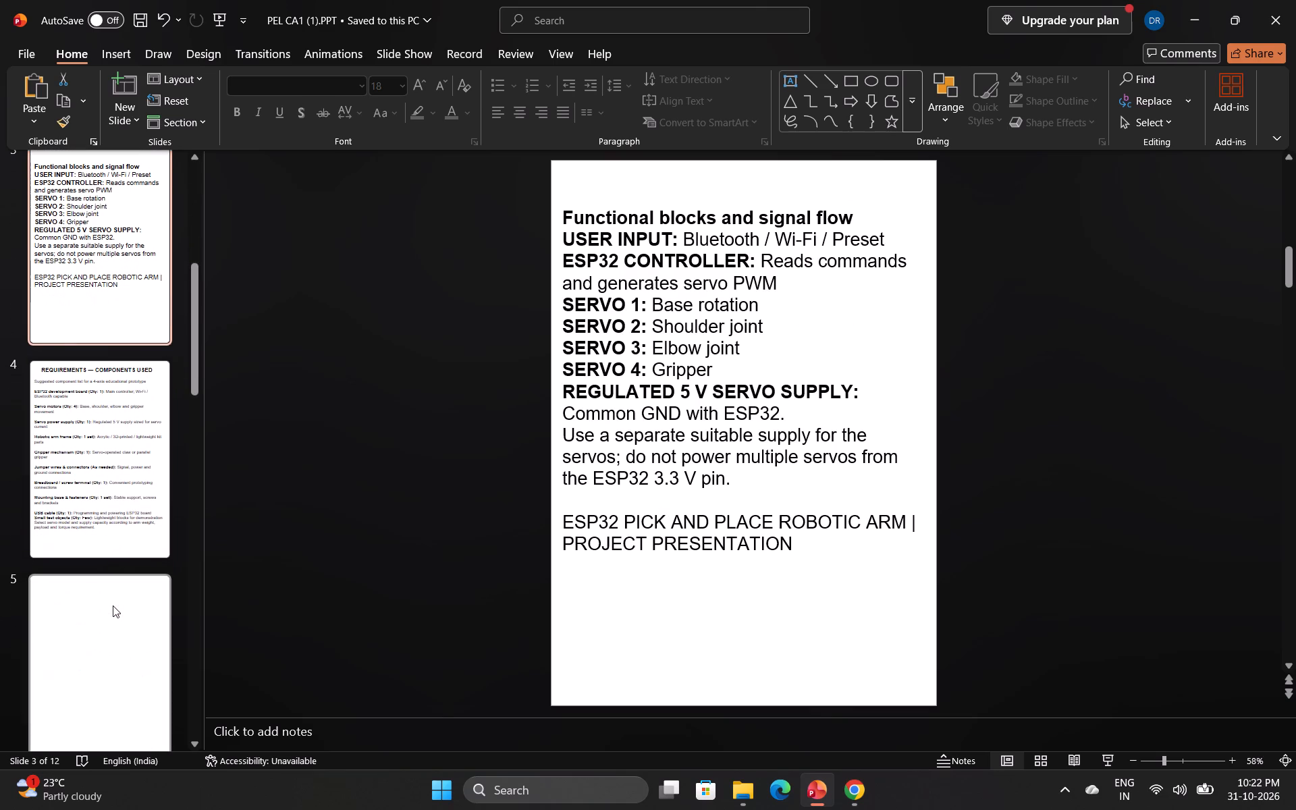
left_click(105, 506)
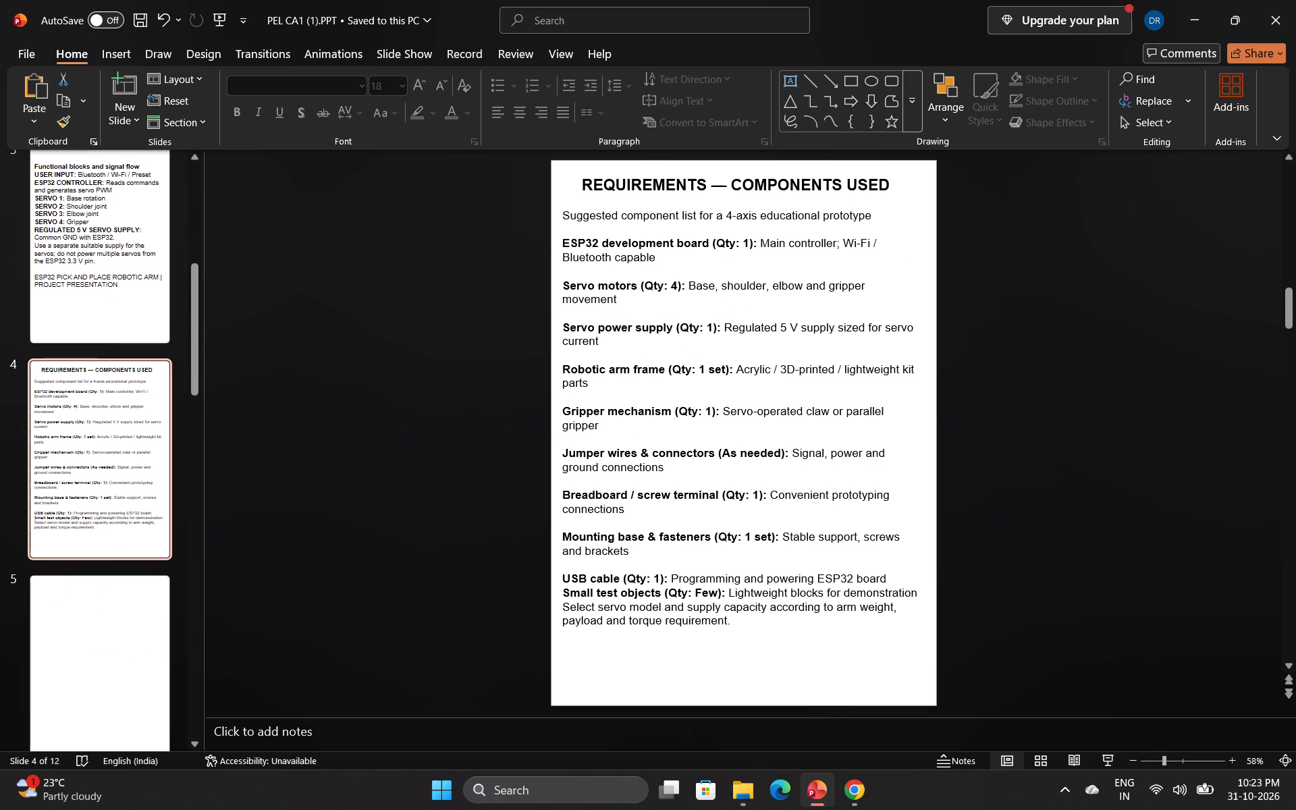
left_click(118, 313)
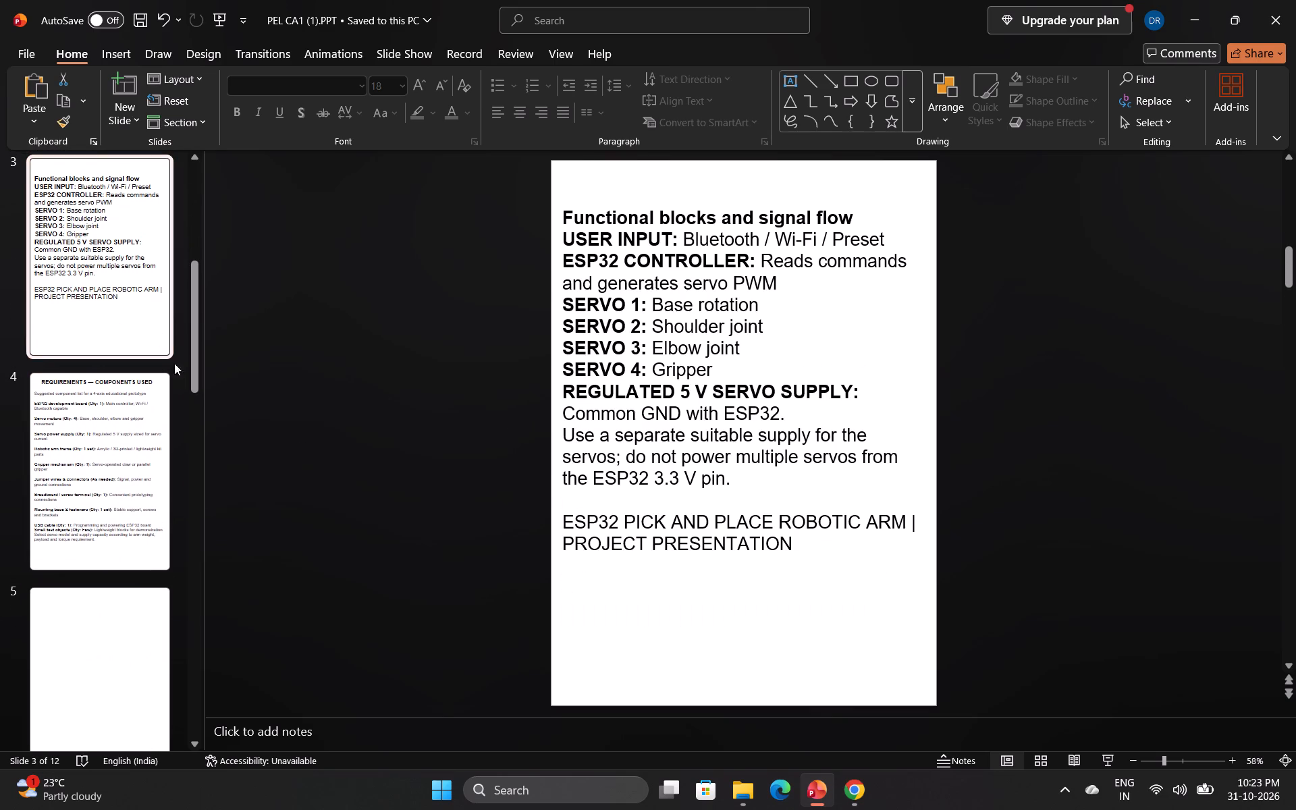
left_click(119, 519)
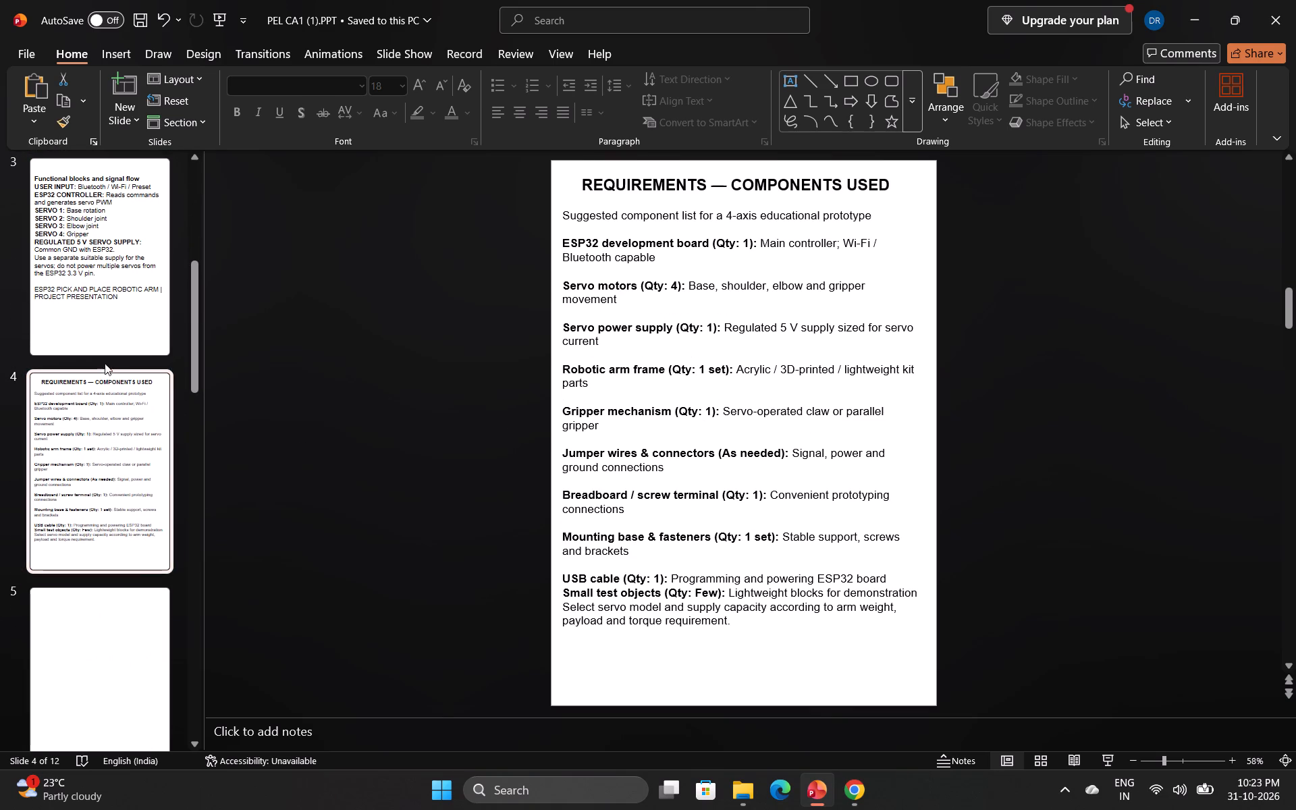
On slide 3, insert a blank line before the USER INPUT, ESP32 CONTROLLER and SERVO 1 lines.
left_click(103, 313)
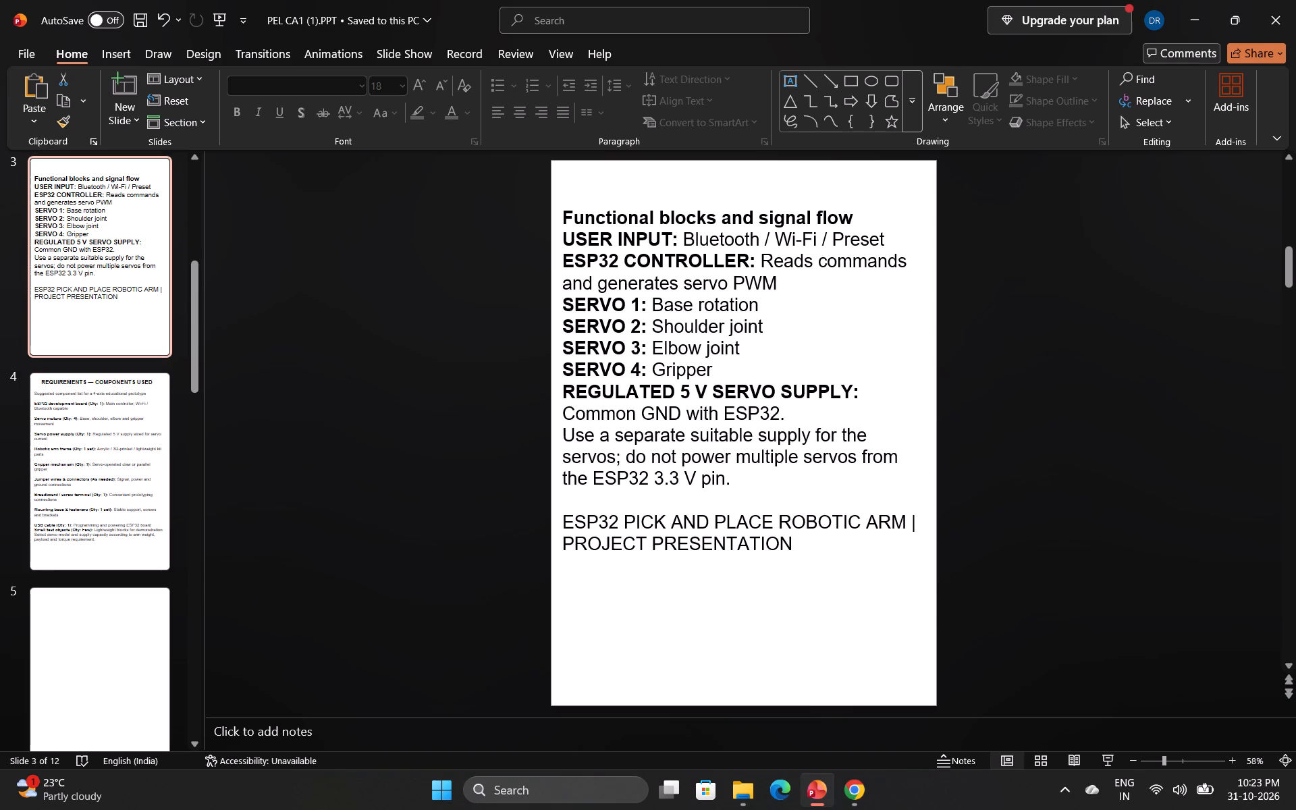
left_click(564, 234)
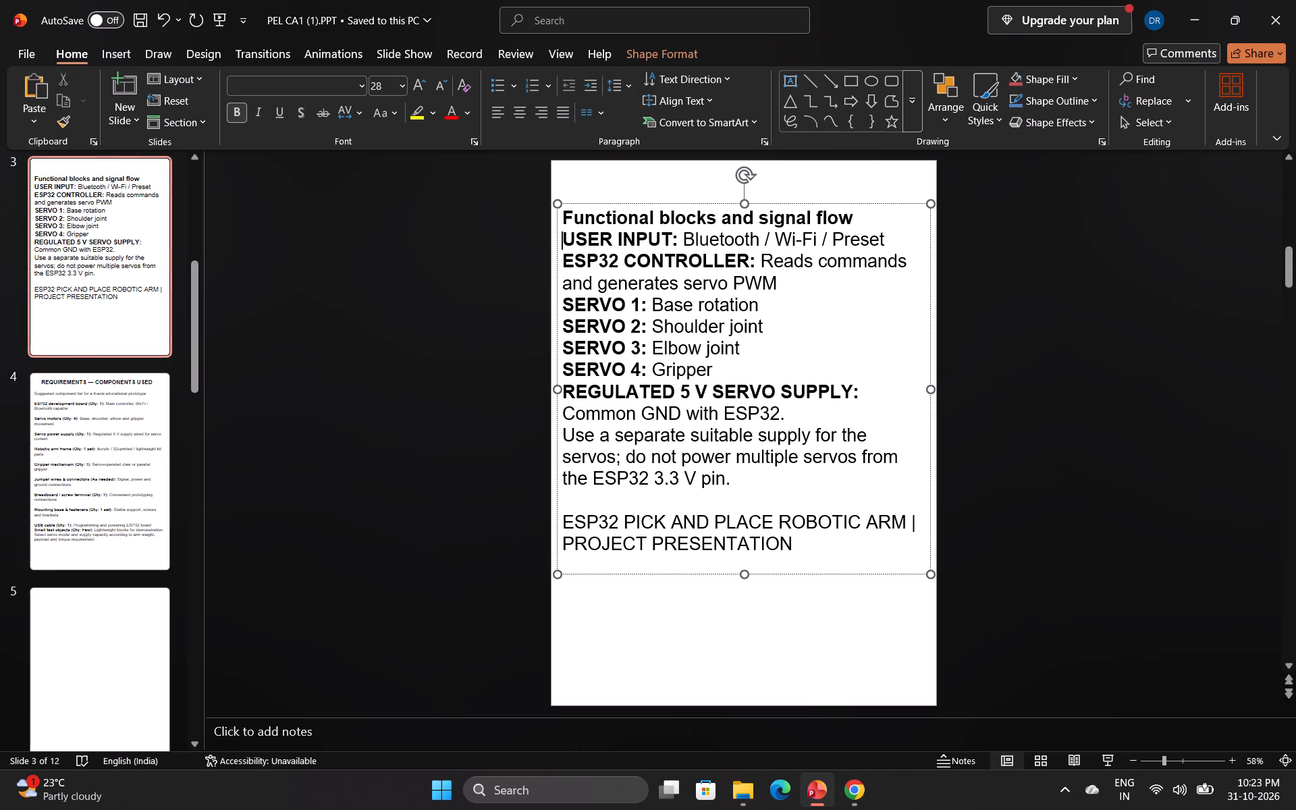
key("Return")
key("Down")
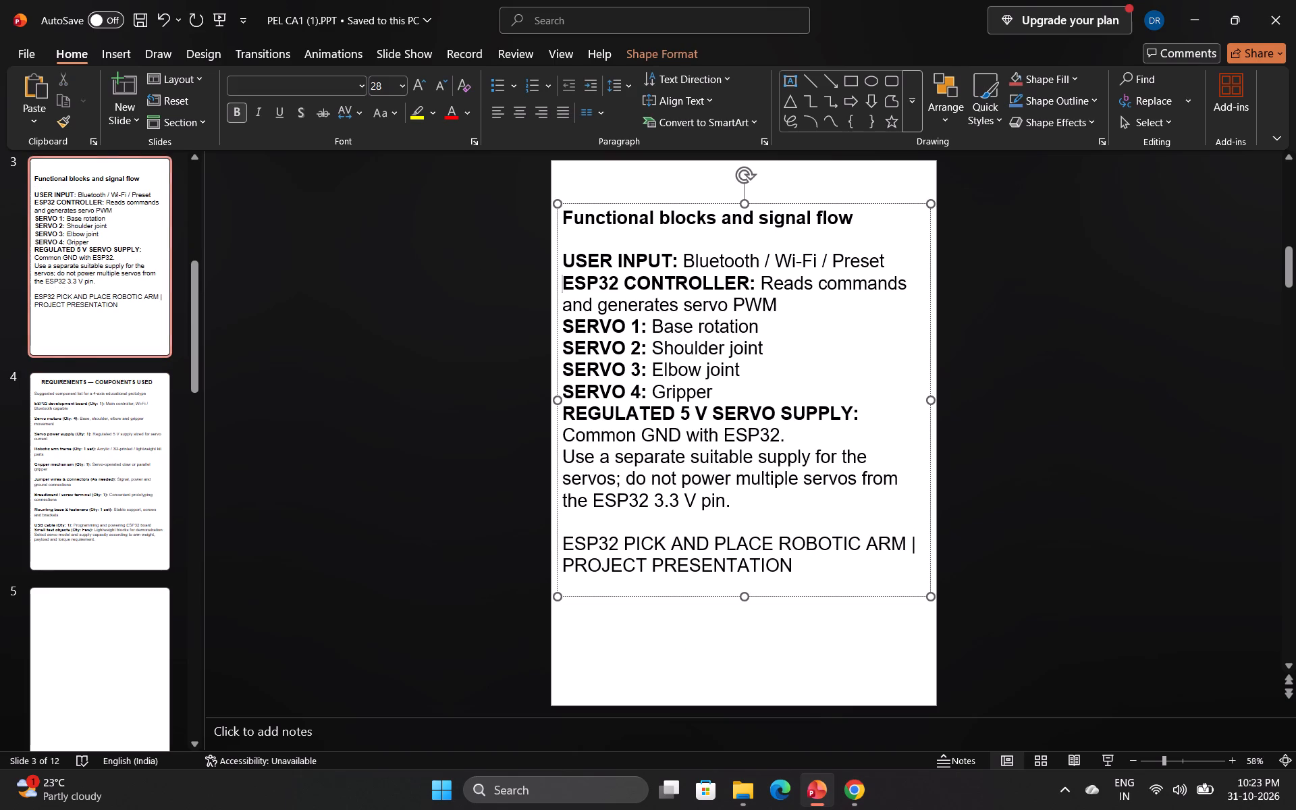
key("Return")
key("Down")
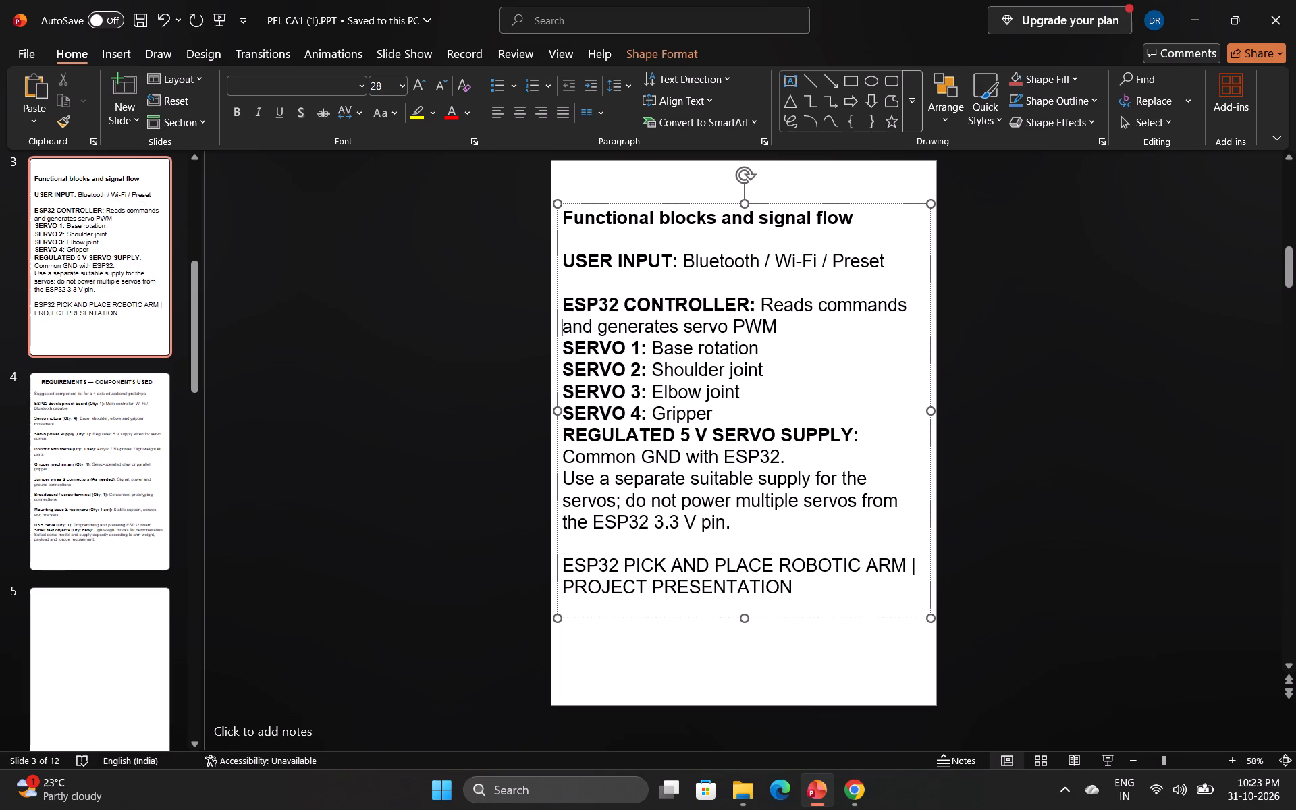
key("Down")
key("Return")
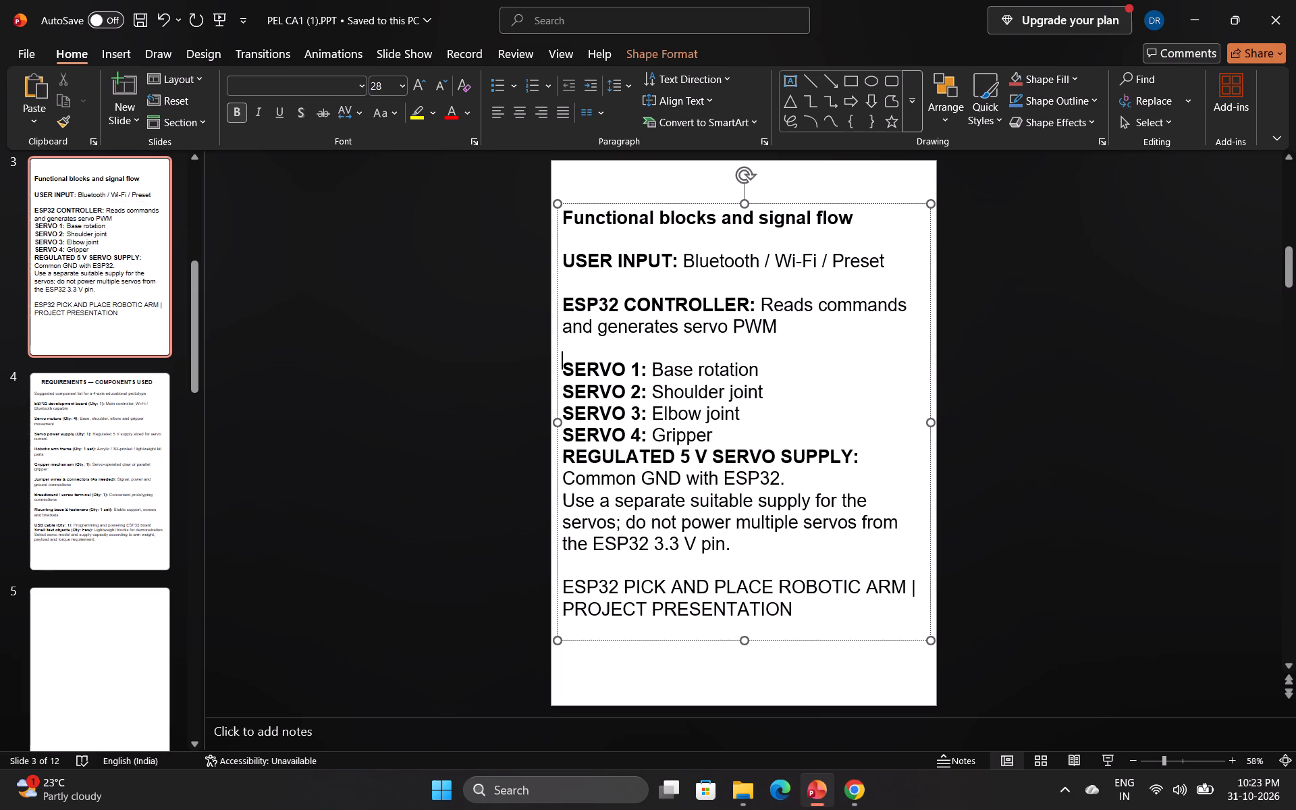
On slide 3, insert a blank line before REGULATED 5 V SERVO SUPPLY and another before Common GND with ESP32.
key("Down")
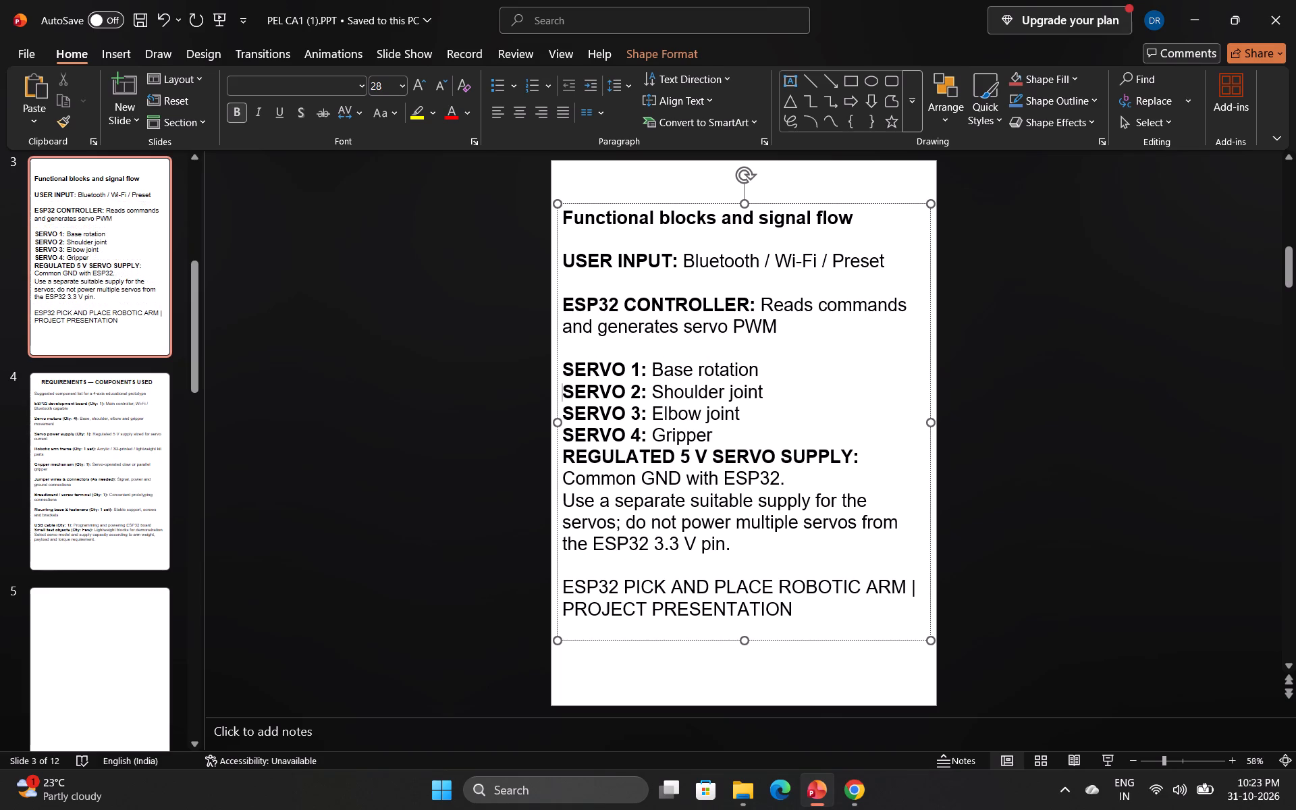
key("Down")
key("Down")
key("Down")
key("Return")
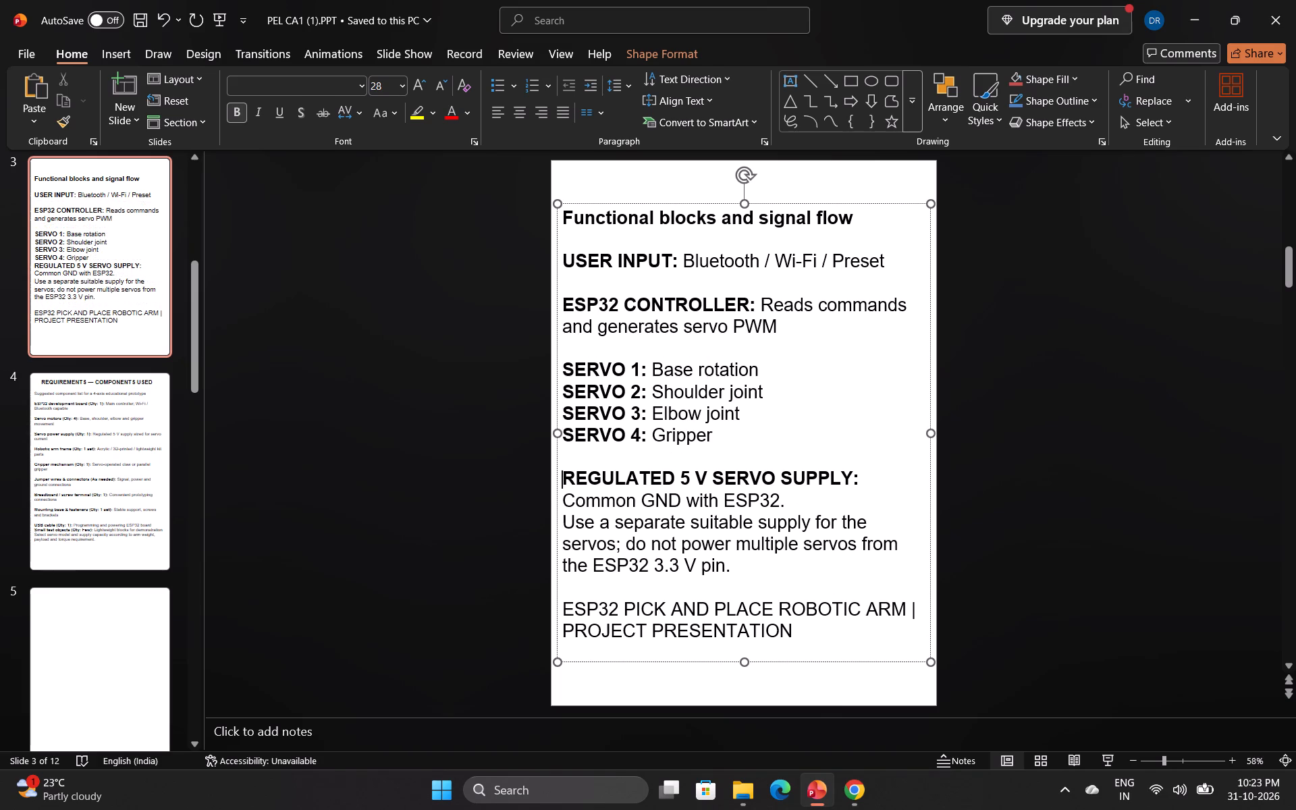
key("Down")
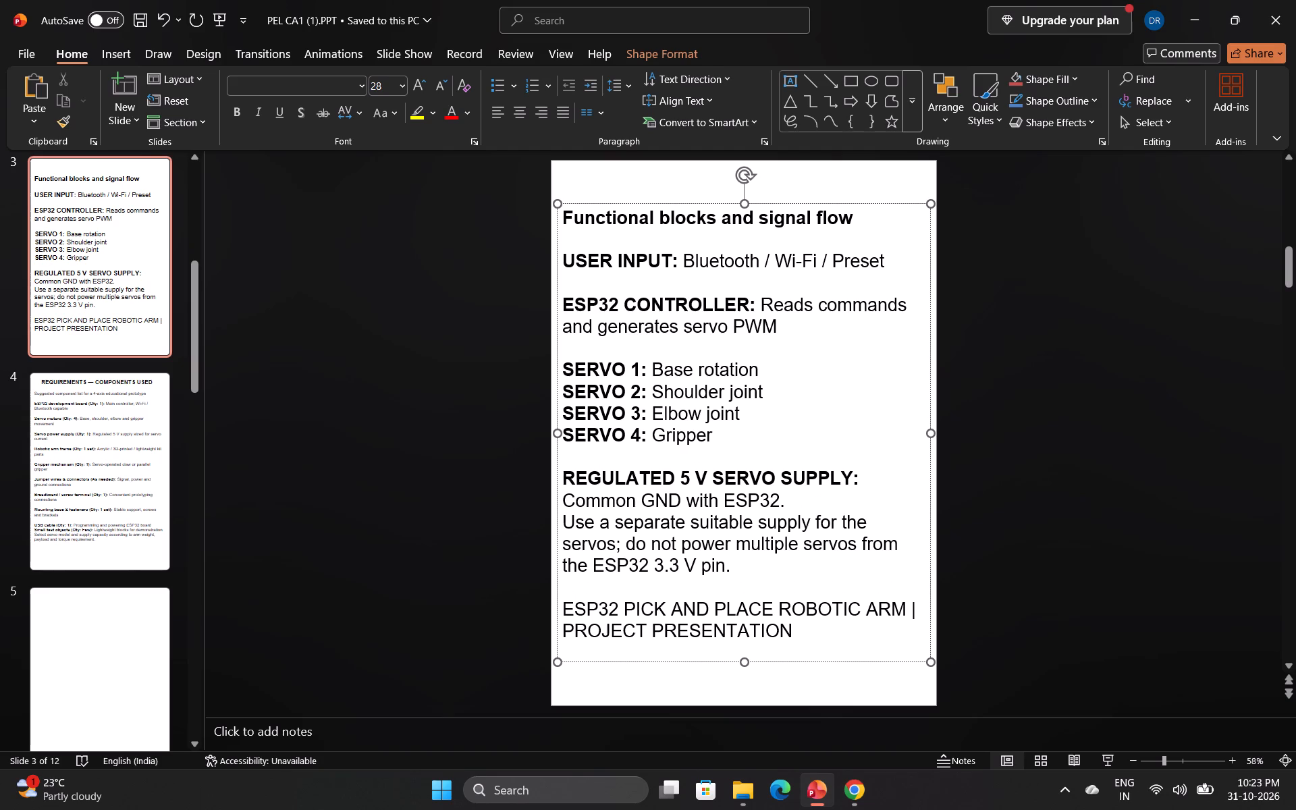
key("Return")
key("Return")
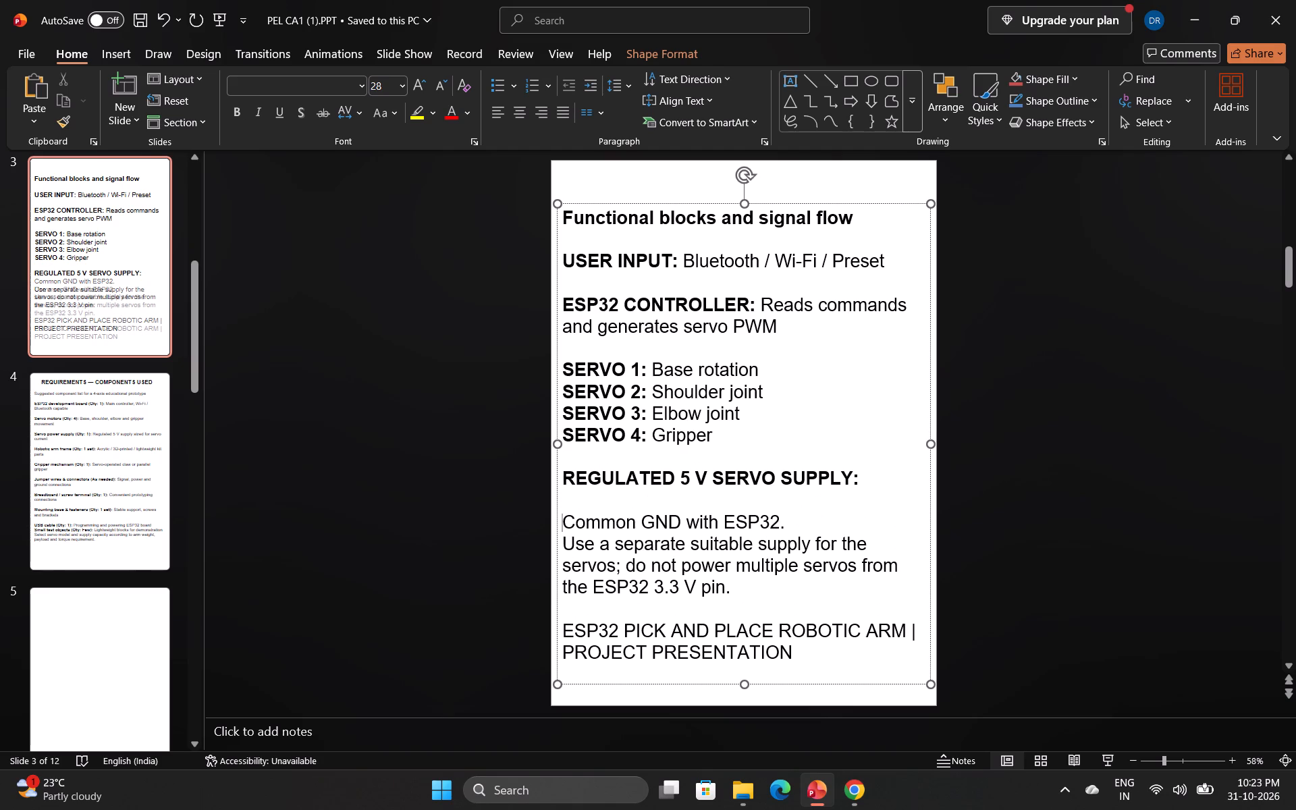
Review slides 1 to 4 to check their content, headings and text spacing.
scroll(564, 234, "down", 1)
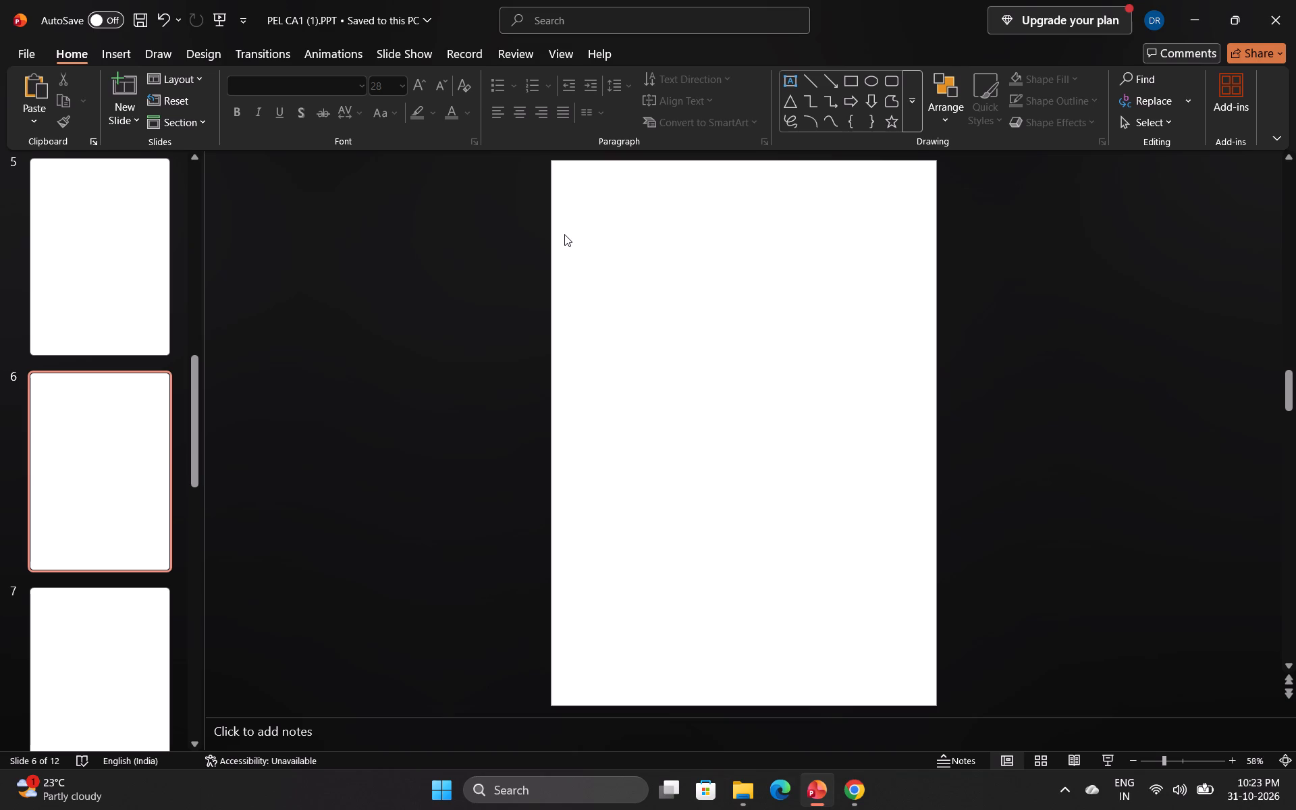
scroll(657, 254, "up", 3)
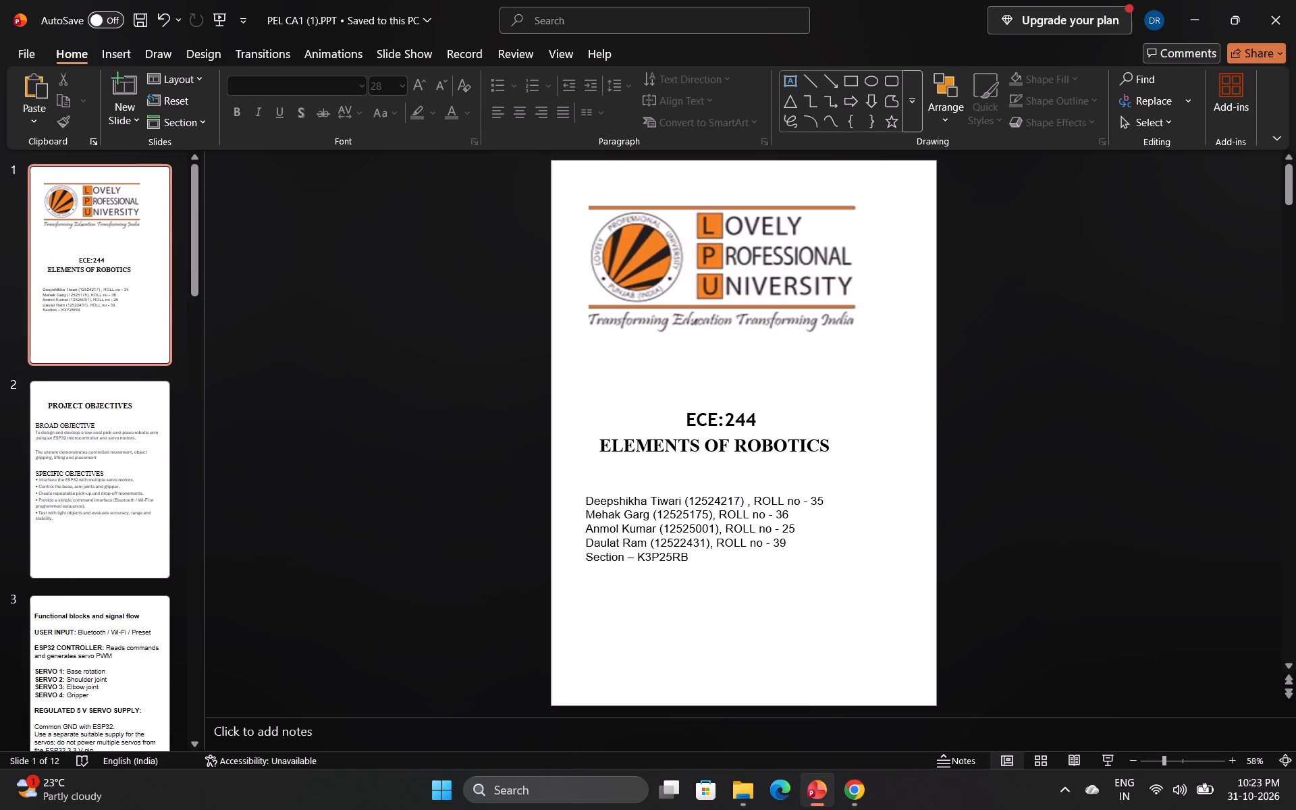
left_click(90, 441)
scroll(90, 441, "down", 2)
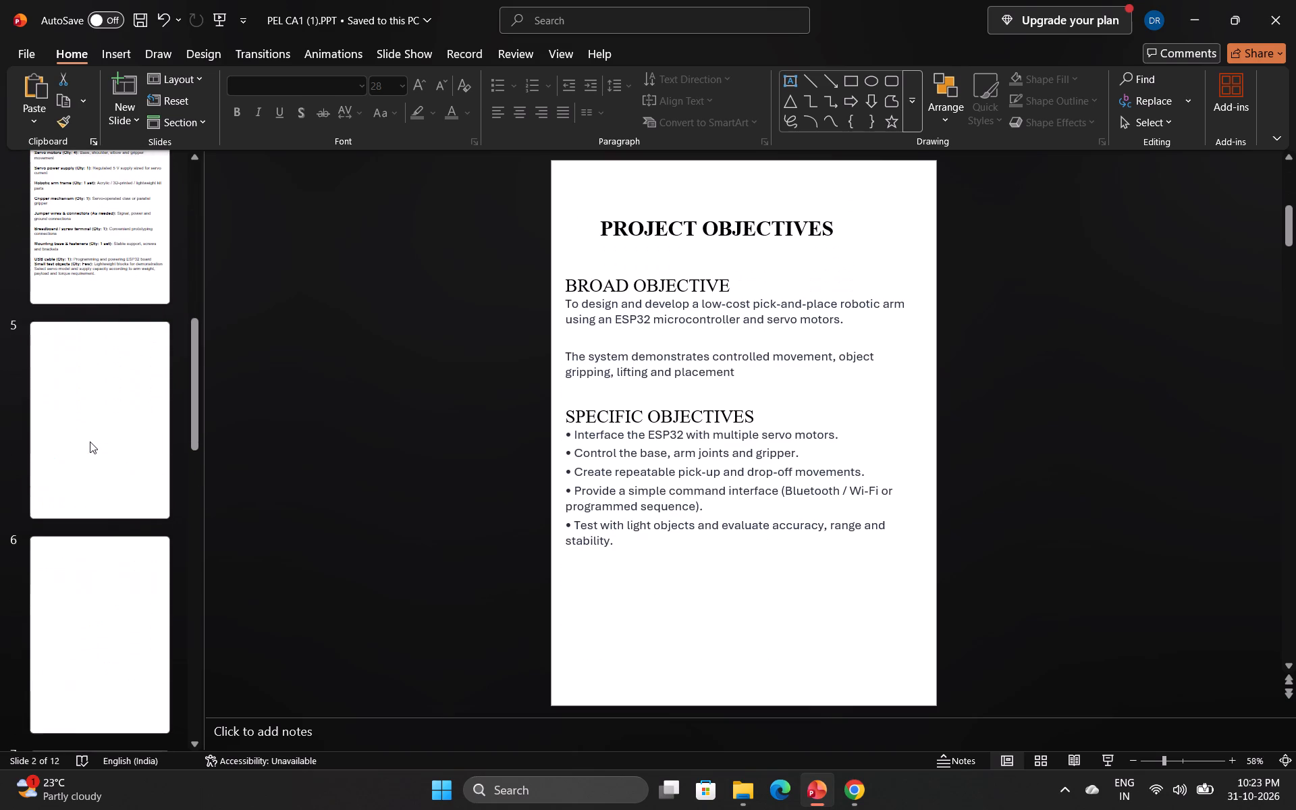
left_click(97, 256)
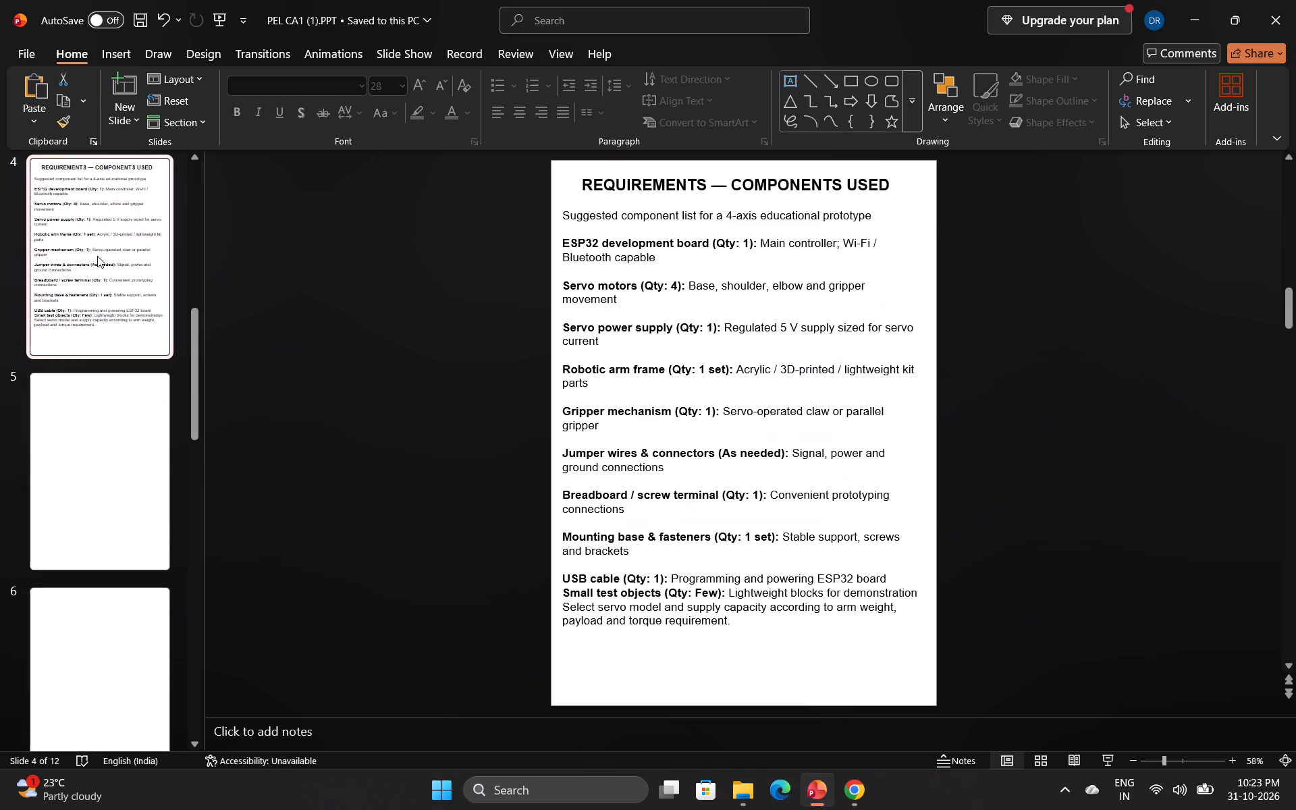
scroll(570, 488, "down", 1)
scroll(568, 508, "up", 3)
left_click(155, 493)
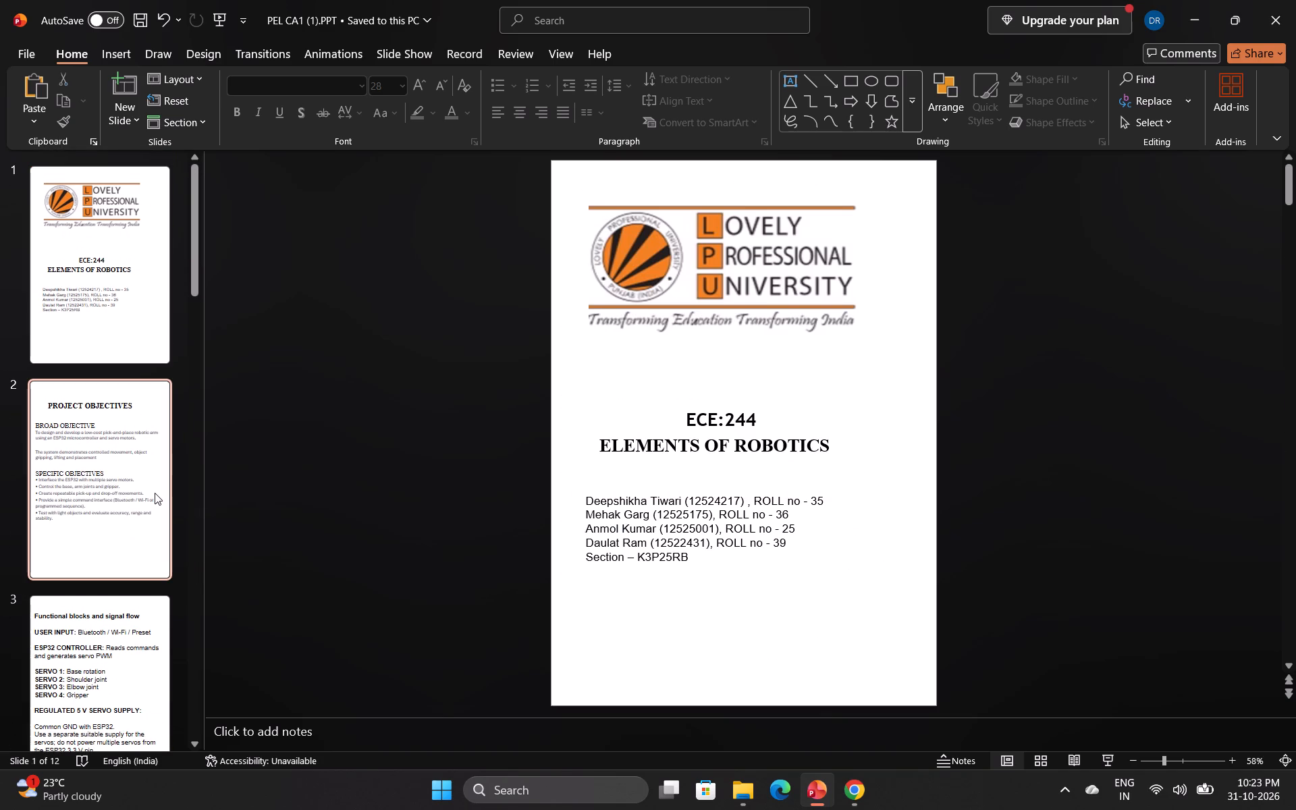
left_click(156, 643)
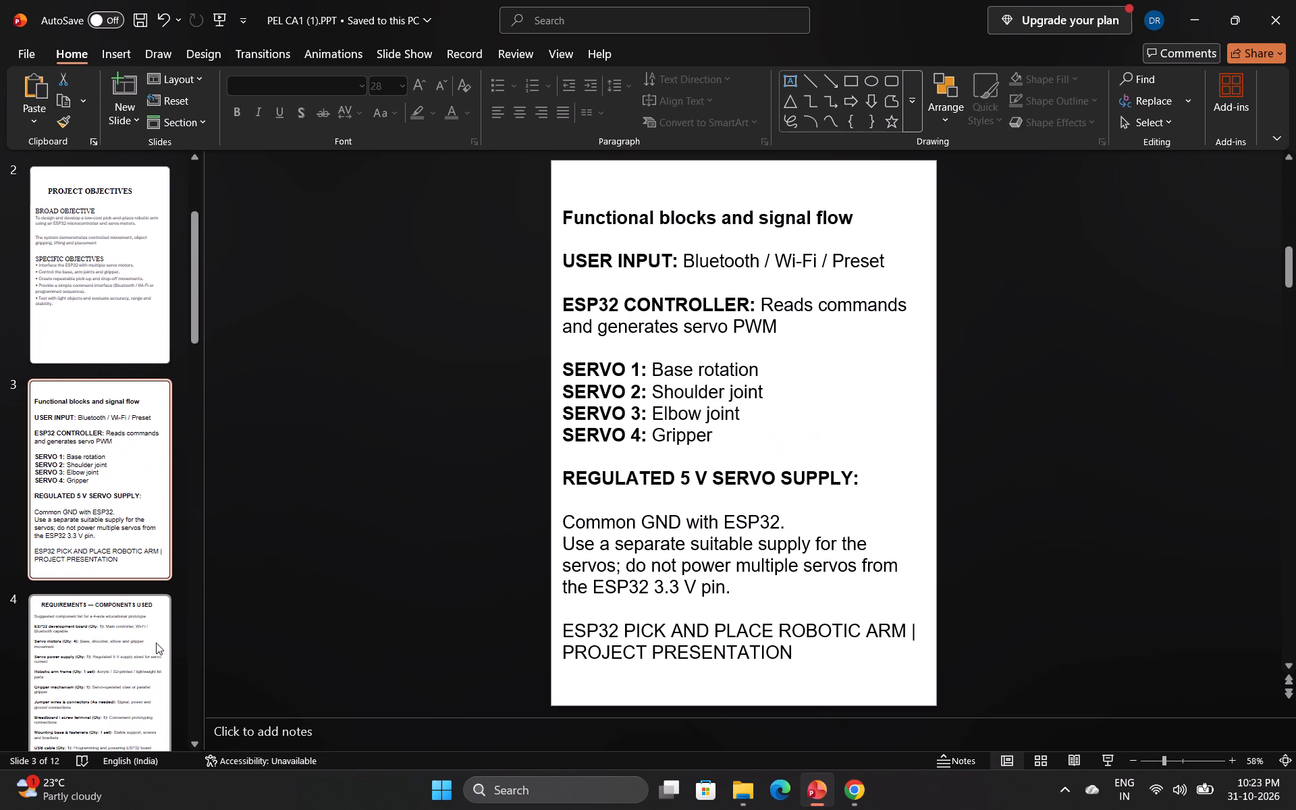
left_click(113, 687)
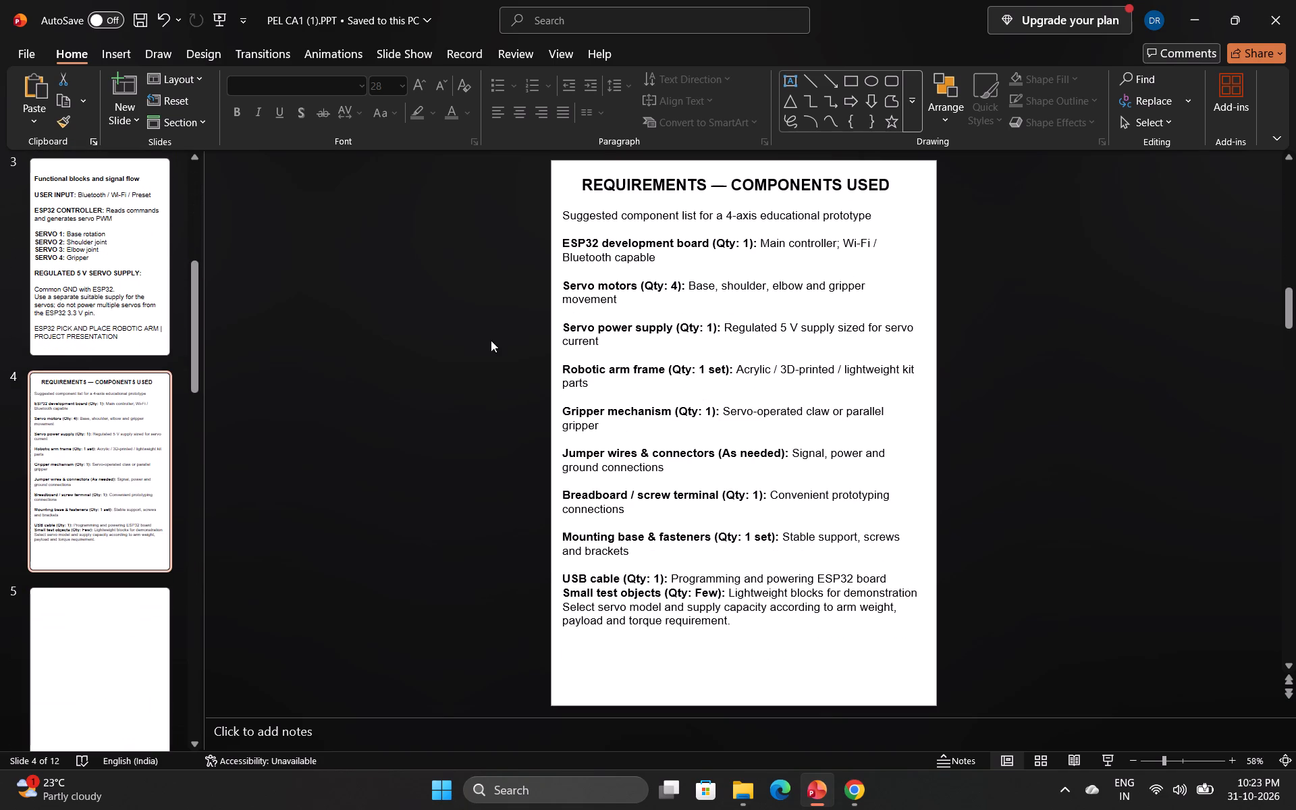
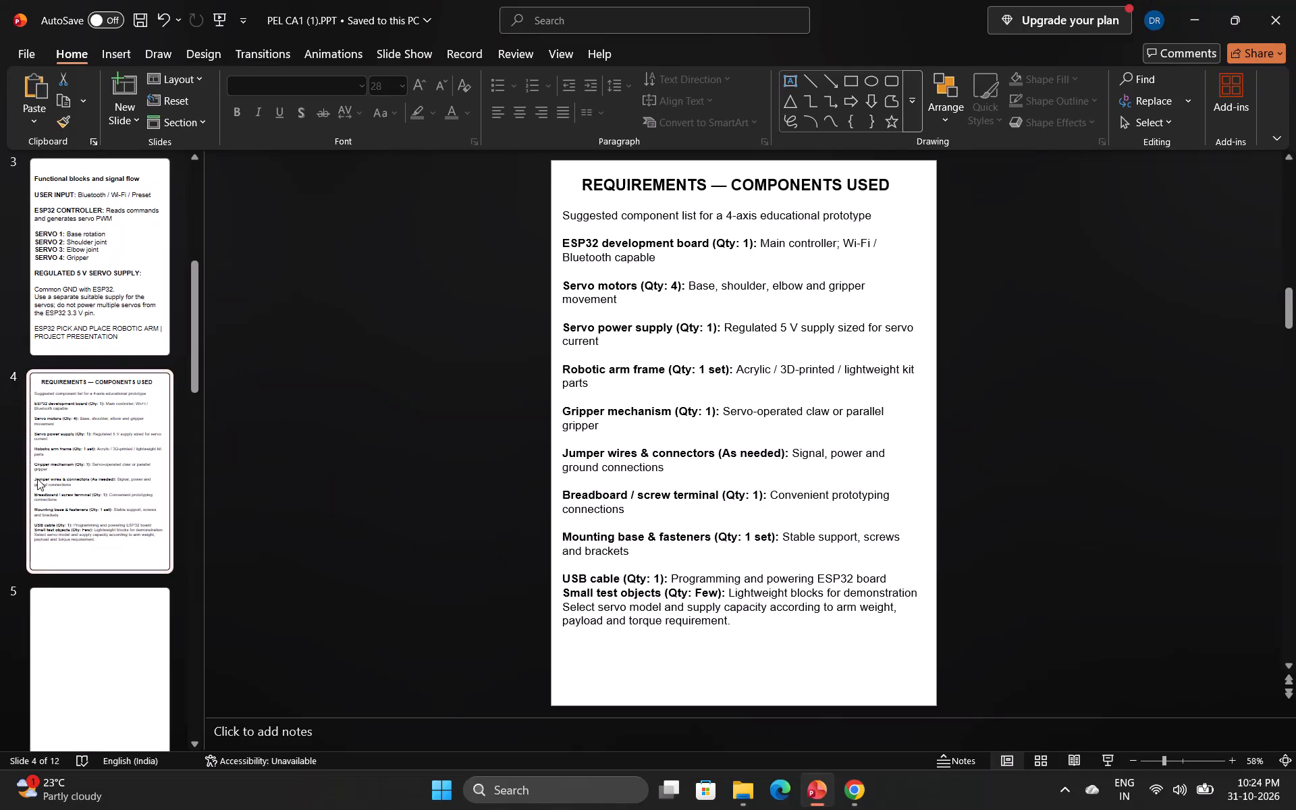
Review the text on slides 3 and 4 and check which slide after them is still blank.
left_click(83, 271)
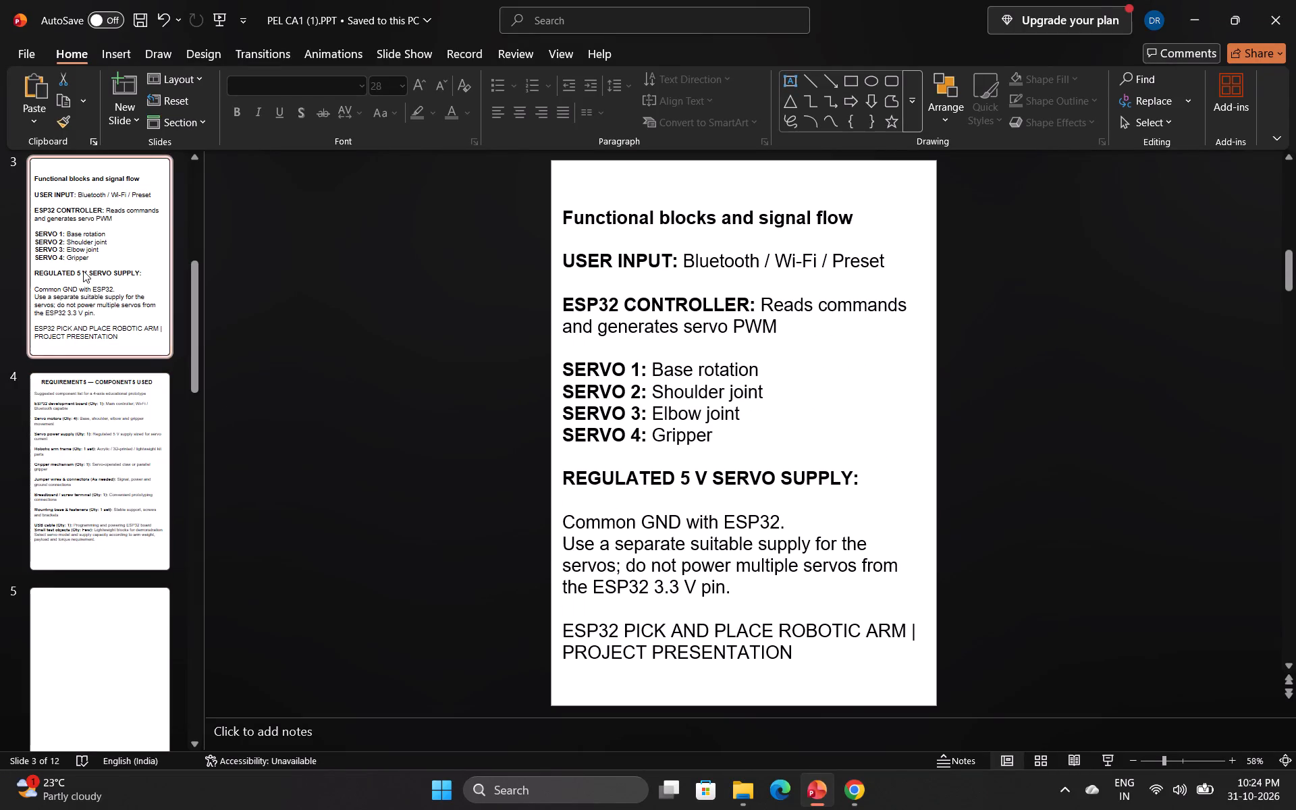
left_click(88, 453)
scroll(88, 453, "down", 1)
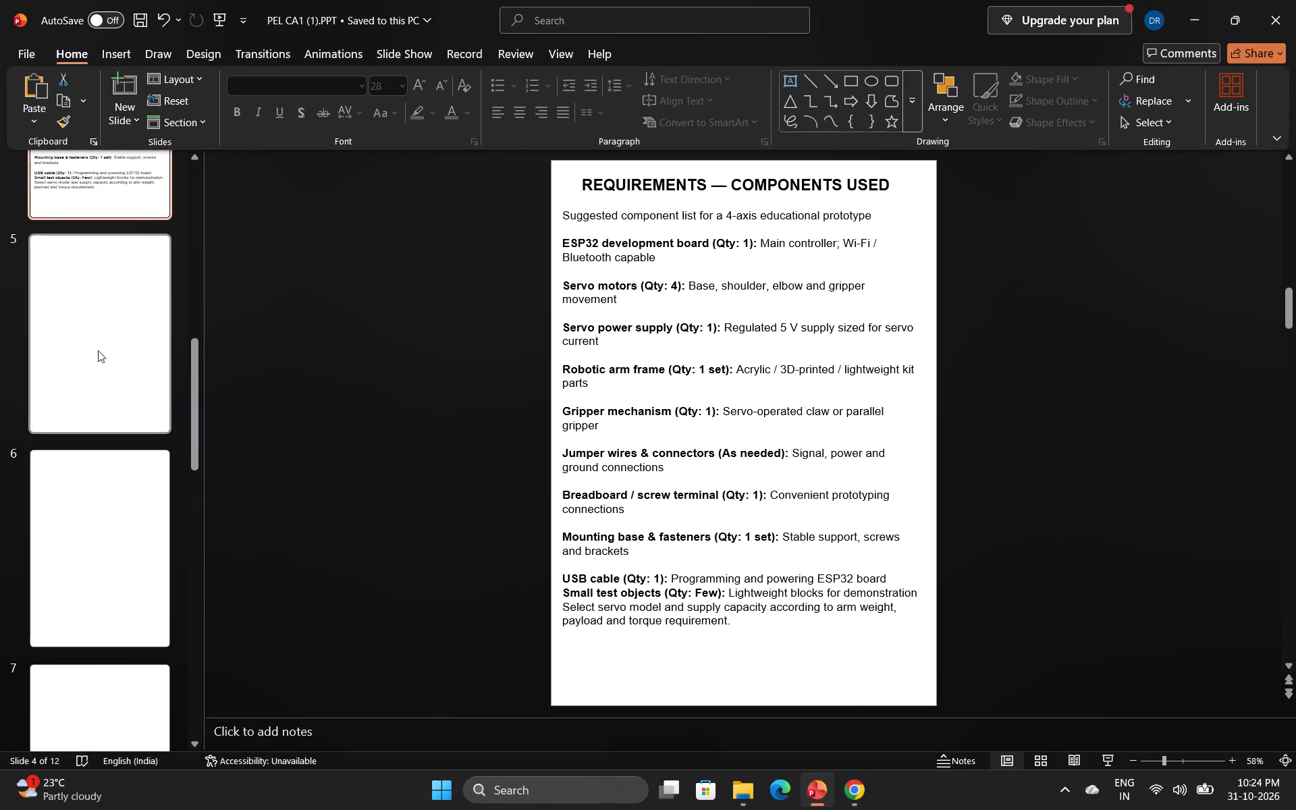
left_click(99, 350)
left_click(603, 324)
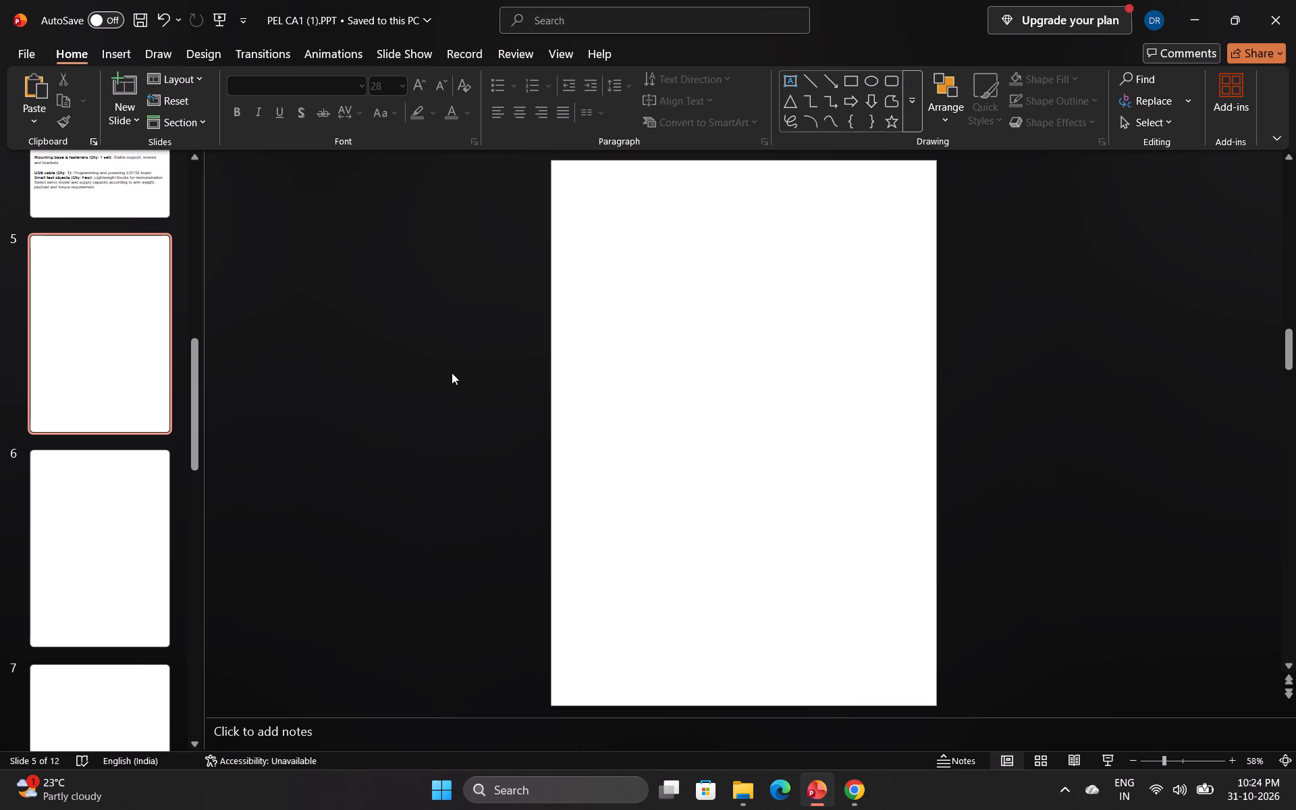
left_click(700, 331)
left_click(113, 202)
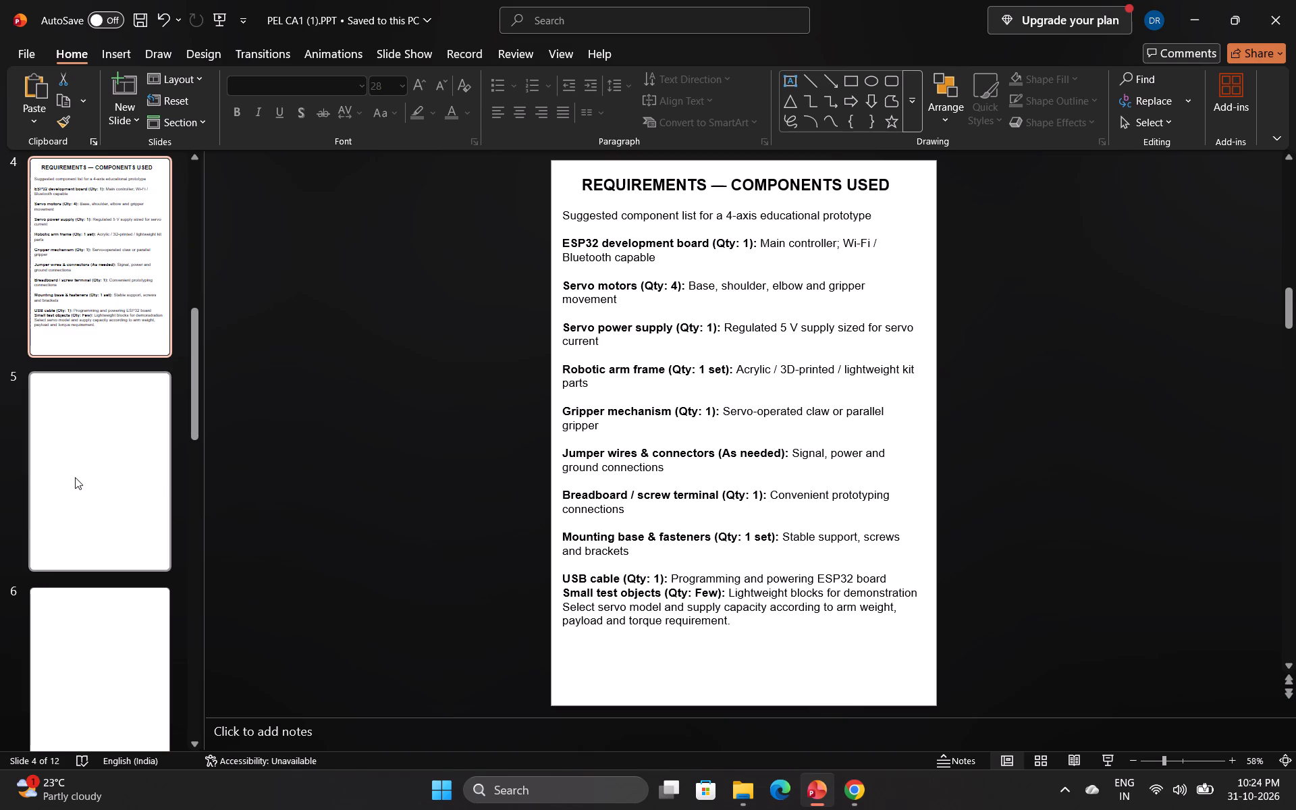
Add a text box to blank slide 5 and enlarge it to fill nearly the whole slide, leaving narrow margins.
left_click(75, 477)
left_click(807, 207)
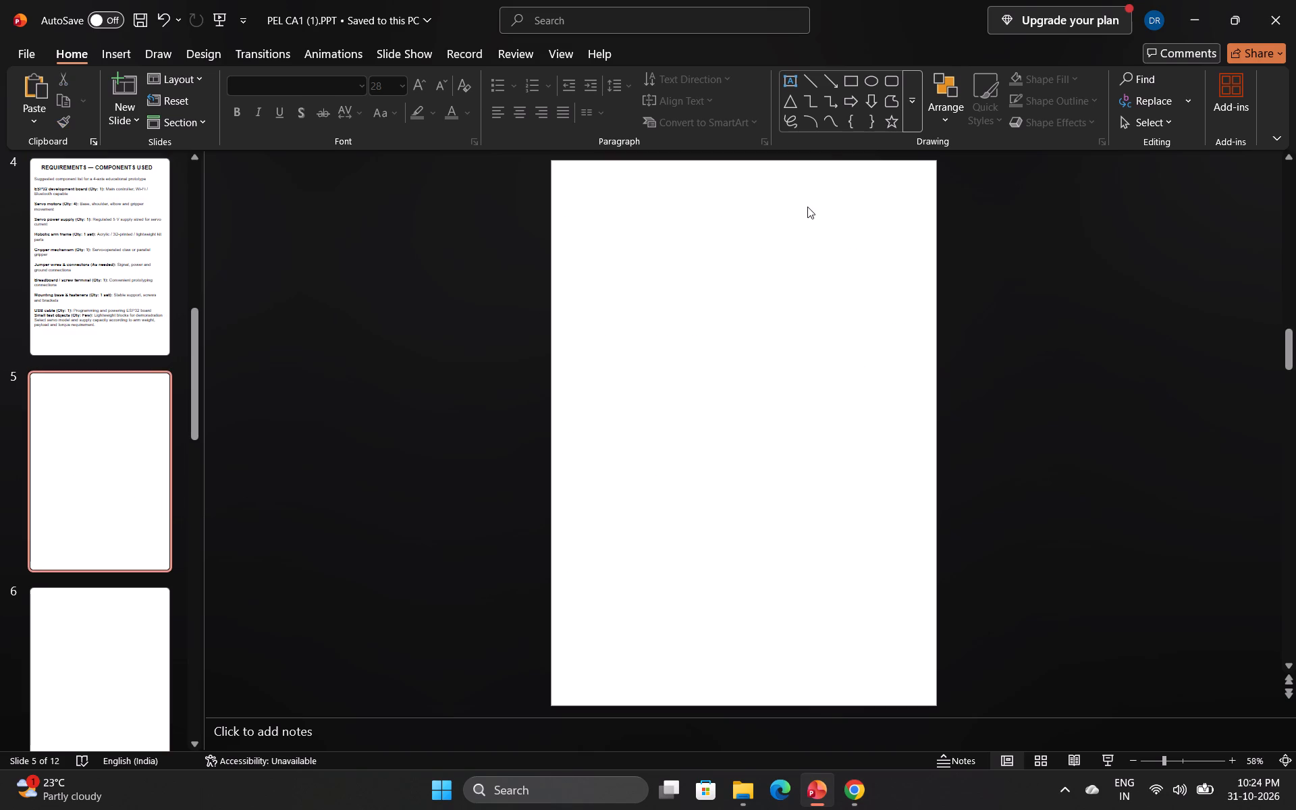
double_click(807, 207)
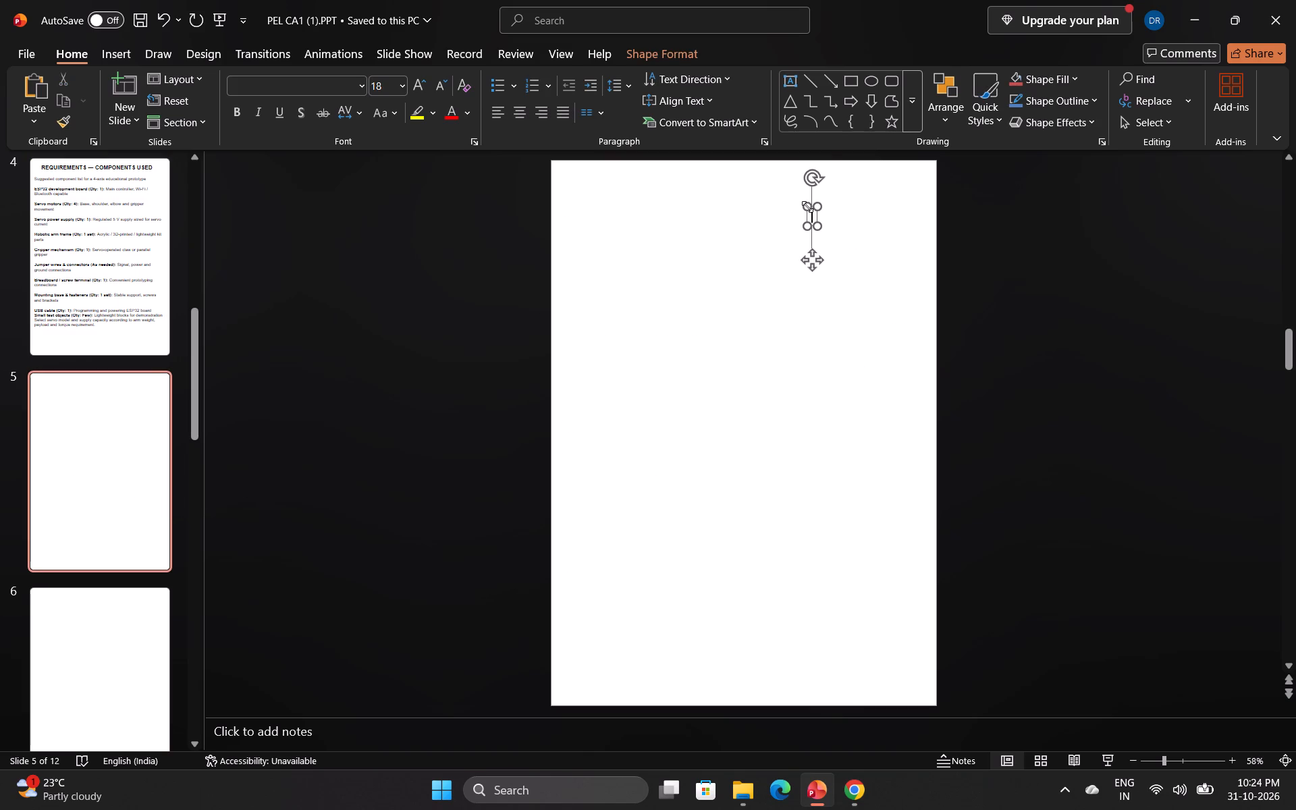
left_click_drag(807, 207, 558, 171)
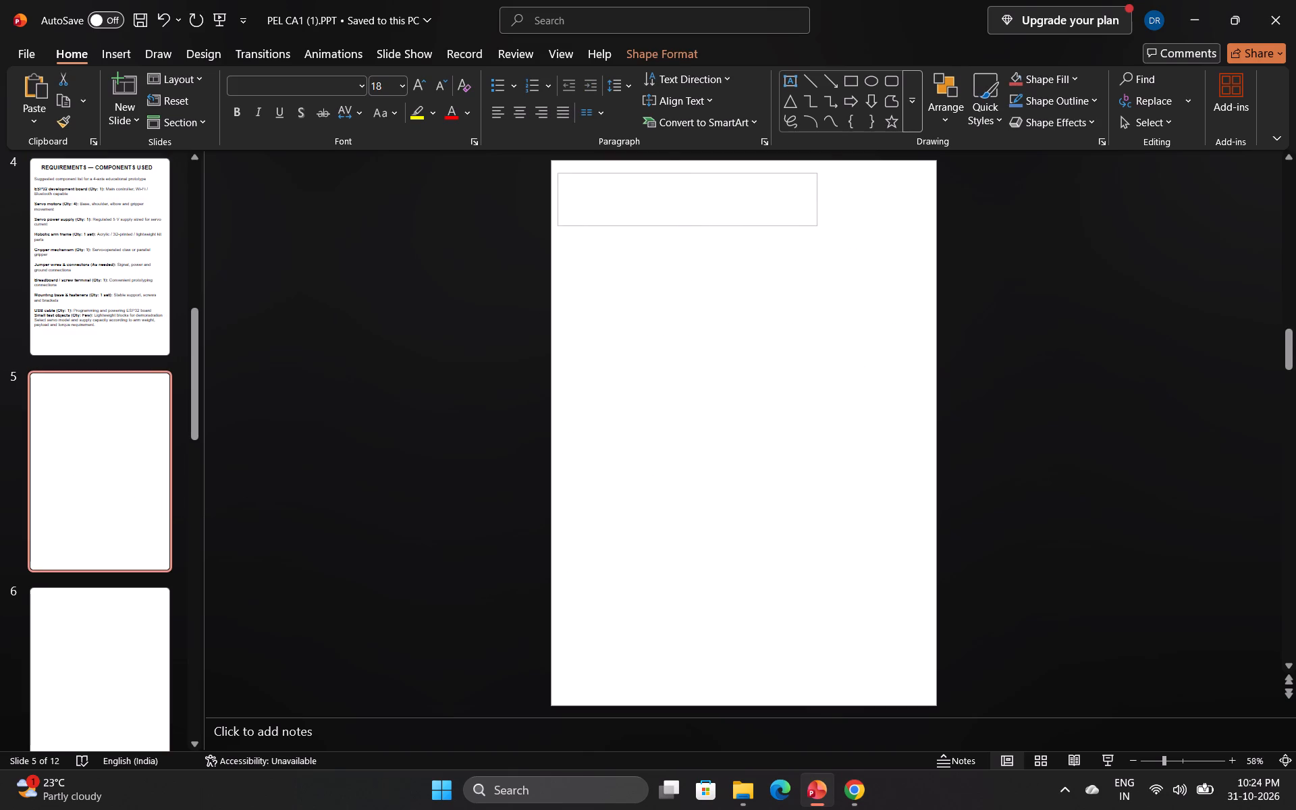
left_click_drag(558, 171, 561, 172)
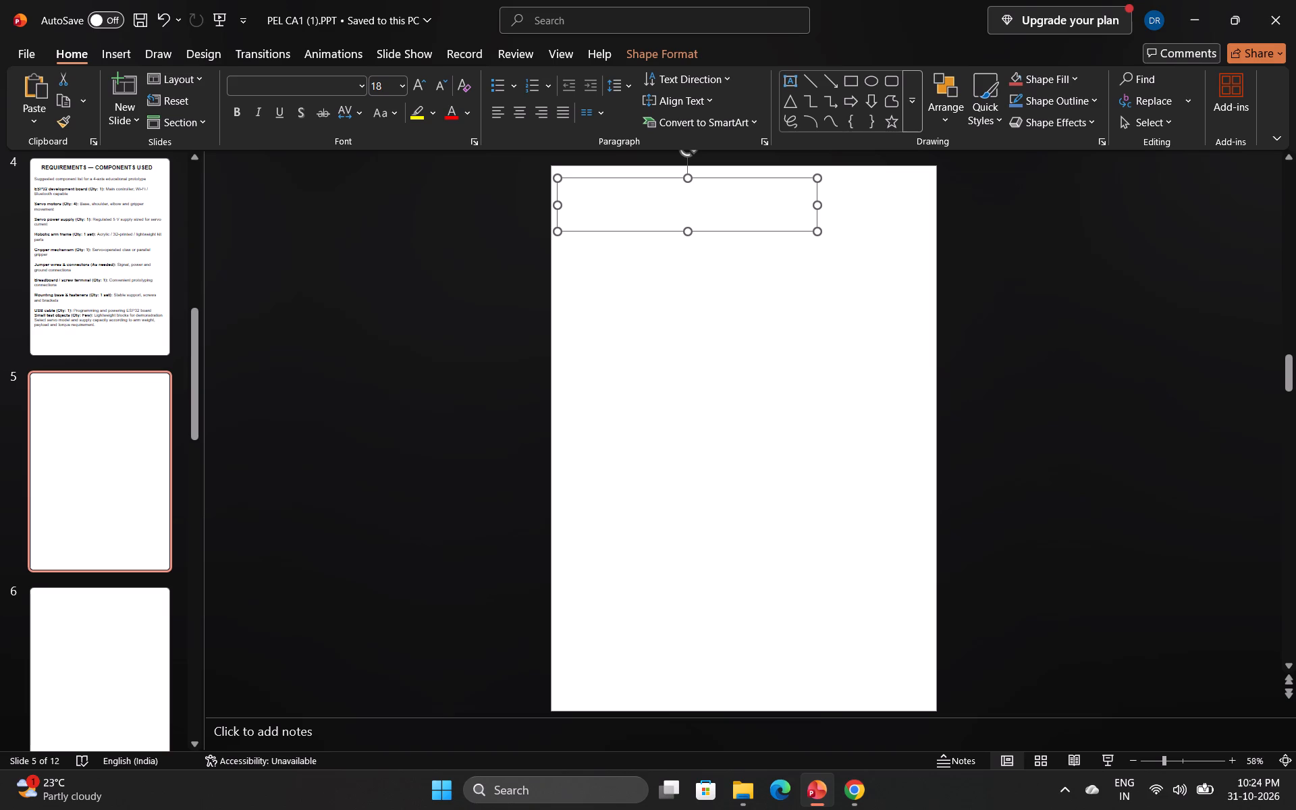
left_click_drag(817, 230, 886, 709)
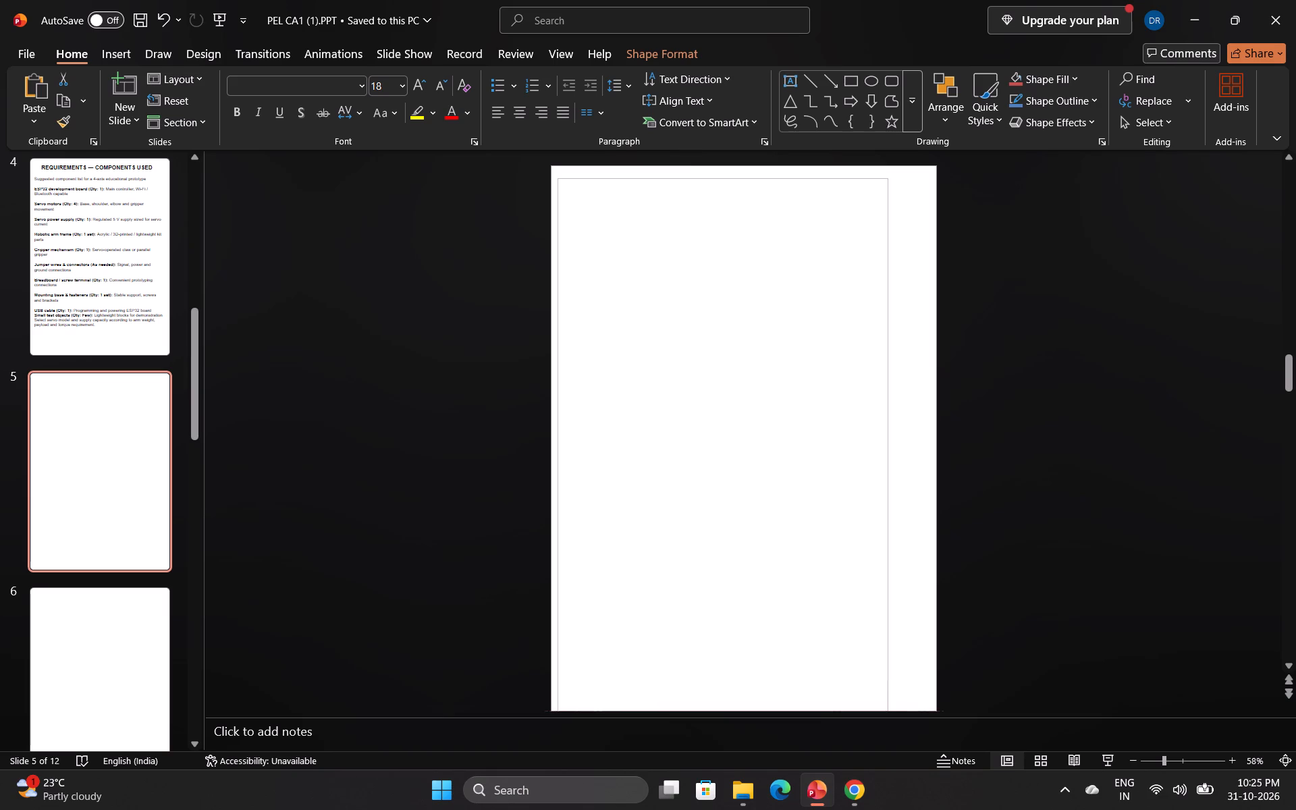
left_click_drag(886, 709, 922, 689)
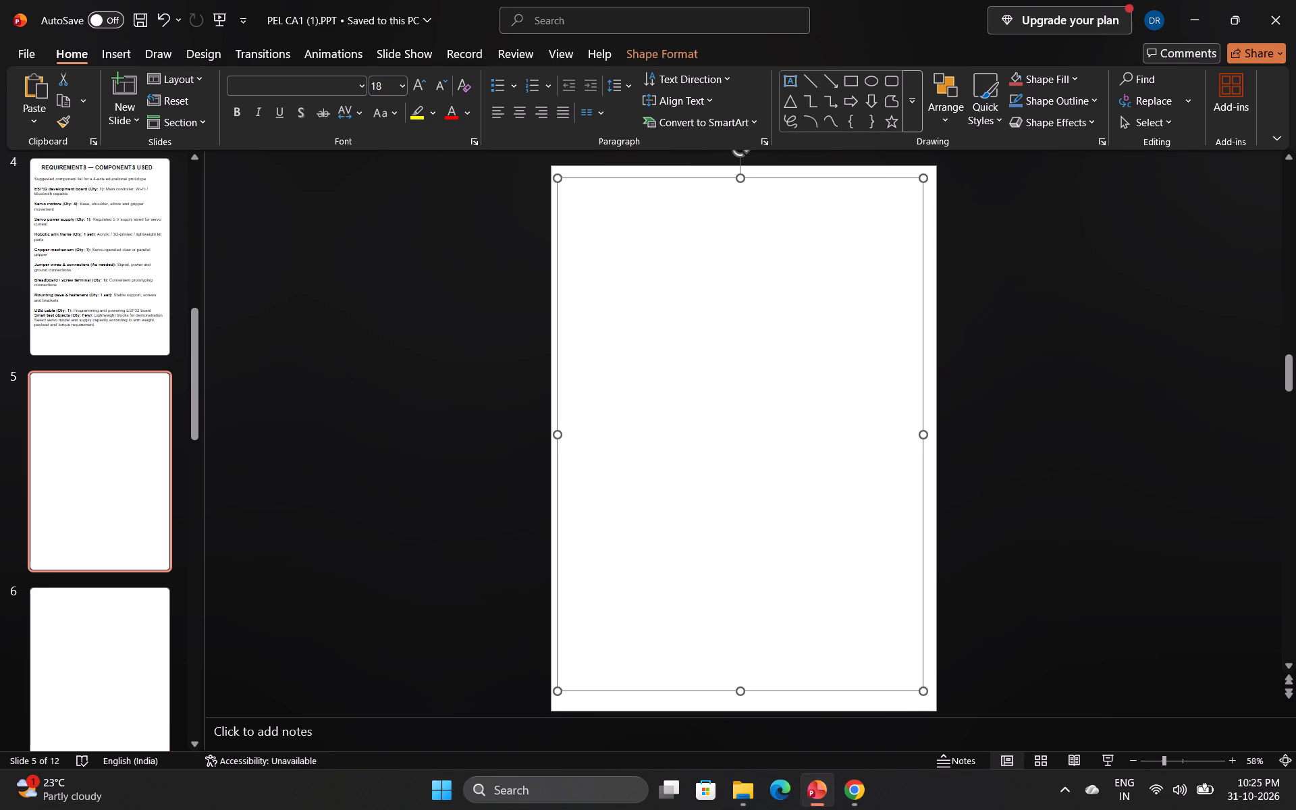
scroll(713, 379, "down", 1)
scroll(713, 379, "up", 1)
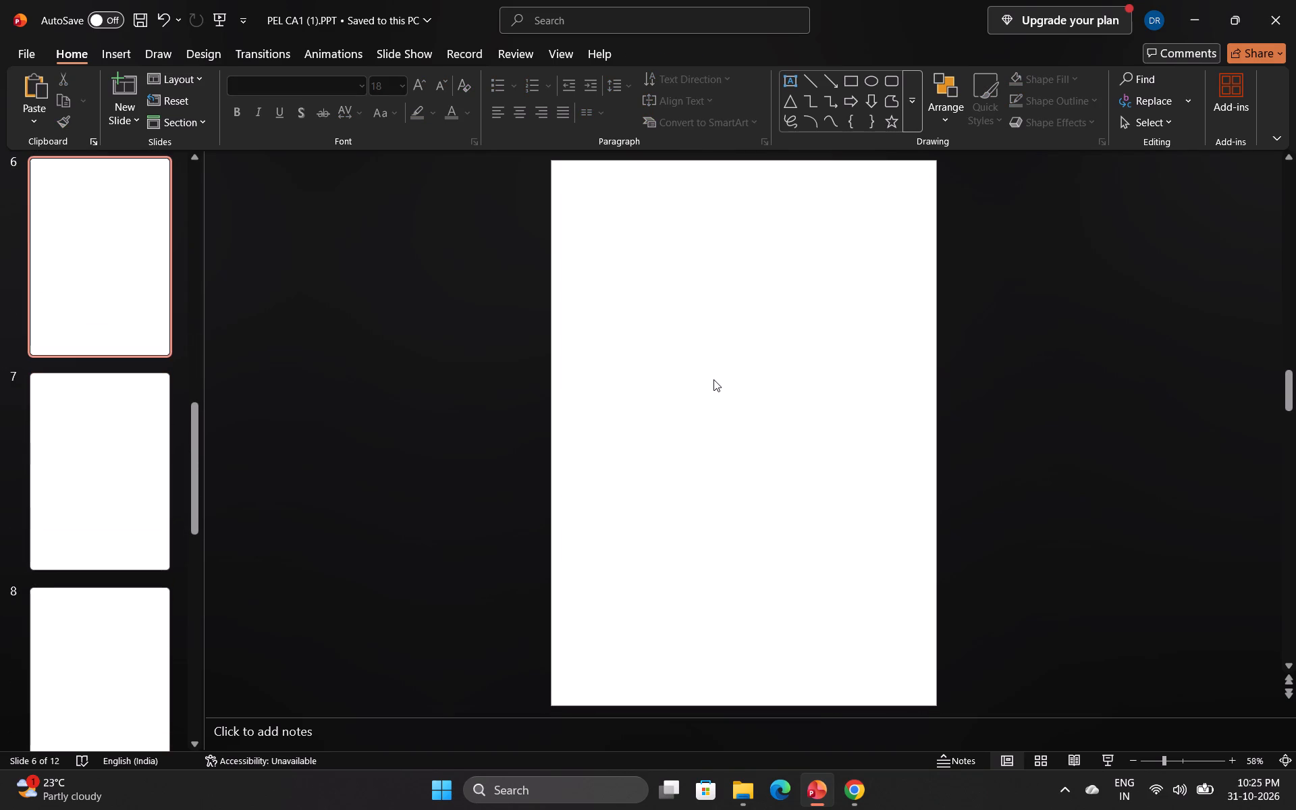
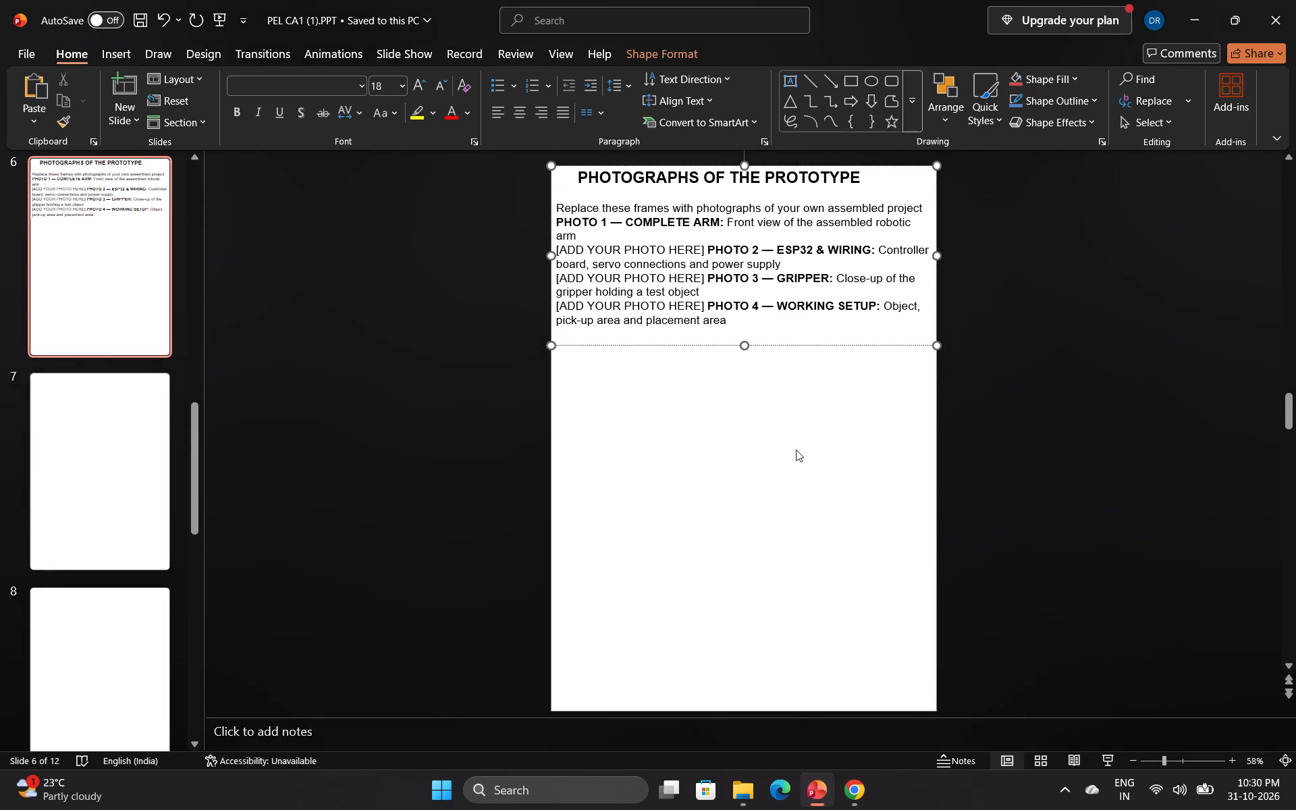
scroll(796, 450, "up", 1)
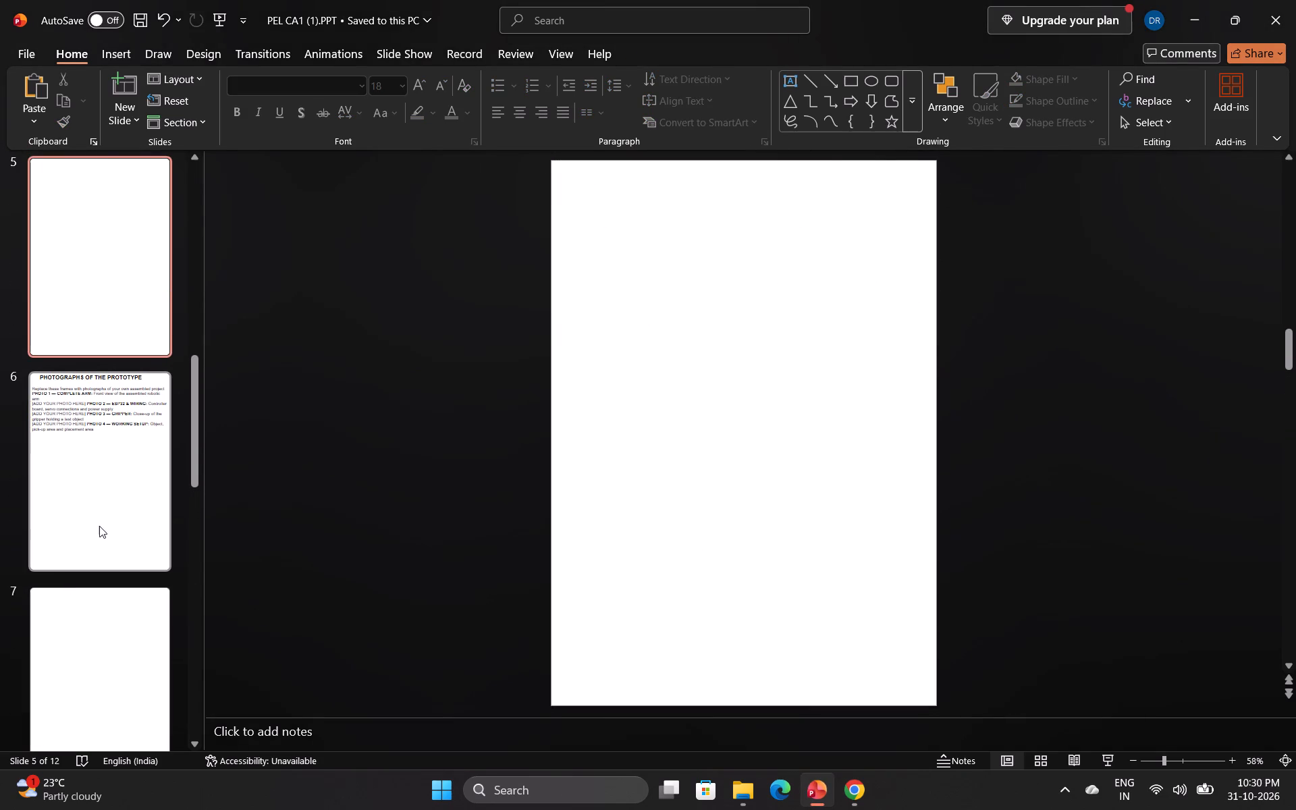
left_click(103, 647)
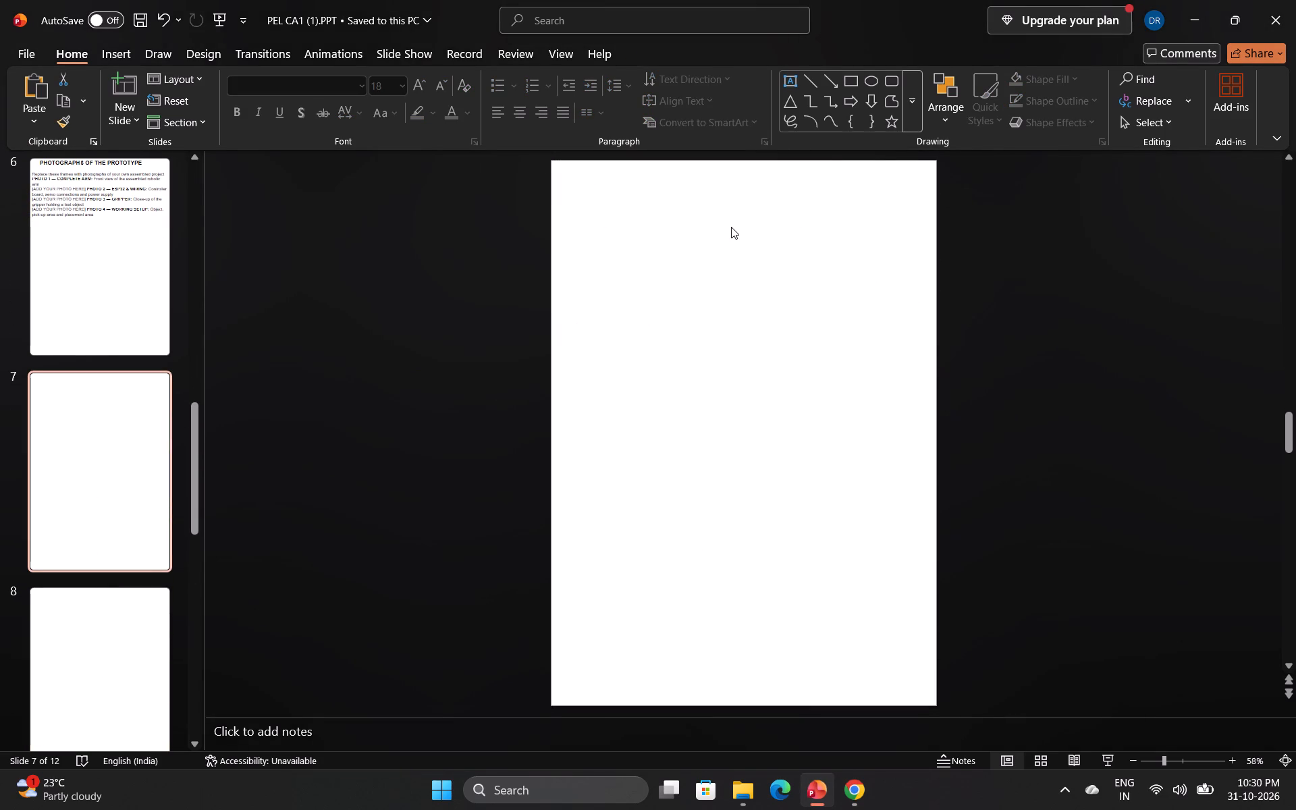
double_click(731, 227)
left_click_drag(729, 225, 629, 202)
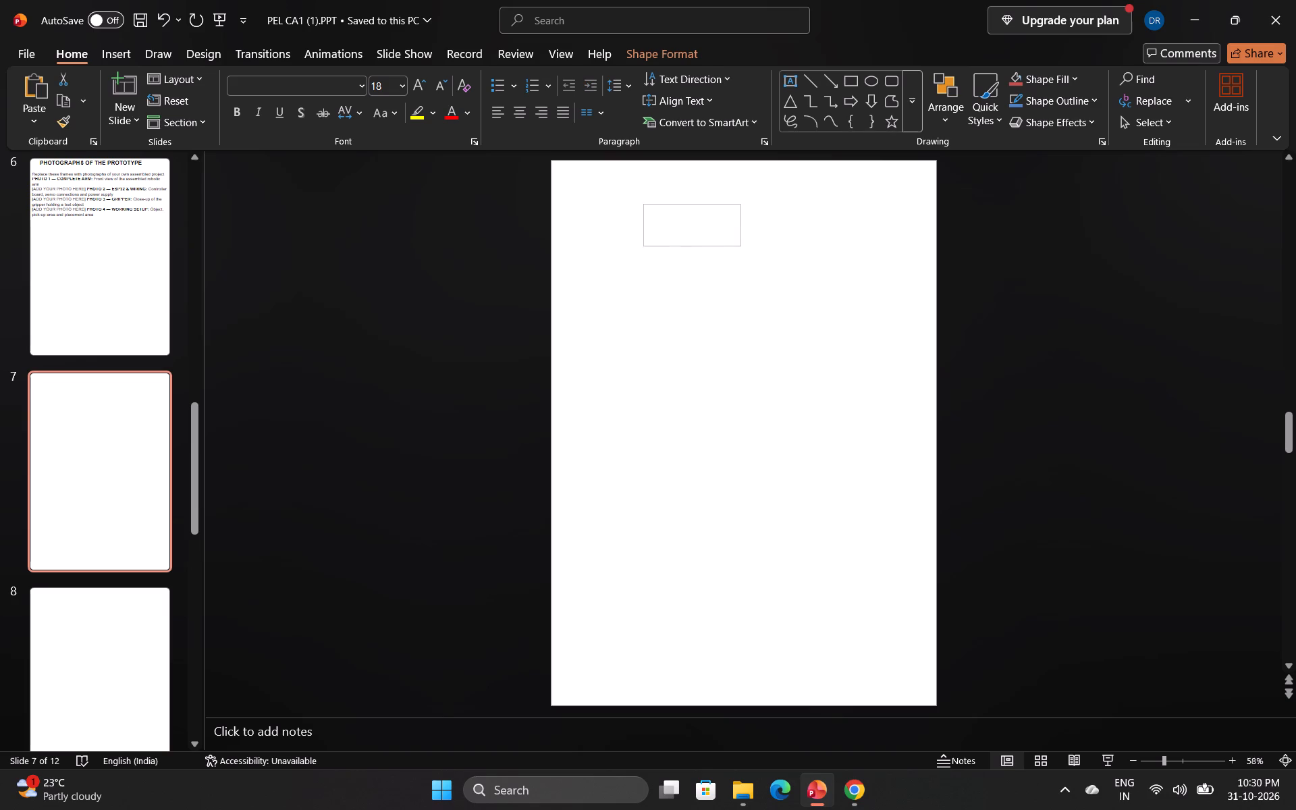
left_click_drag(629, 202, 551, 167)
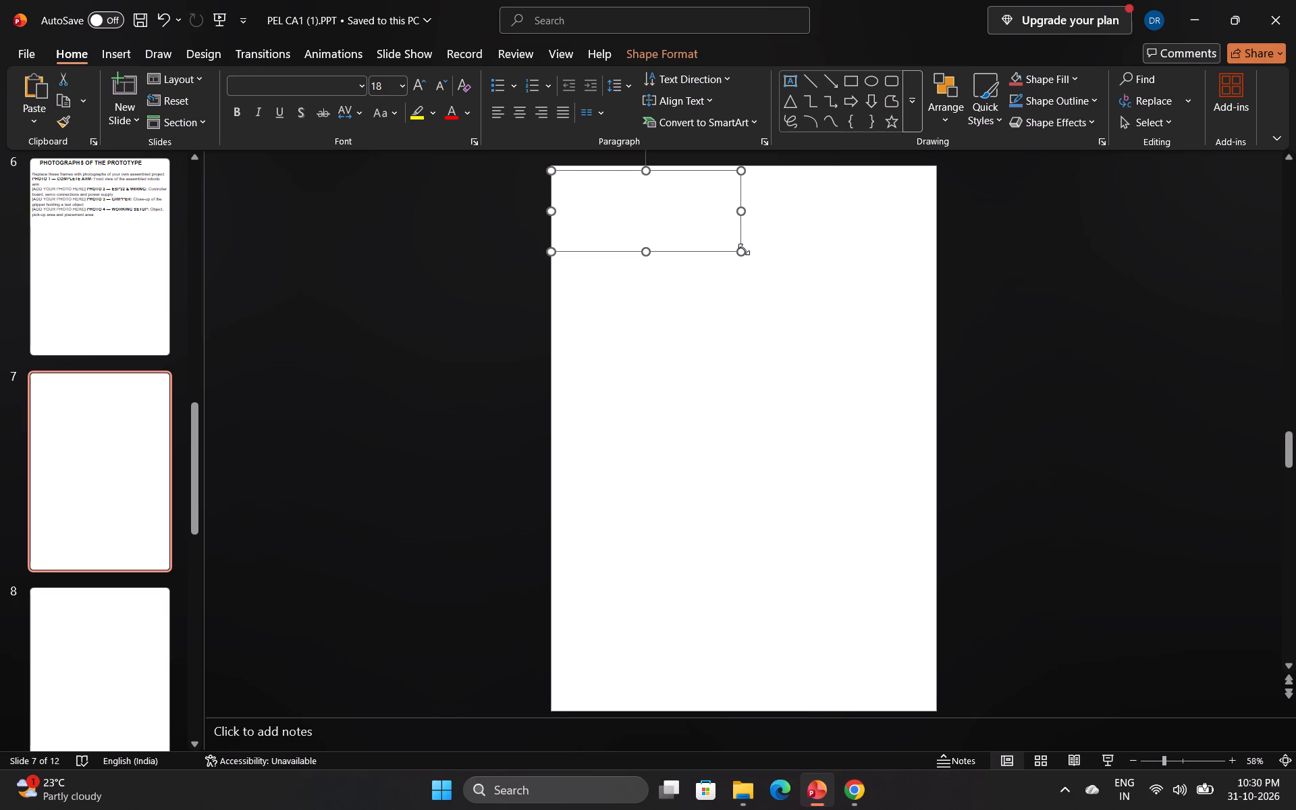
left_click_drag(742, 252, 934, 703)
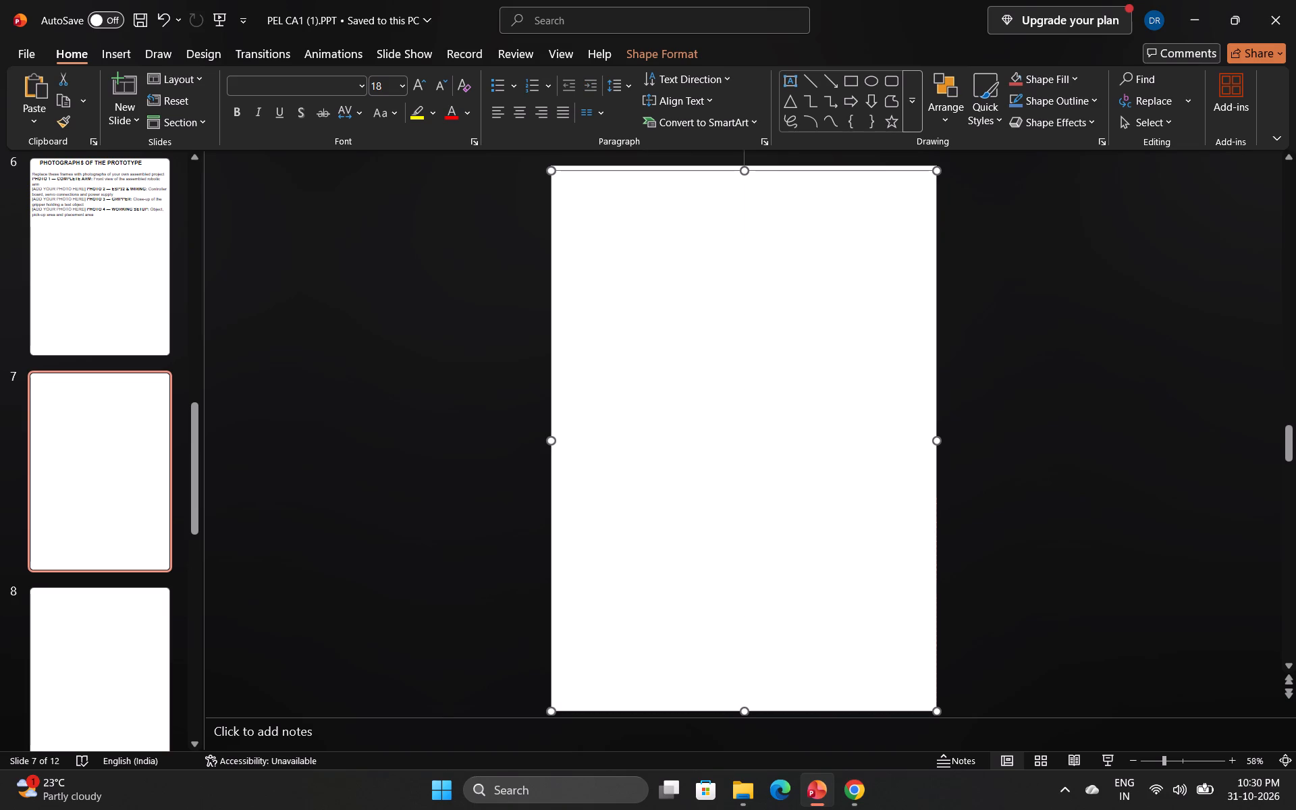
Paste the copied "WORKING MECHANISM — FLOWCHART" text into slide 7's text box.
double_click(605, 216)
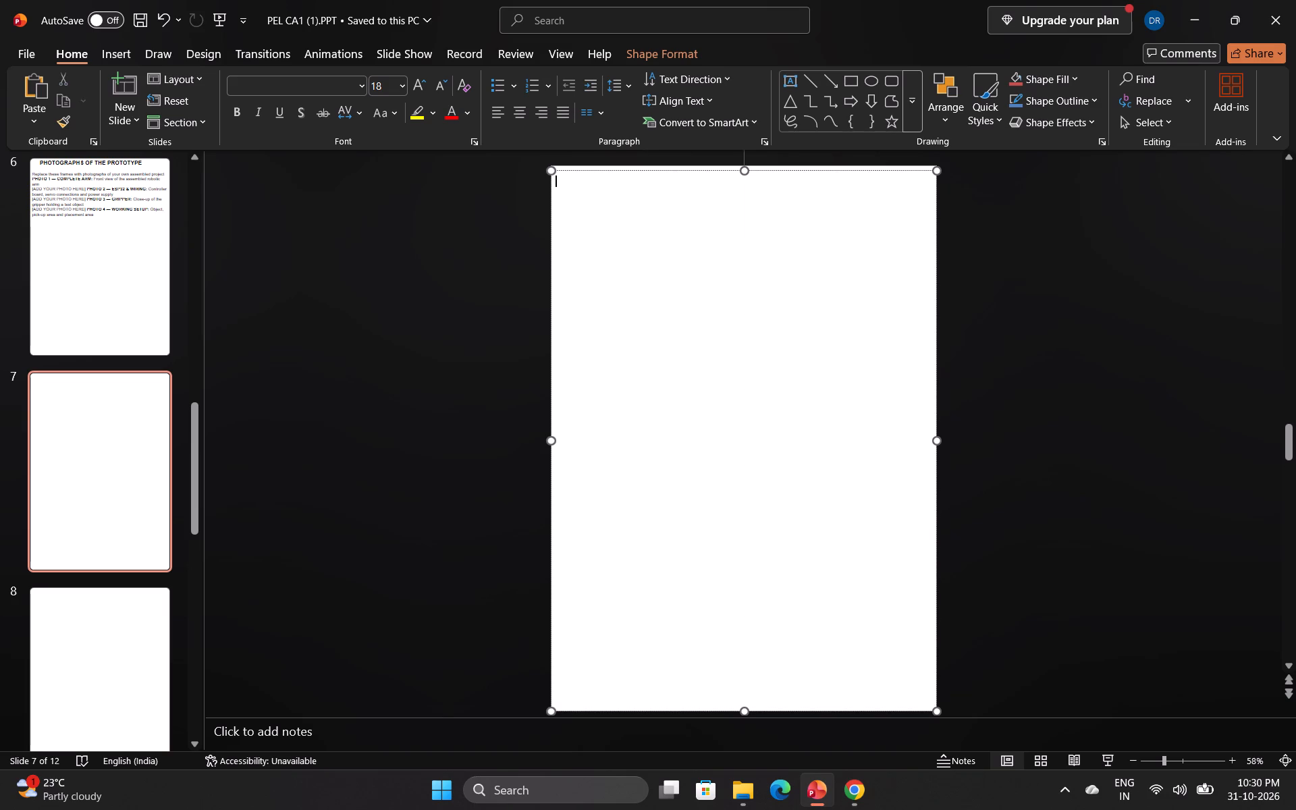
key("ctrl+v")
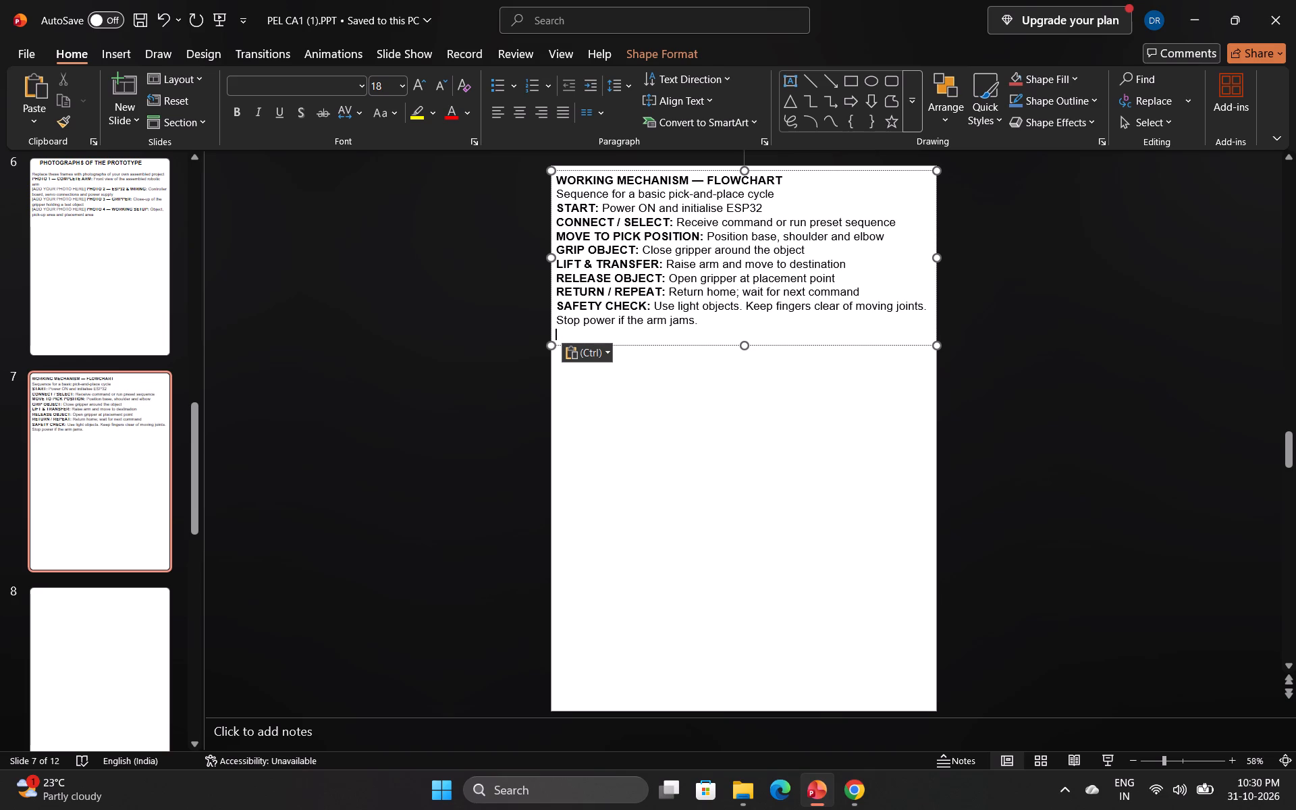
Set the "WORKING MECHANISM — FLOWCHART" heading to 24 pt and shift it inward with five leading spaces.
left_click_drag(559, 180, 757, 176)
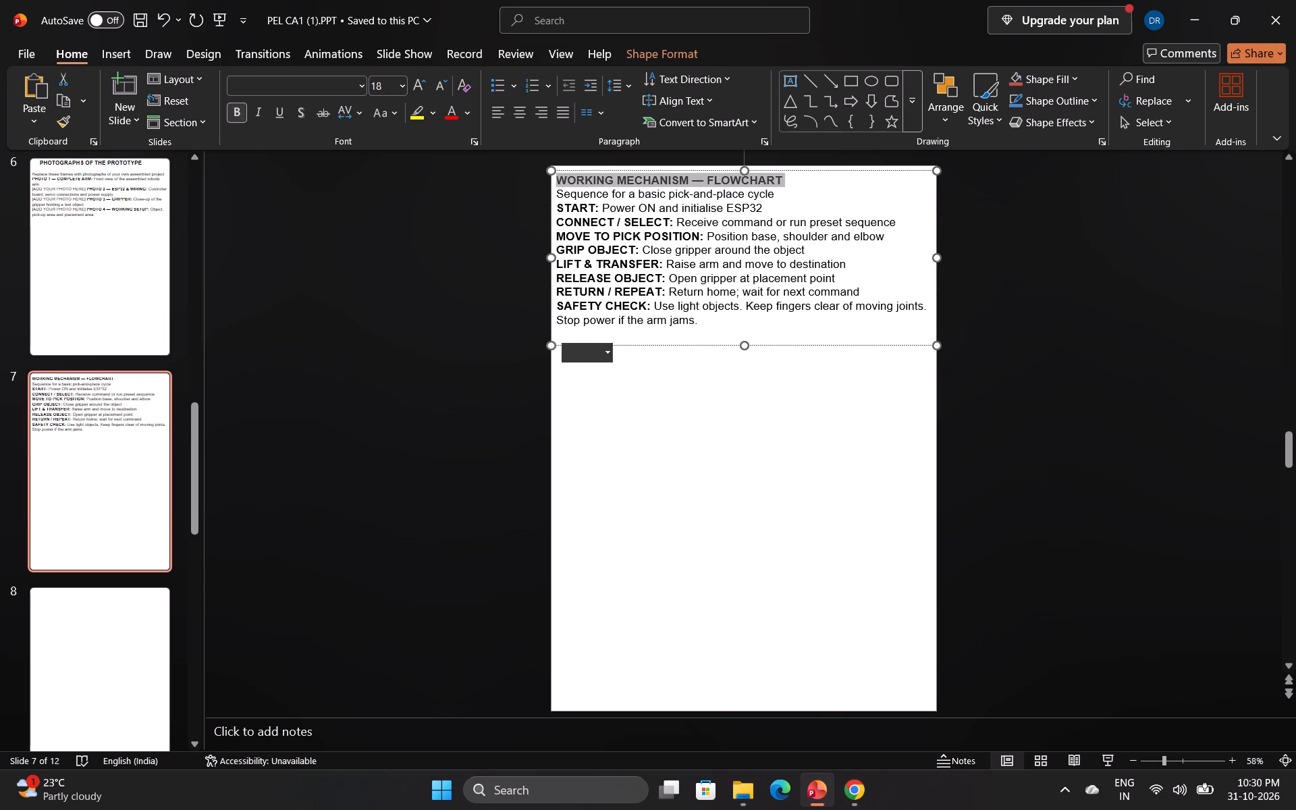
left_click_drag(757, 176, 776, 176)
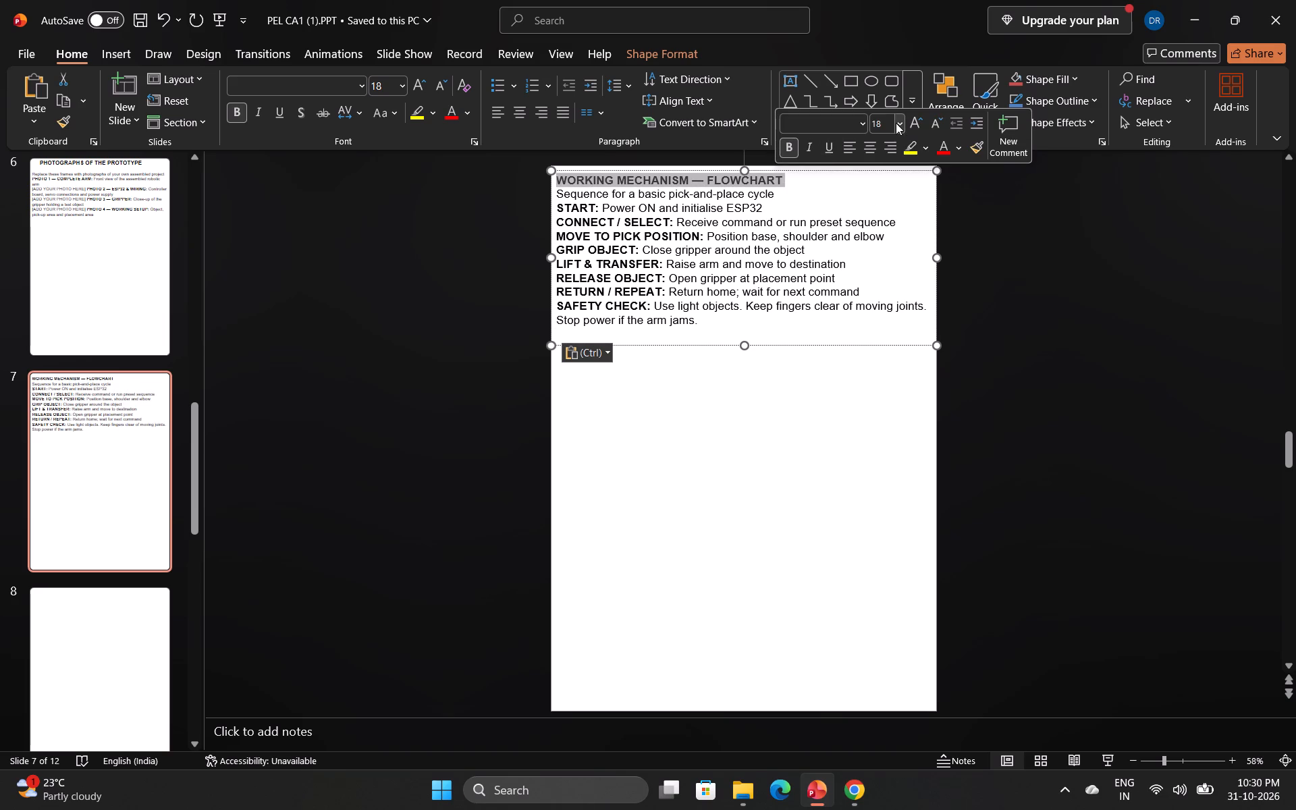
left_click(902, 122)
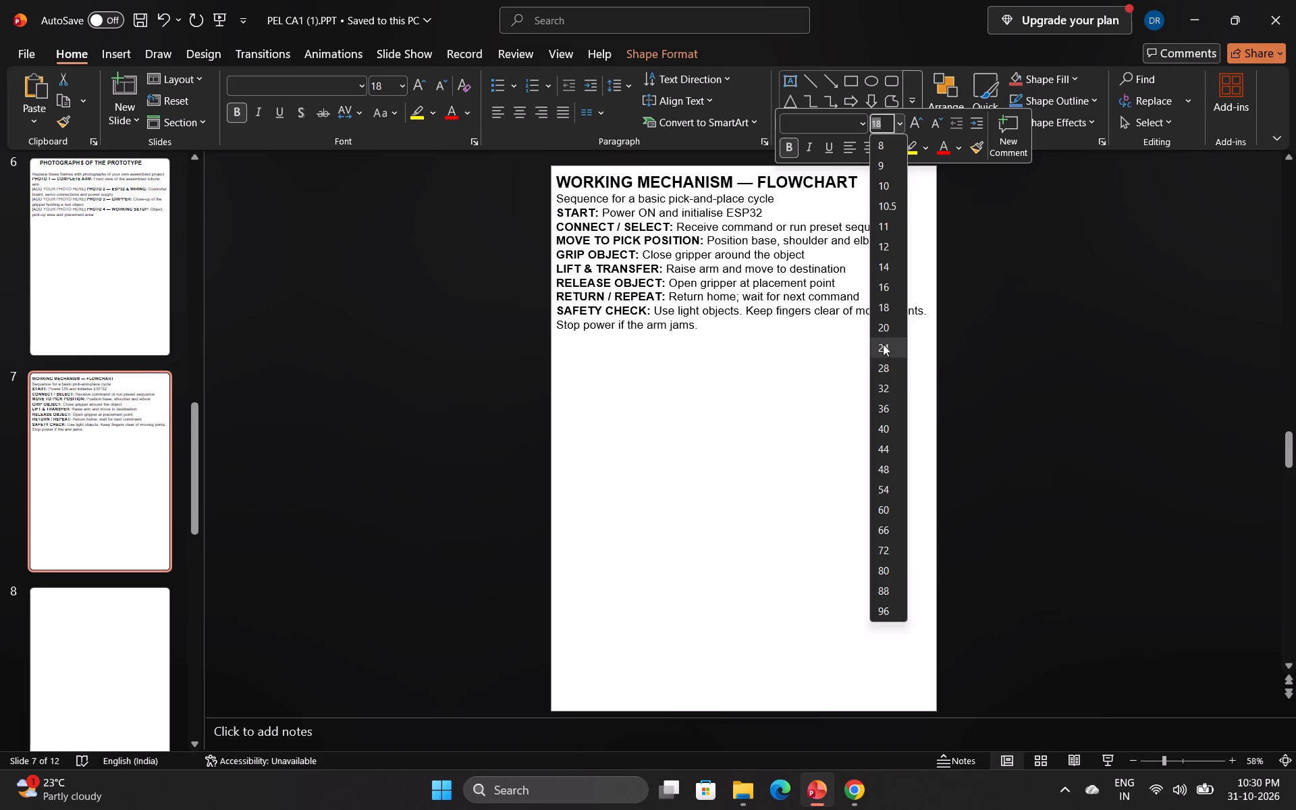
left_click(883, 344)
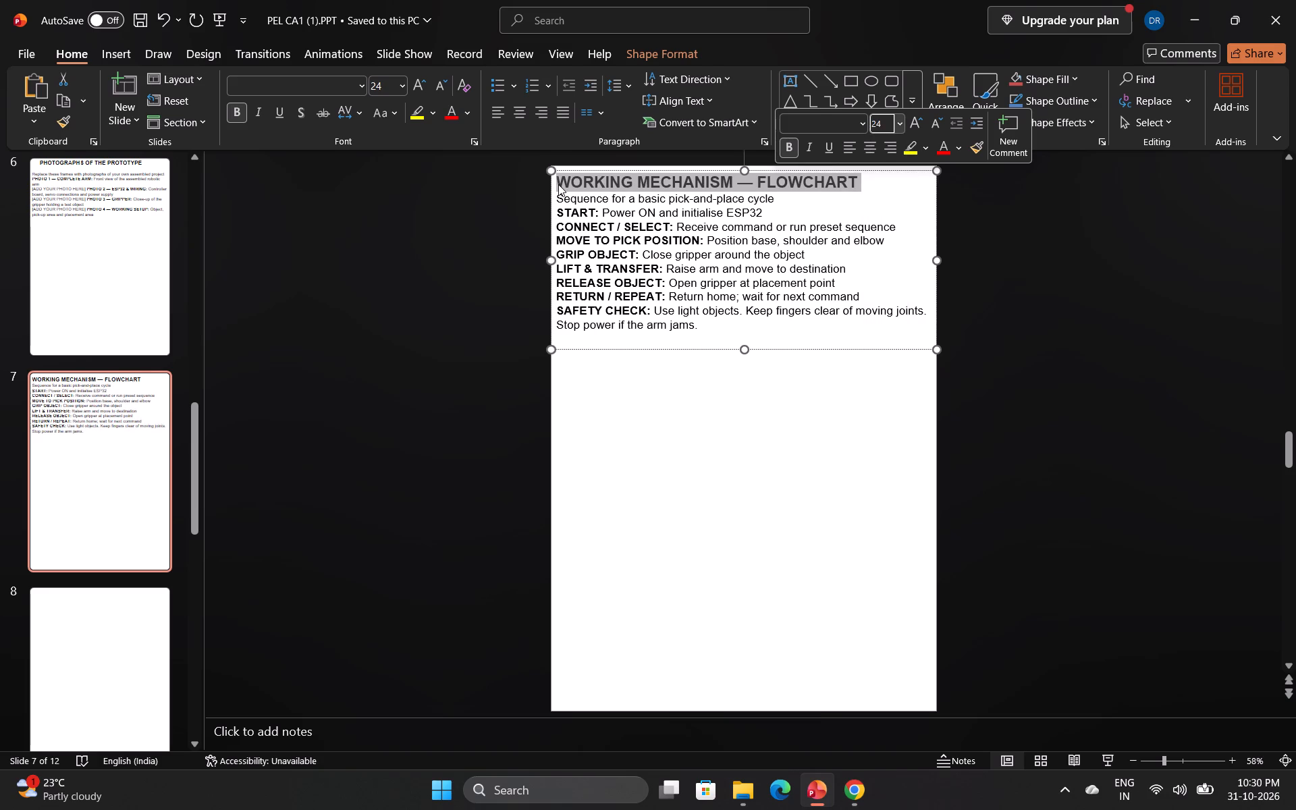
left_click(558, 184)
key("space")
key("space")
key("space")
key("space")
key("space")
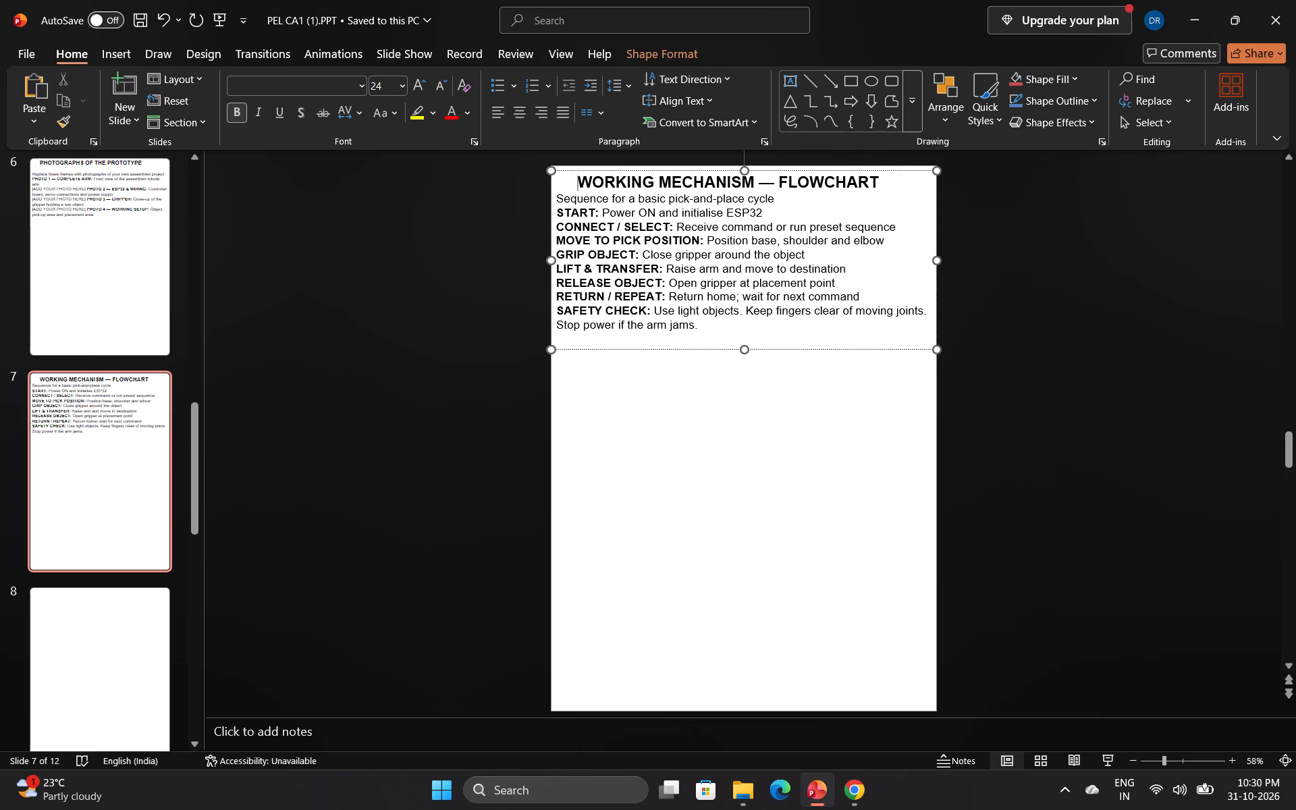
Indent the "Sequence for a basic pick-and-place cycle" line by one space and add blank lines above START and CONNECT / SELECT.
left_click(556, 198)
key("space")
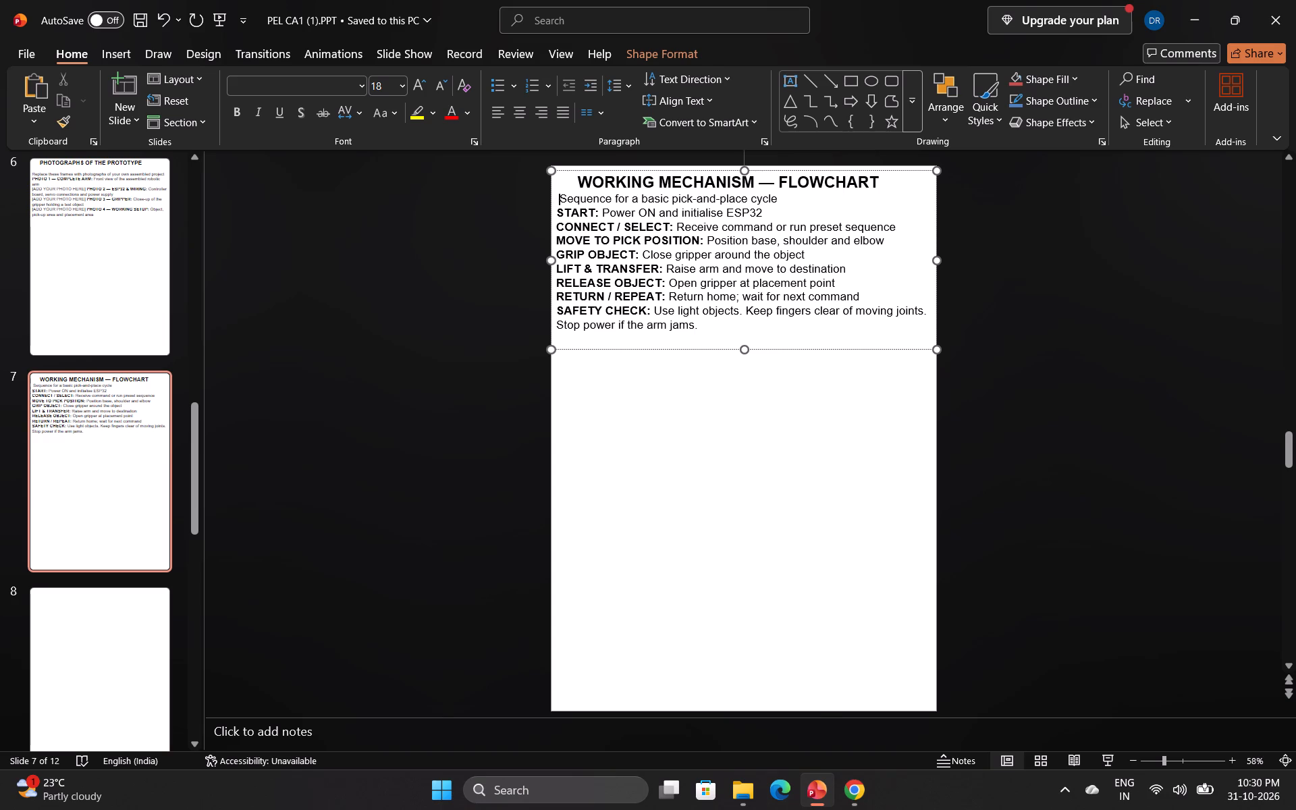
key("Down")
key("space")
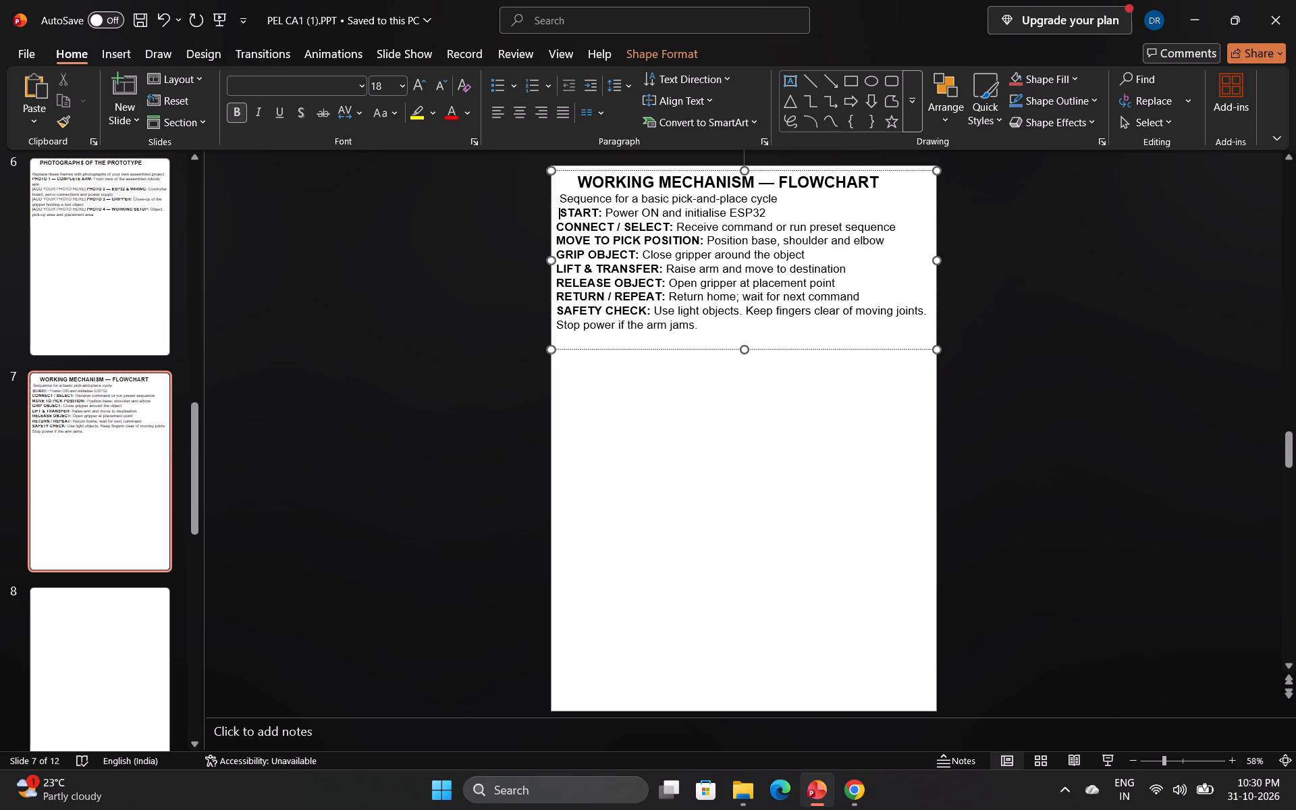
key("Down")
key("space")
key("Return")
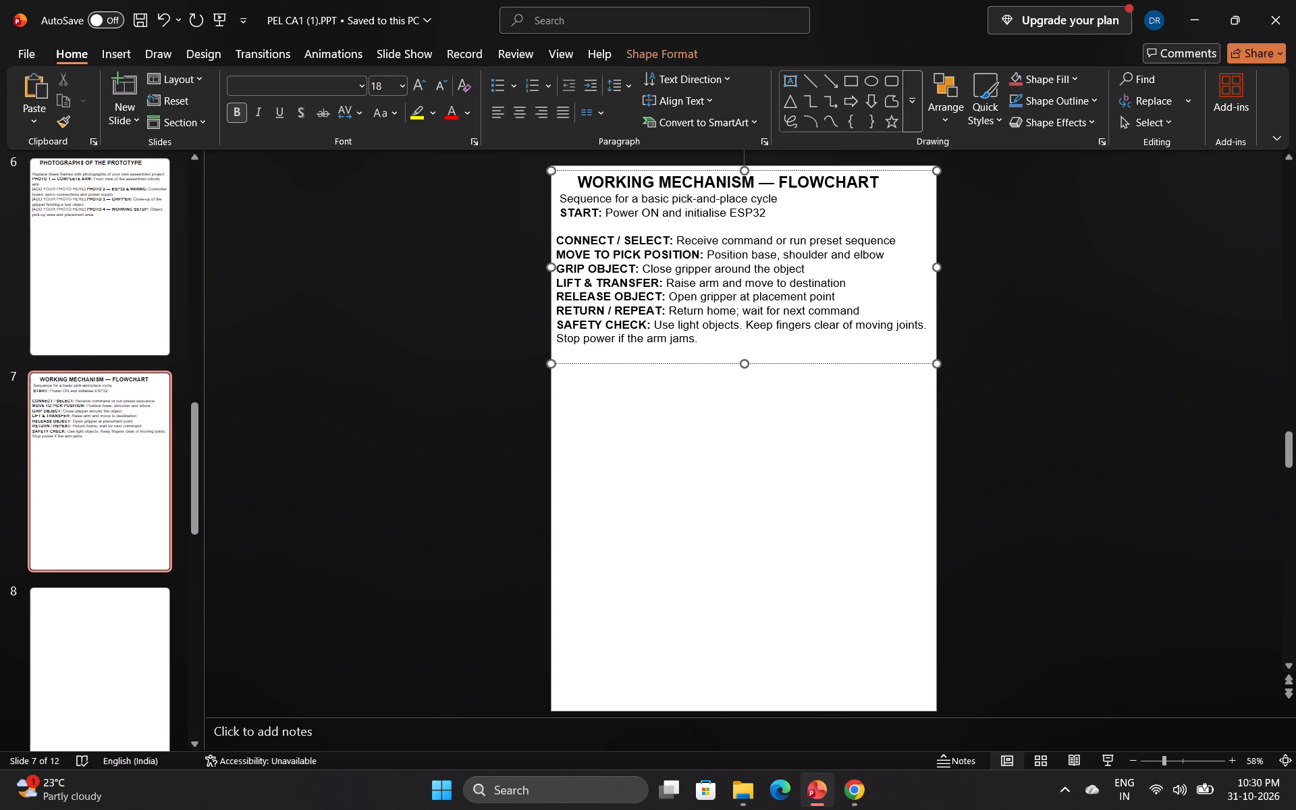
key("space")
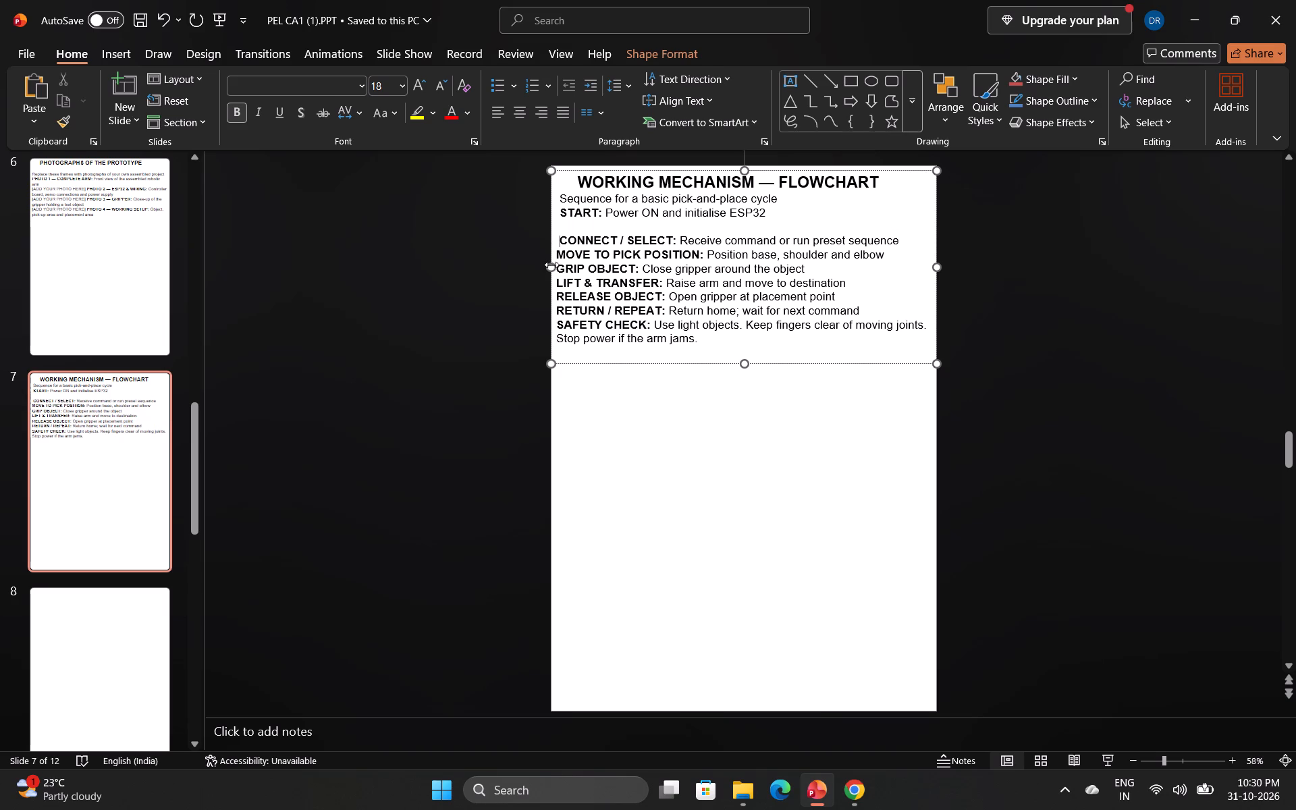
left_click(559, 213)
key("Return")
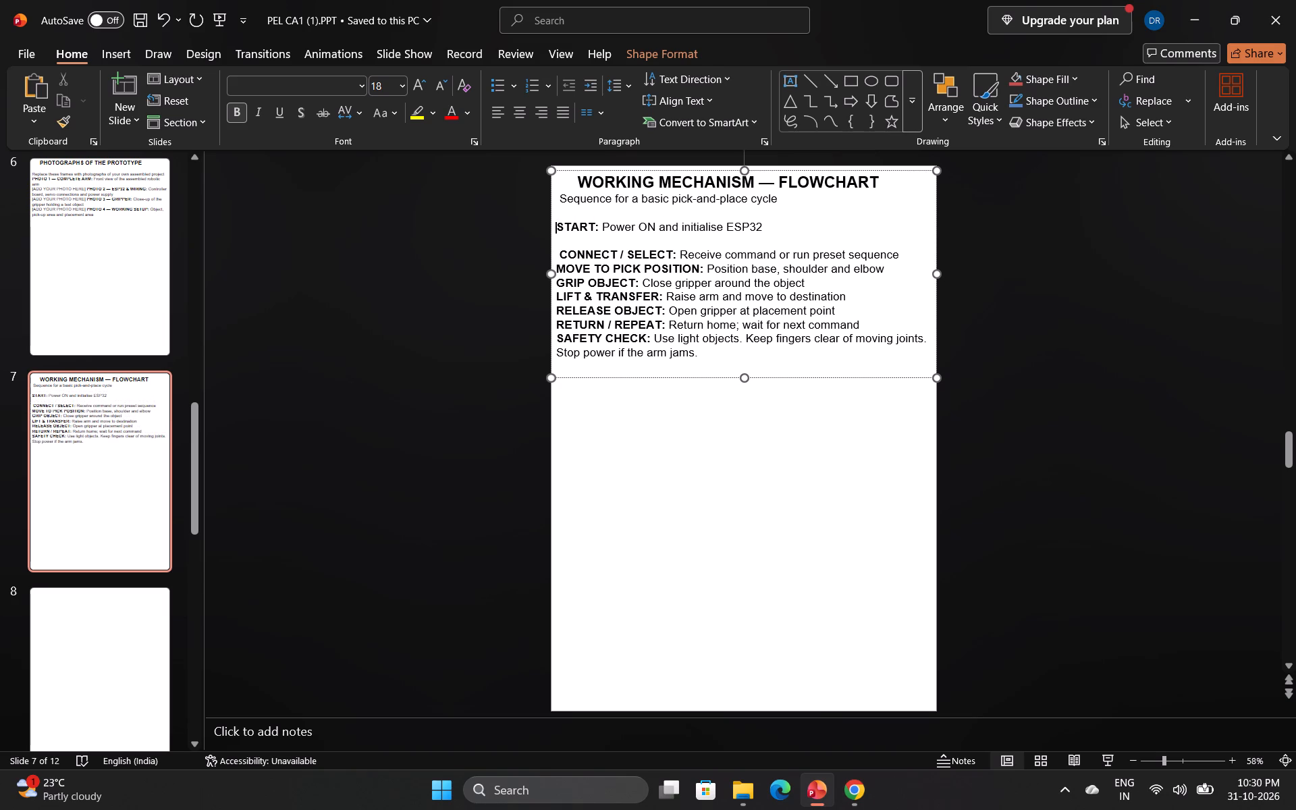
Remove the blank line above CONNECT / SELECT and one of its extra leading spaces.
scroll(630, 269, "up", 1, "ctrl")
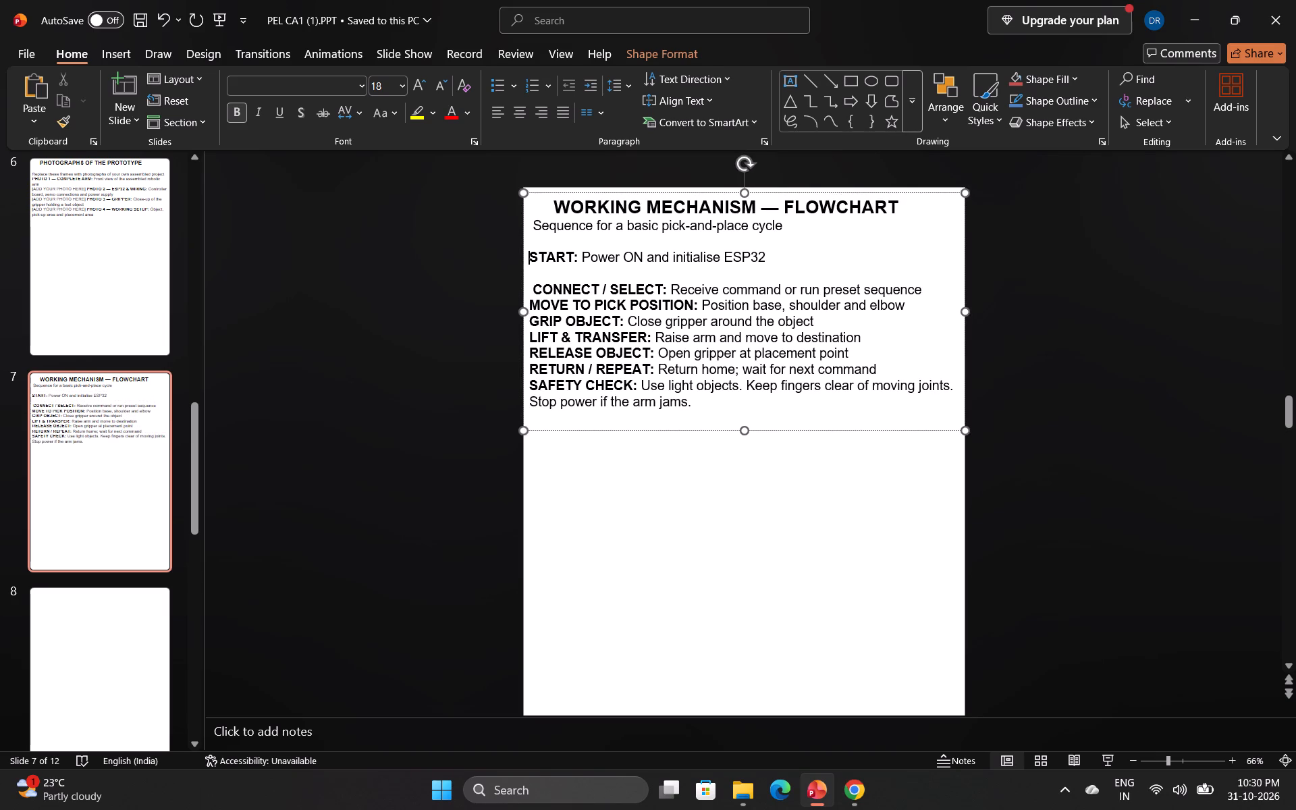
left_click(531, 288)
key("BackSpace")
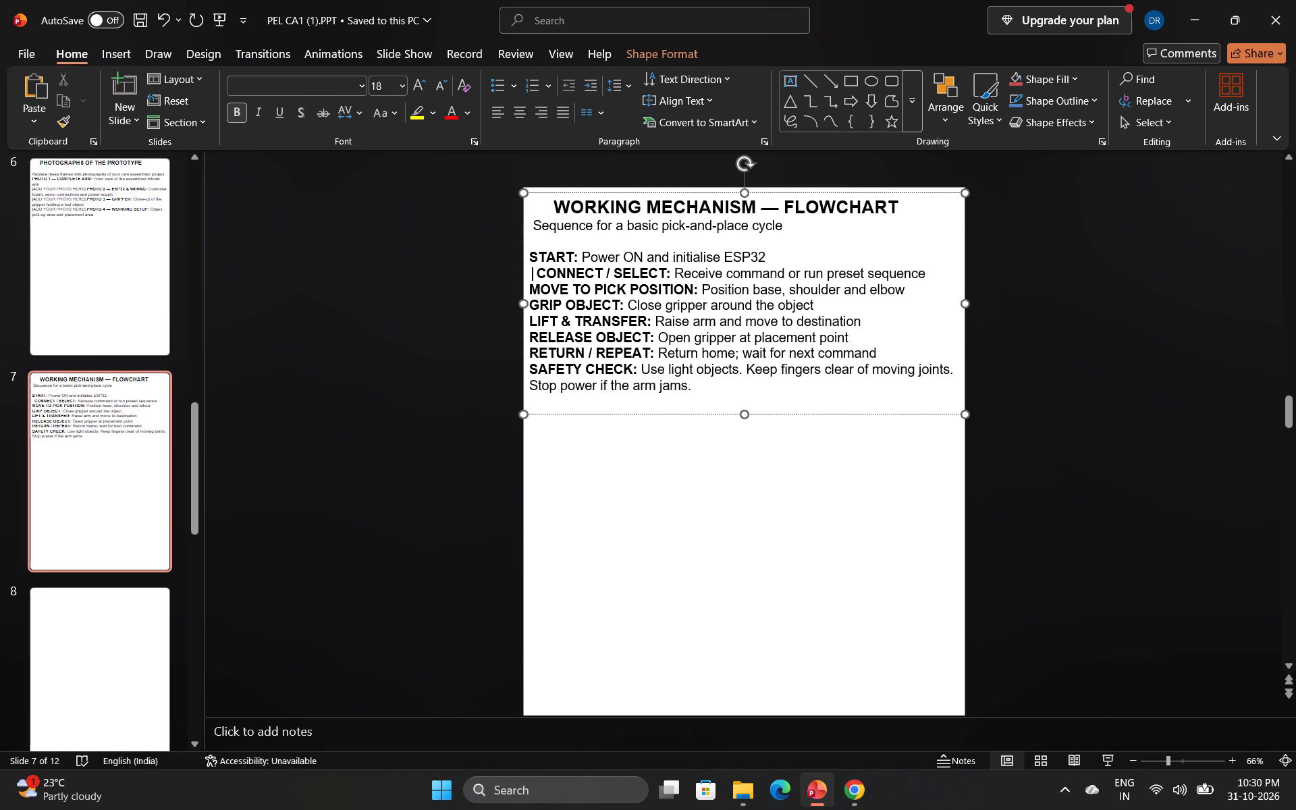
key("BackSpace")
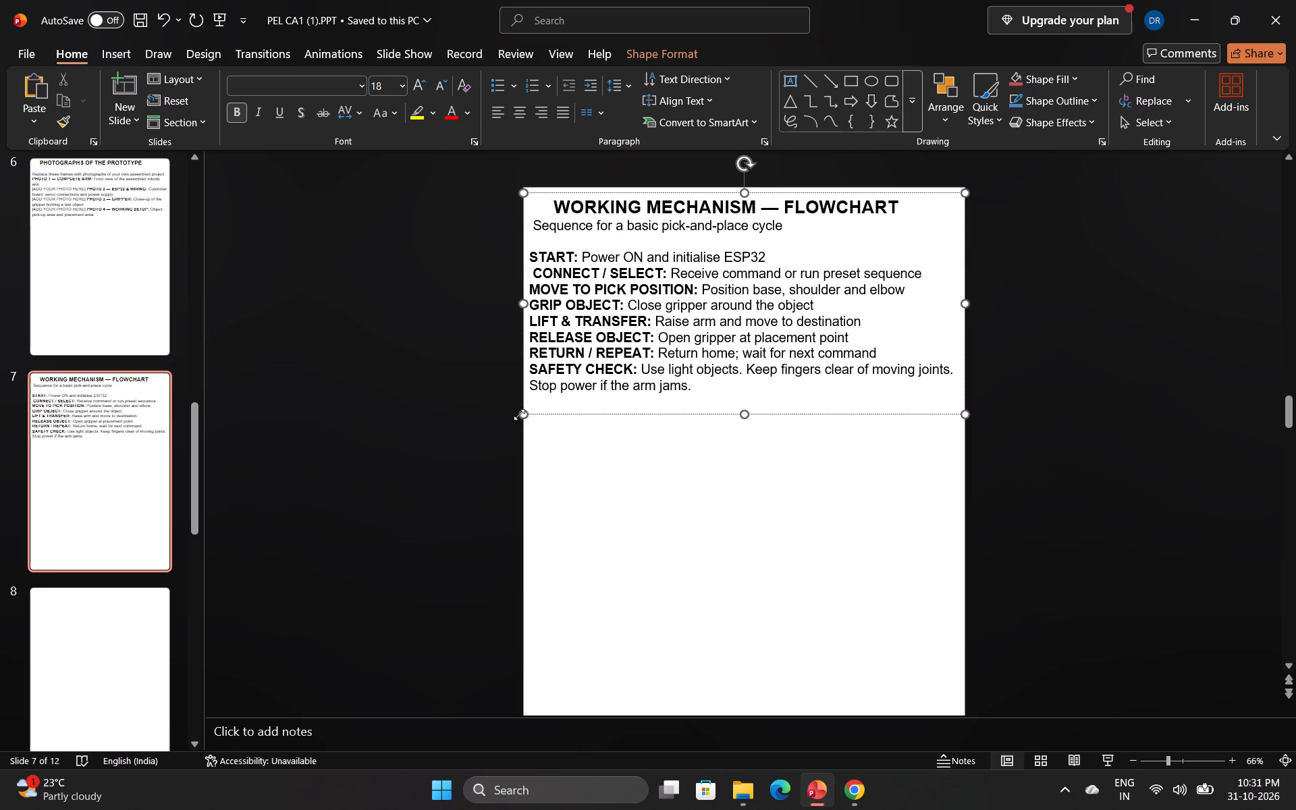
Narrow slide 7's text box by bringing its upper-left corner inward, leaving a margin along the slide's left edge.
left_click_drag(519, 414, 527, 451)
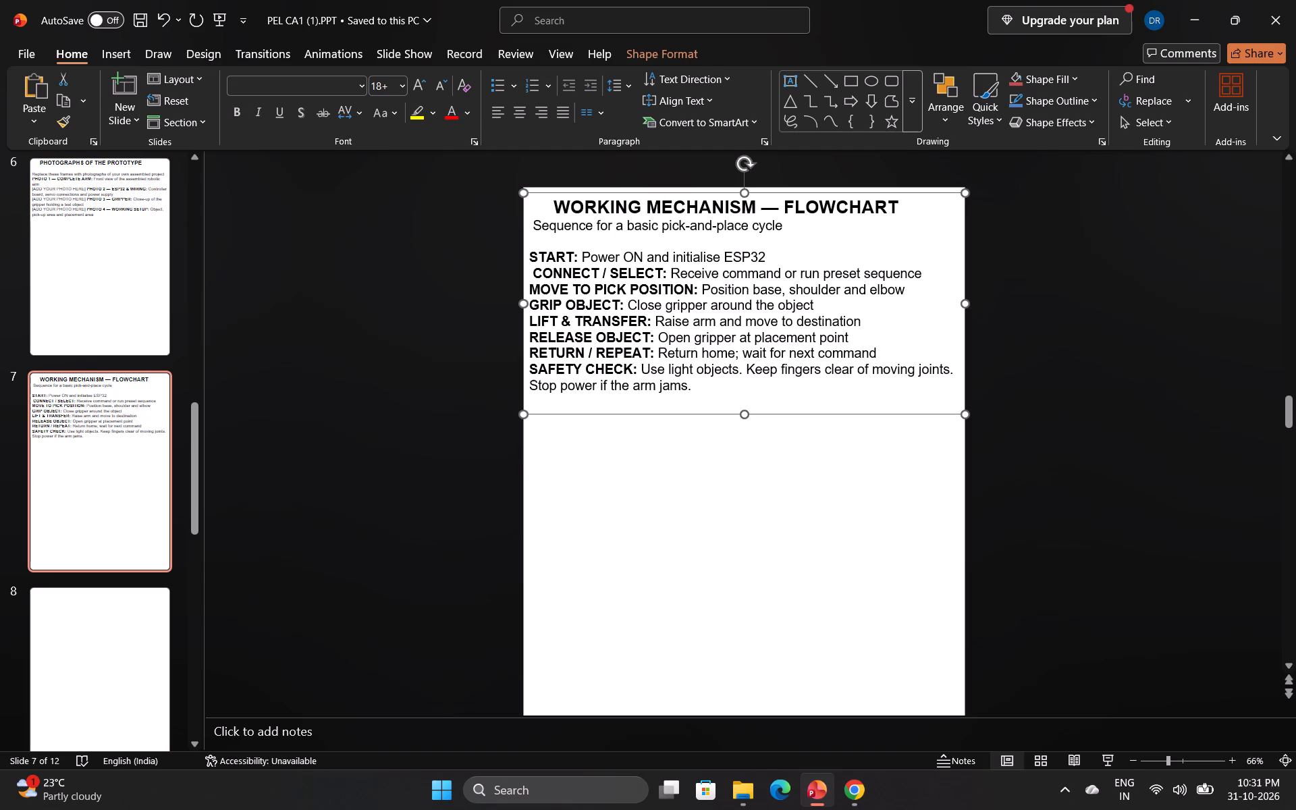
left_click_drag(524, 196, 553, 202)
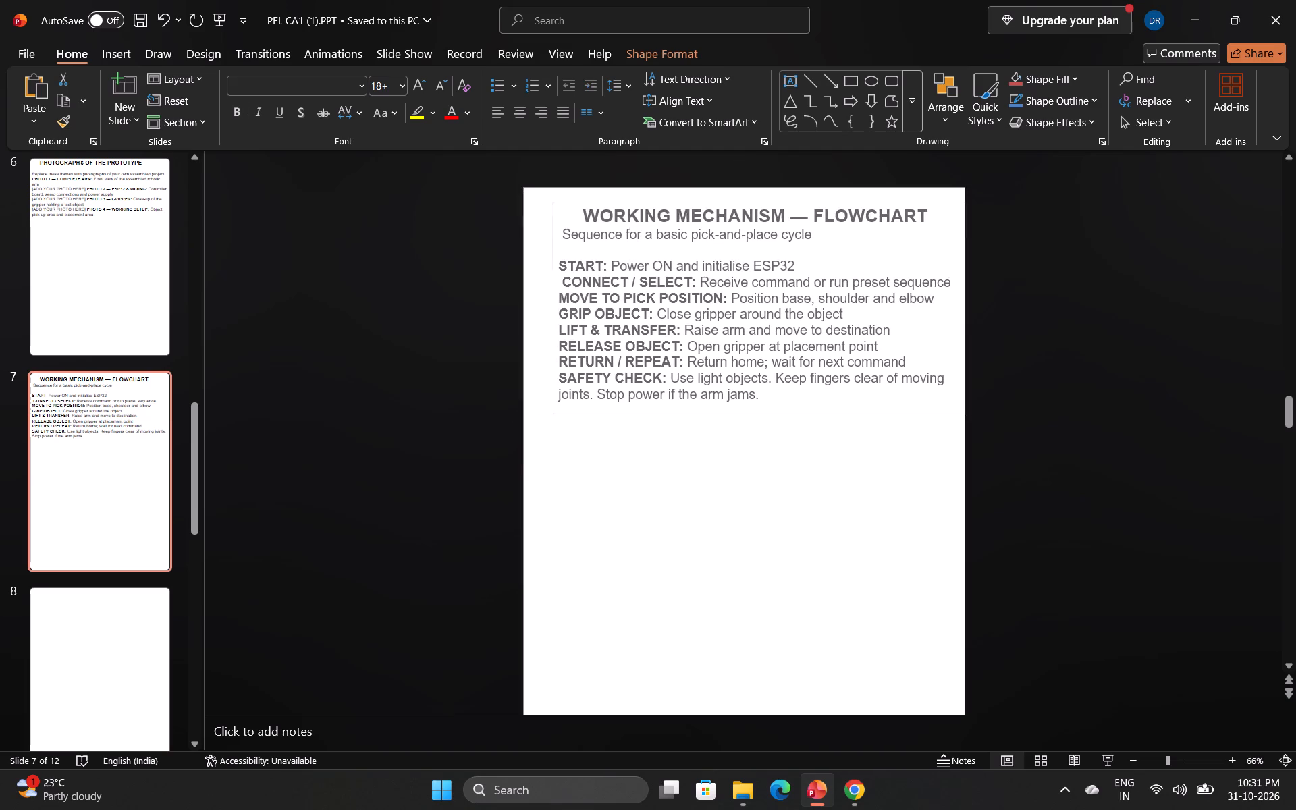
left_click_drag(553, 202, 553, 203)
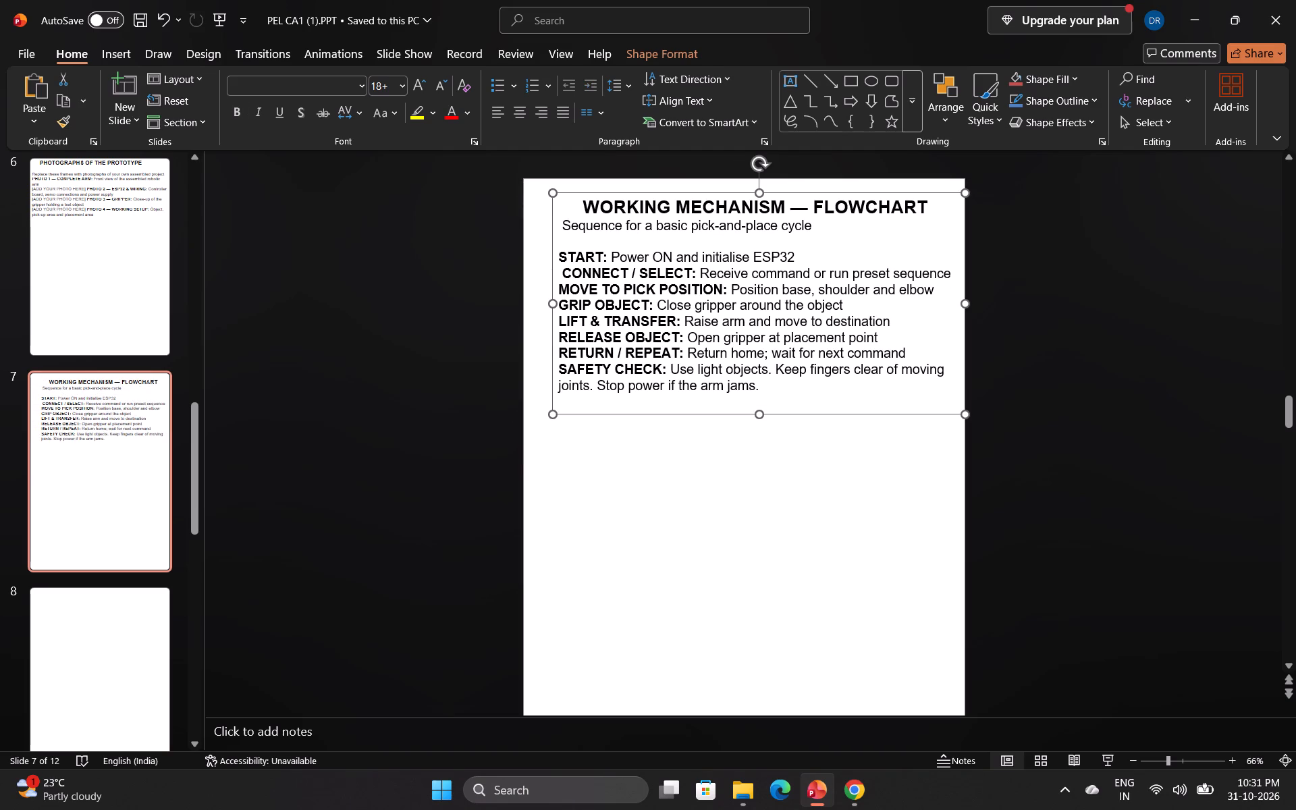
Delete the remaining leading space before CONNECT / SELECT.
left_click(564, 275)
key("BackSpace")
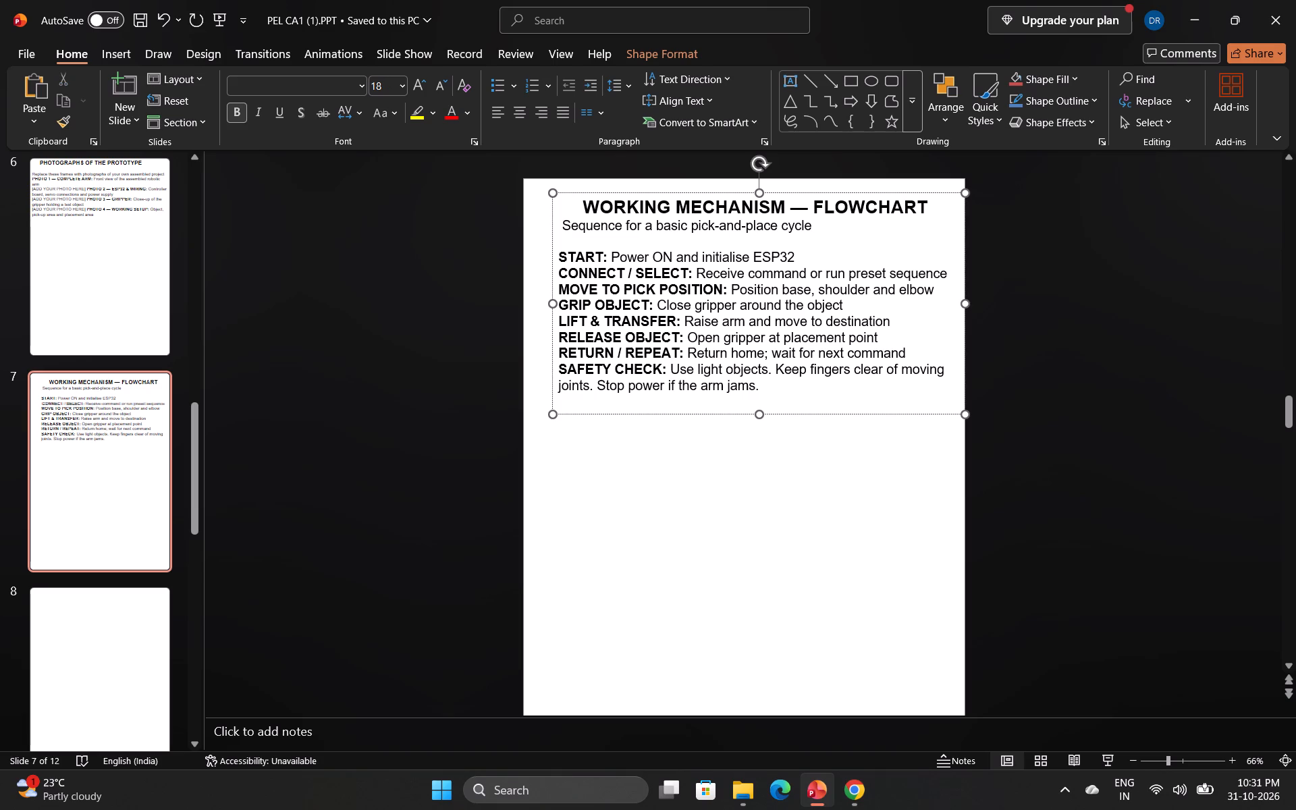
Set the flowchart text from START through SAFETY CHECK to 20 pt.
left_click_drag(562, 256, 723, 361)
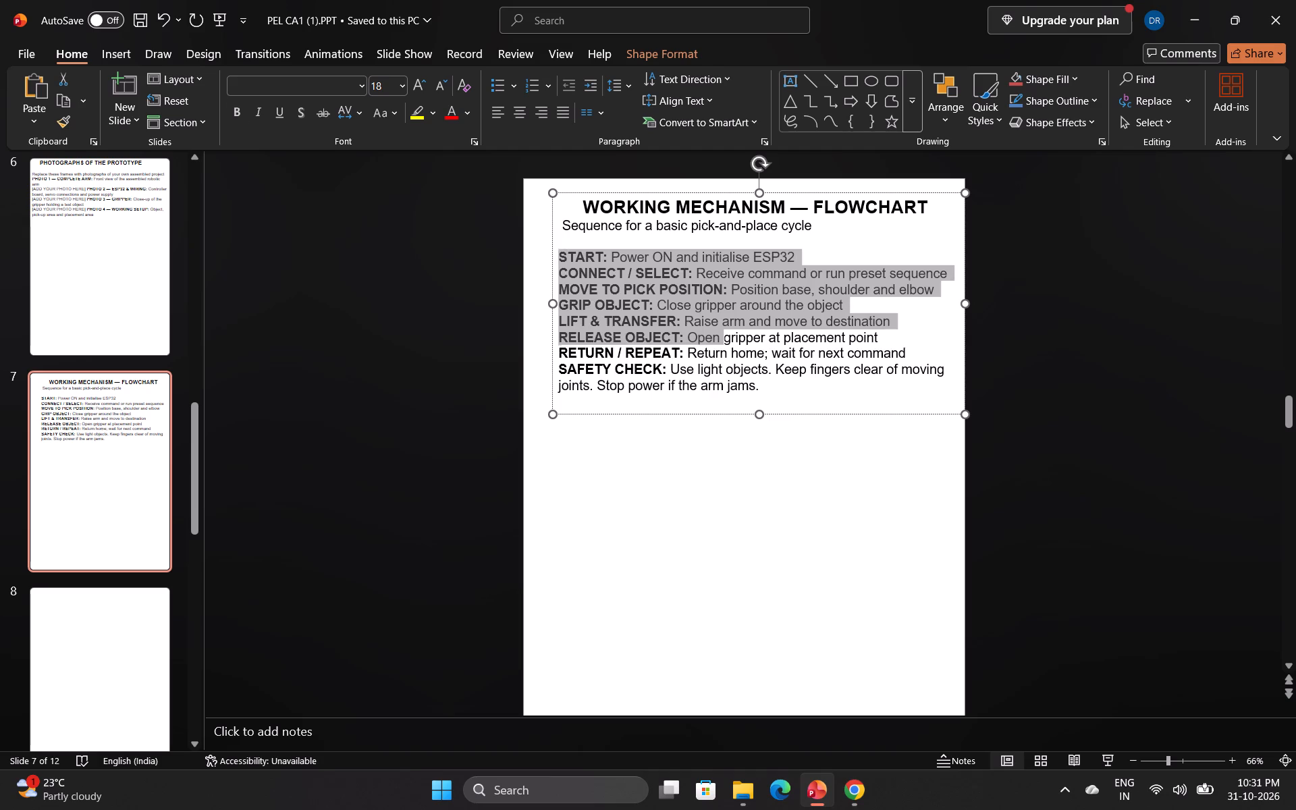
left_click_drag(723, 361, 757, 408)
left_click(882, 354)
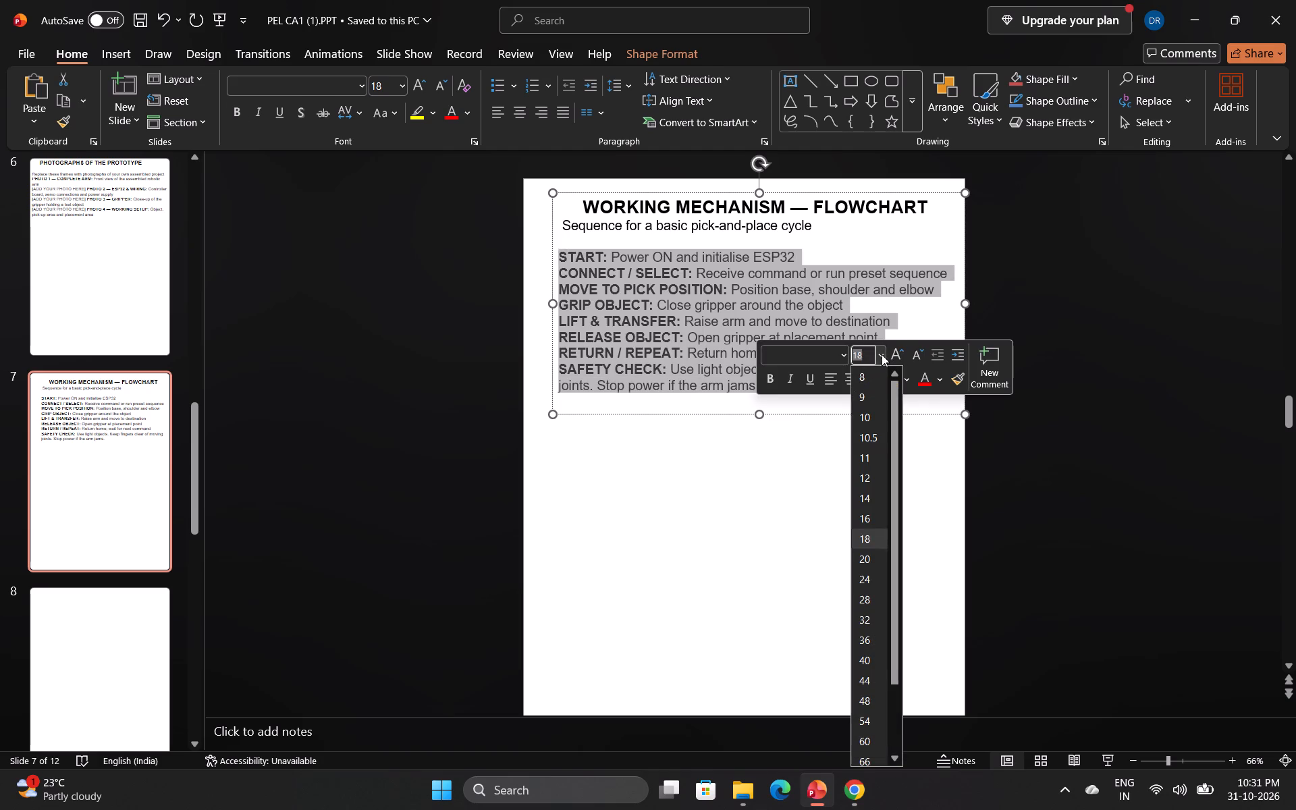
left_click(866, 560)
left_click(697, 589)
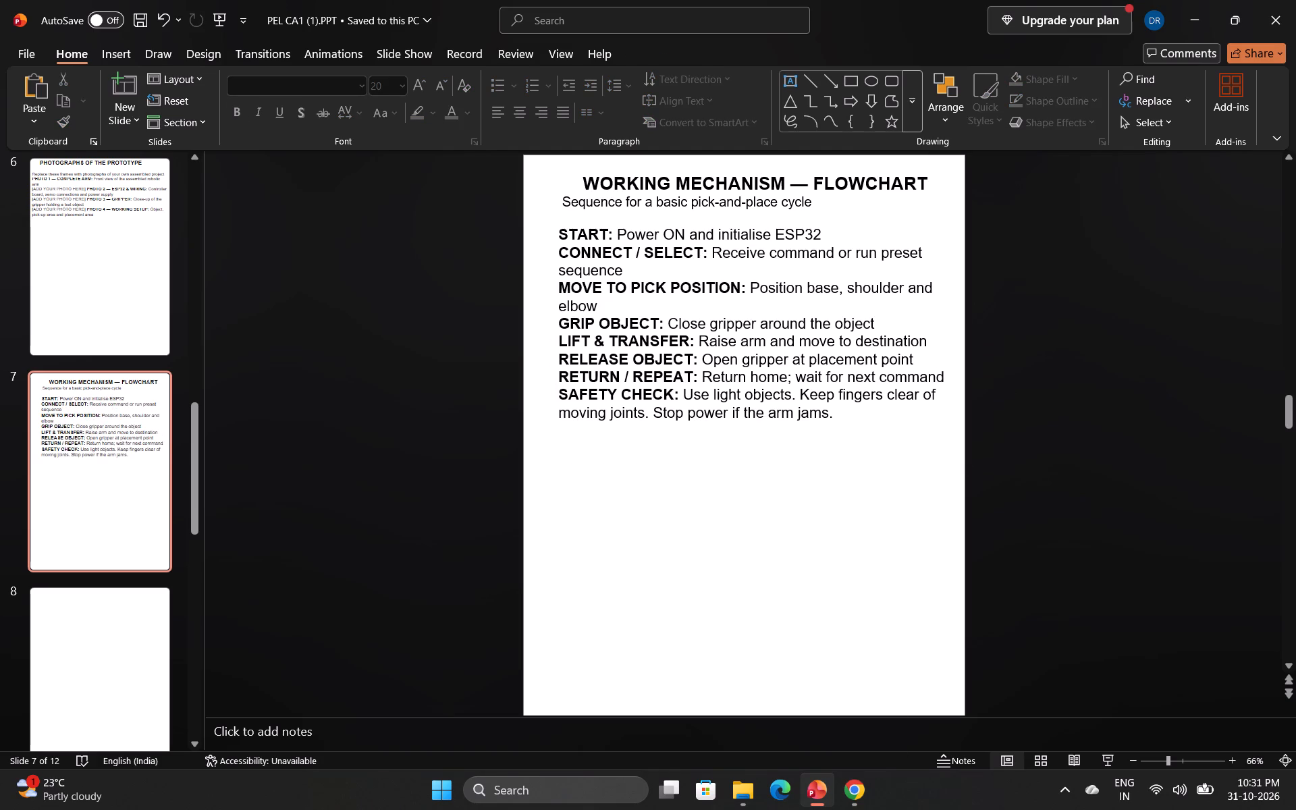
Set the "Sequence for a basic pick-and-place cycle" line to 20 pt.
left_click_drag(564, 200, 812, 205)
left_click(932, 152)
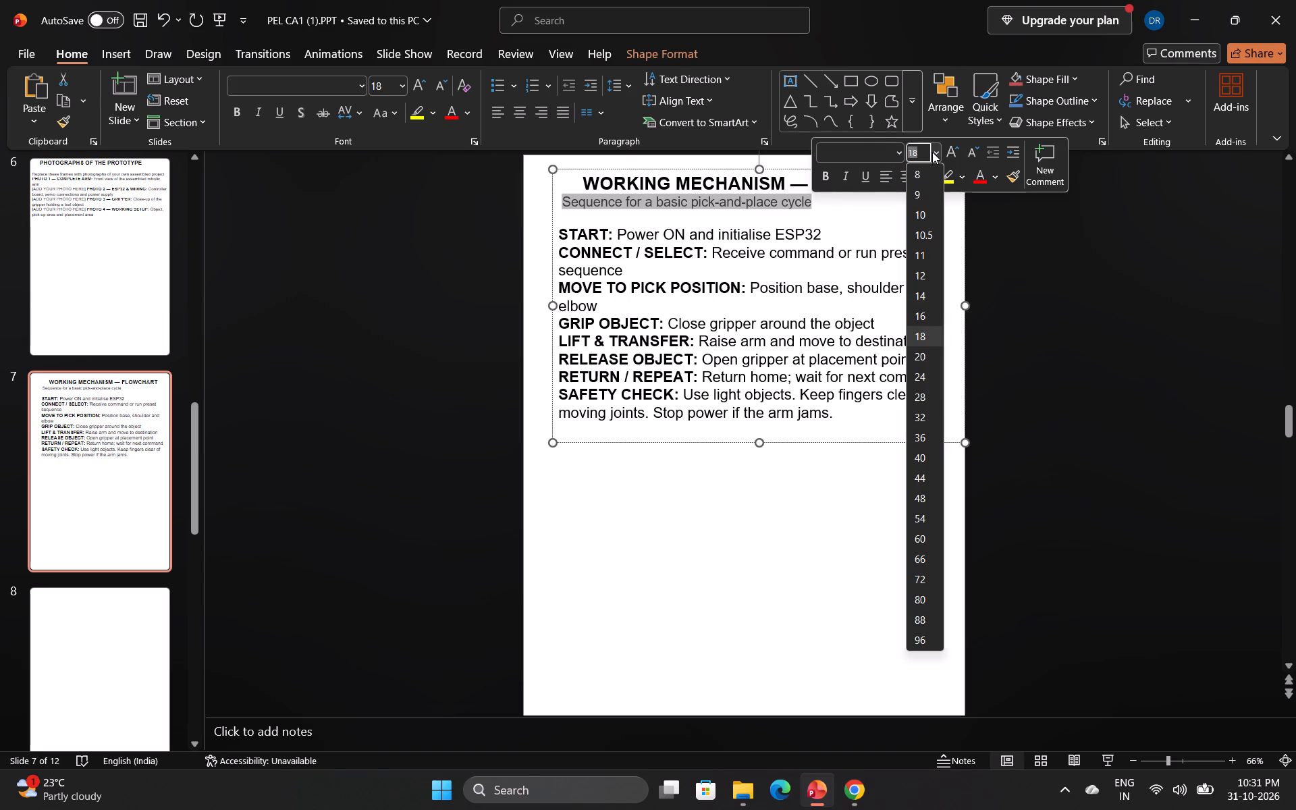
left_click(922, 352)
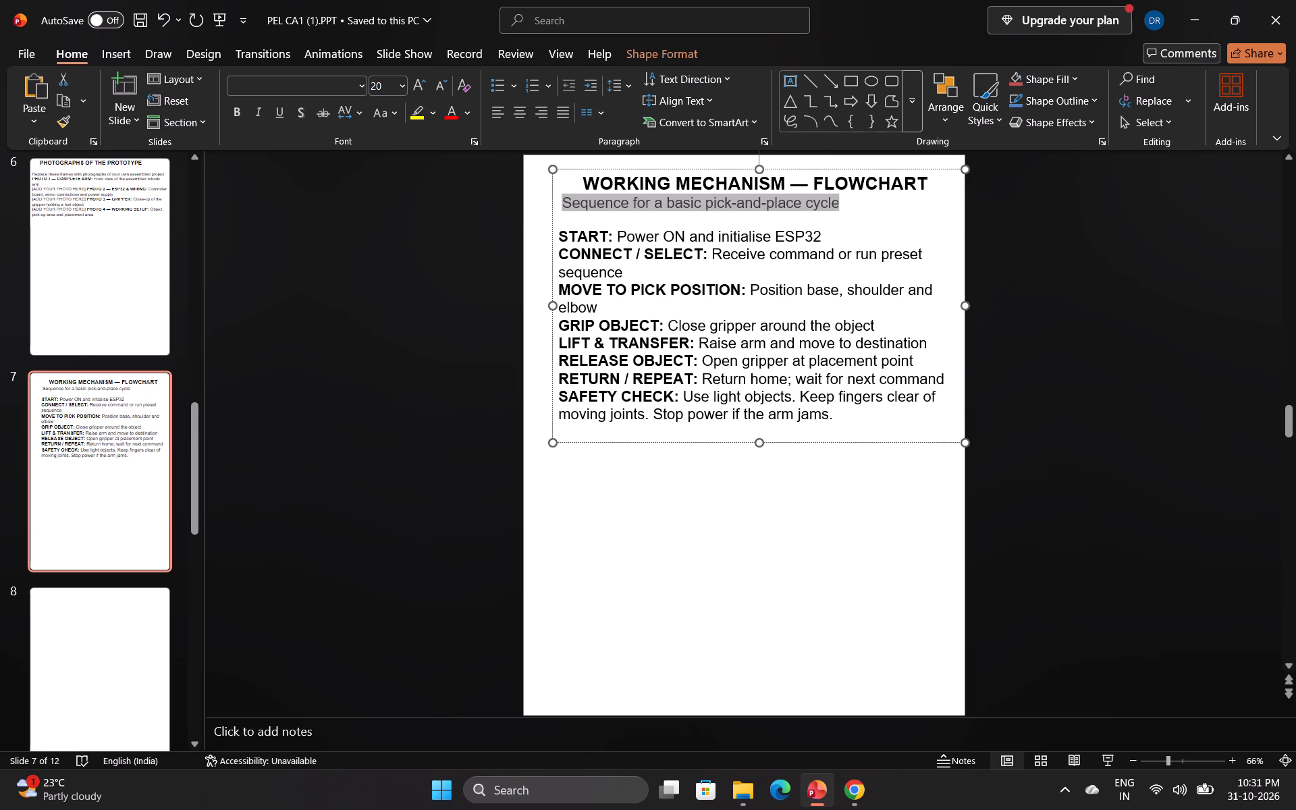
Insert a blank line between the START and CONNECT / SELECT lines.
left_click(558, 254)
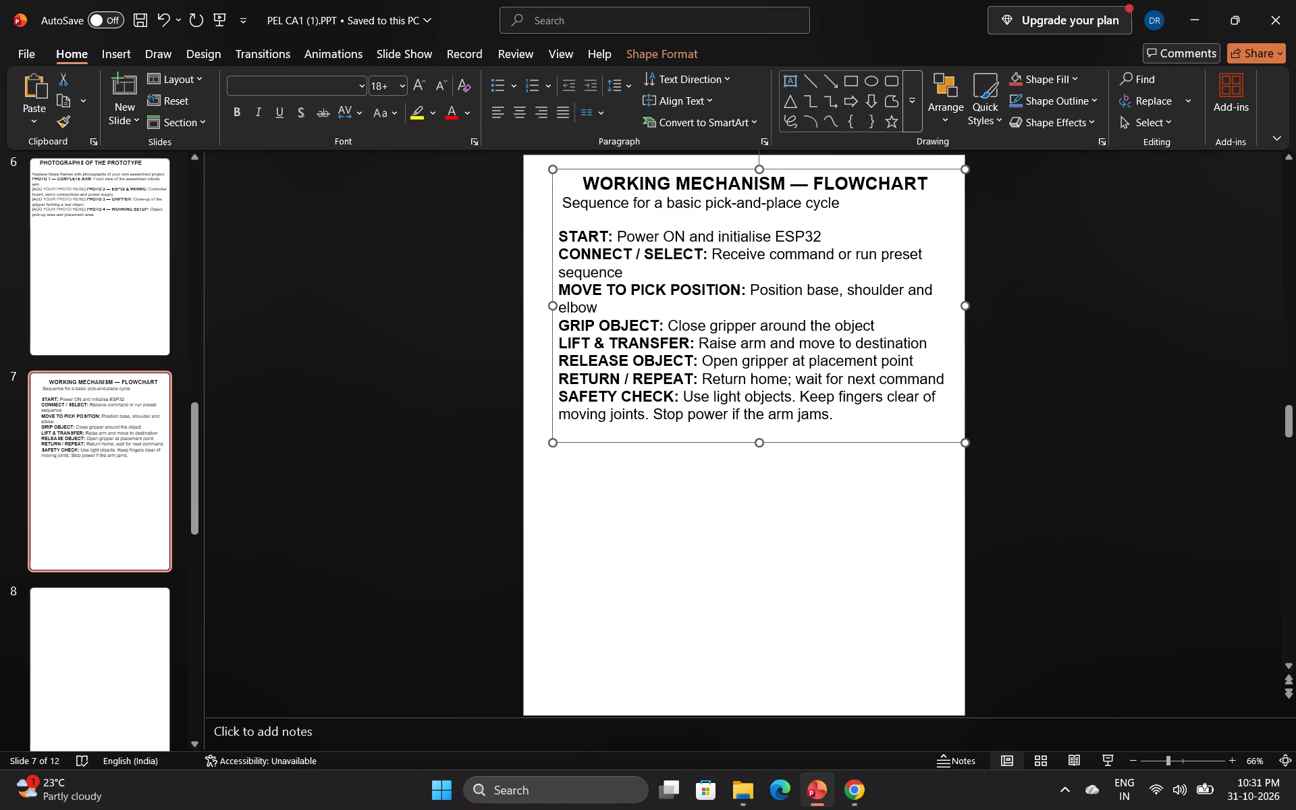
left_click(560, 256)
key("Return")
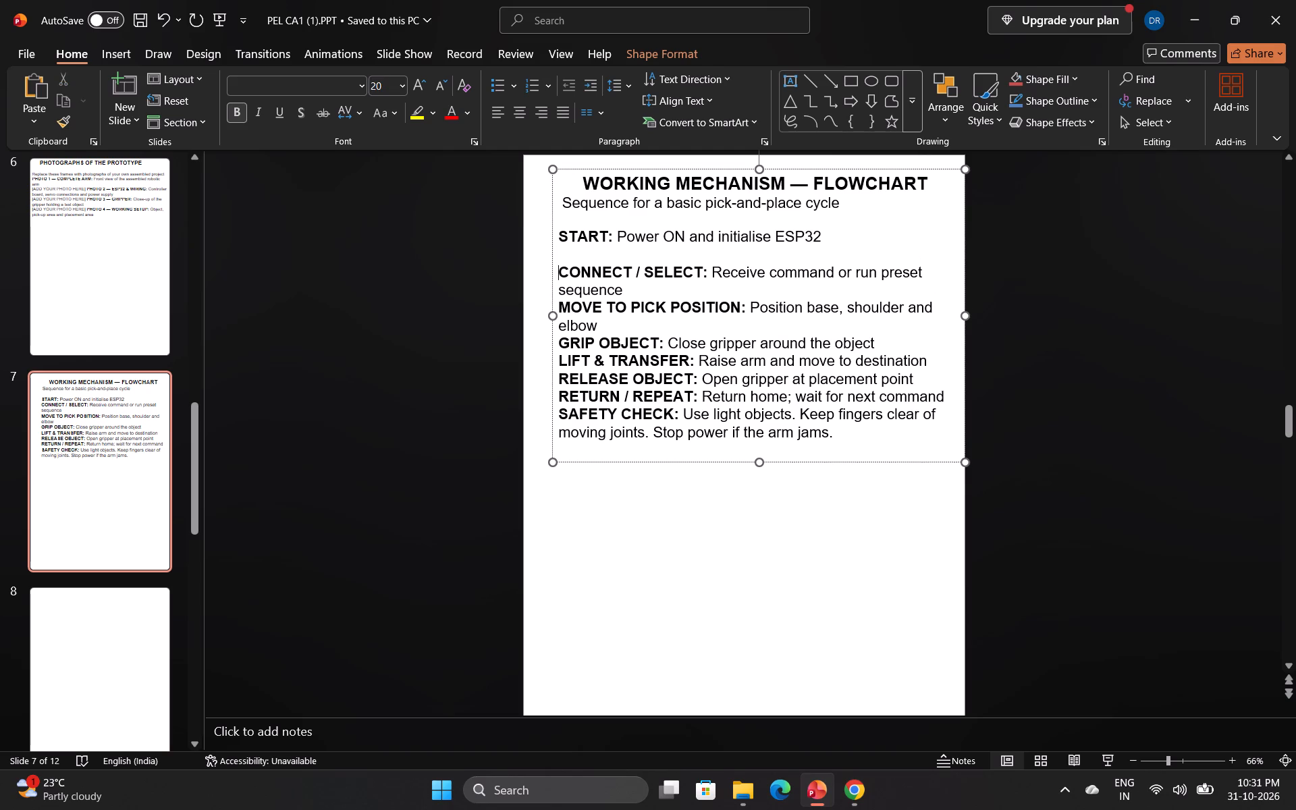
Insert a blank line between each remaining pair of flowchart entries, from CONNECT / SELECT down to SAFETY CHECK.
key("Down")
key("Down")
key("Return")
key("Down")
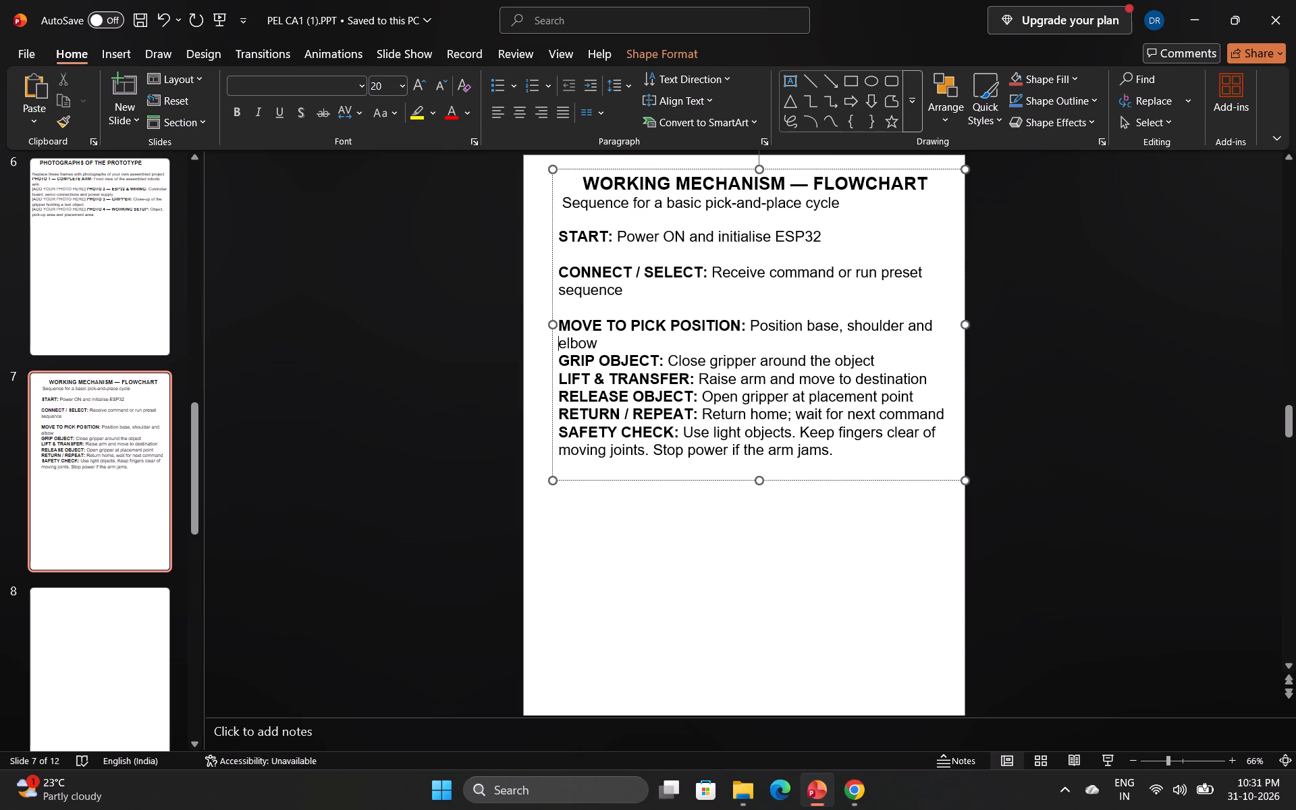
key("Down")
key("Return")
key("Down")
key("Return")
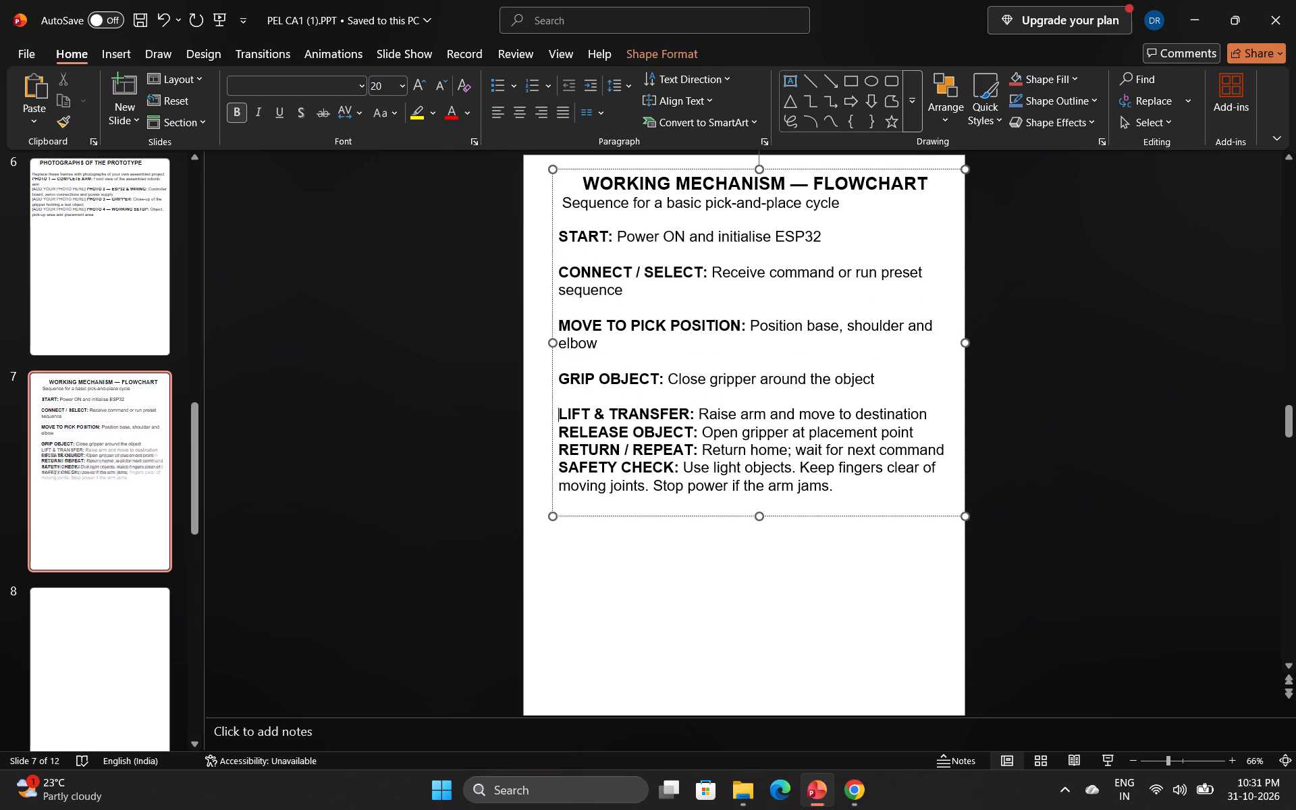
key("Down")
key("Return")
key("Down")
key("Return")
key("Down")
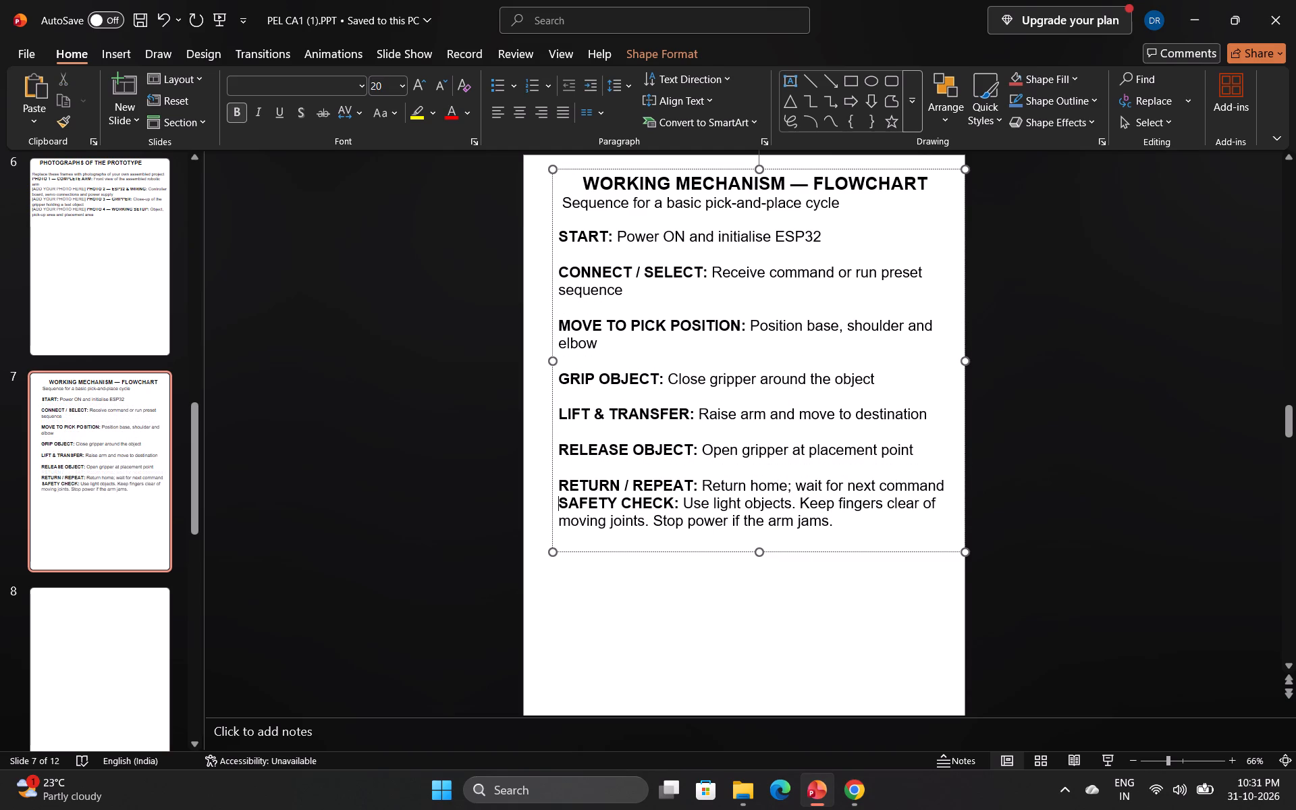
key("Return")
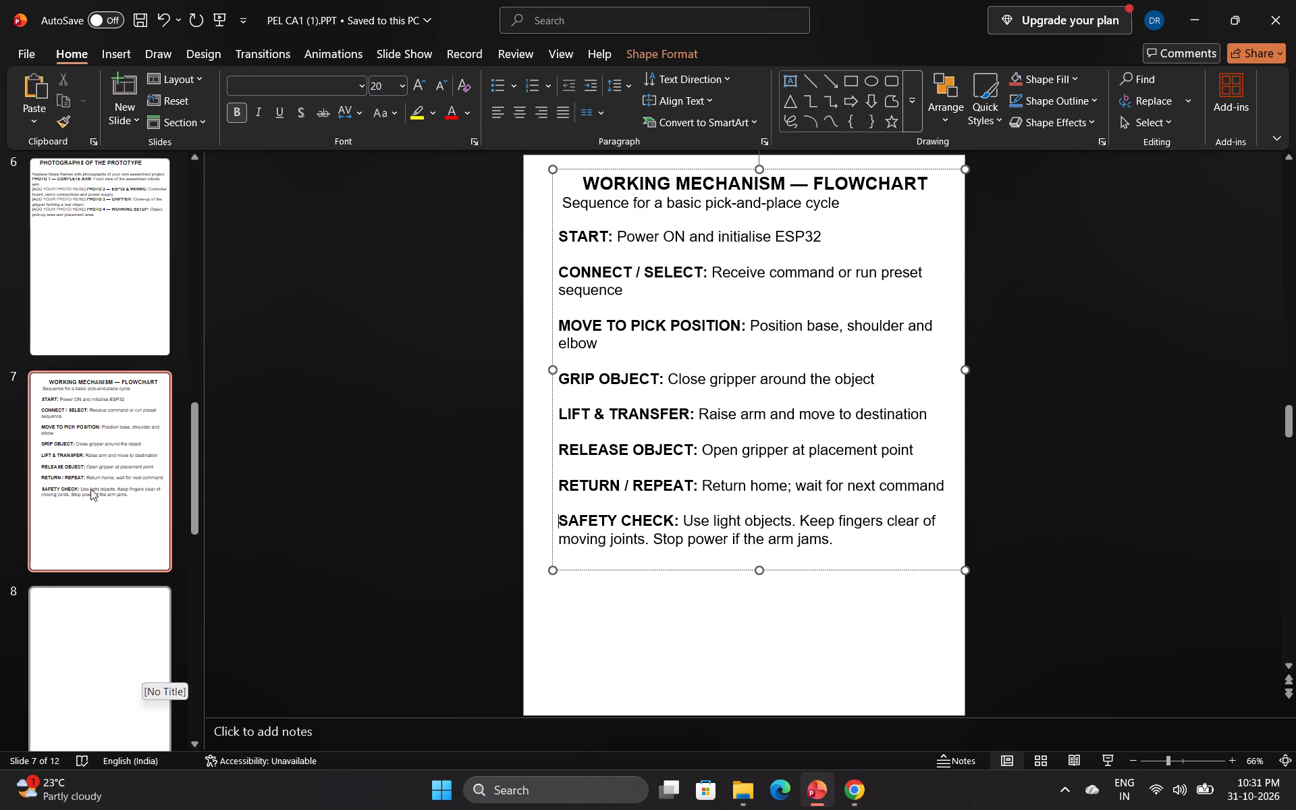
Delete the PHOTOGRAPHS OF THE PROTOTYPE slide and go to the blank slide after the flowchart.
left_click(49, 206)
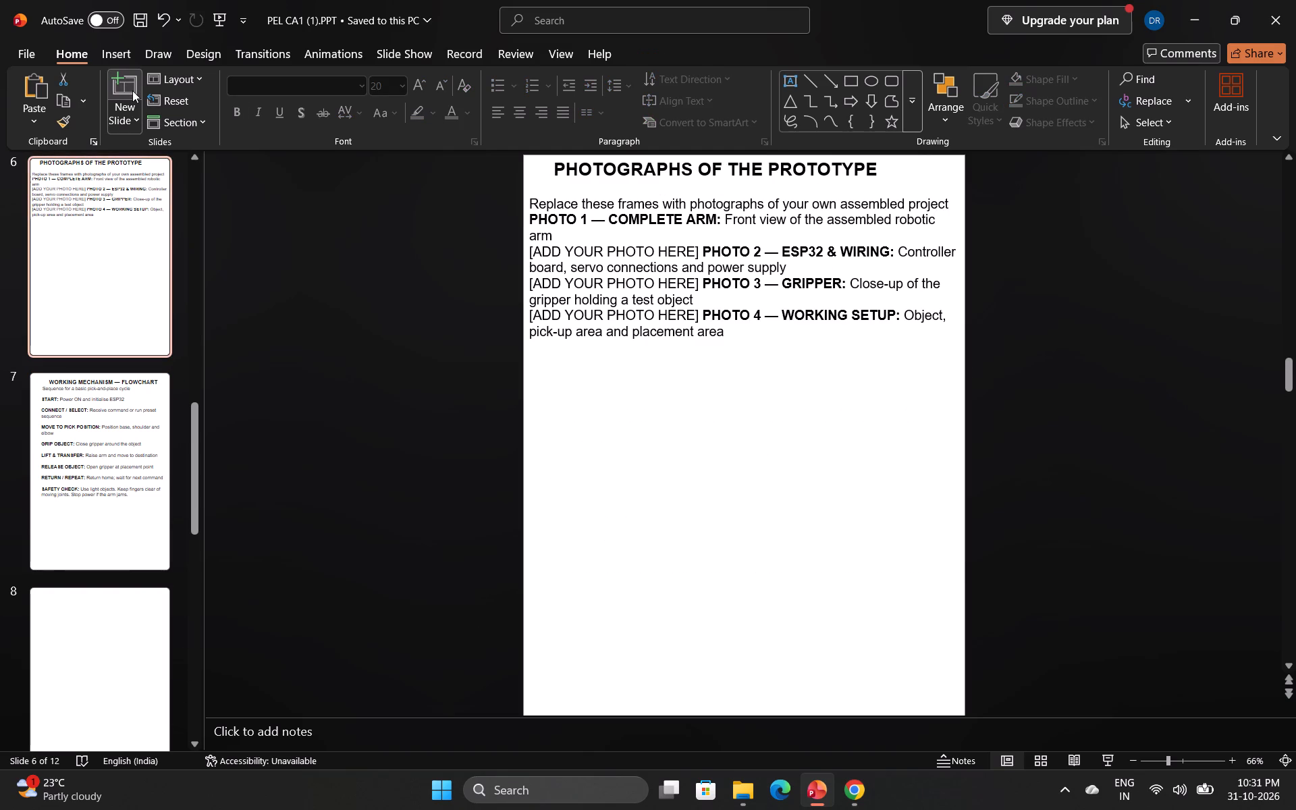
key("Delete")
key("Down")
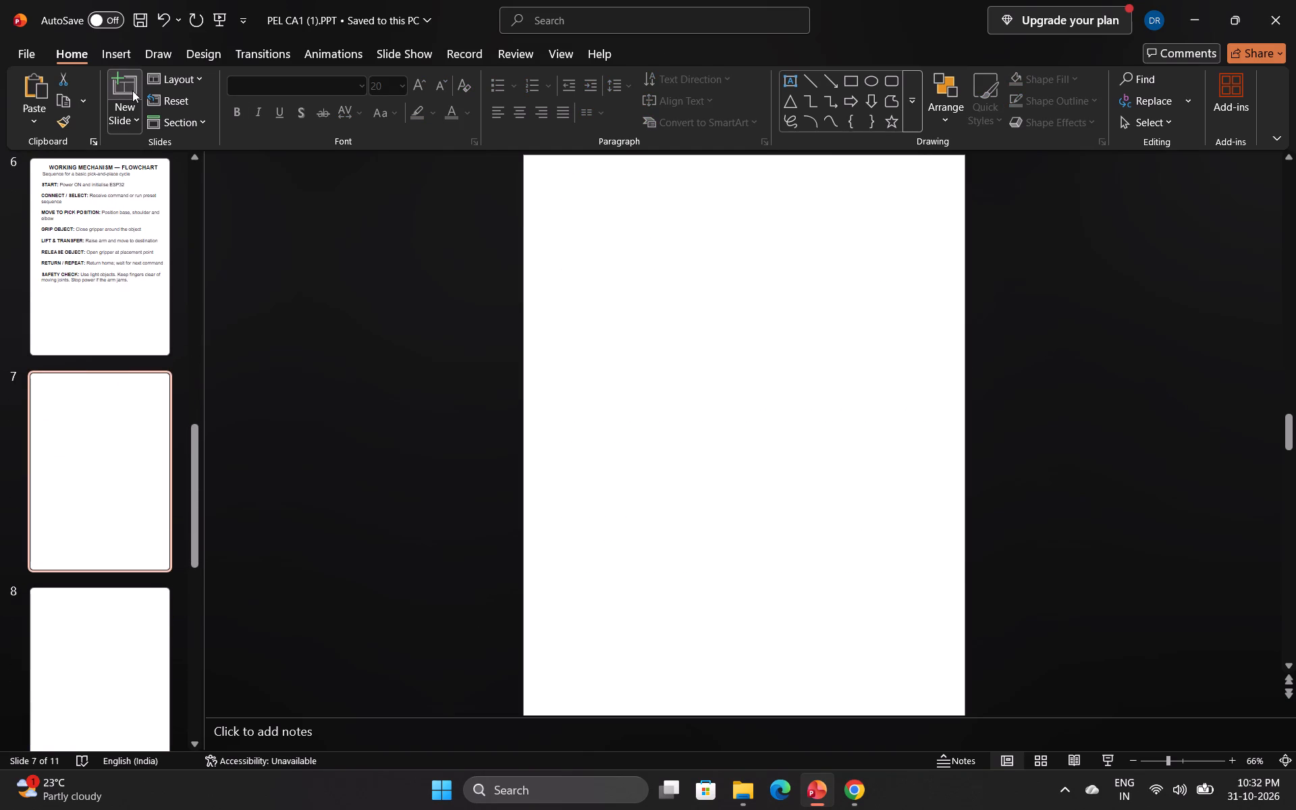
left_click(859, 806)
scroll(628, 488, "down", 1)
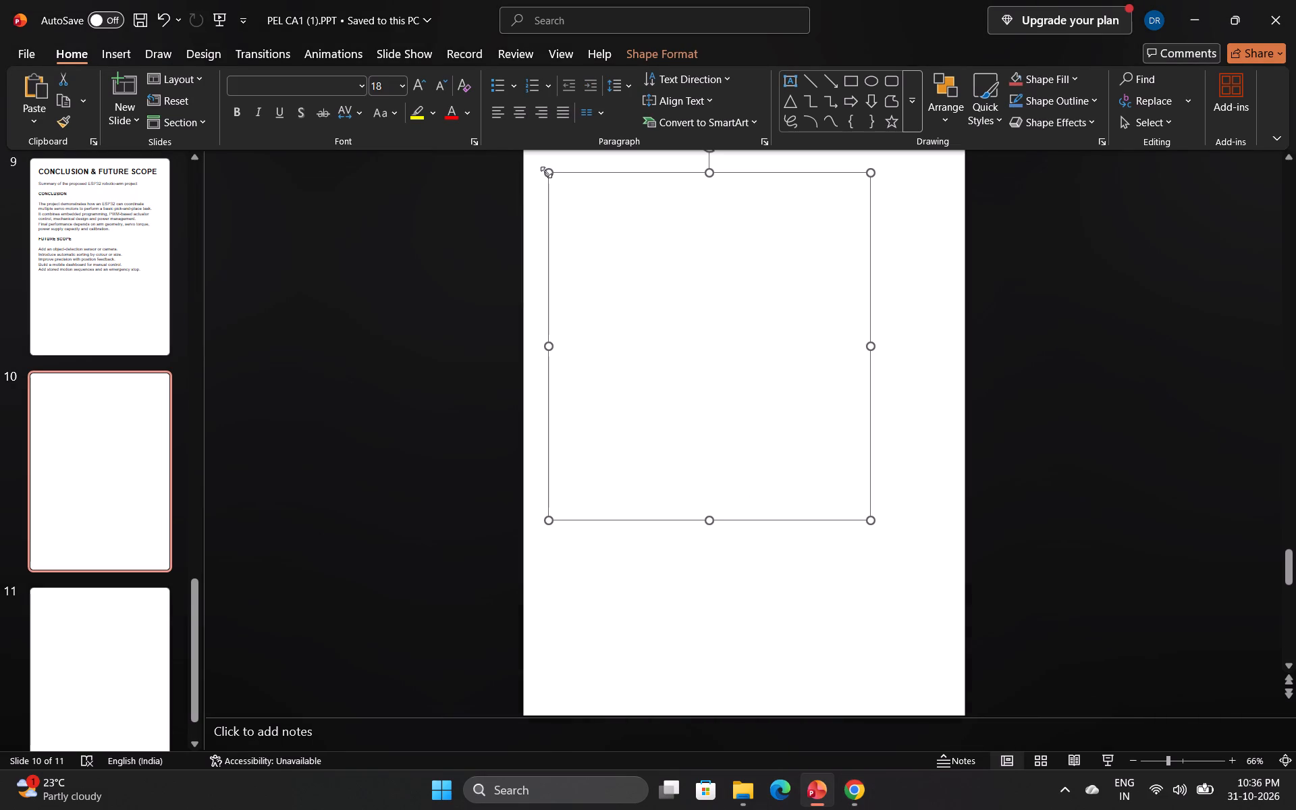
left_click_drag(870, 521, 926, 686)
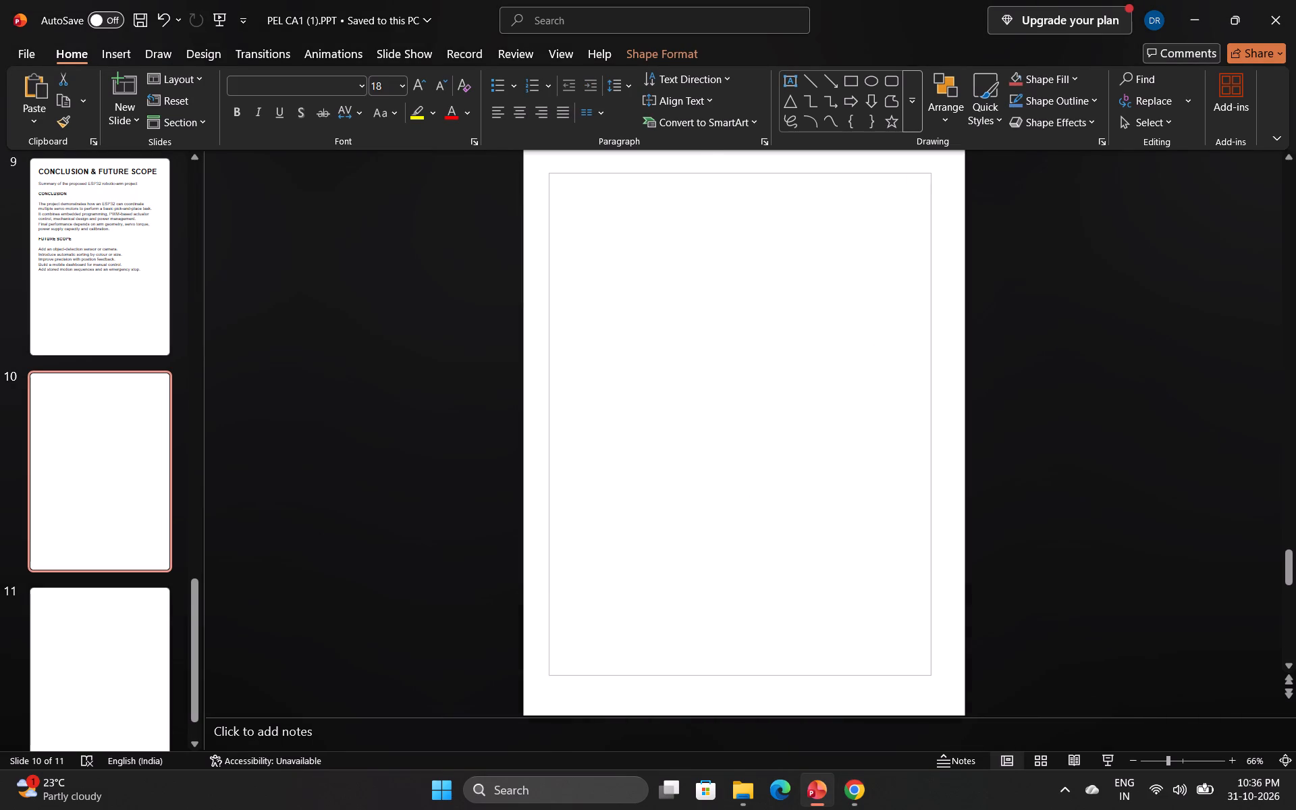
left_click_drag(926, 686, 924, 696)
Paste the copied REFERENCES section into the slide 10 text box.
double_click(624, 250)
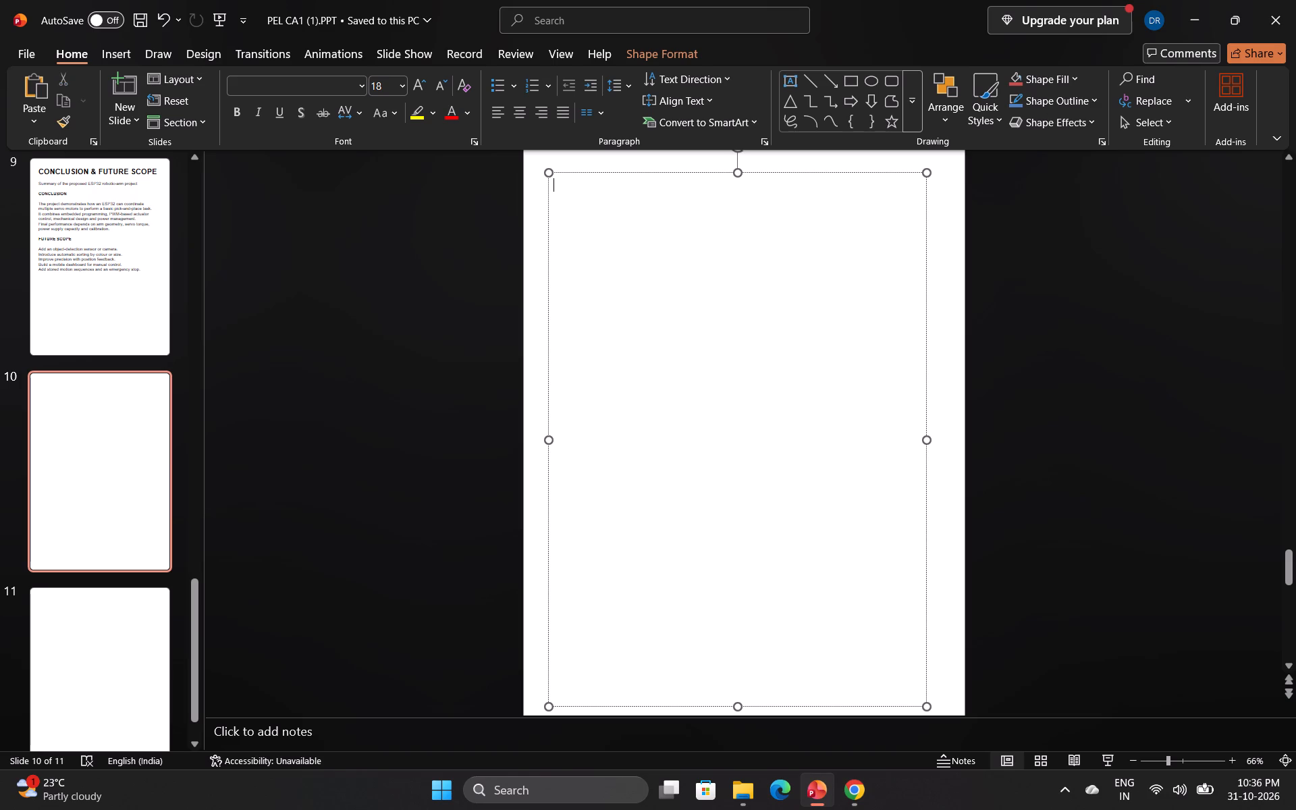
key("ctrl+v")
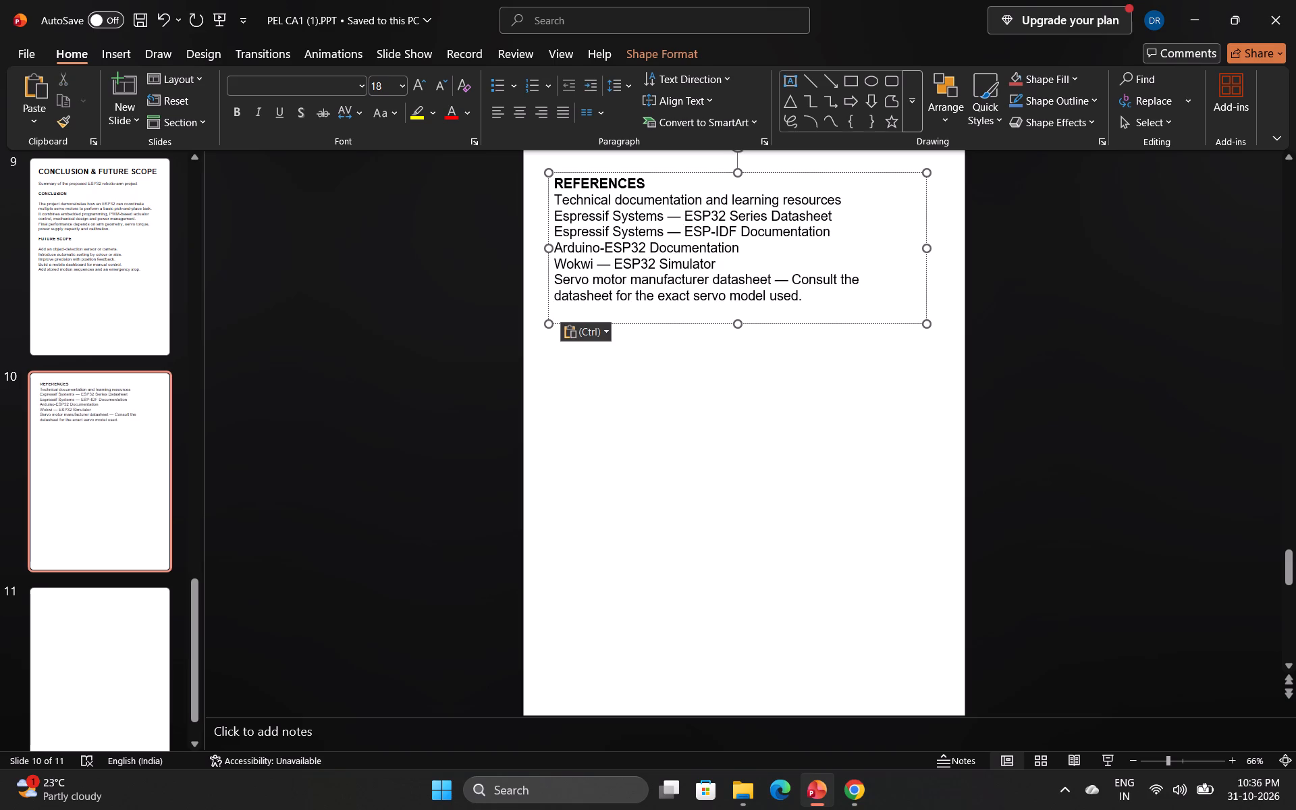
Set the REFERENCES heading on slide 10 to font size 32.
left_click_drag(554, 183, 643, 180)
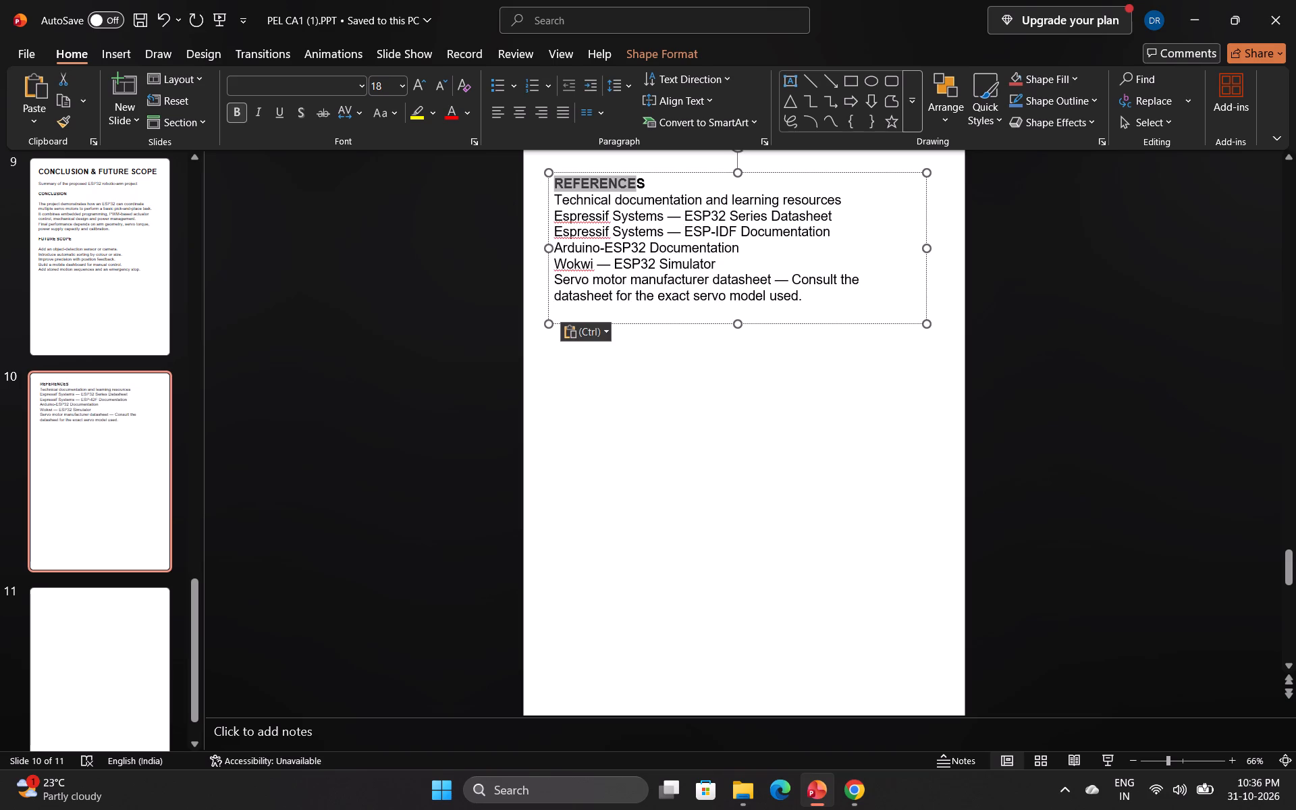
left_click_drag(643, 180, 653, 182)
left_click(775, 132)
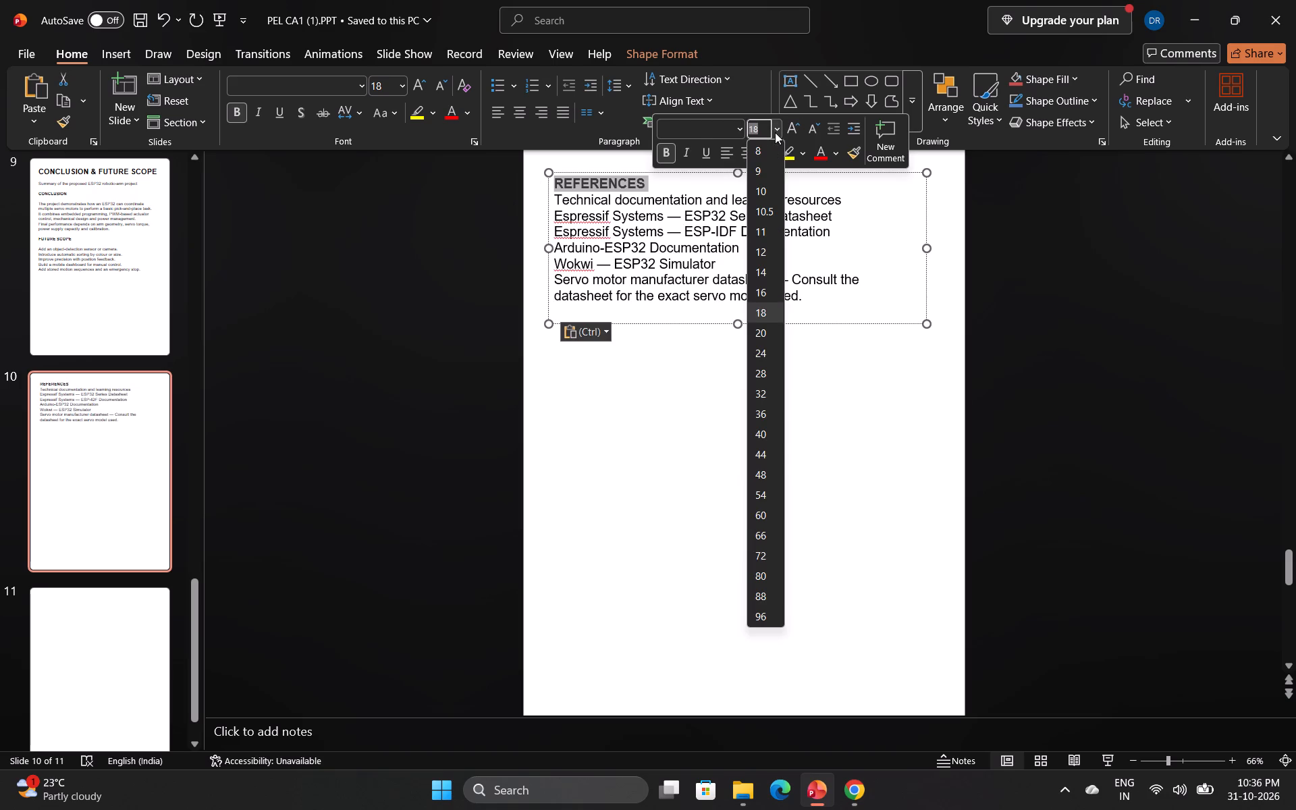
left_click(757, 394)
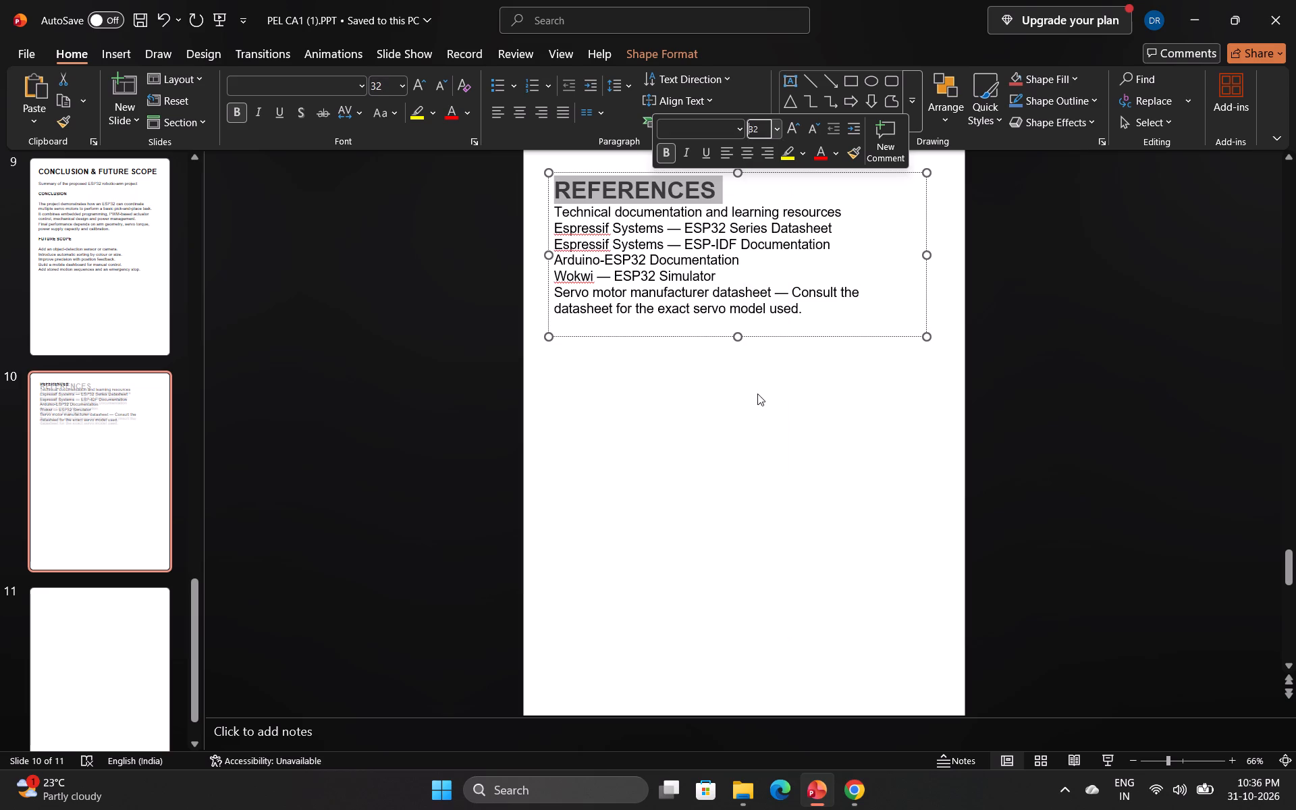
Insert a blank line below the REFERENCES heading on slide 10 and another before each of the five reference entries.
left_click(558, 208)
key("Return")
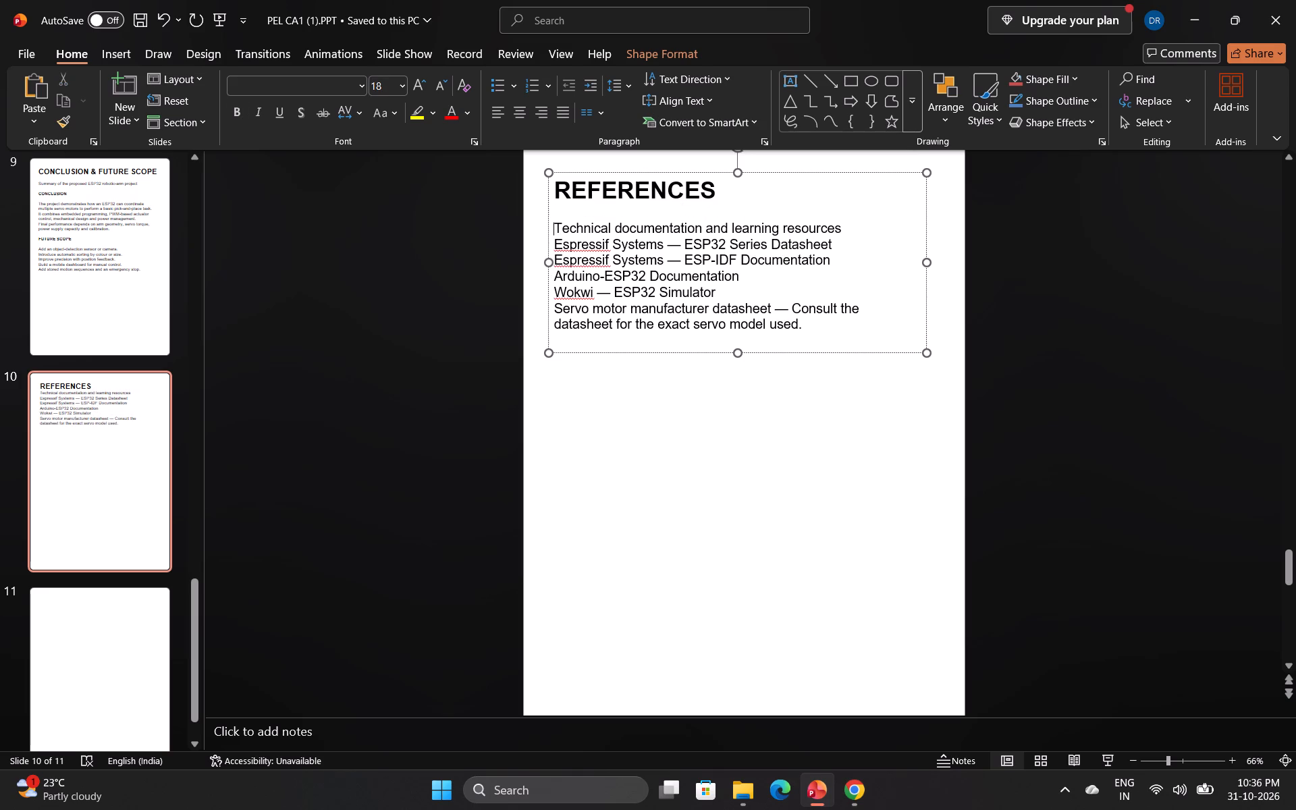
left_click(591, 477)
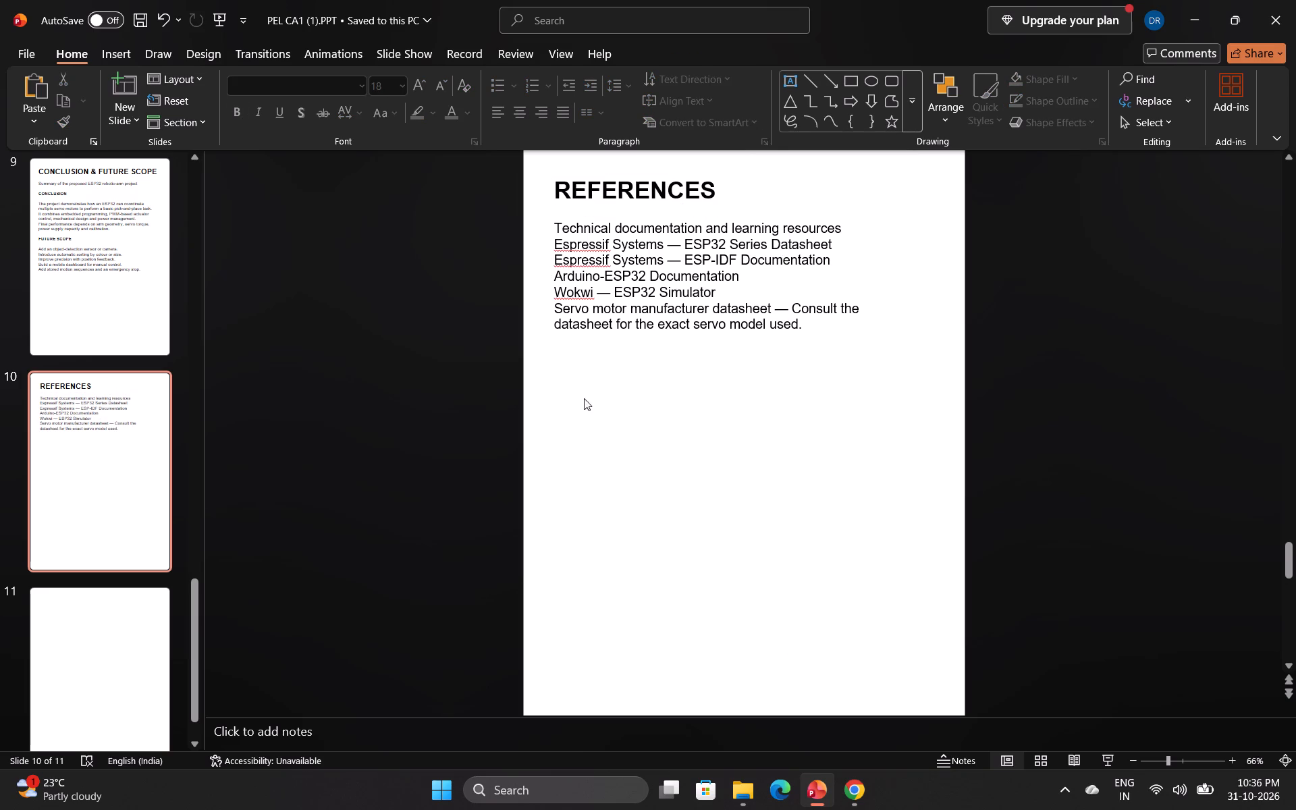
left_click(561, 242)
key("Up")
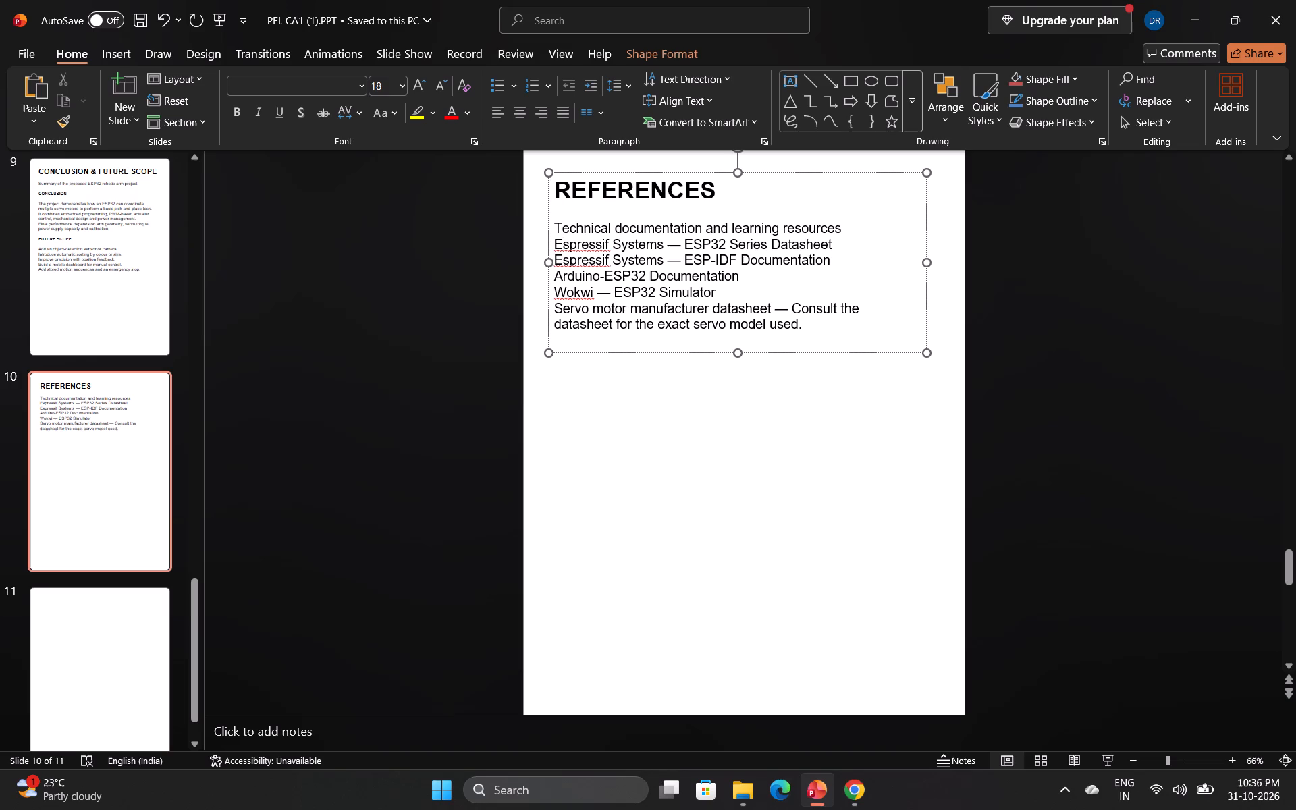
key("Down")
key("Left")
key("Return")
key("Down")
key("Return")
key("Down")
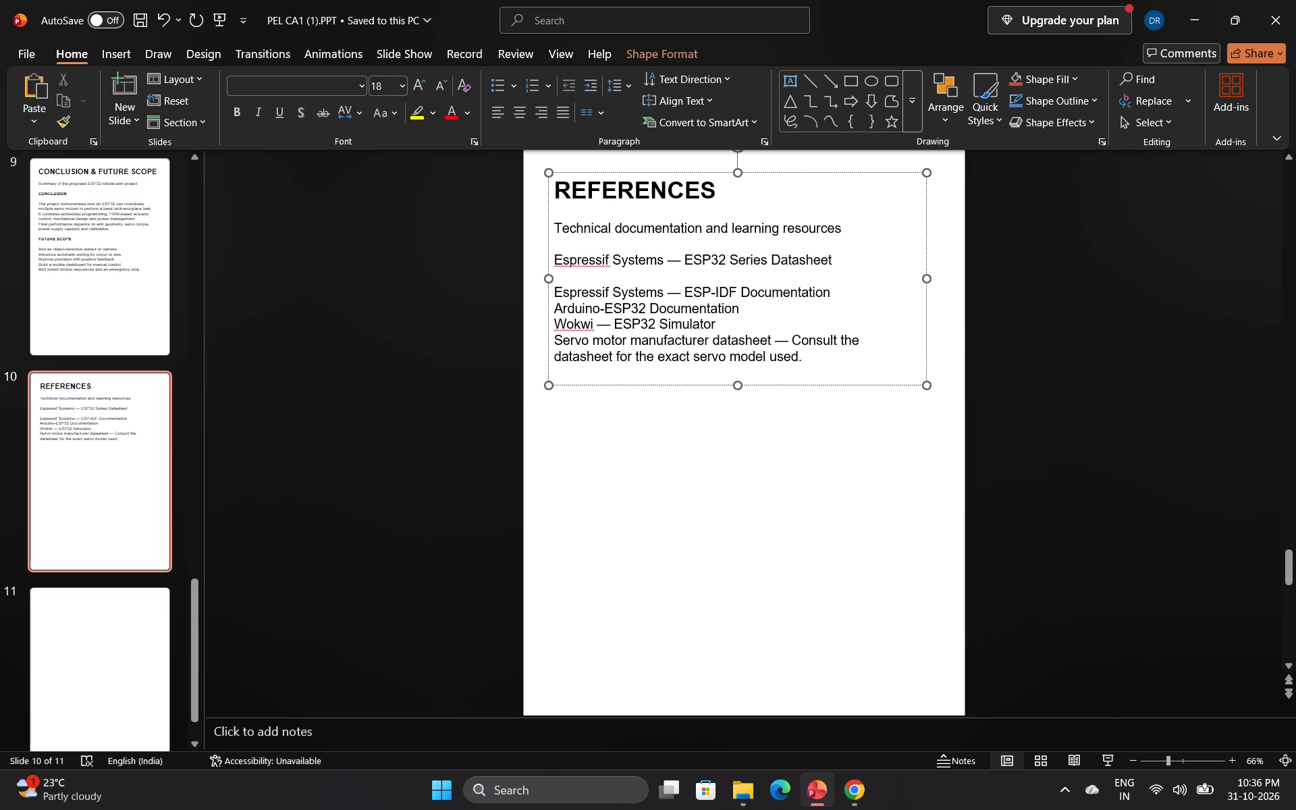
key("Return")
key("Down")
key("Return")
key("Down")
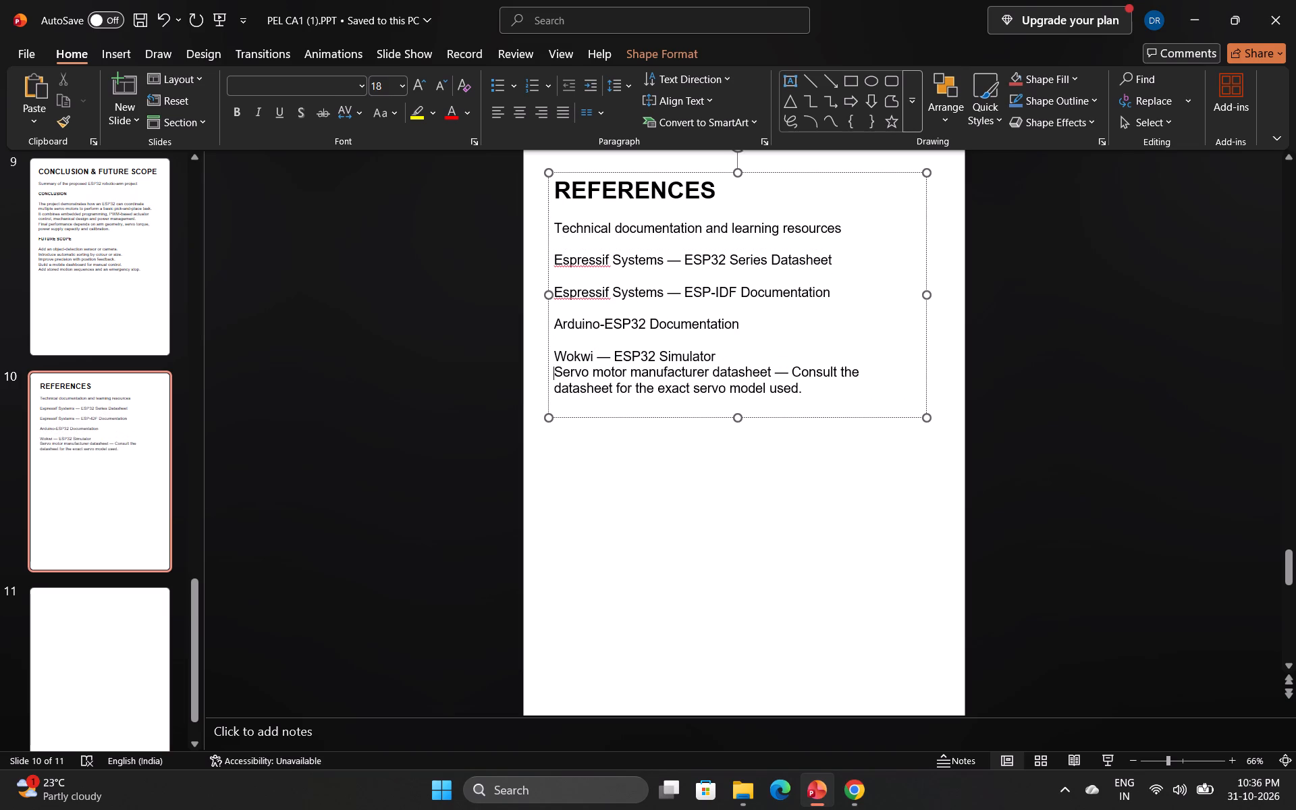
key("Return")
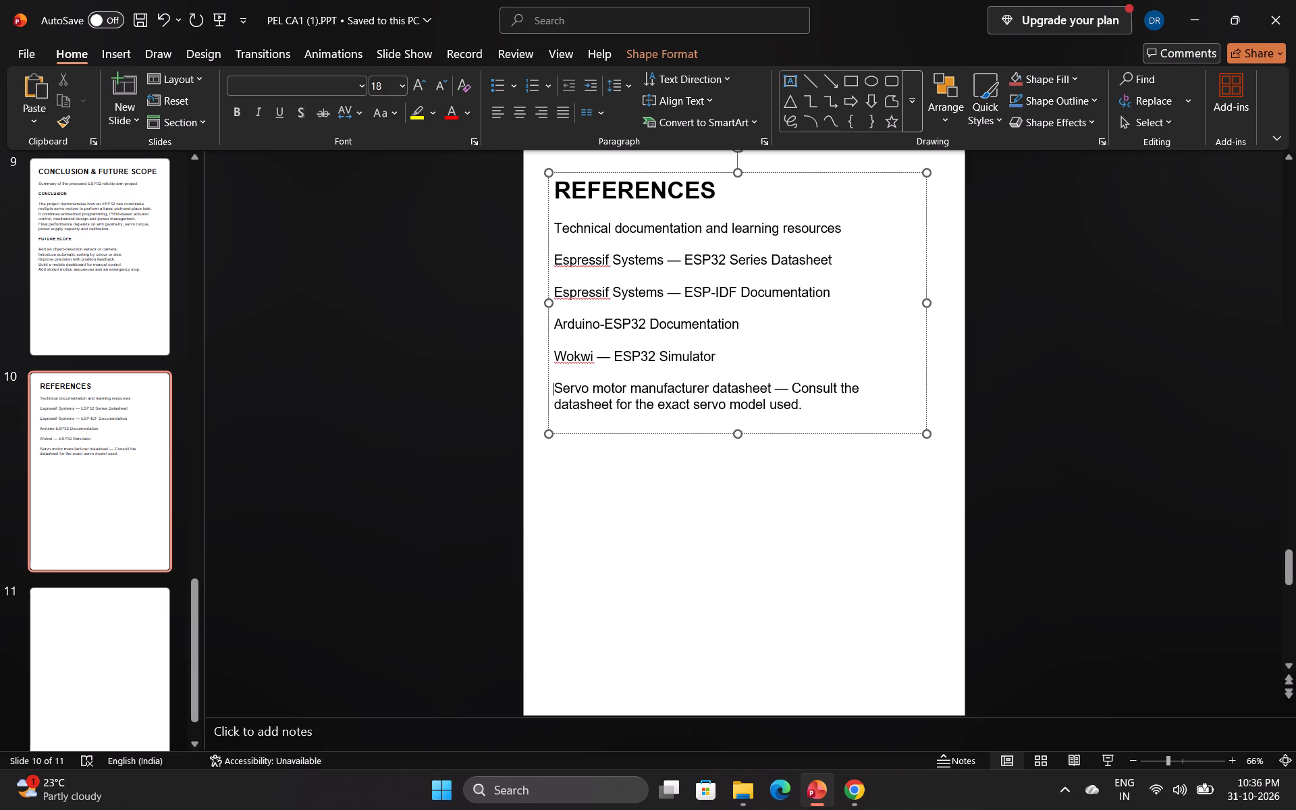
left_click(538, 560)
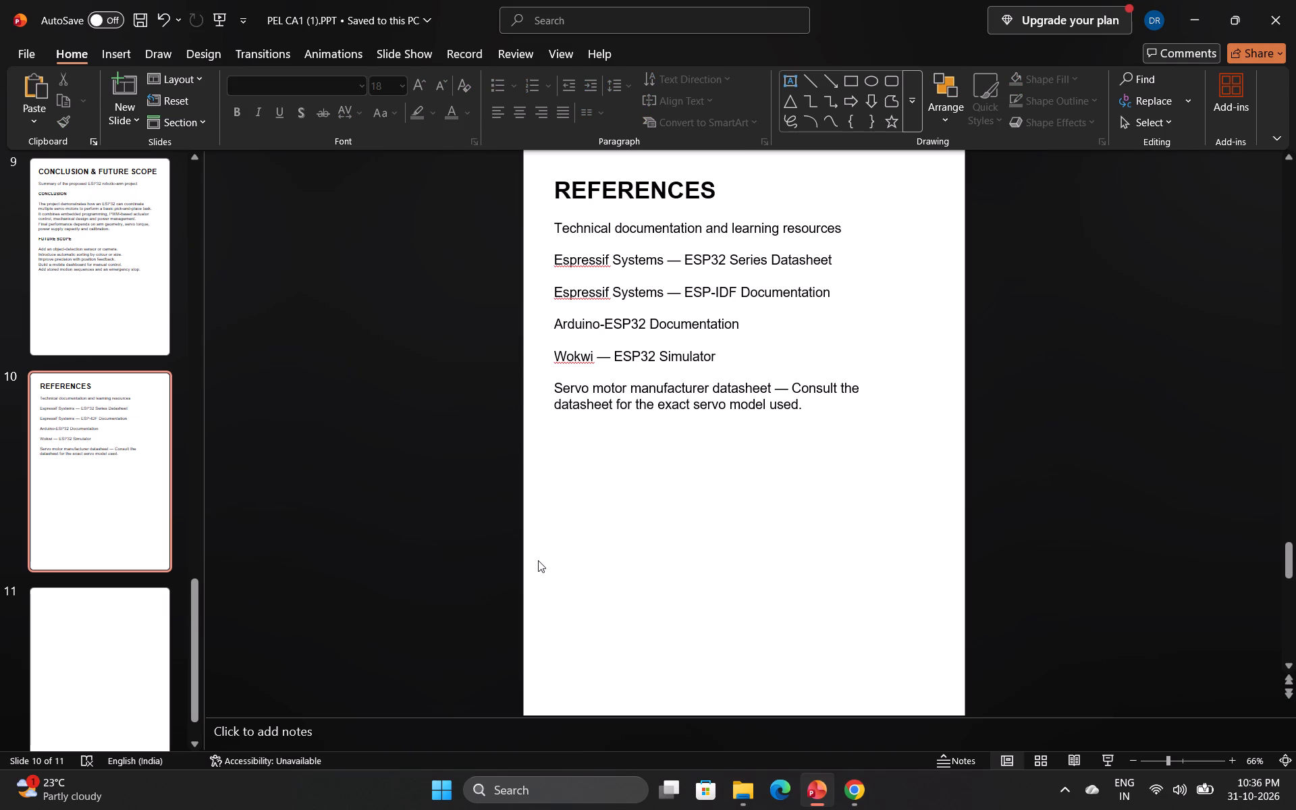
Delete the blank slide 5 that follows the REQUIREMENTS — COMPONENTS USED slide.
scroll(538, 560, "up", 10)
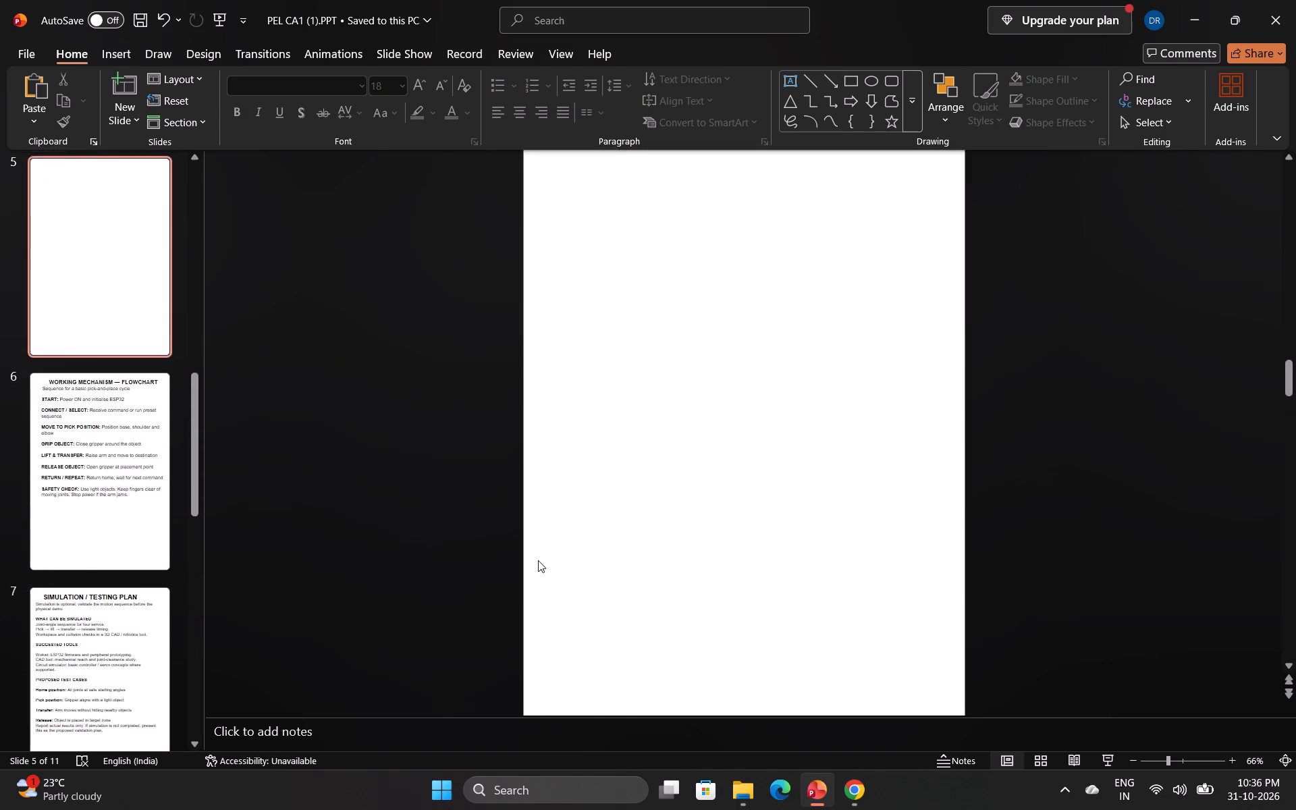
scroll(538, 560, "up", 3)
scroll(538, 560, "down", 4)
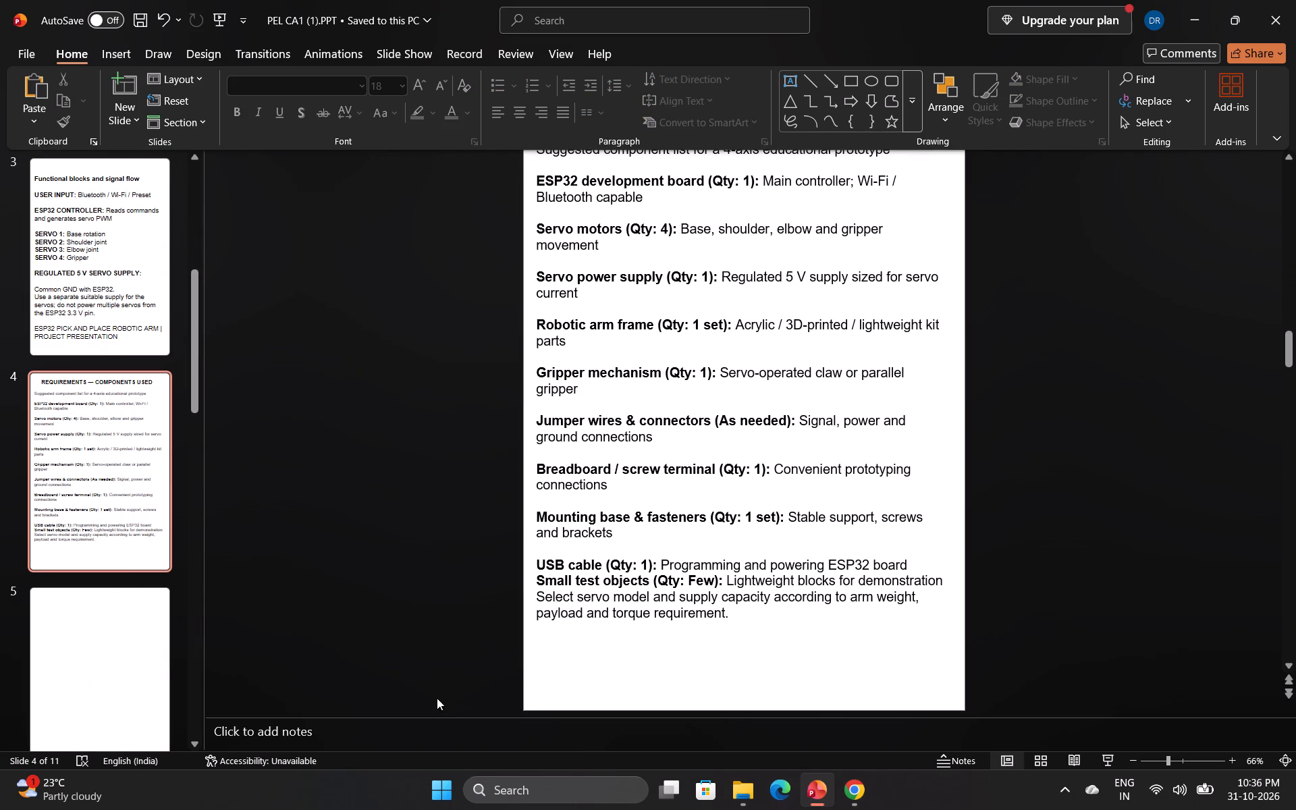
left_click(132, 634)
key("Delete")
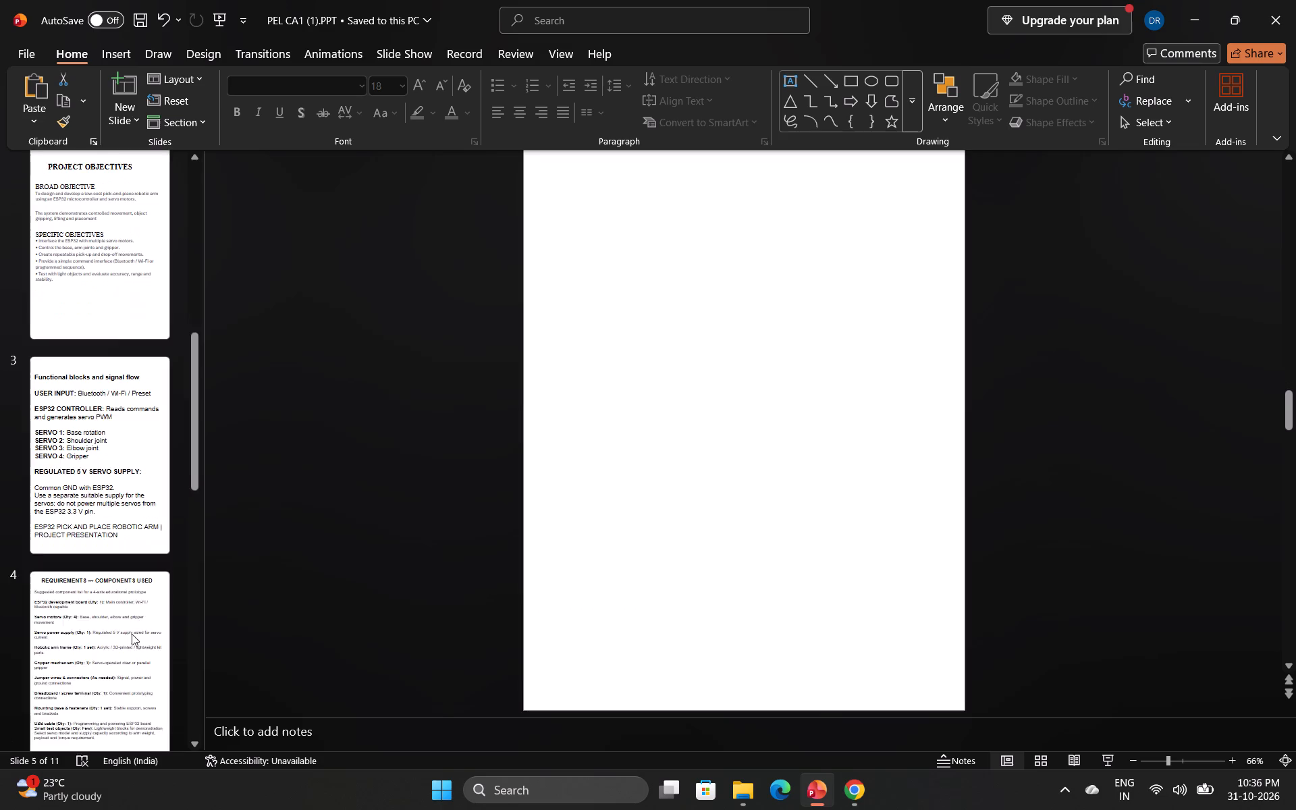
Review the slides of the deck, including the REFERENCES and VIDEO OF WORKING slides, for layout and order.
scroll(132, 634, "down", 3)
scroll(132, 634, "up", 3)
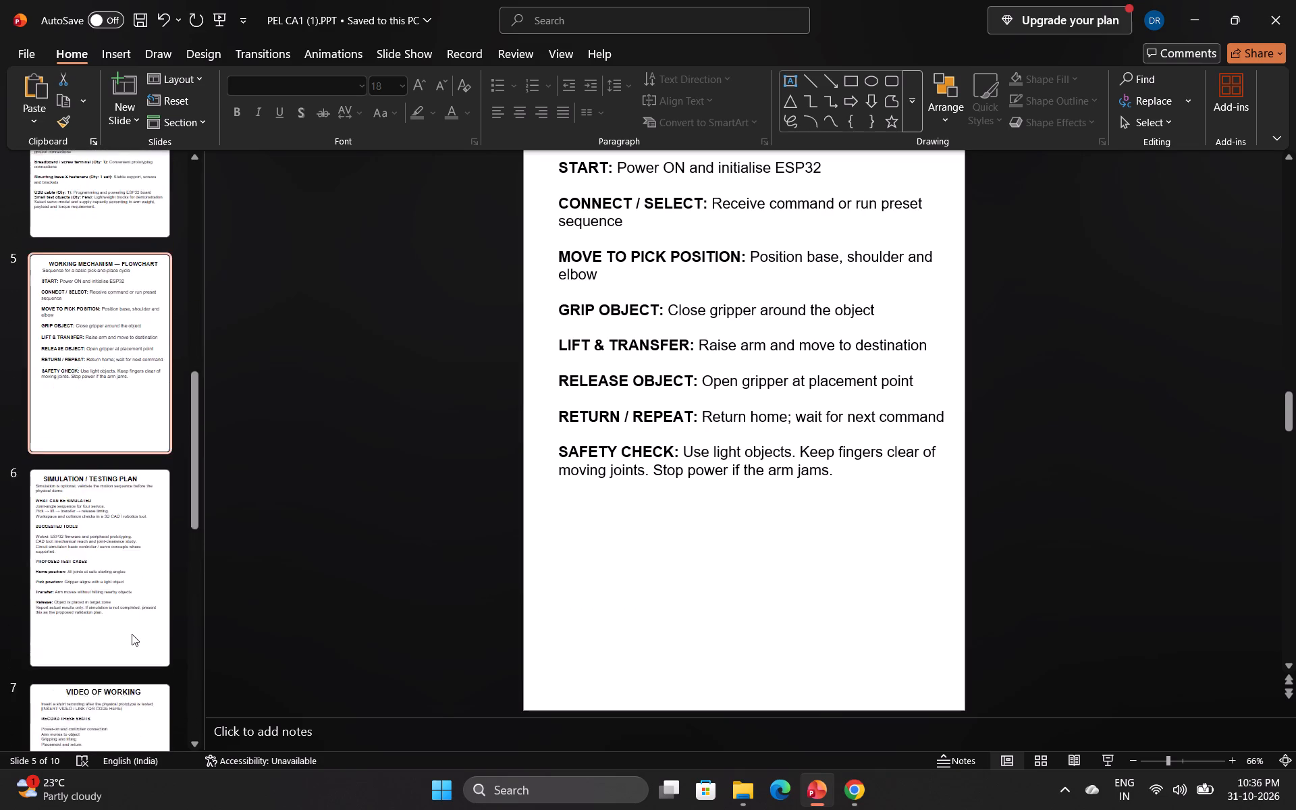
scroll(132, 634, "up", 3)
scroll(132, 634, "down", 5)
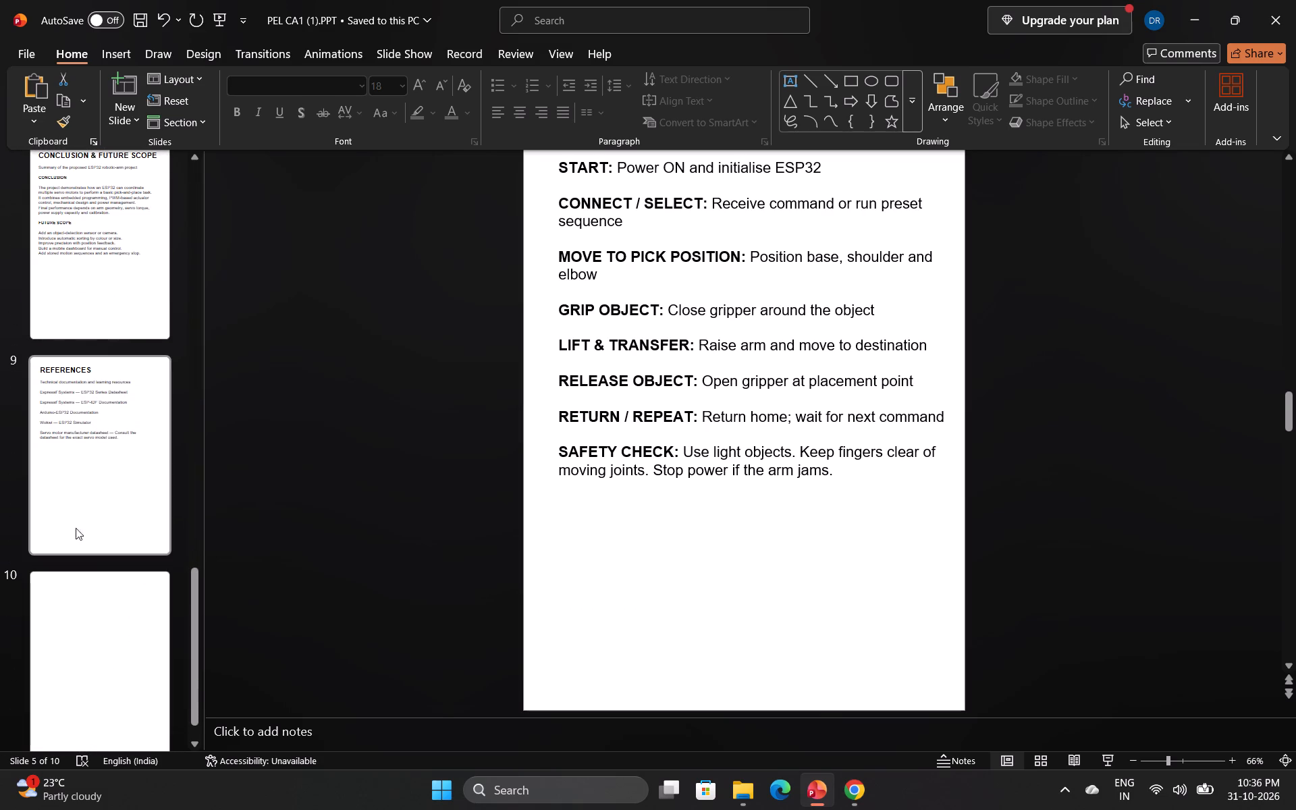
left_click(93, 482)
scroll(452, 463, "up", 1)
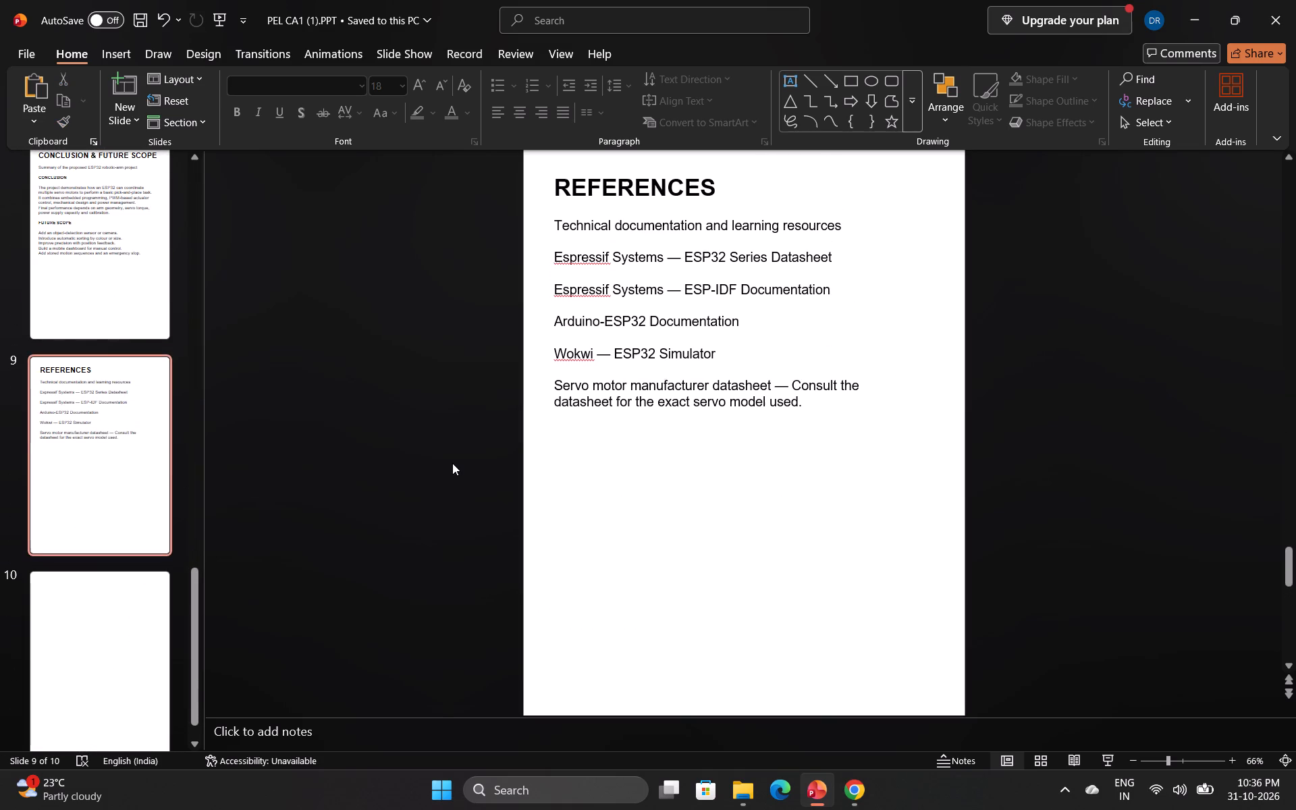
scroll(452, 463, "up", 3)
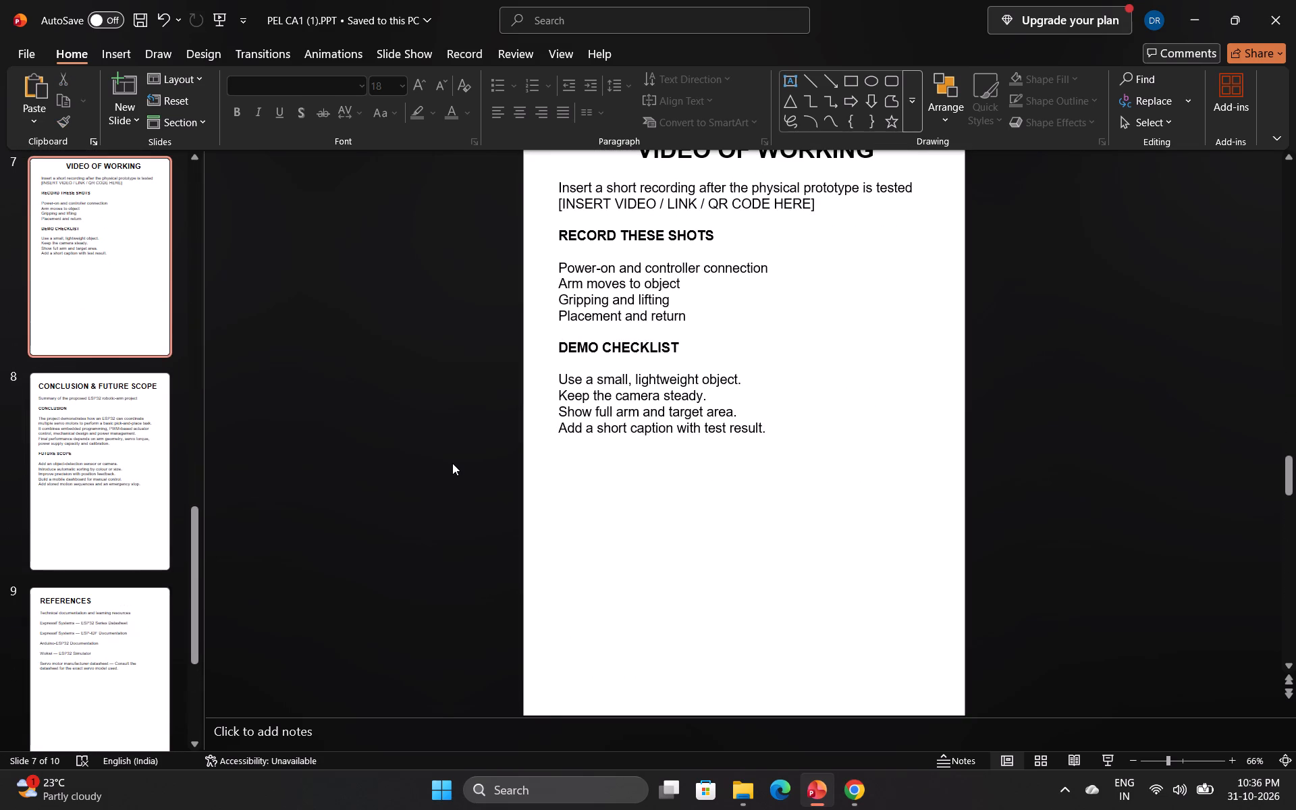
scroll(452, 463, "up", 1)
scroll(452, 463, "down", 3, "ctrl")
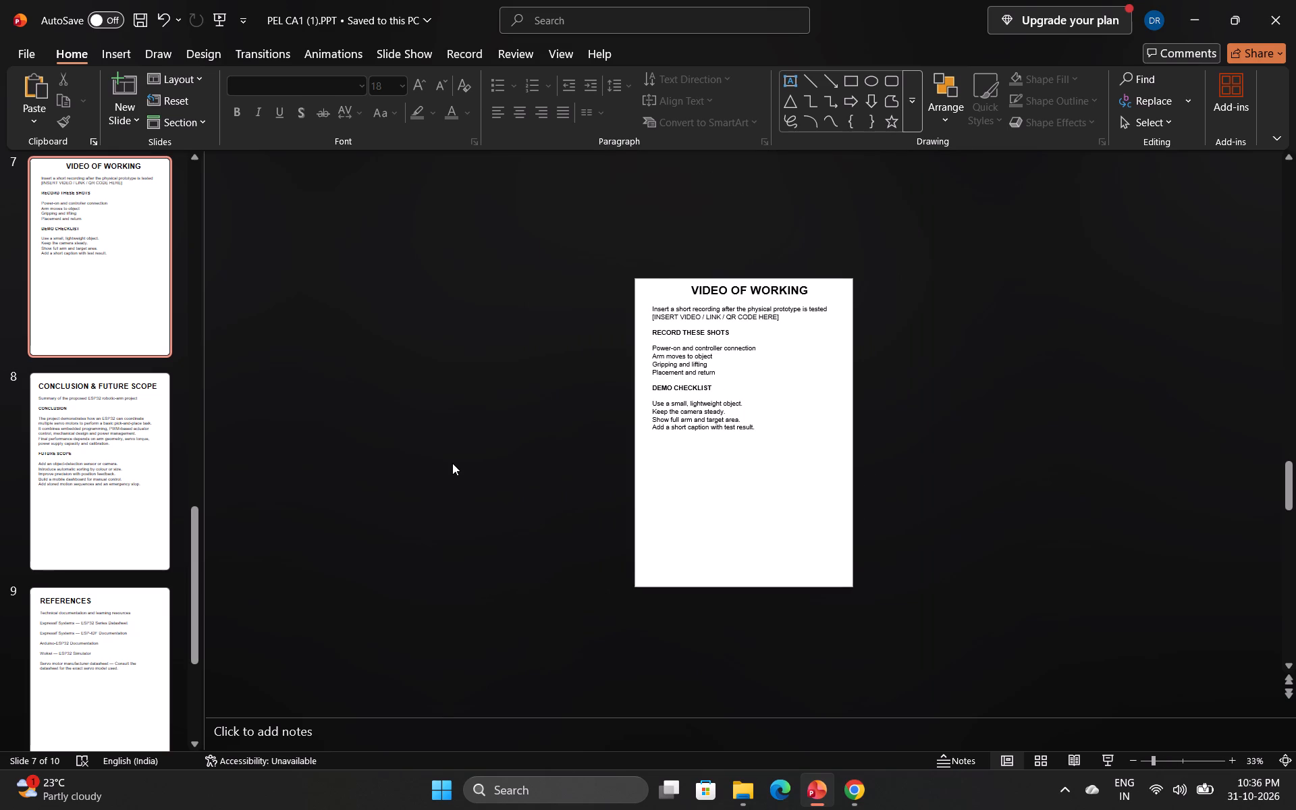
Save the edited PEL CA1 (1) presentation in place.
left_click(13, 53)
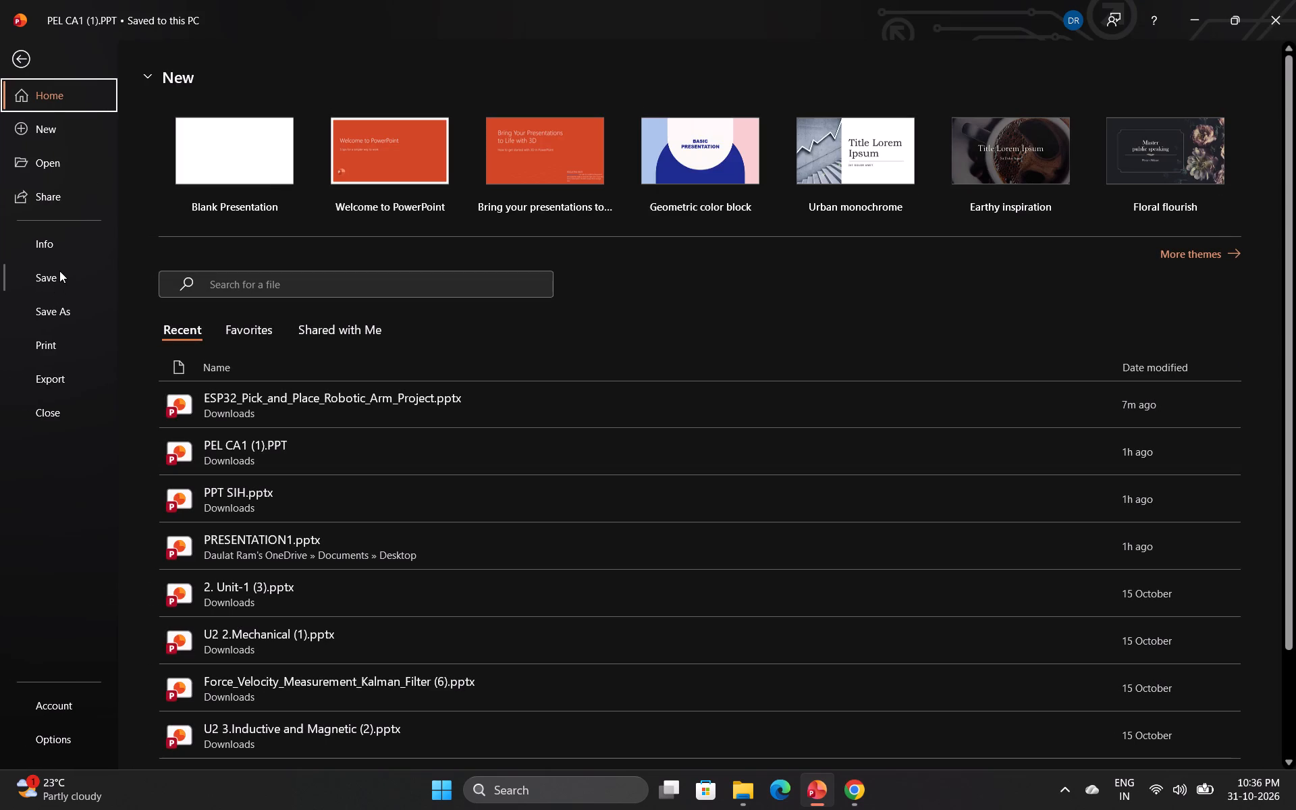
left_click(59, 271)
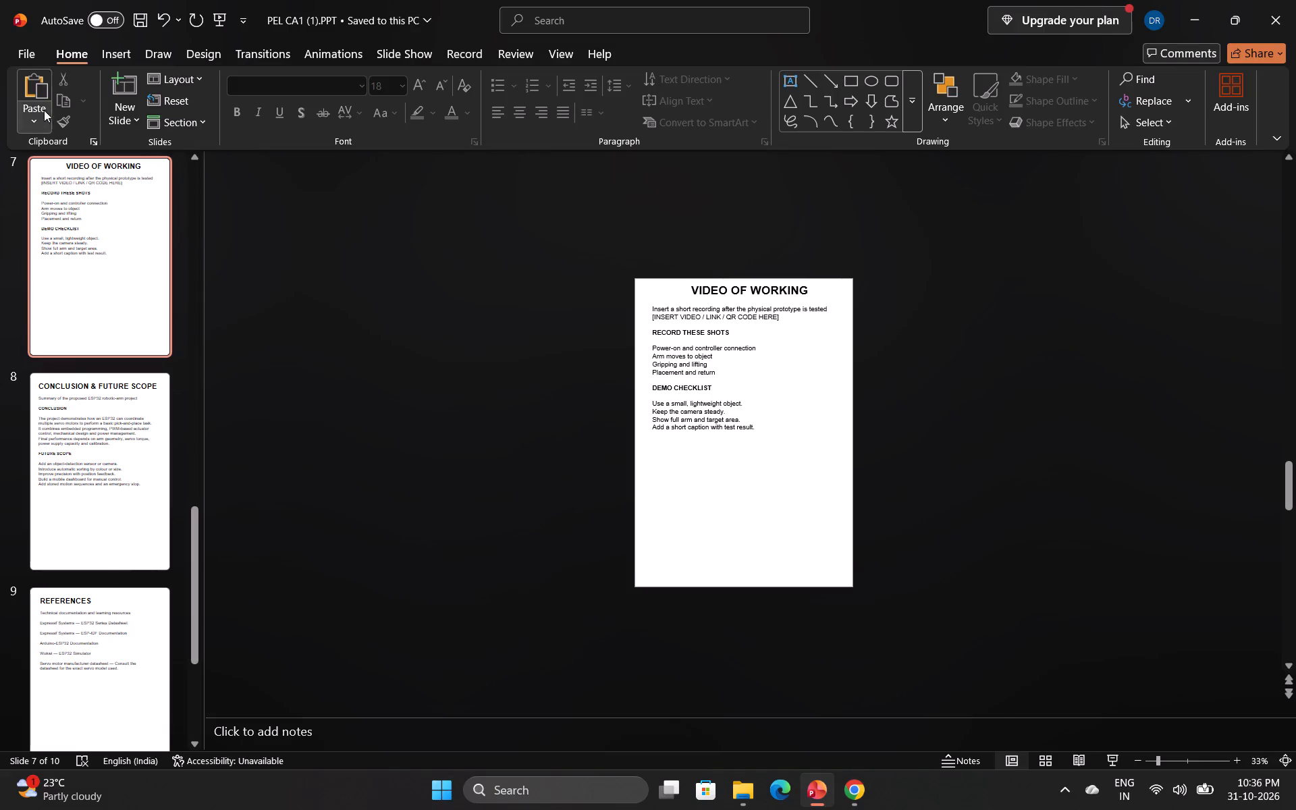
Save a copy of the deck as a PowerPoint Presentation named Robotics on the New Volume (E:) drive.
left_click(31, 55)
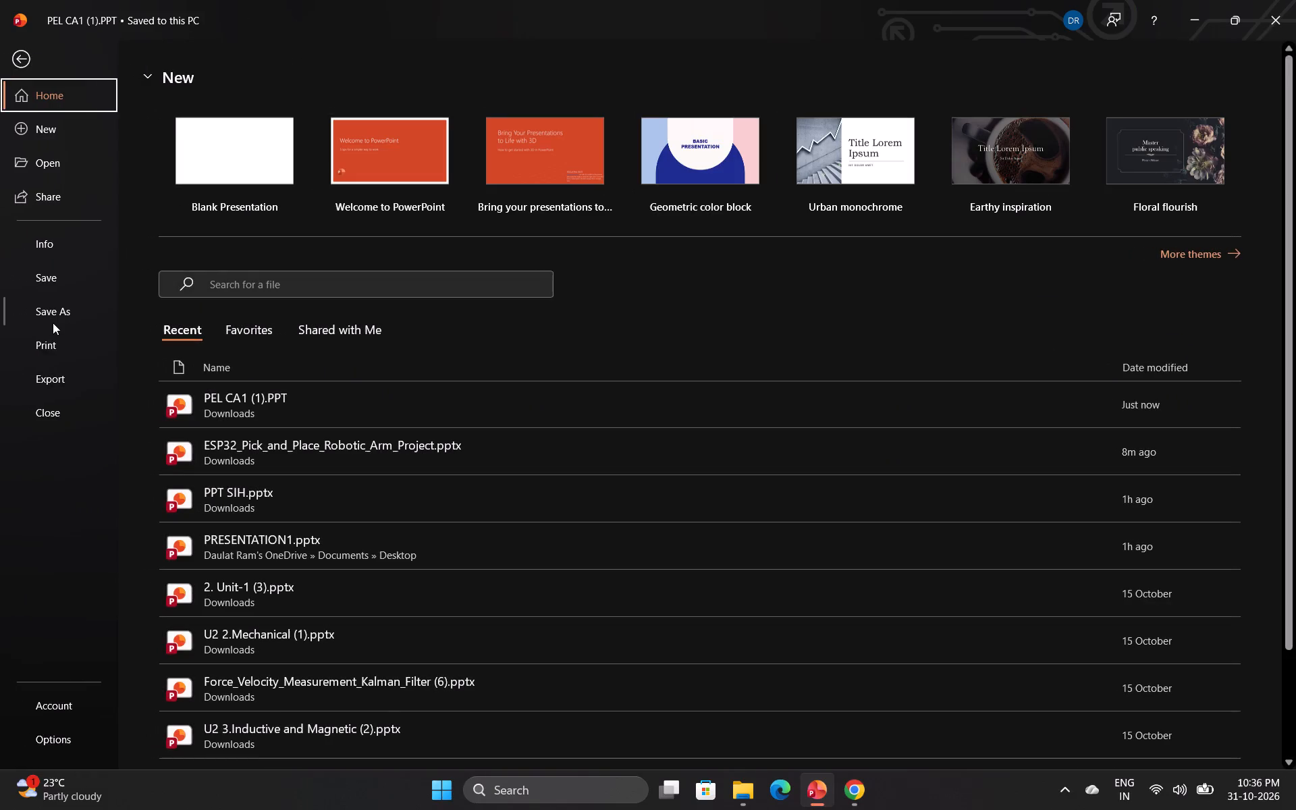
left_click(53, 323)
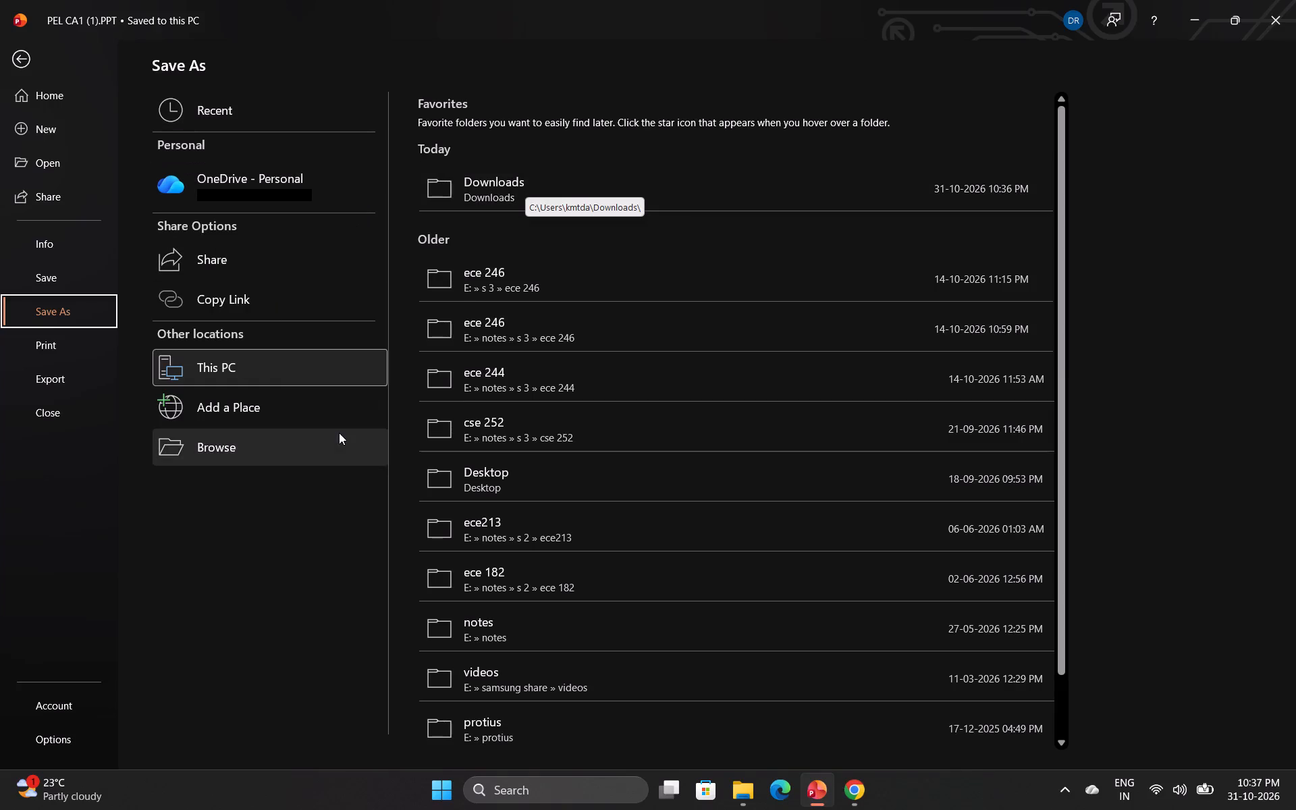
scroll(564, 539, "down", 7)
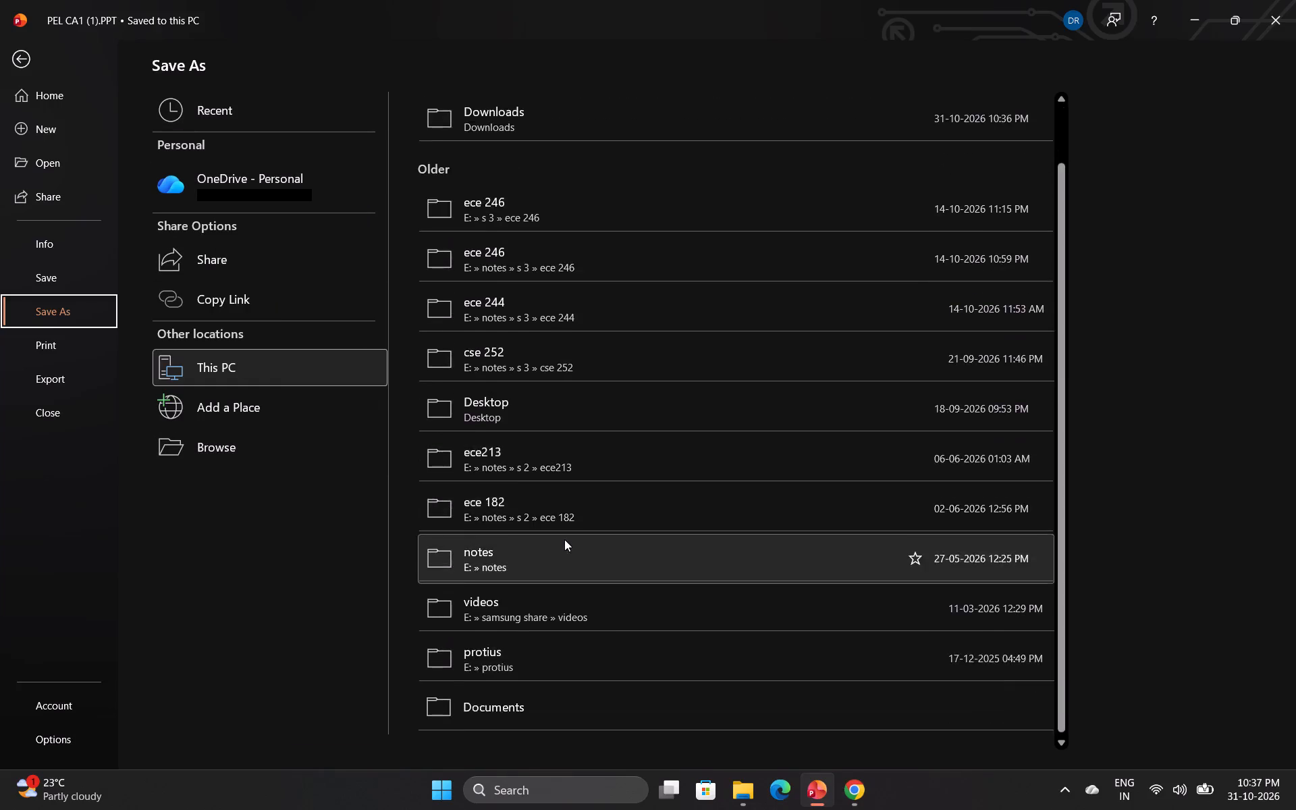
scroll(564, 539, "up", 3)
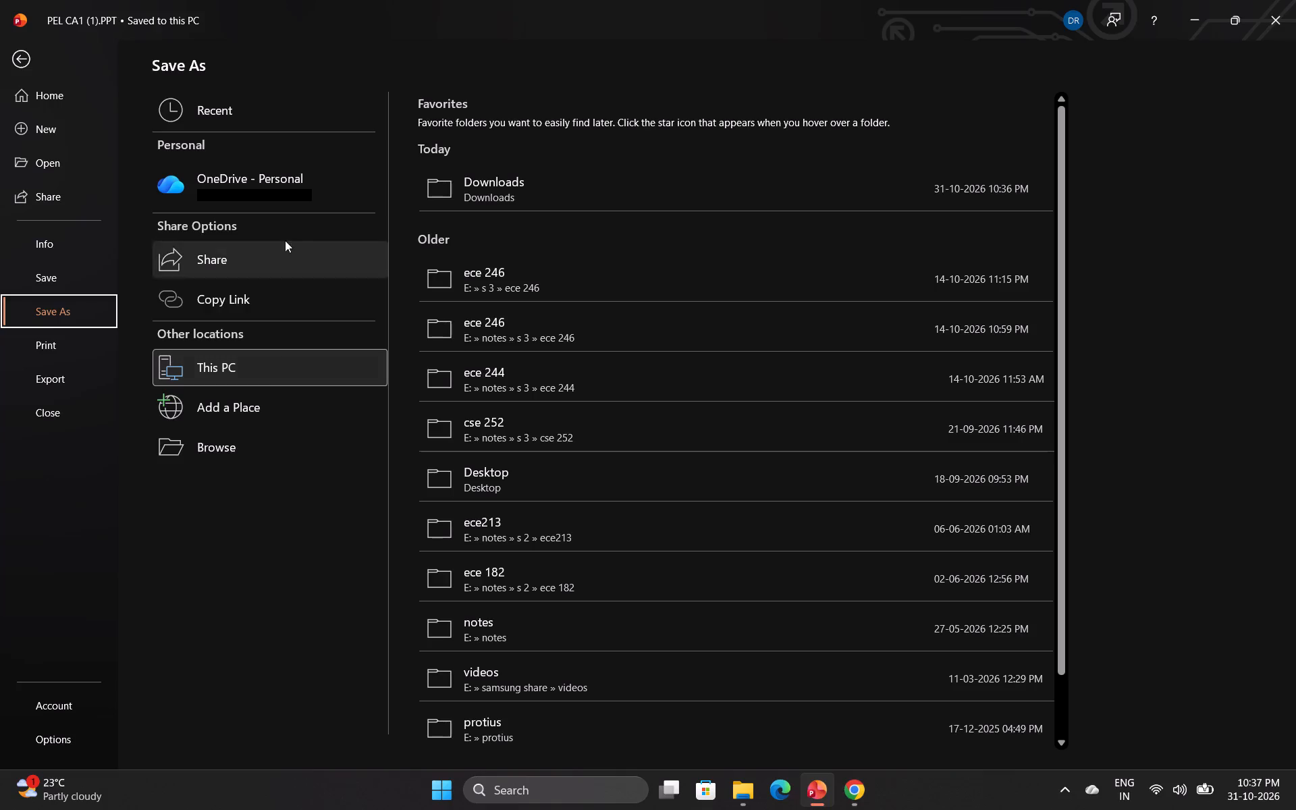
left_click(516, 175)
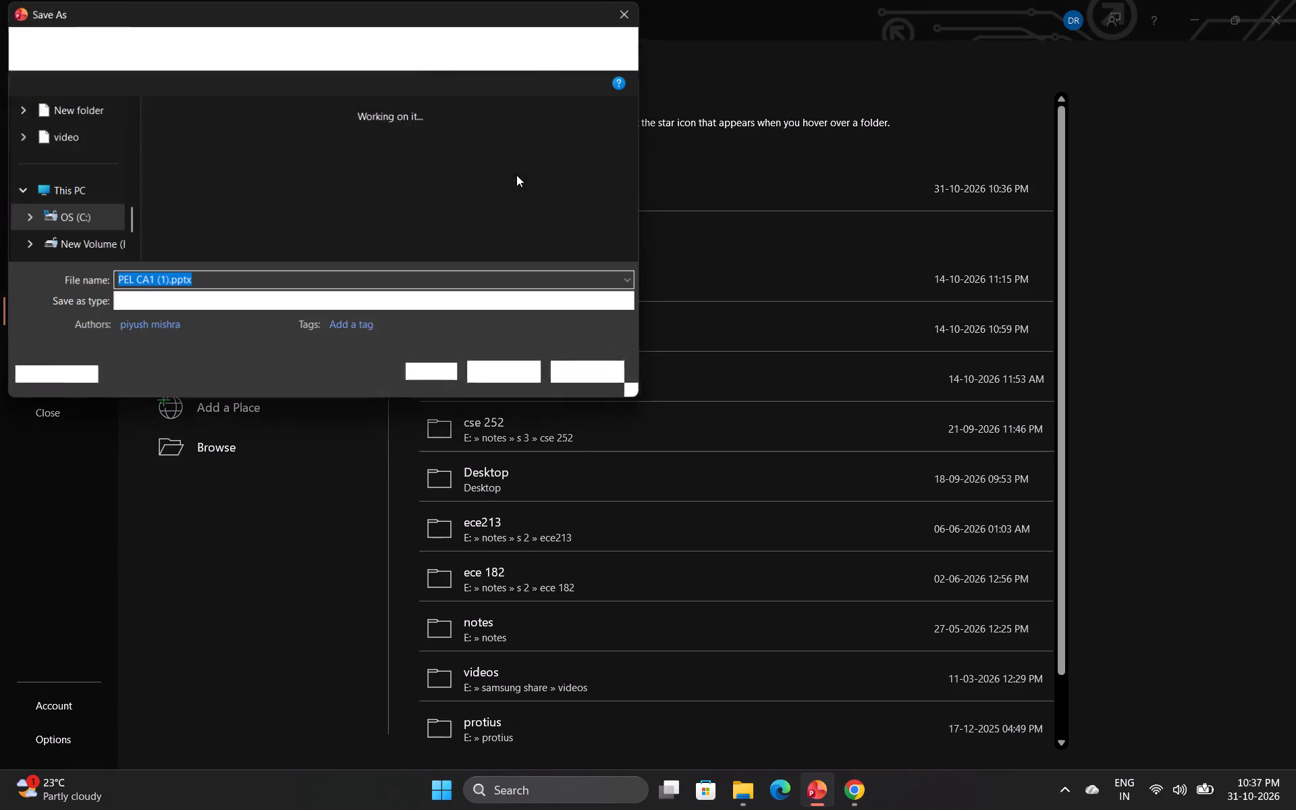
scroll(53, 178, "down", 1)
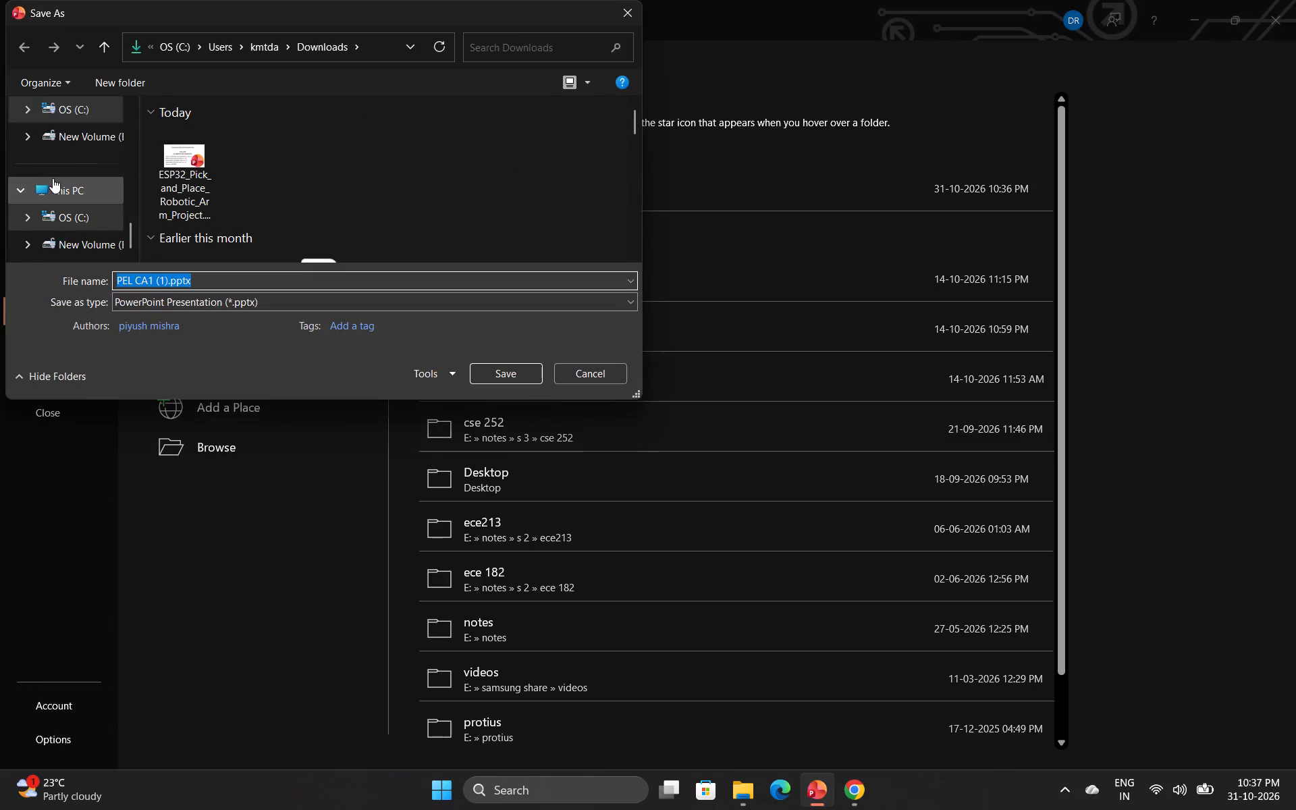
scroll(53, 178, "down", 2)
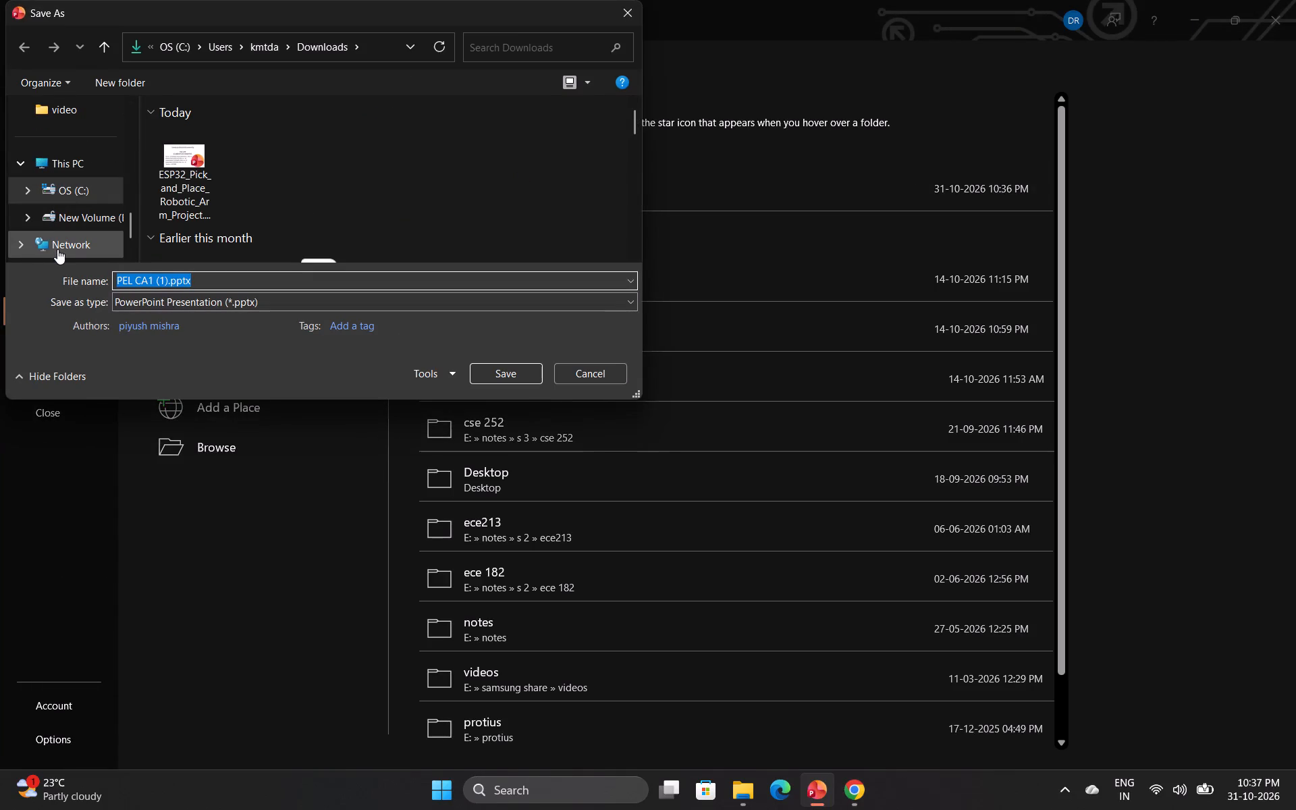
scroll(57, 248, "down", 1)
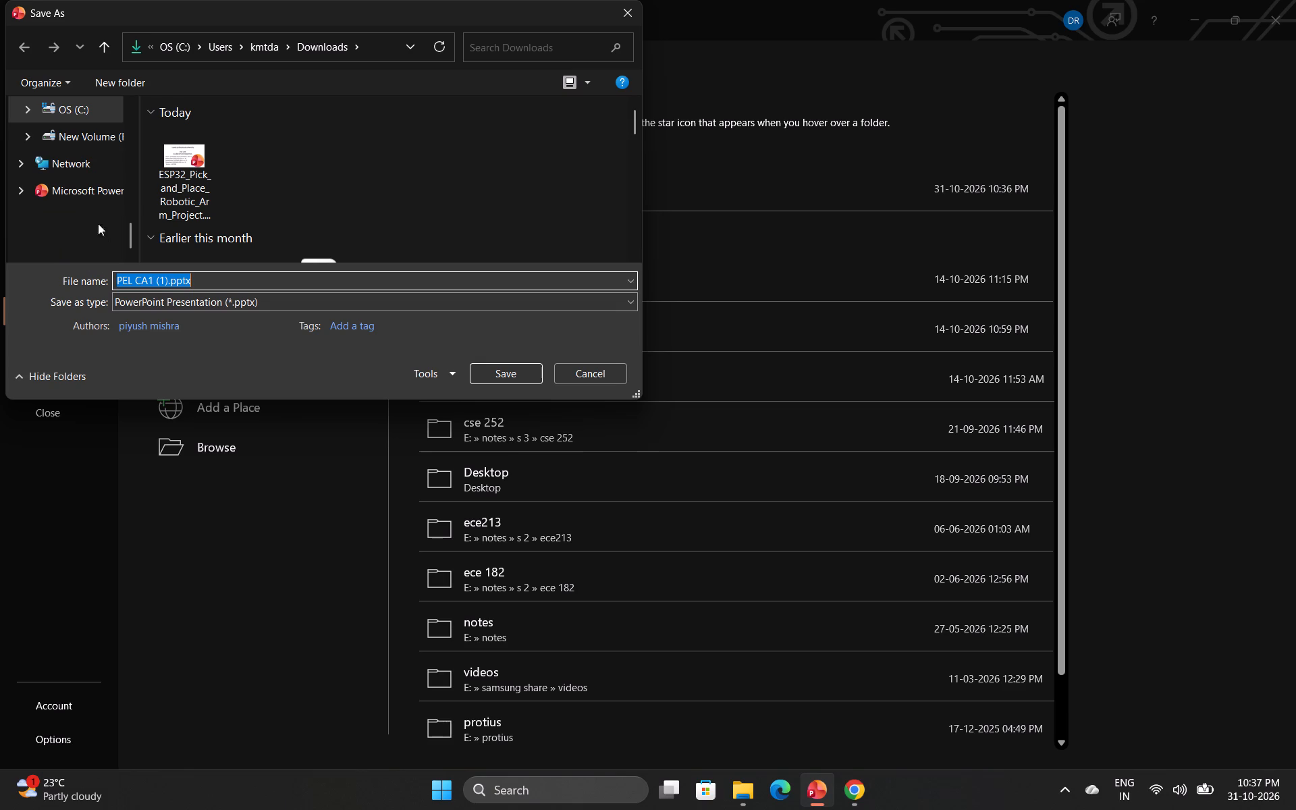
scroll(90, 185, "up", 1)
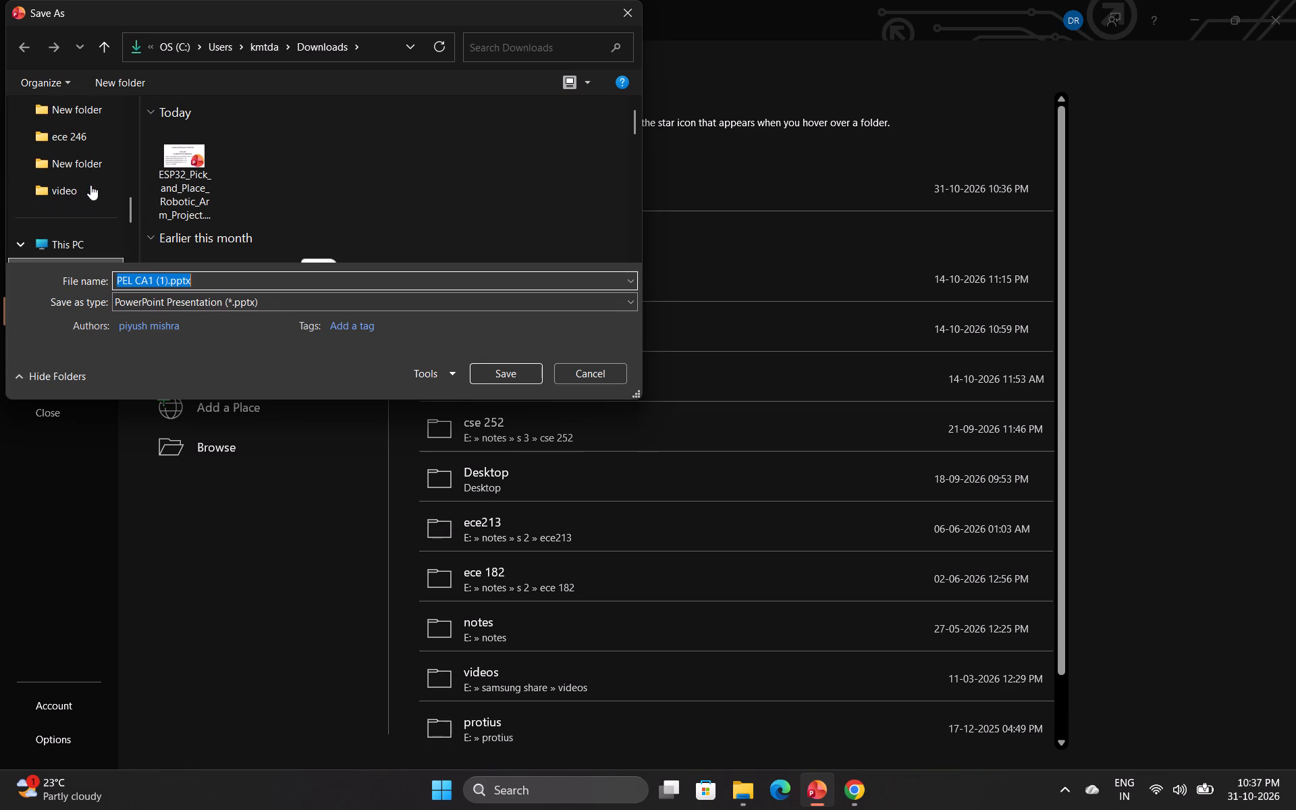
scroll(90, 185, "up", 1)
left_click(83, 240)
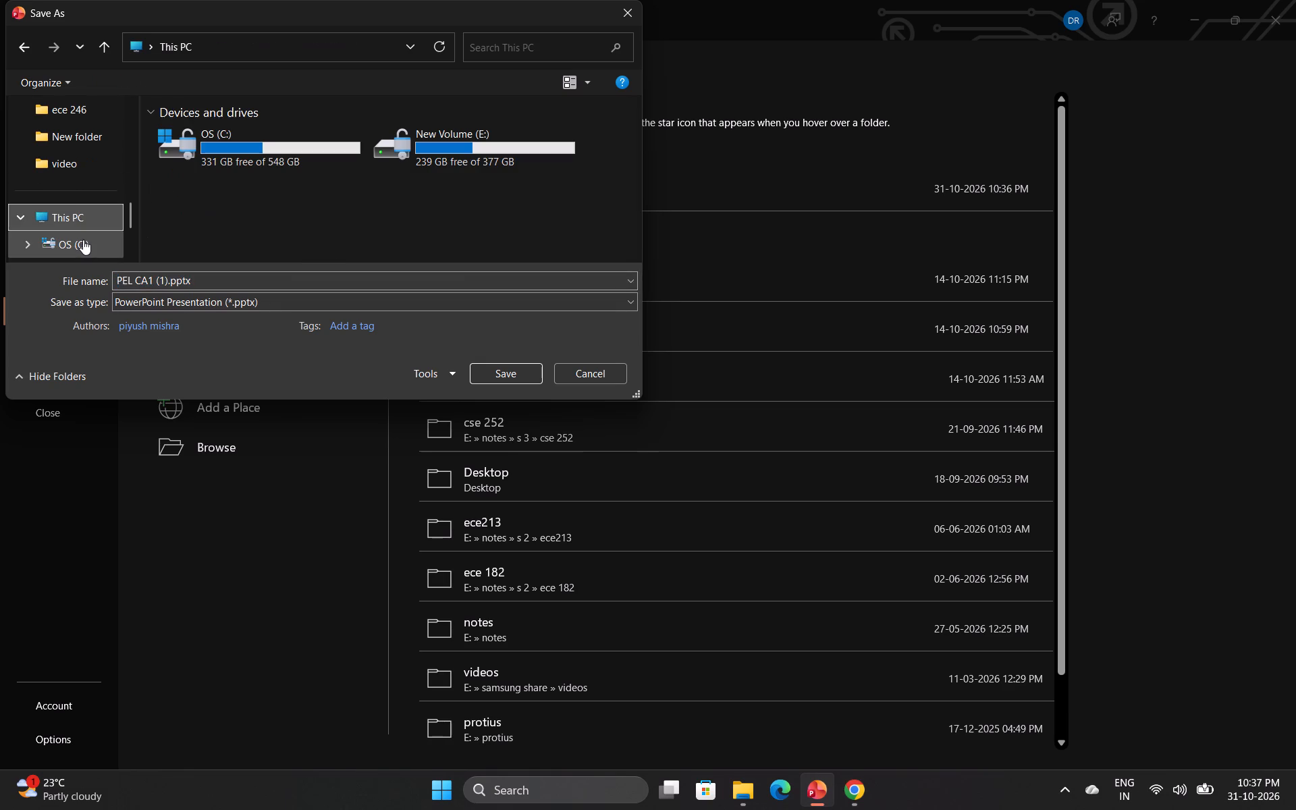
double_click(436, 137)
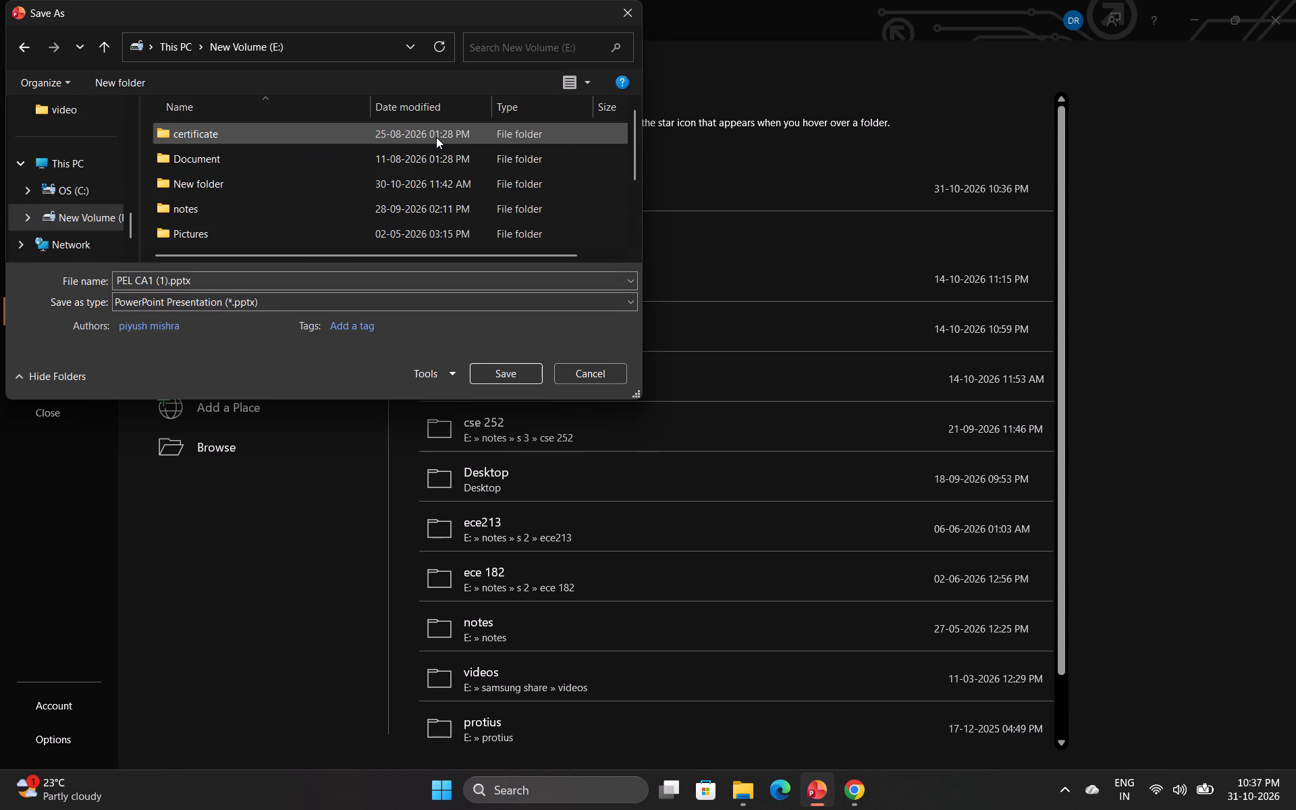
left_click(418, 271)
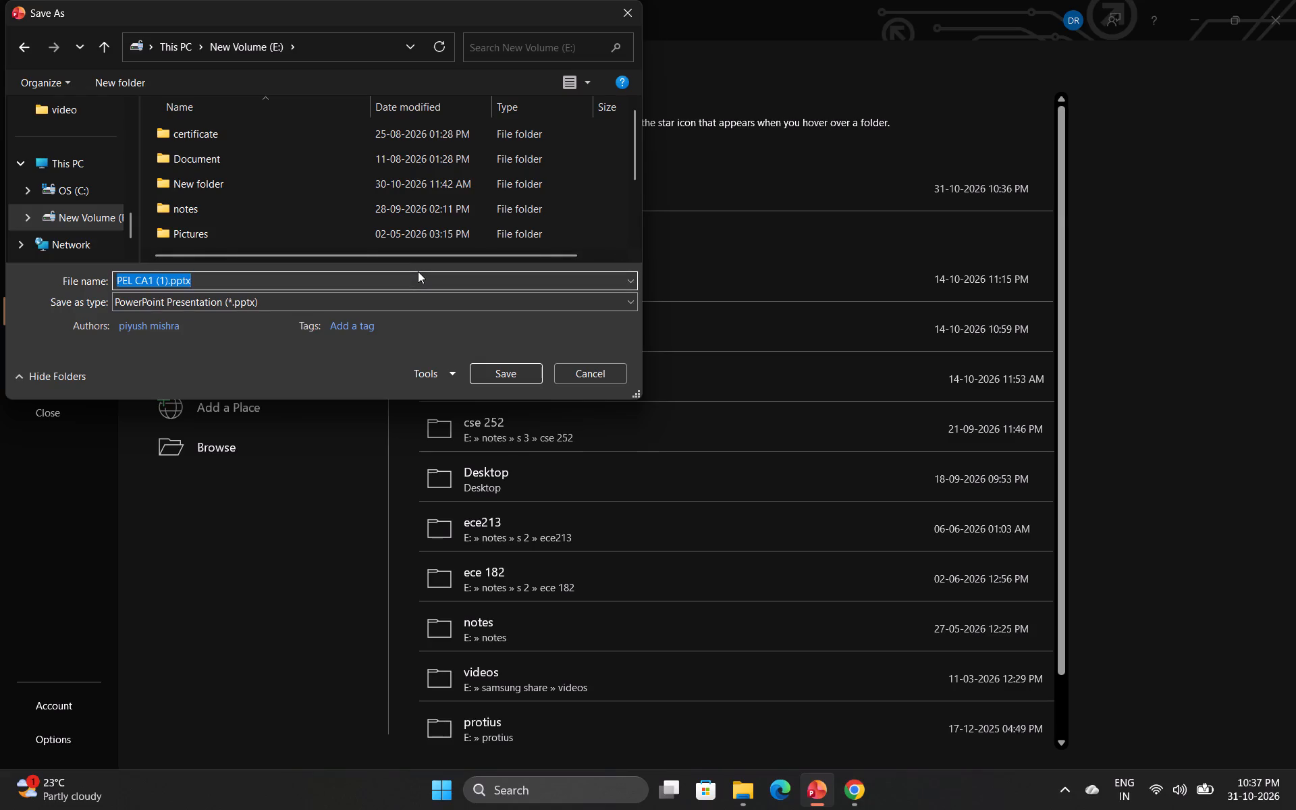
type("Robotics")
key("Return")
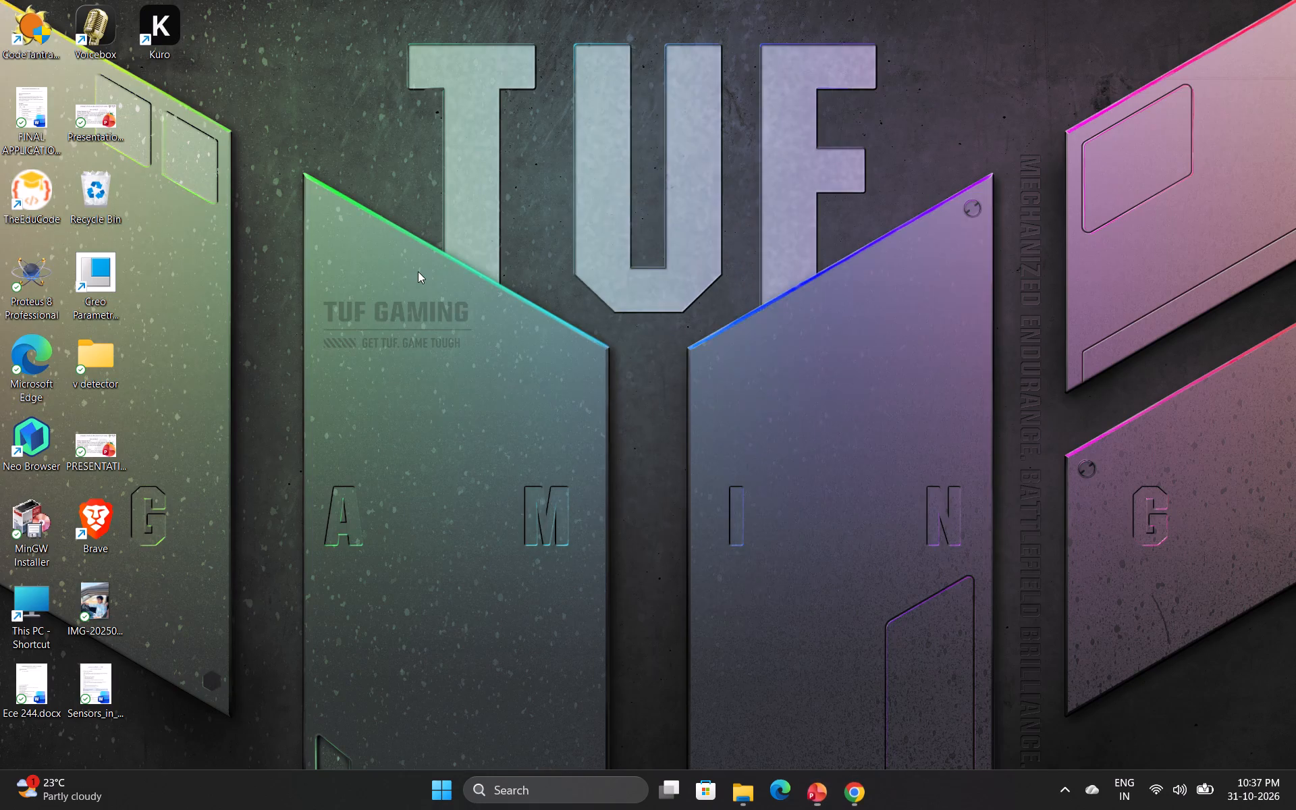
Switch to File Explorer, open Robotics.pptx from New Volume (E:) to check the saved file, and close it.
left_click(746, 800)
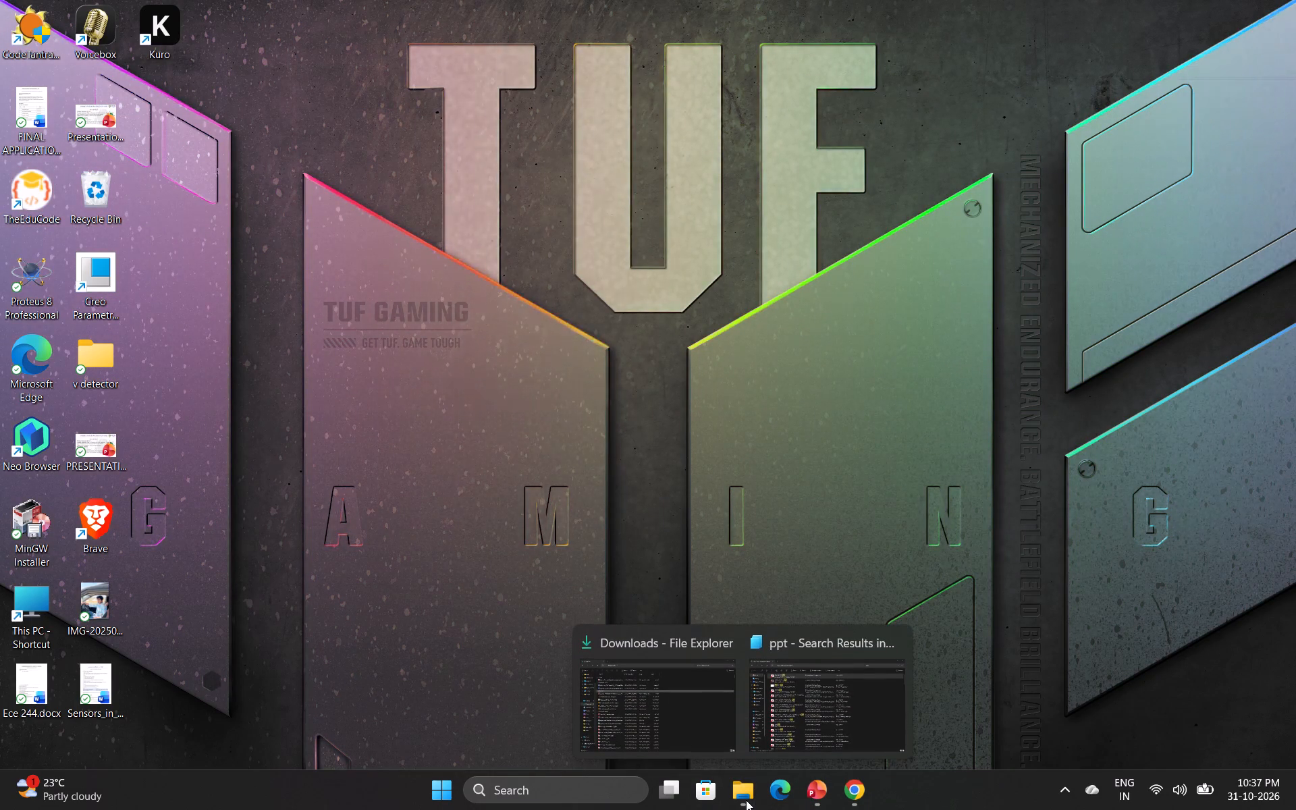
left_click(709, 713)
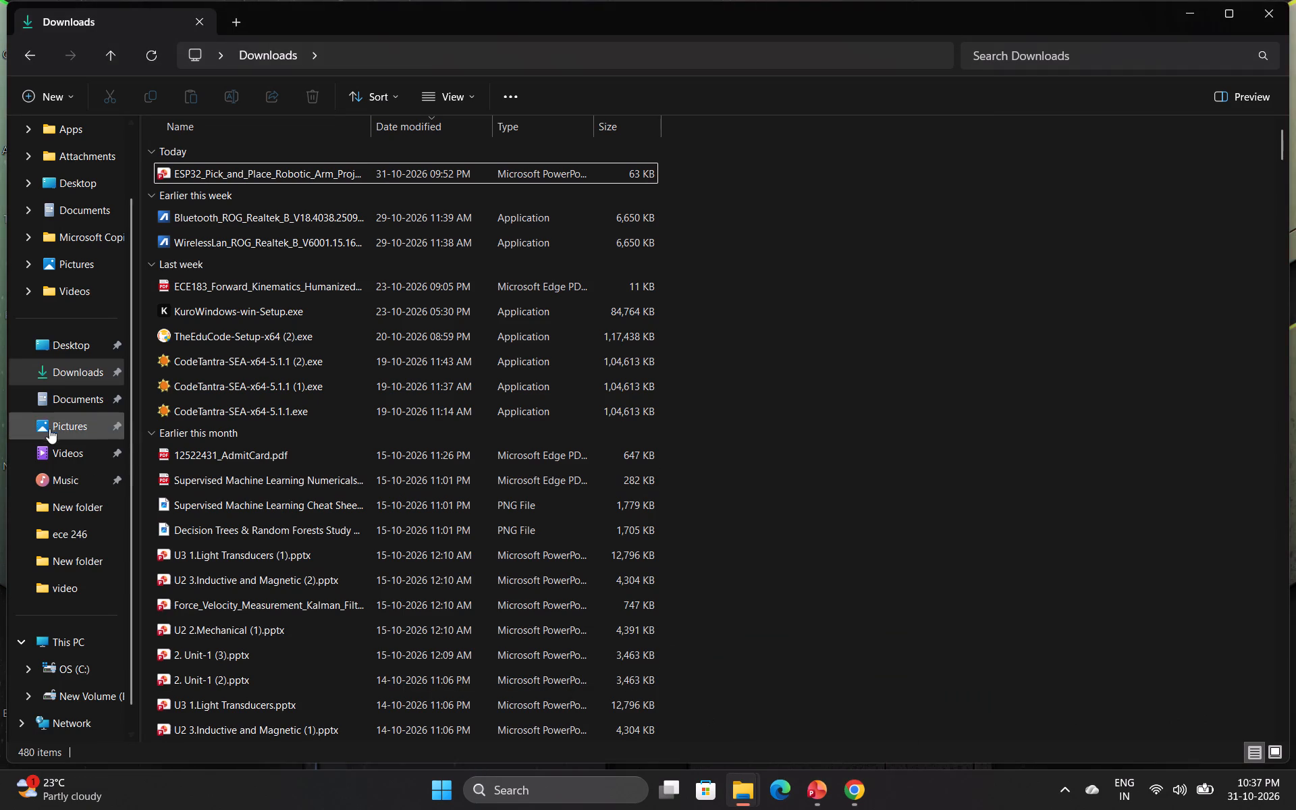
left_click(80, 671)
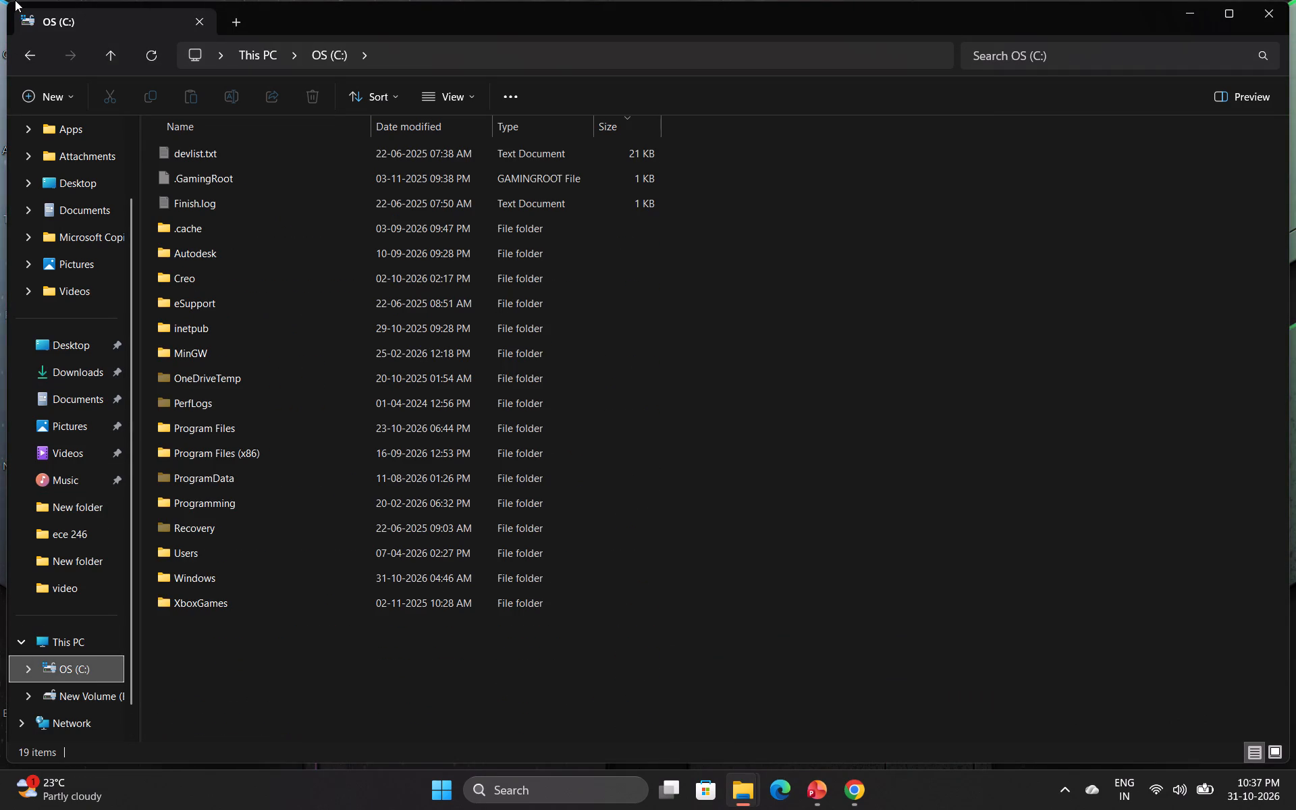
left_click(20, 53)
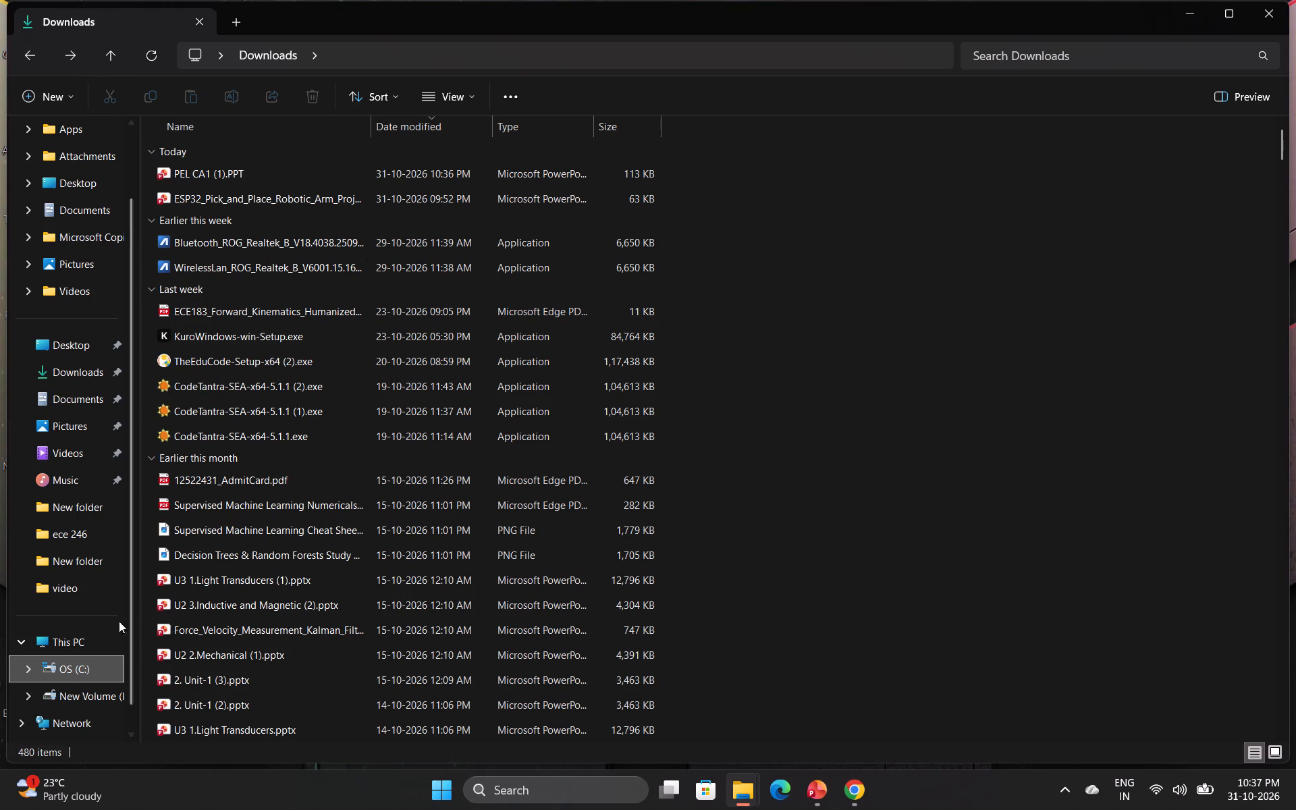
left_click(86, 645)
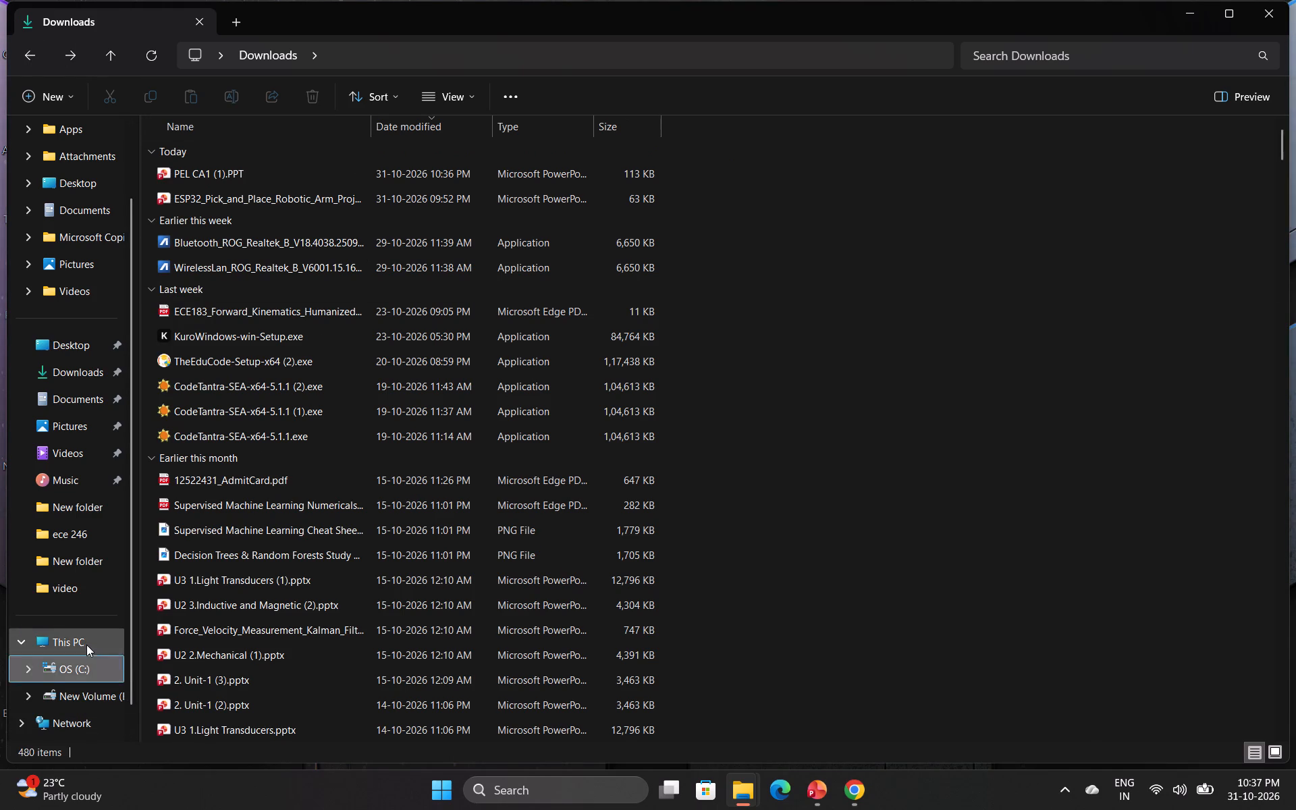
double_click(507, 164)
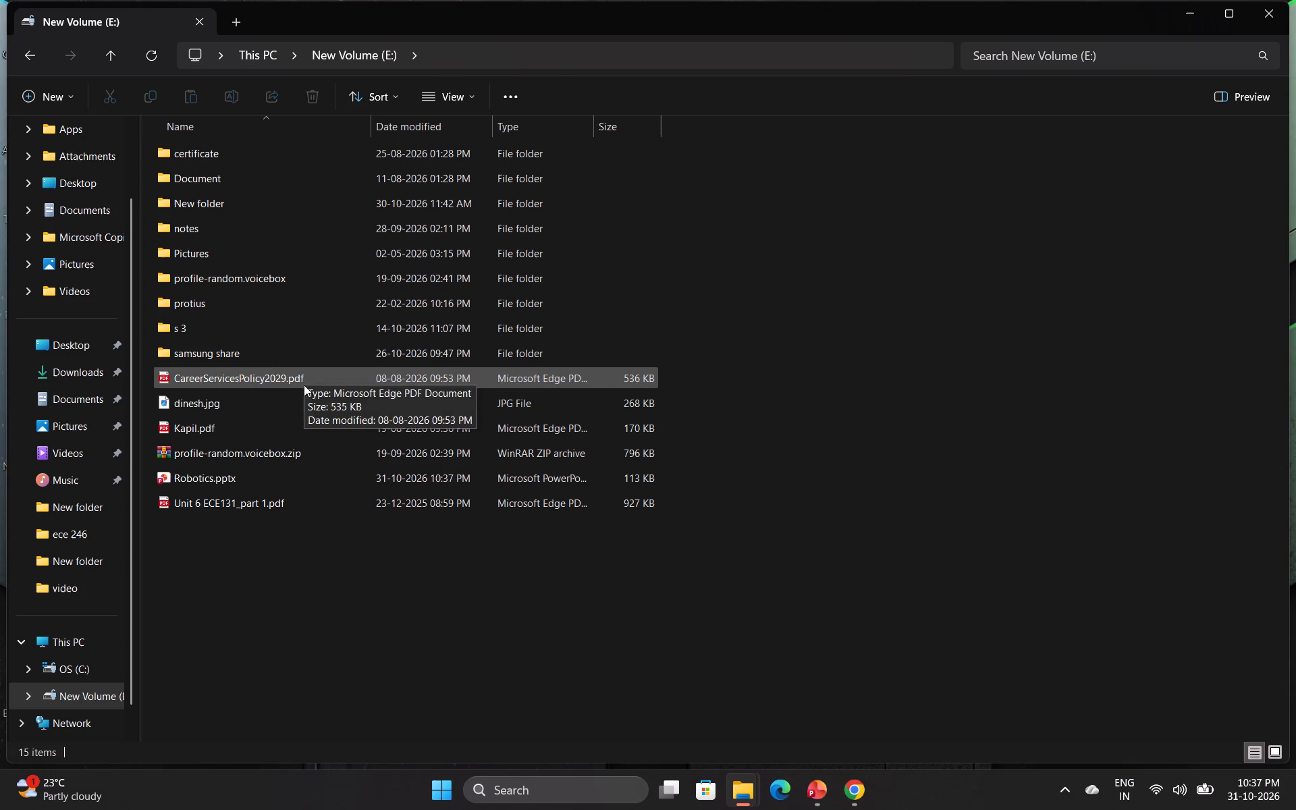
double_click(298, 487)
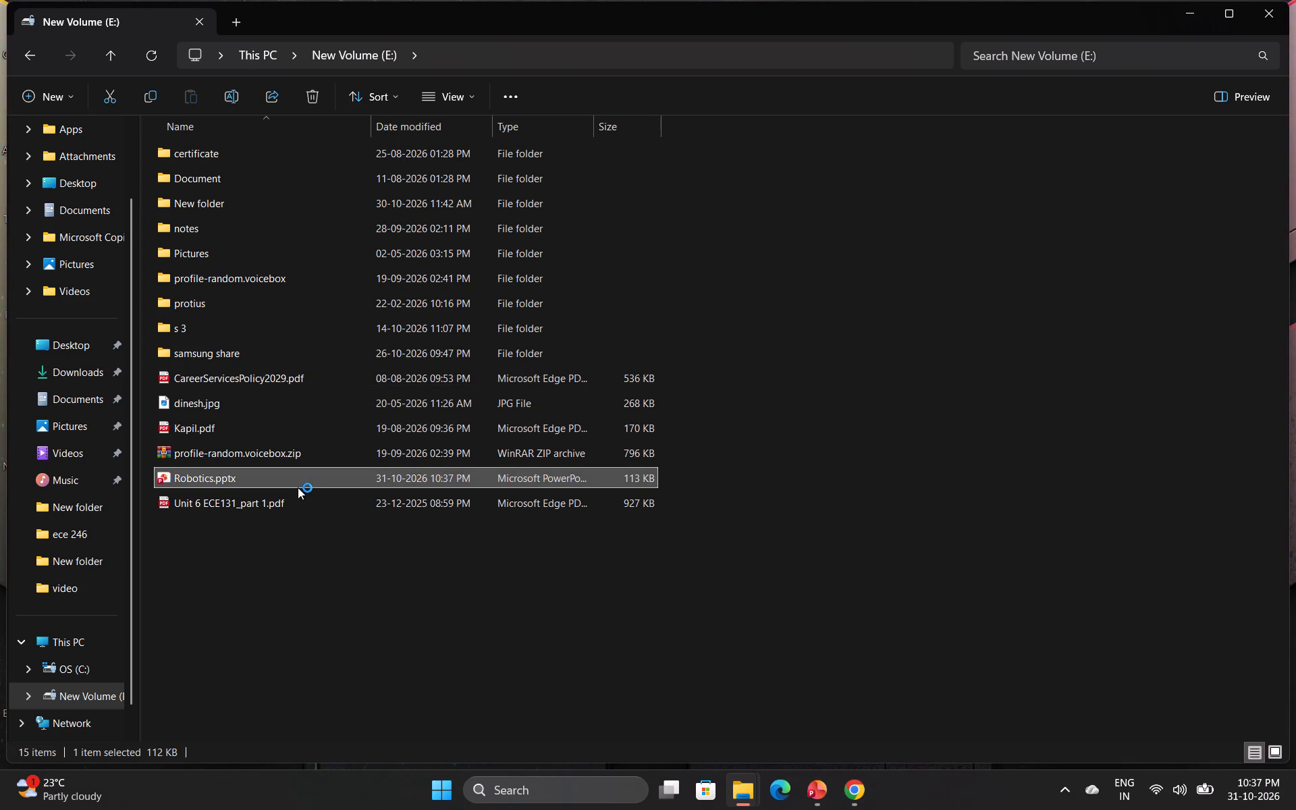
left_click(1295, 0)
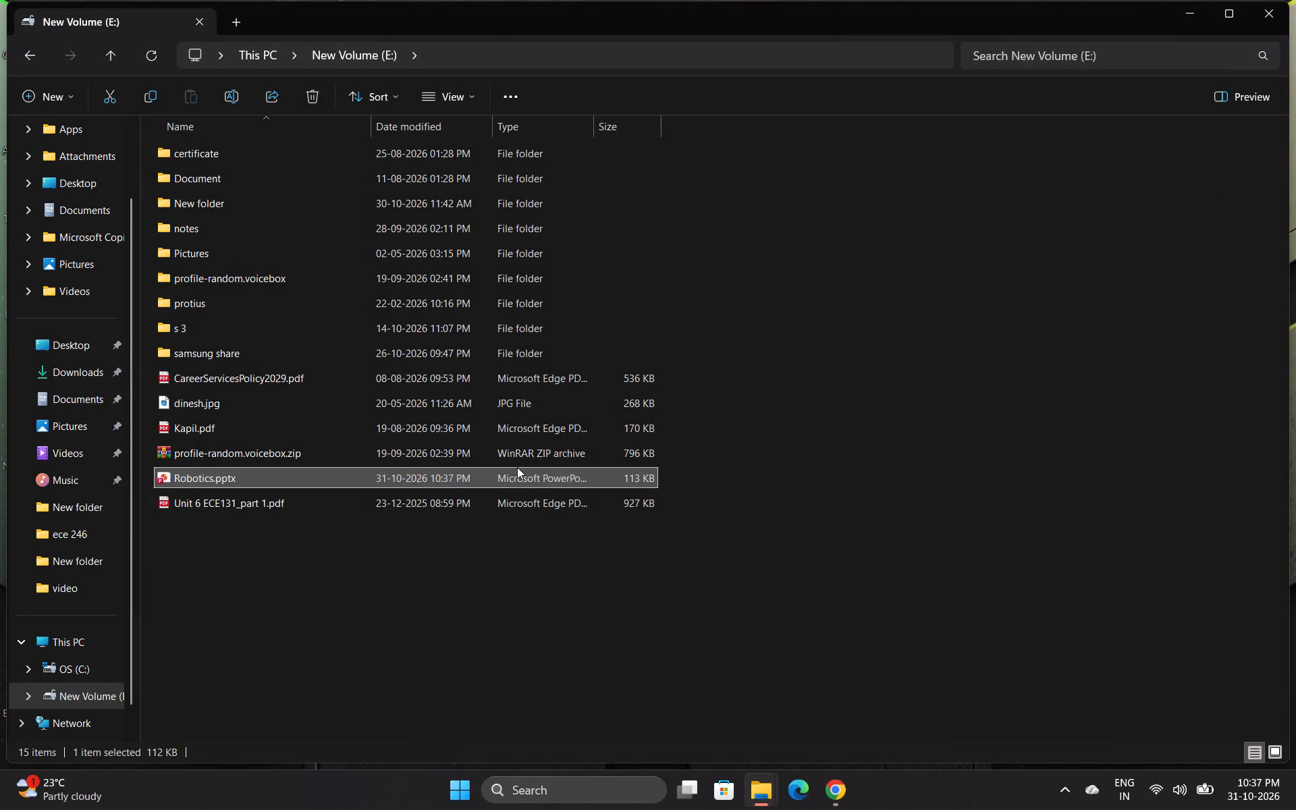
Switch to Chrome and search Google in a new tab for "power point file to ppt".
left_click(834, 787)
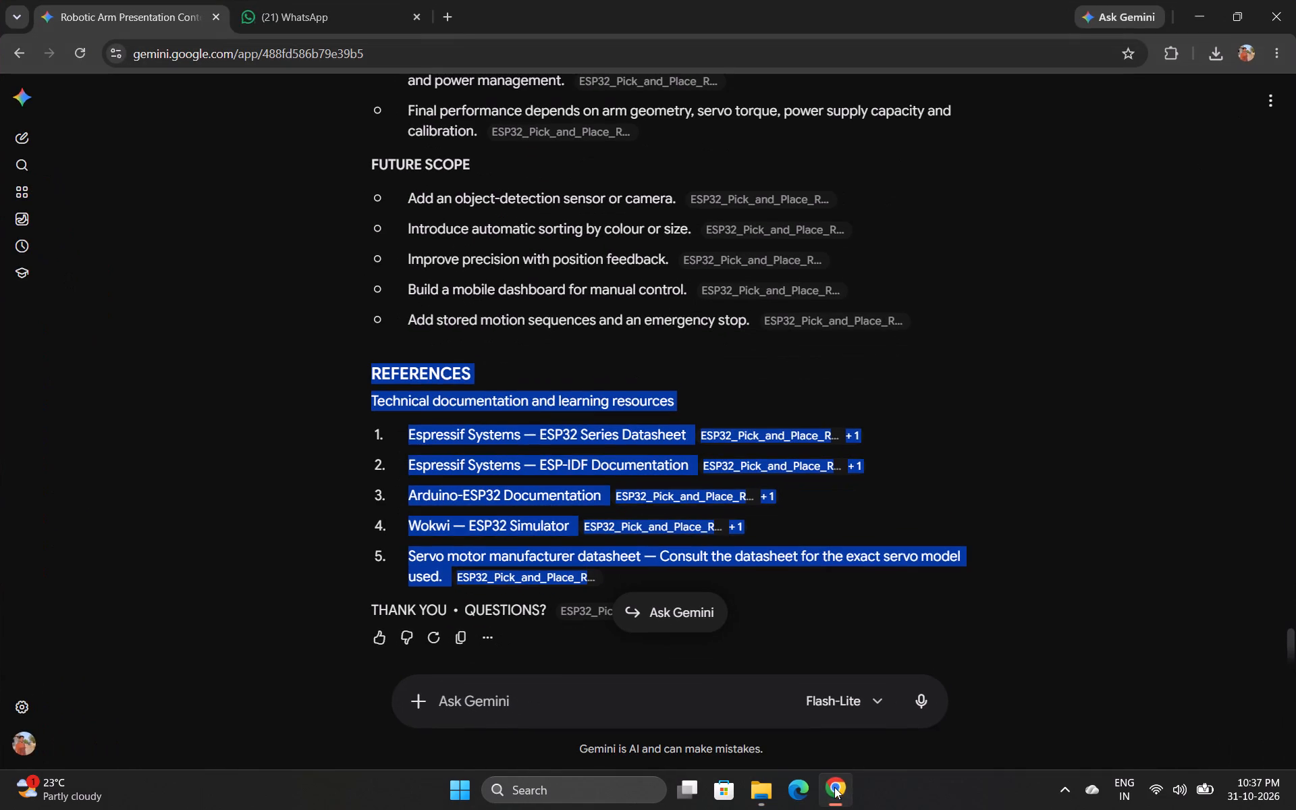
left_click(443, 7)
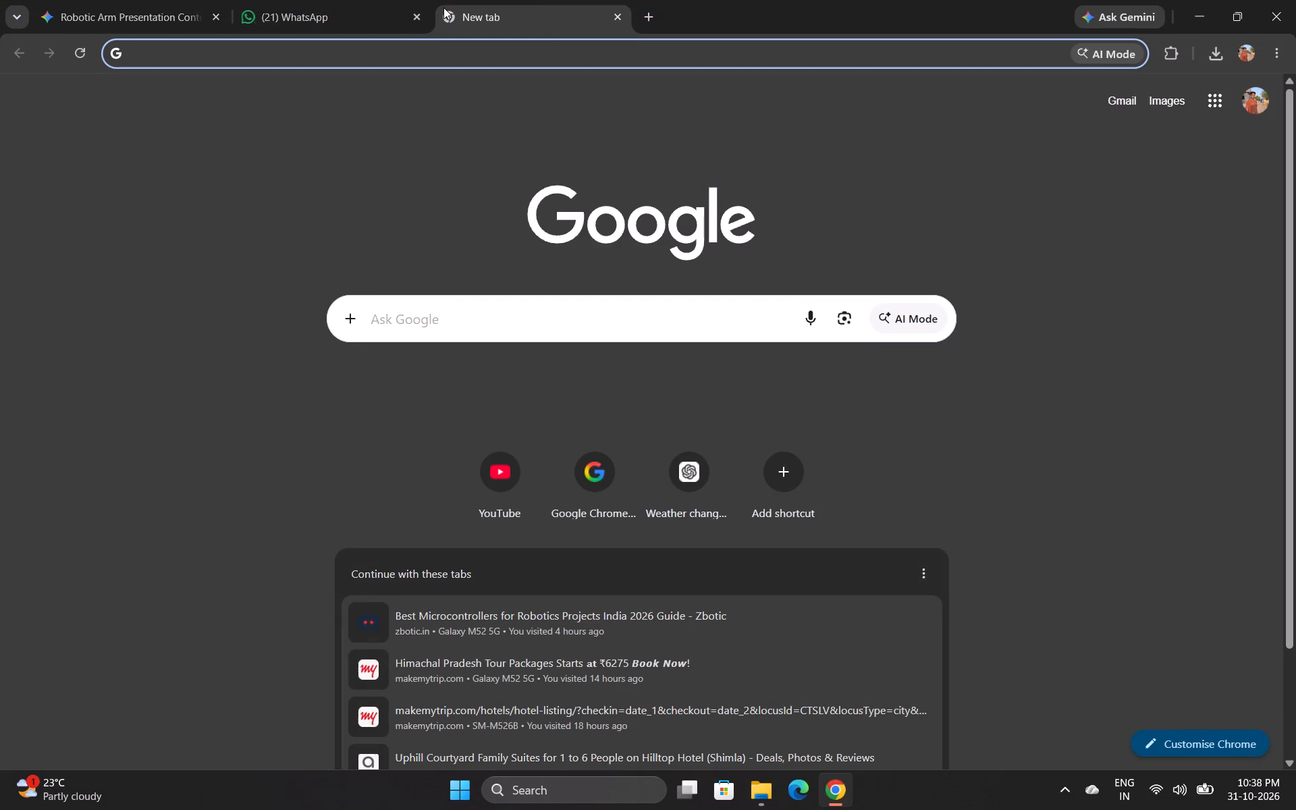
type("powr")
key("BackSpace")
type("er pi")
key("BackSpace")
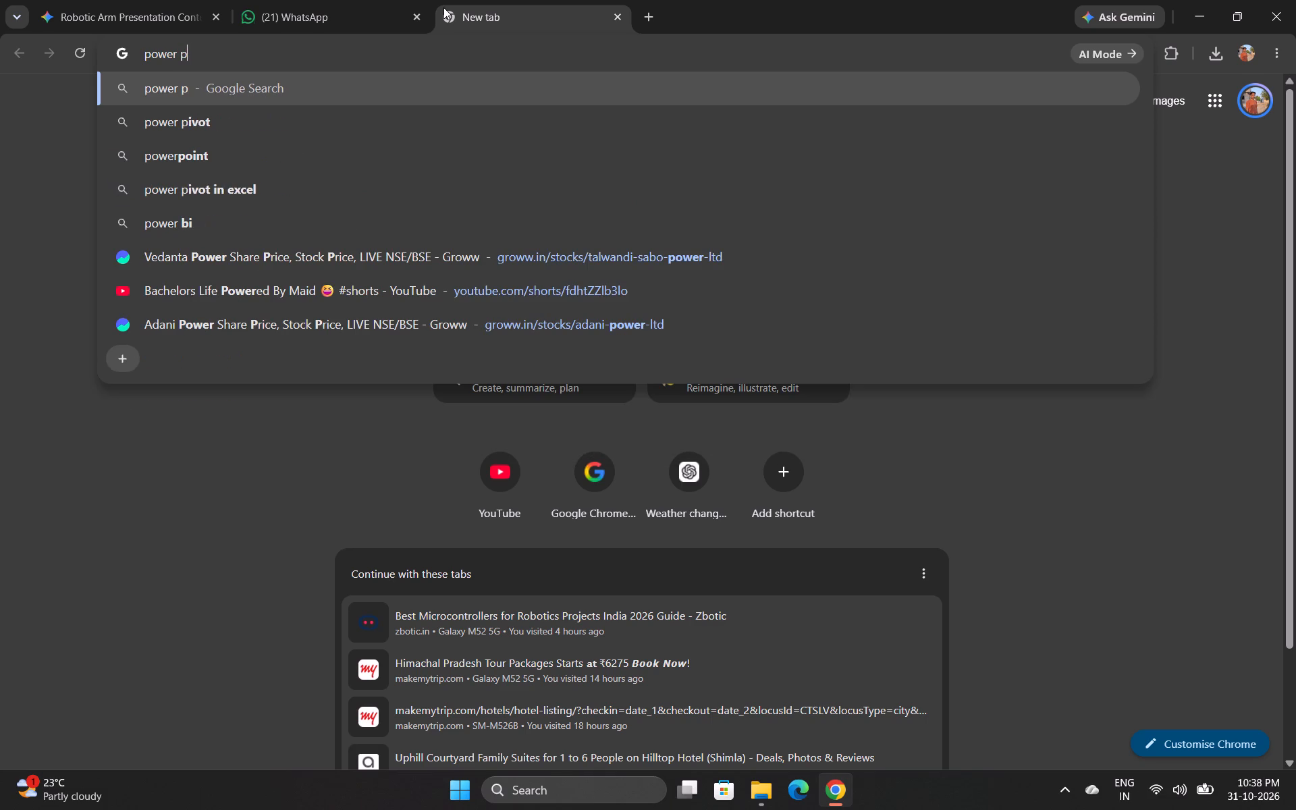
type("oint")
key("space")
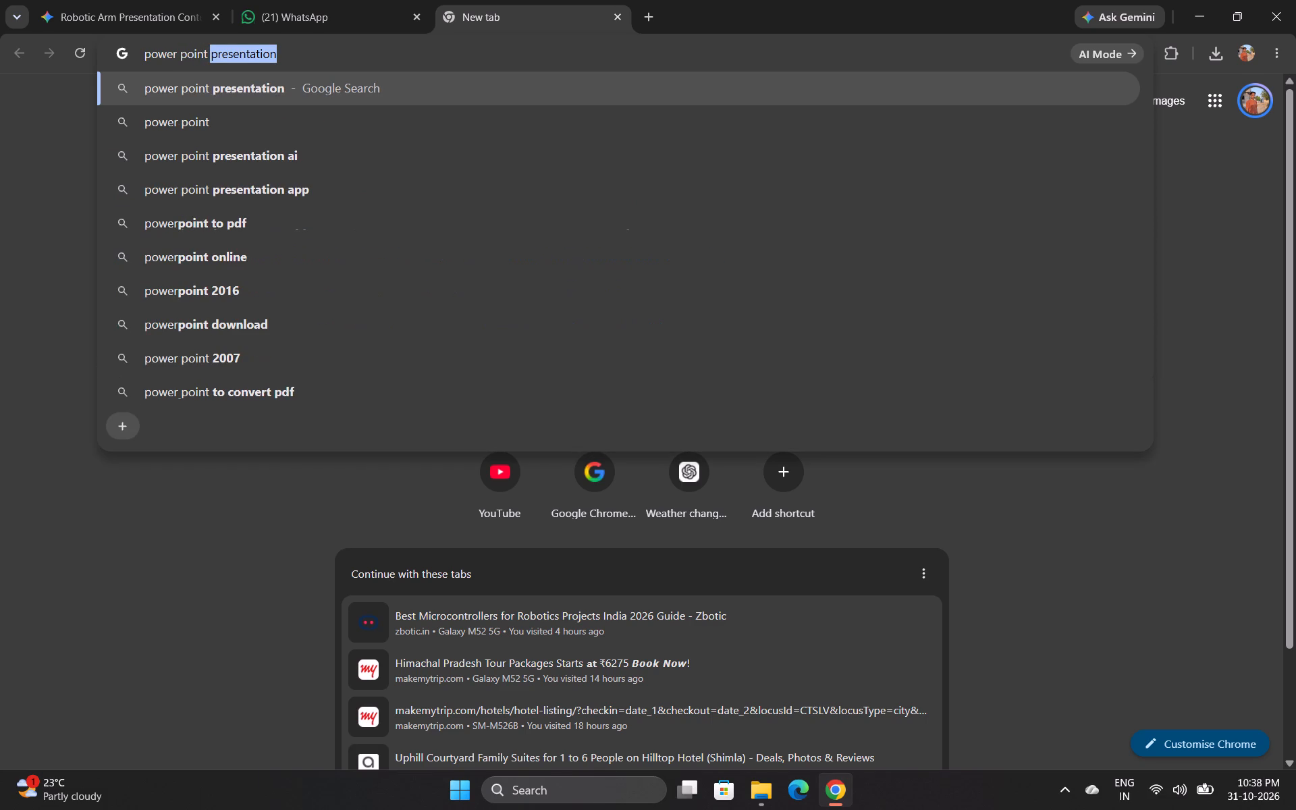
type("file ot")
key("BackSpace")
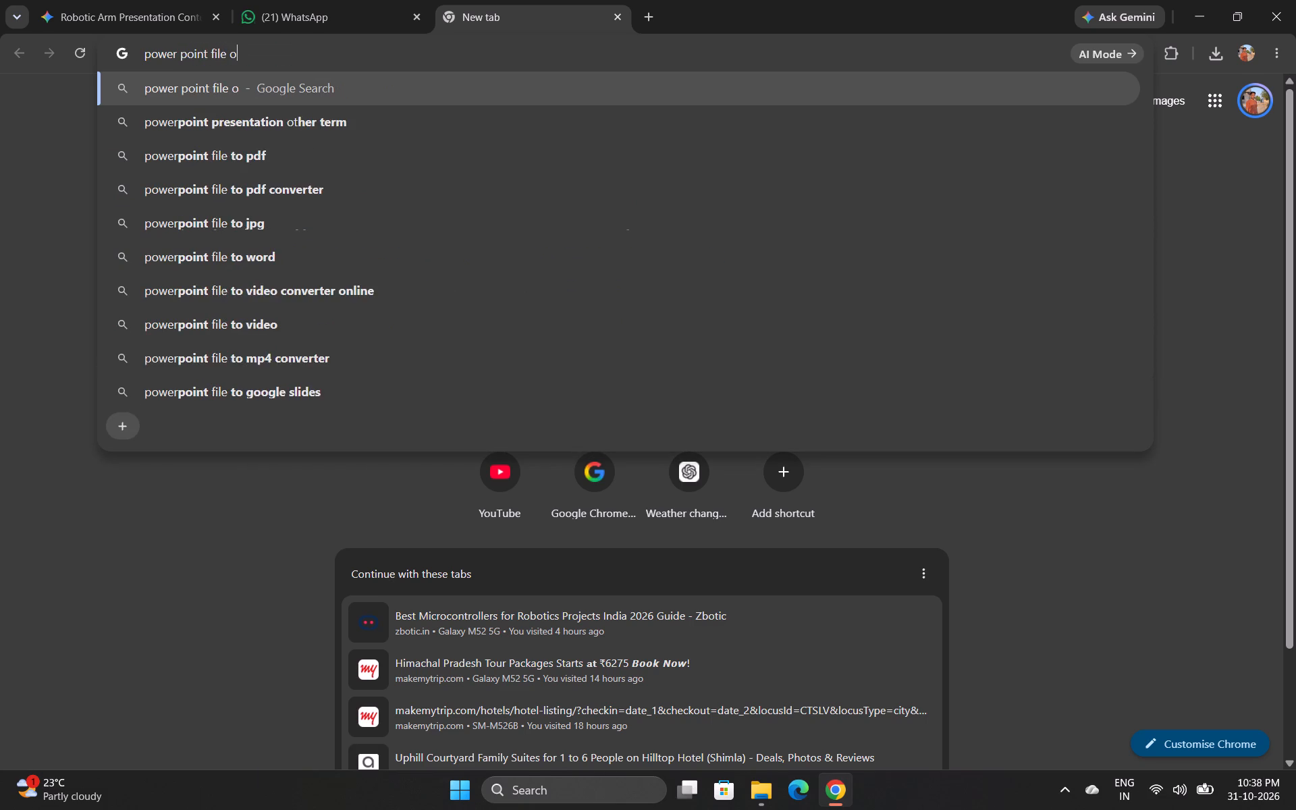
key("BackSpace")
type("to ppt")
key("Return")
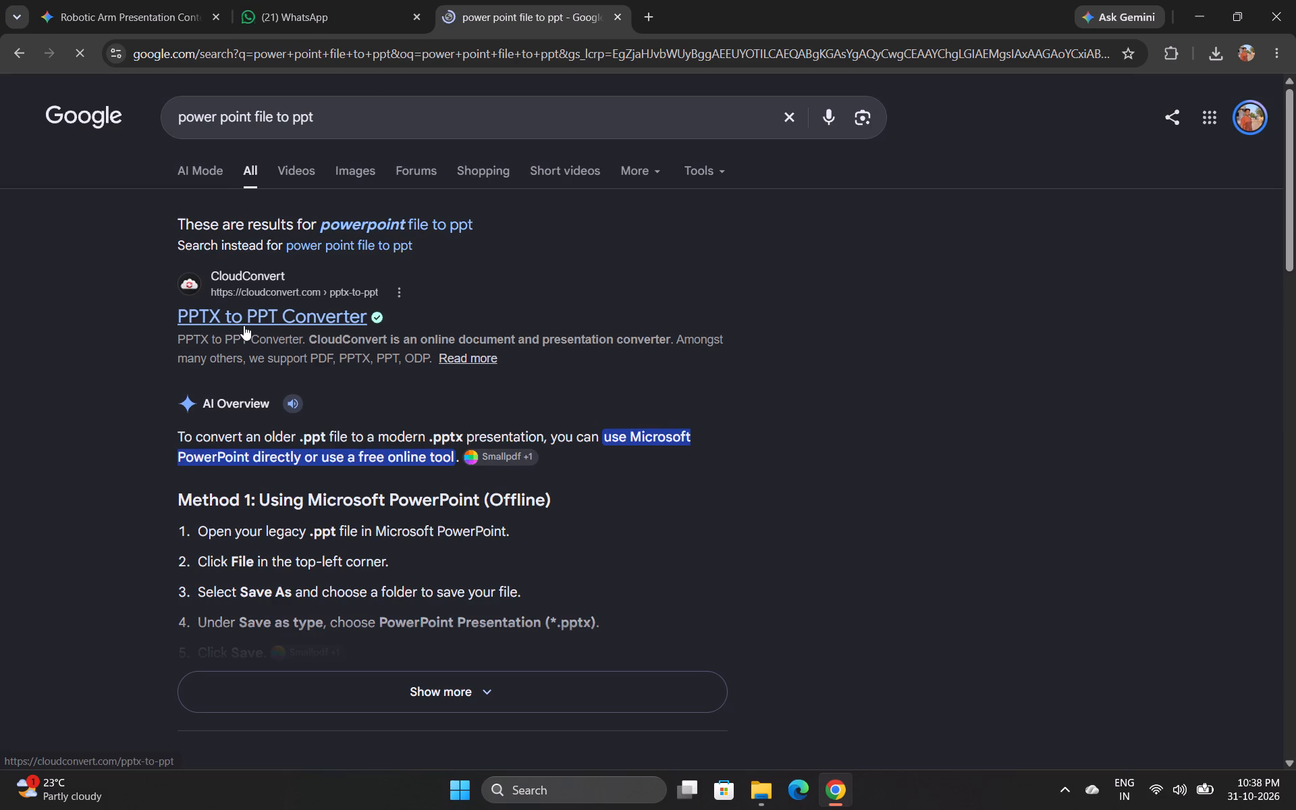
scroll(274, 505, "down", 4)
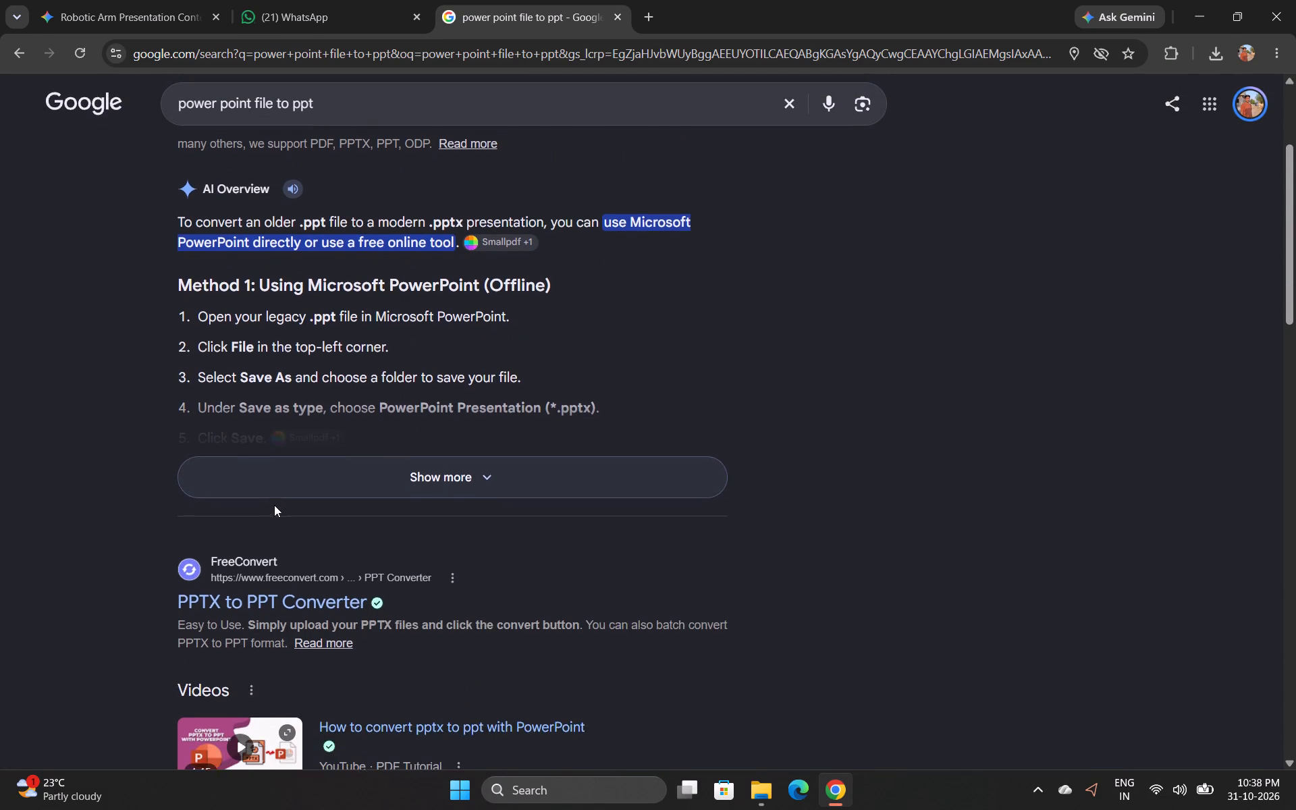
Expand the AI Overview for the PowerPoint-to-PPT search and review its offline and online conversion methods.
scroll(274, 505, "down", 1)
left_click(306, 443)
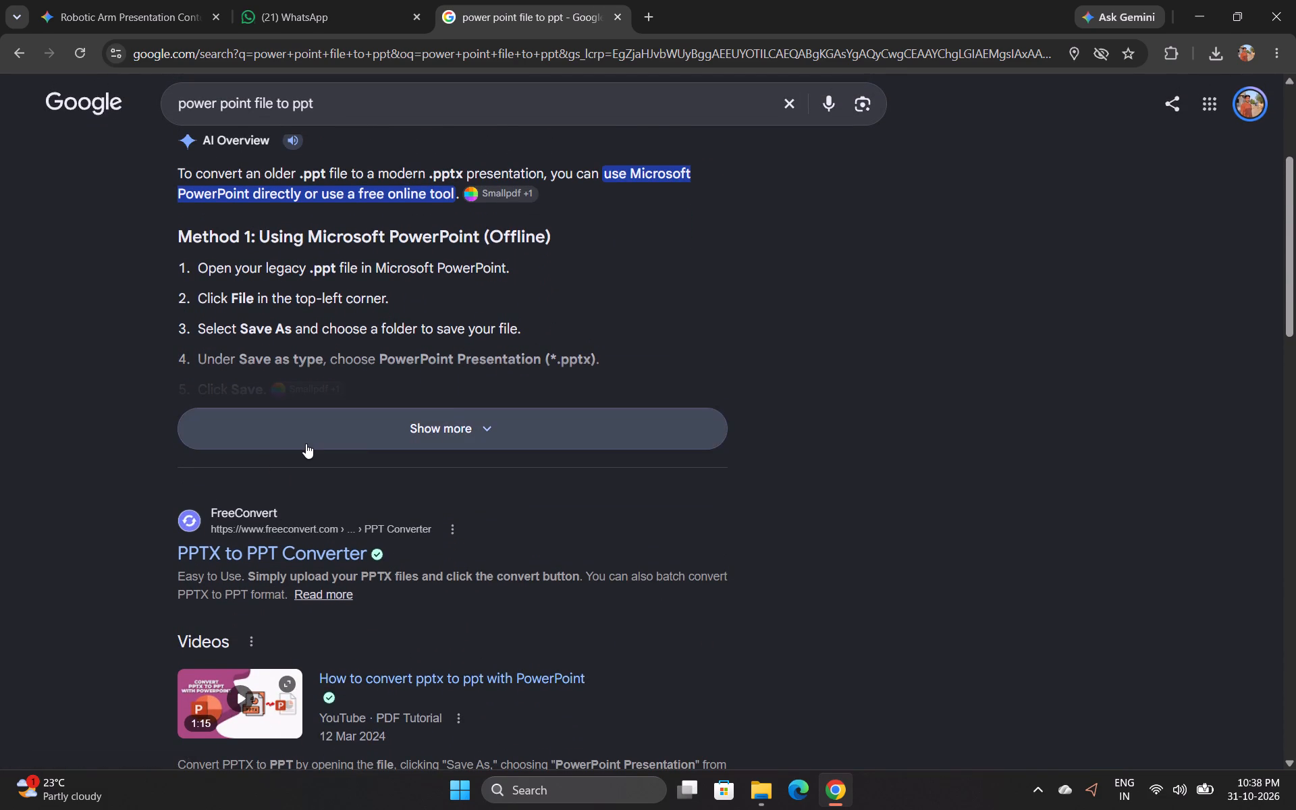
scroll(306, 443, "down", 3)
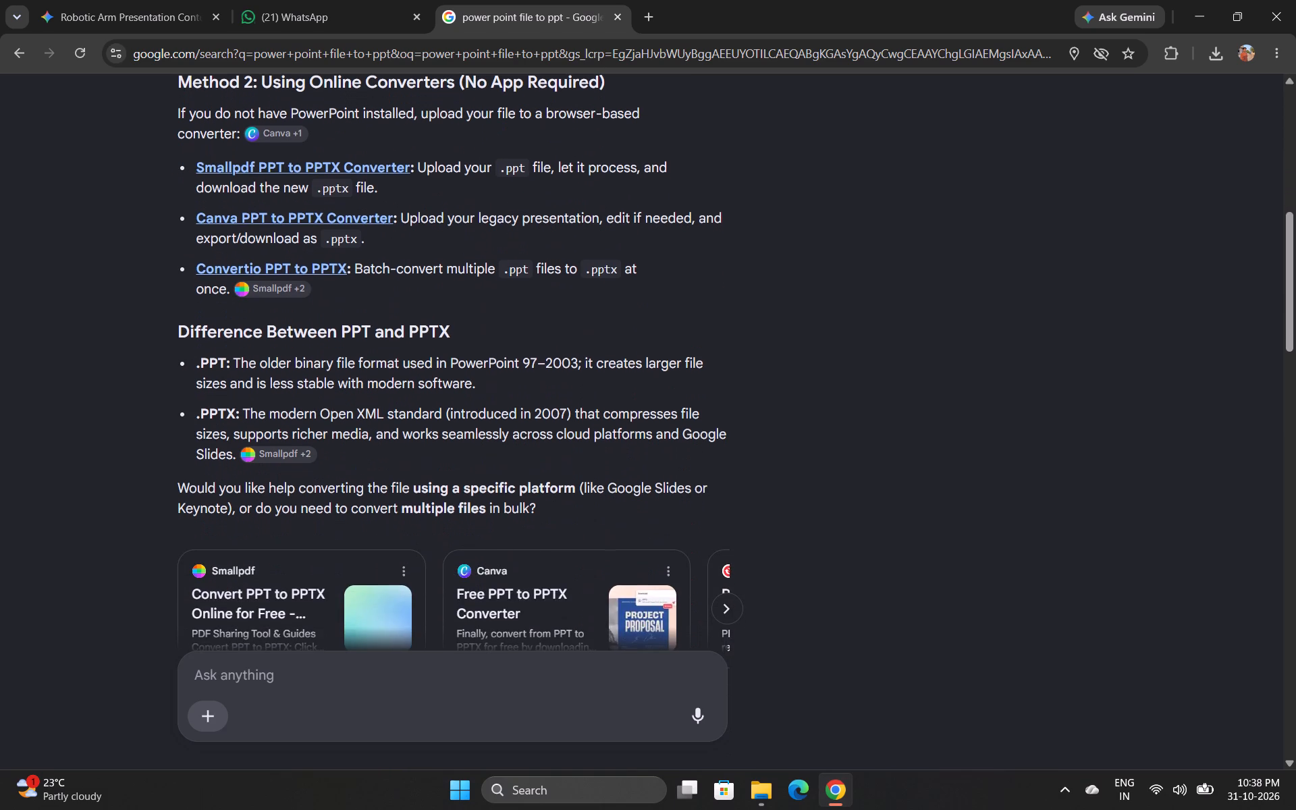
scroll(306, 443, "down", 1)
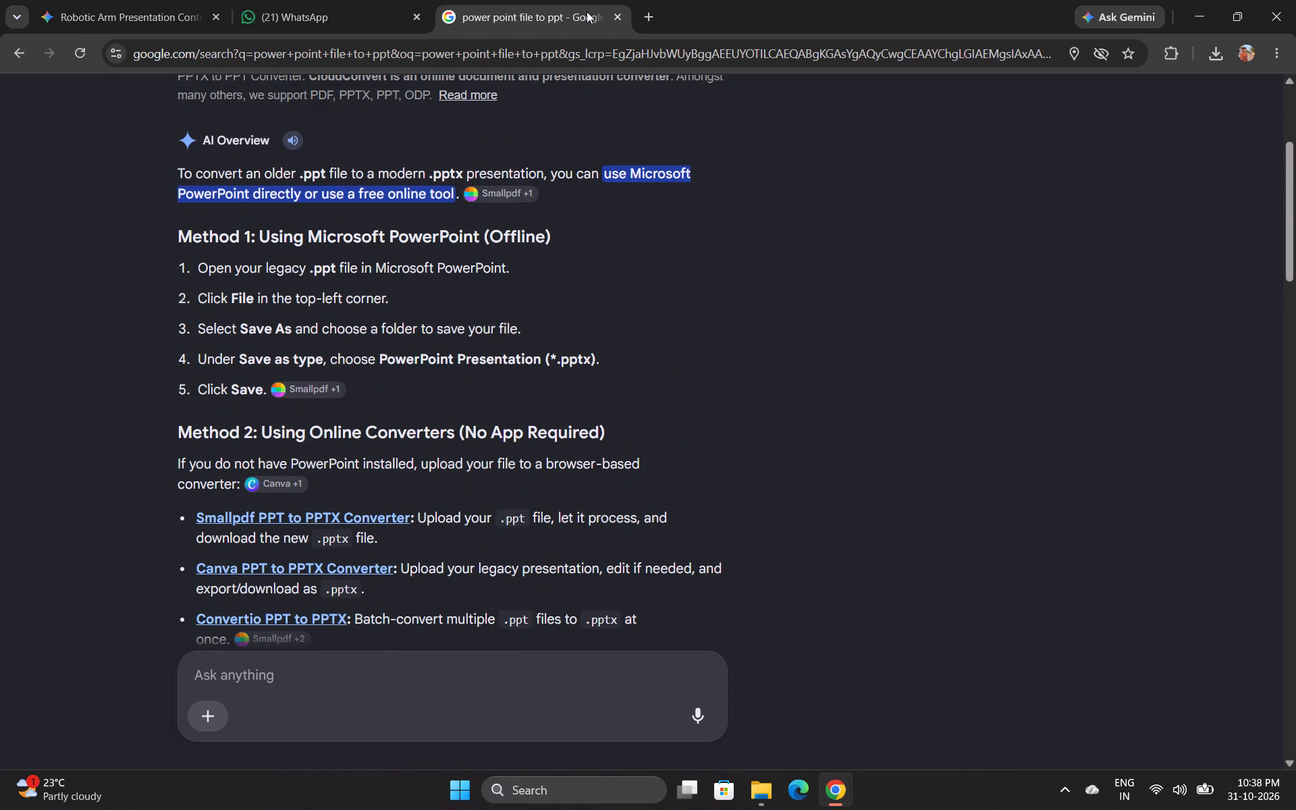
Refine the Google search query to "power point file to ppt i love" and run it.
left_click(587, 11)
left_click(585, 55)
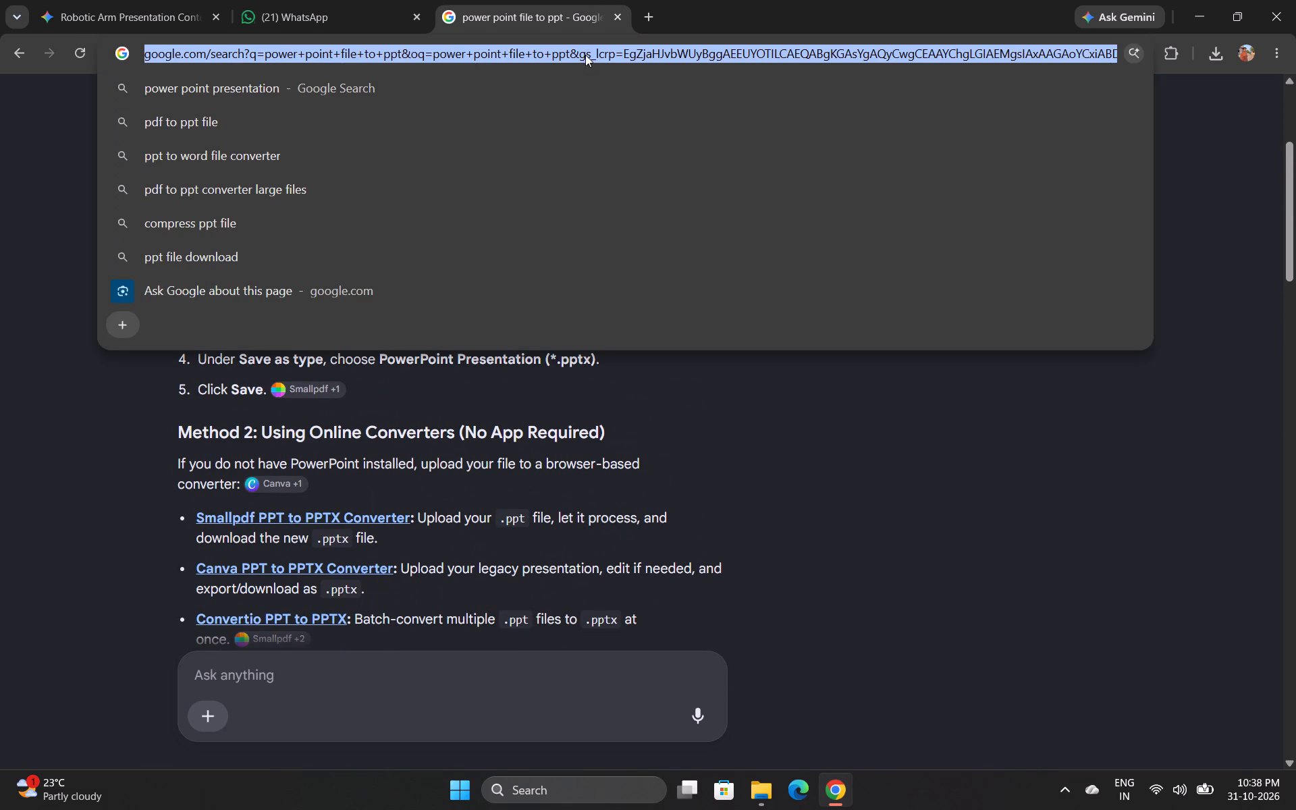
double_click(583, 12)
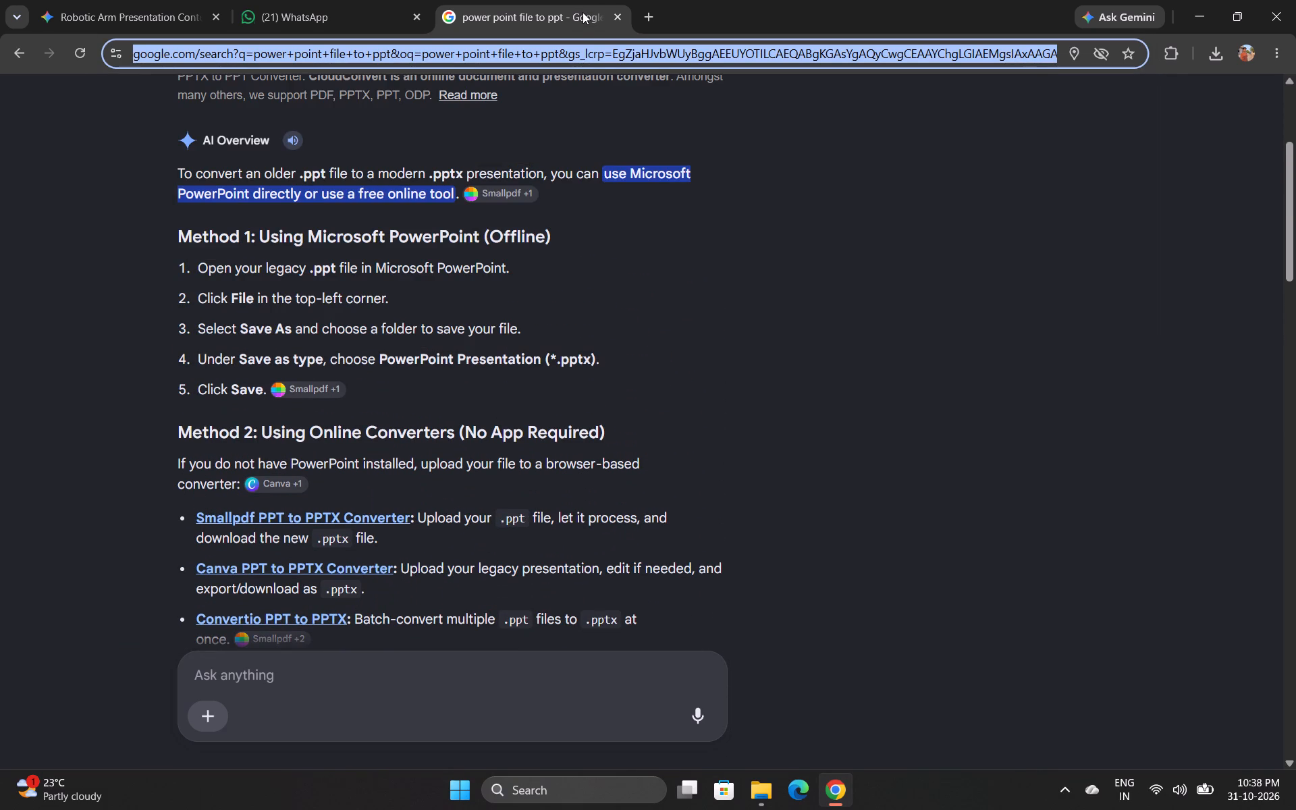
double_click(583, 12)
scroll(533, 234, "up", 6)
left_click(477, 119)
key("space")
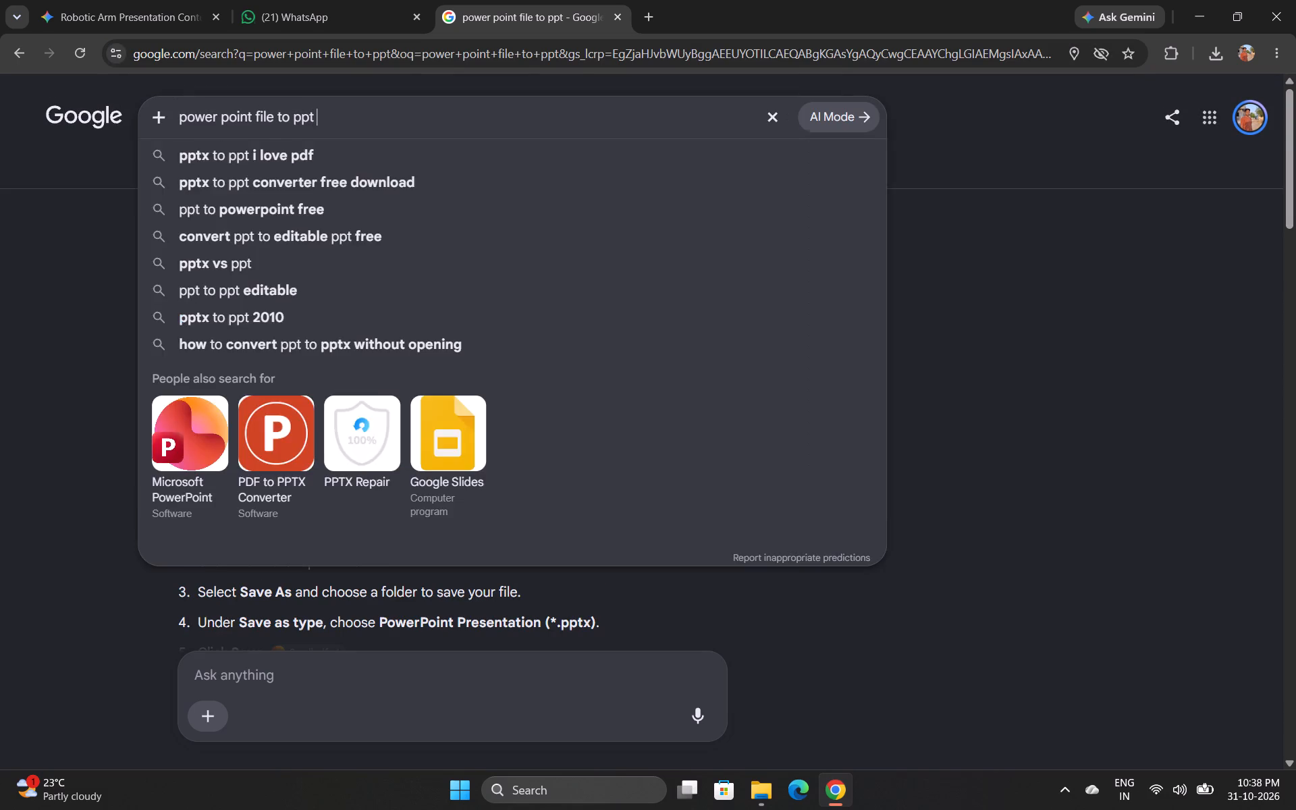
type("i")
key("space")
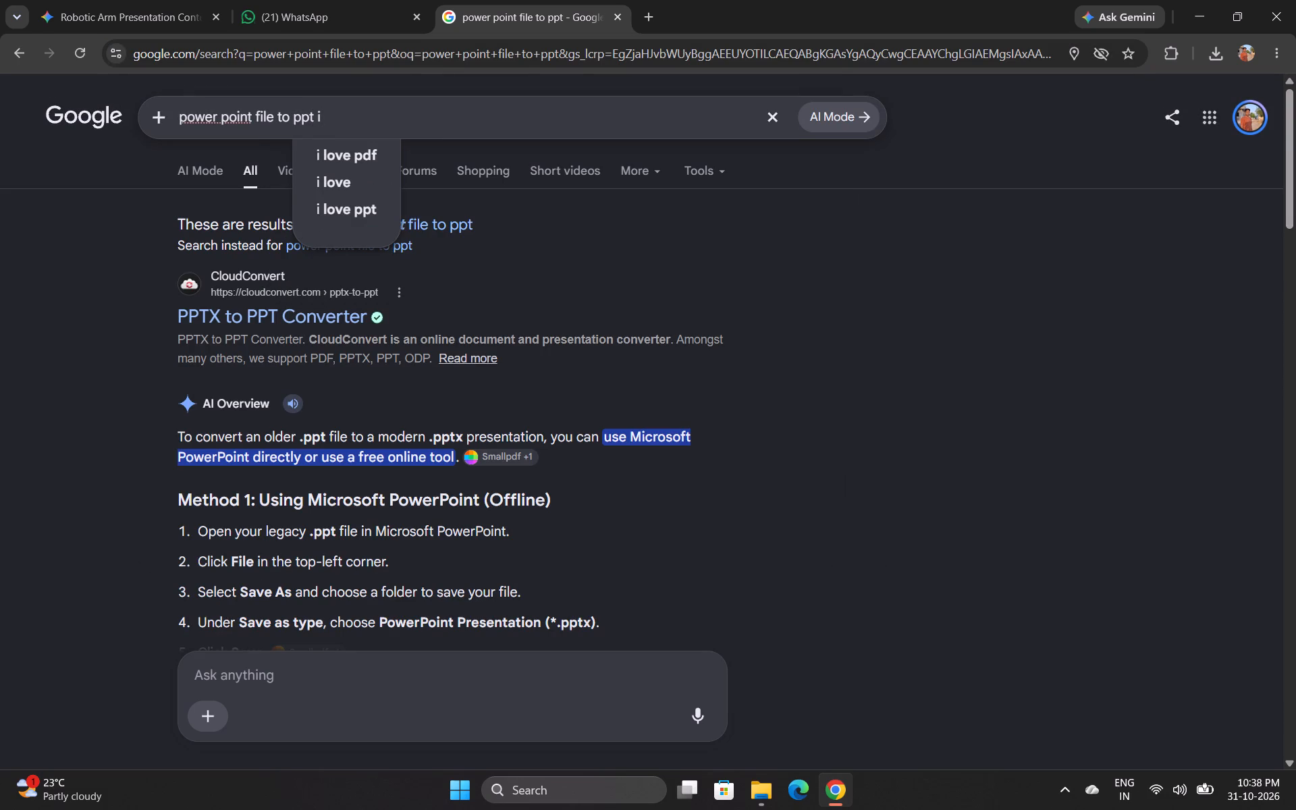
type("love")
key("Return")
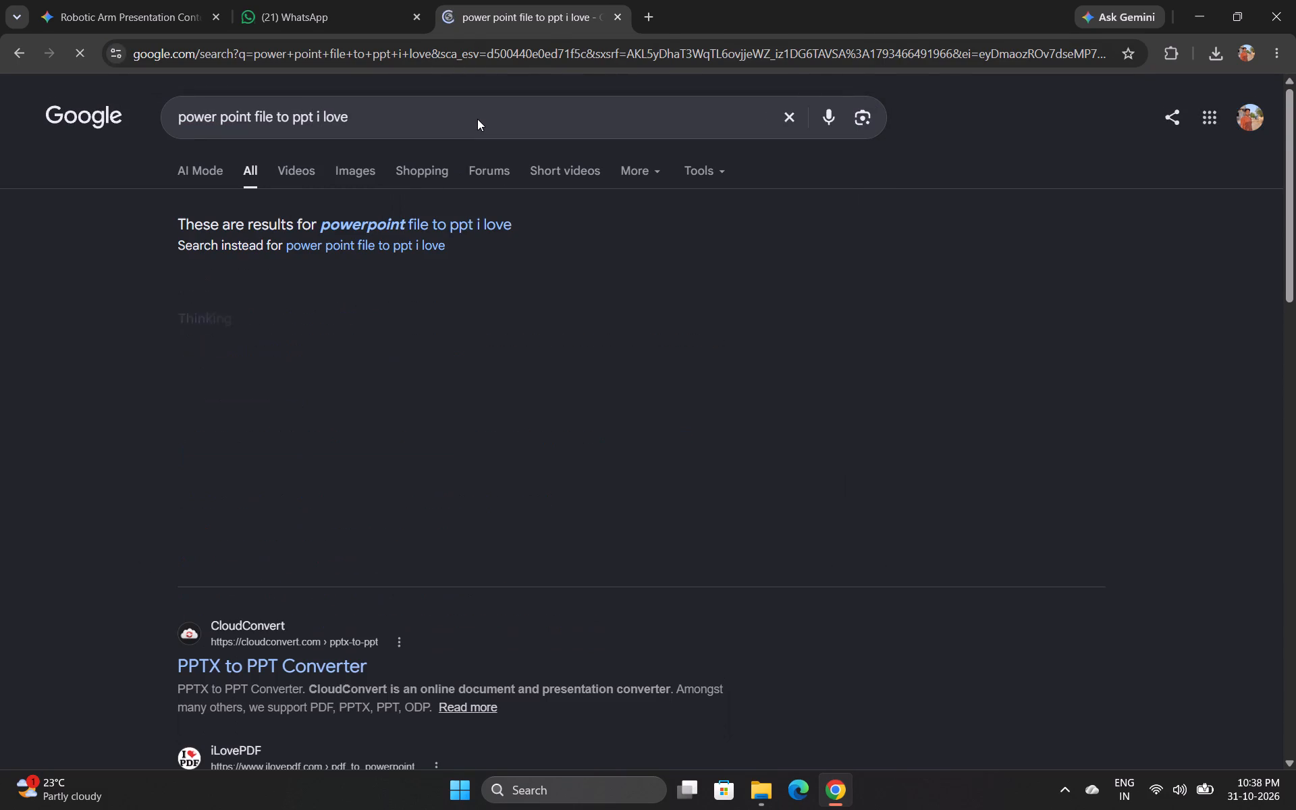
Expand the AI Overview of the refined search and look through the conversion options and converter site results.
scroll(305, 407, "down", 1)
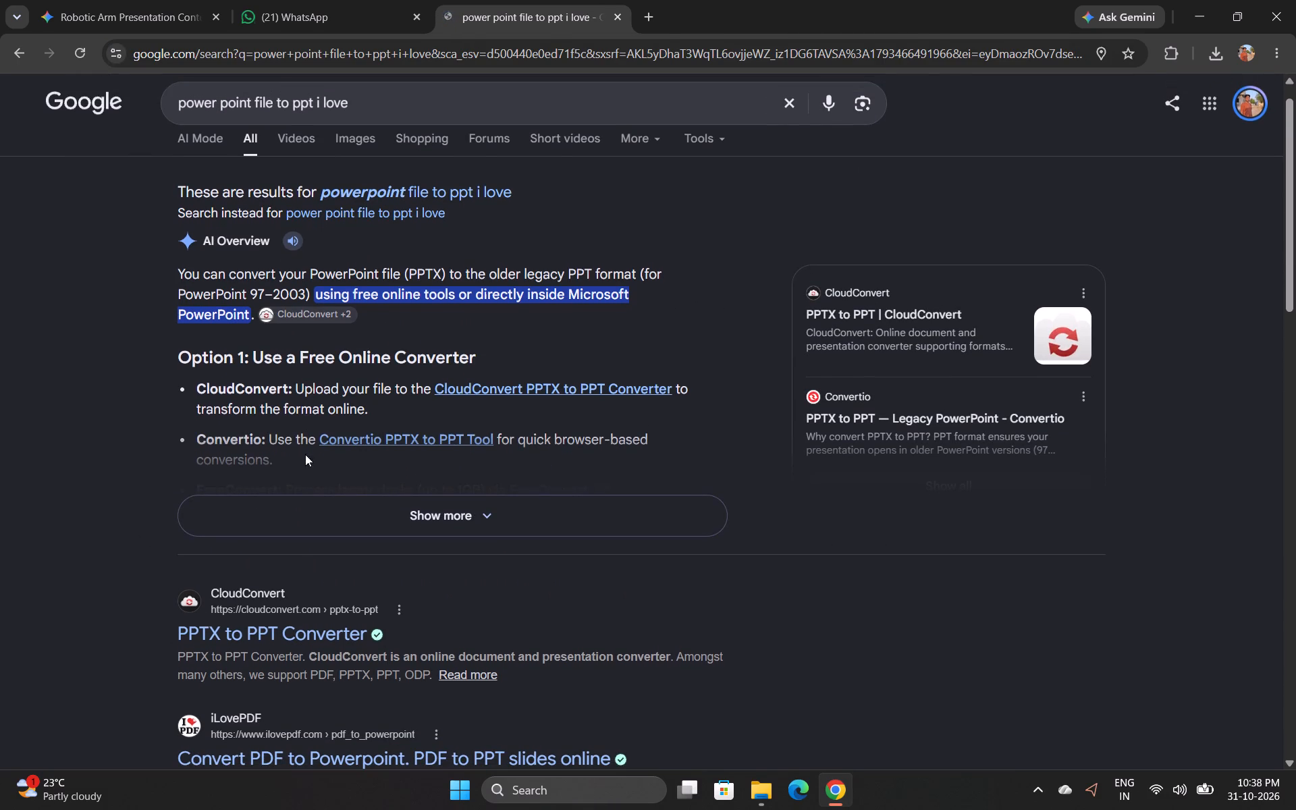
left_click(313, 515)
scroll(313, 515, "down", 5)
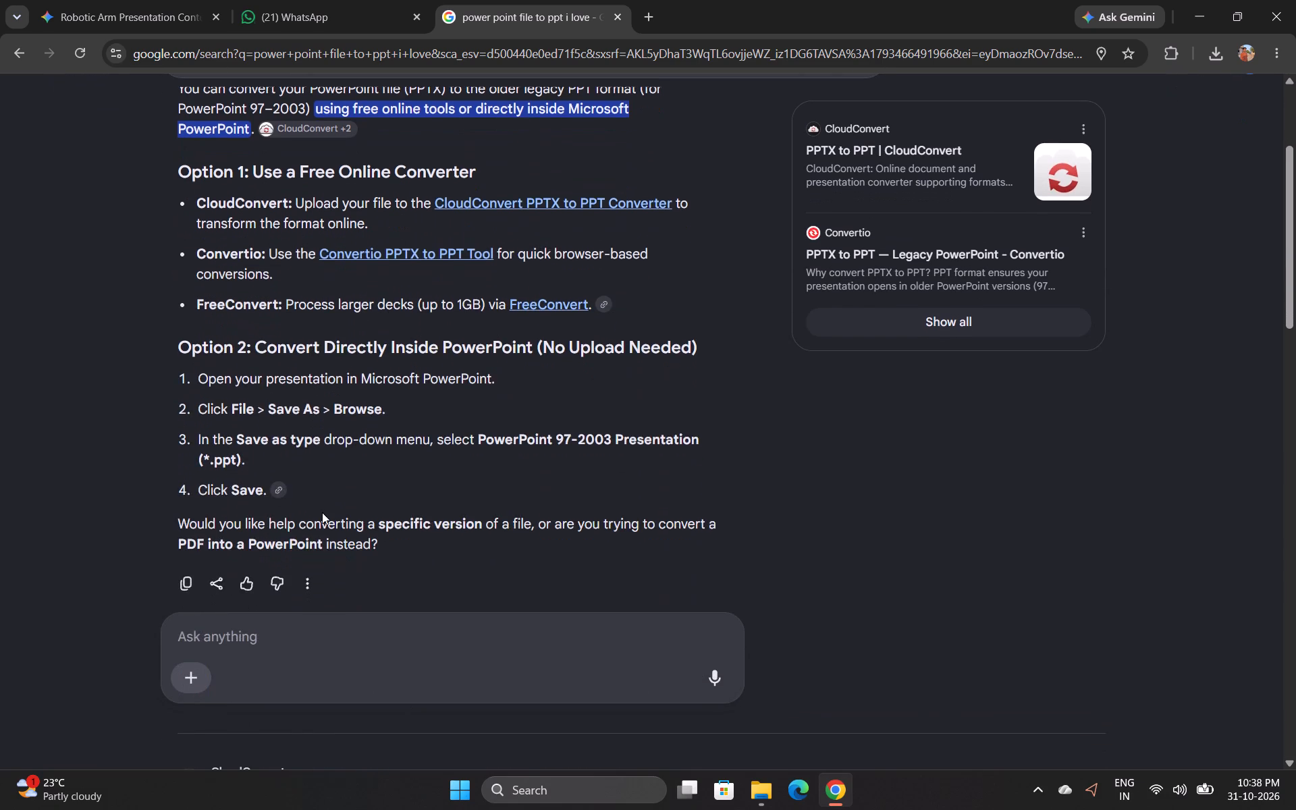
scroll(322, 512, "down", 2)
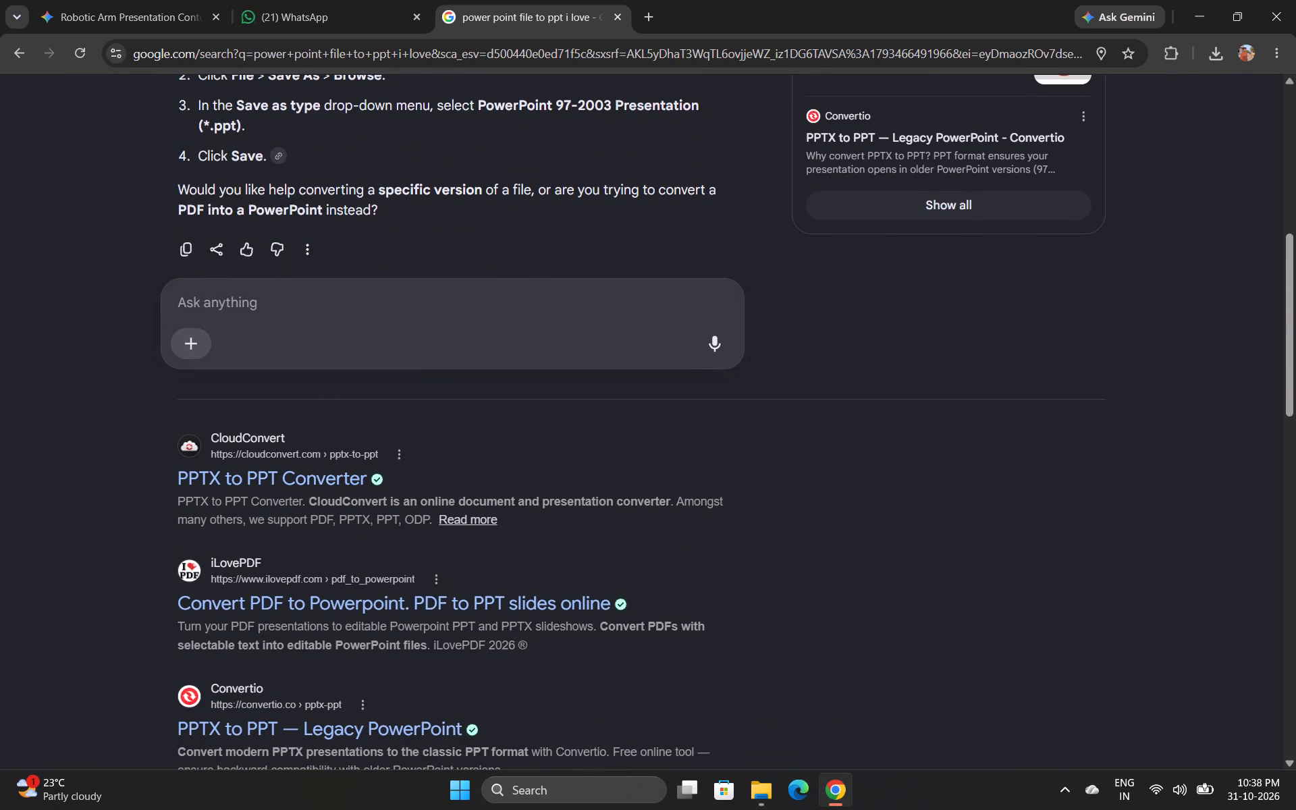
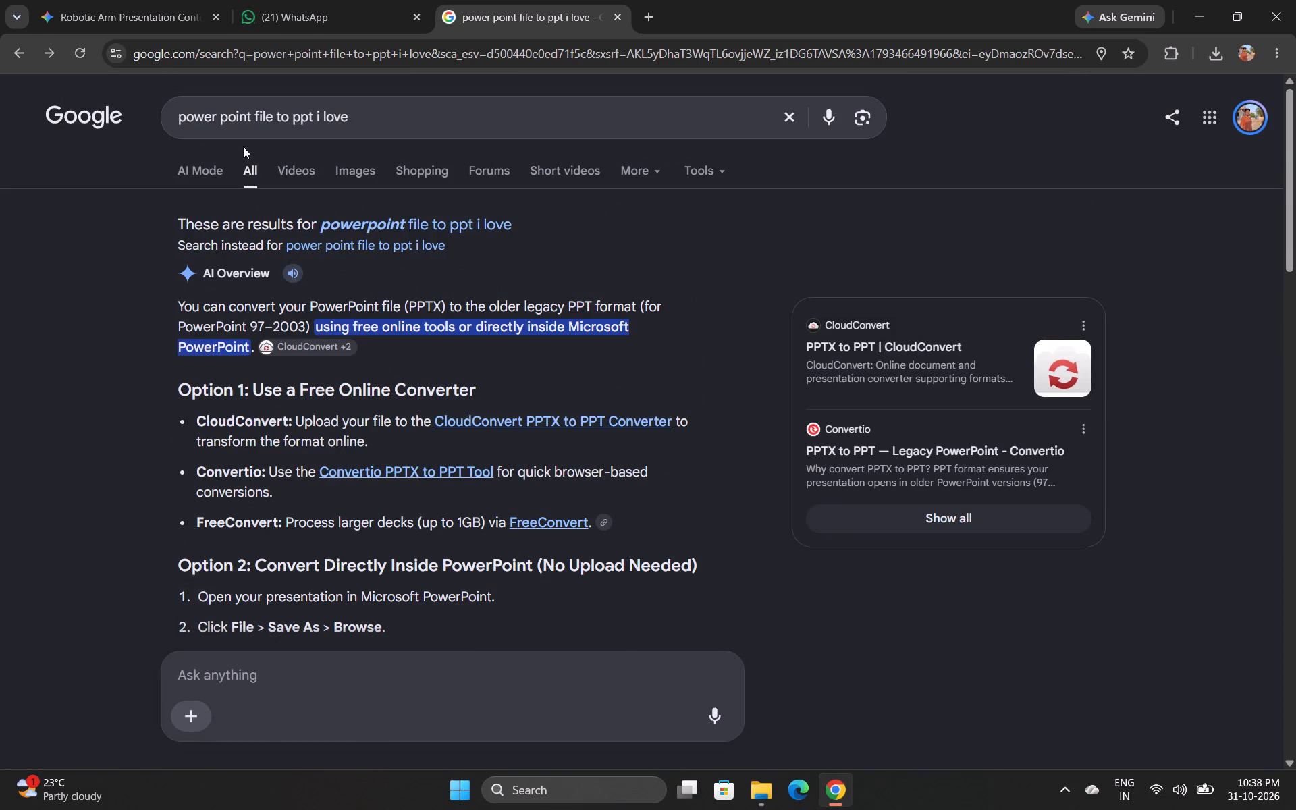
Change the Google search to "power point file to pdf i love" and open iLovePDF's Convert PowerPoint to PDF page.
left_click(312, 118)
key("BackSpace")
key("BackSpace")
key("BackSpace")
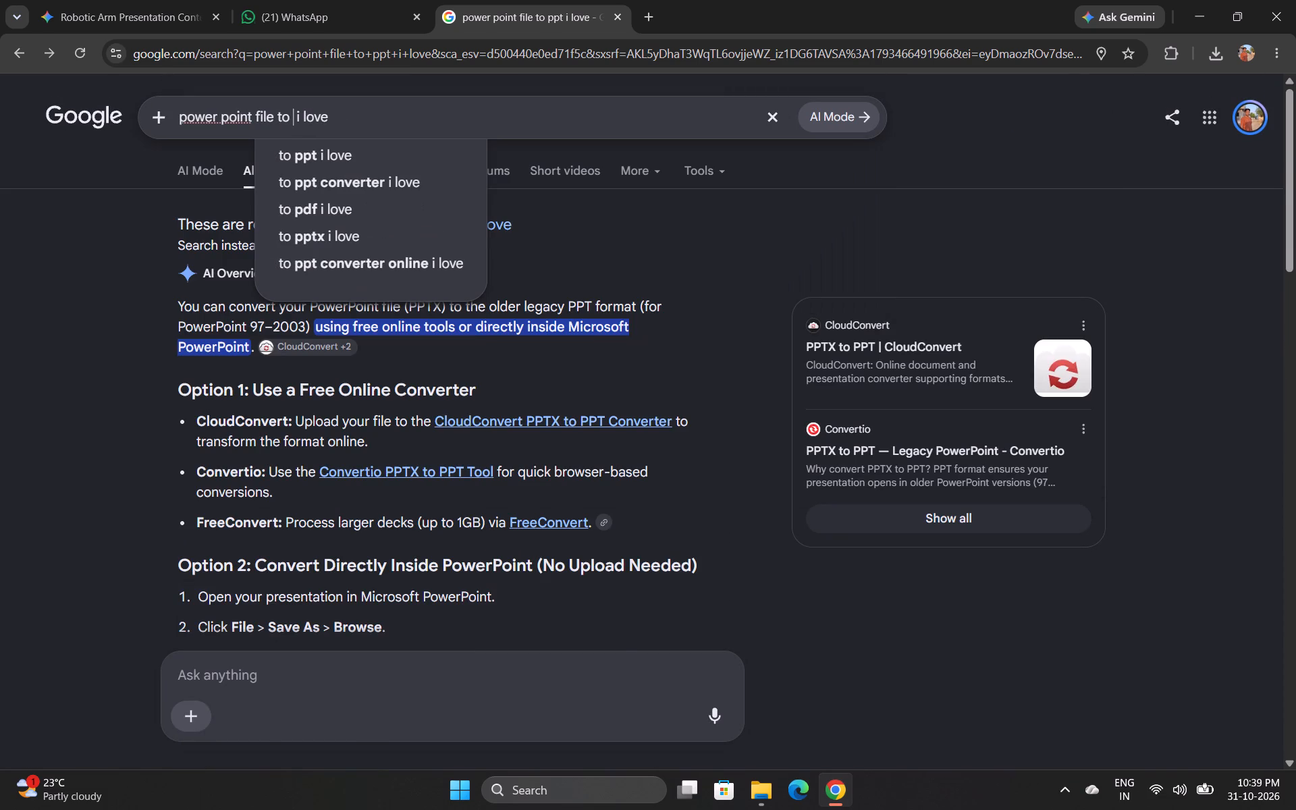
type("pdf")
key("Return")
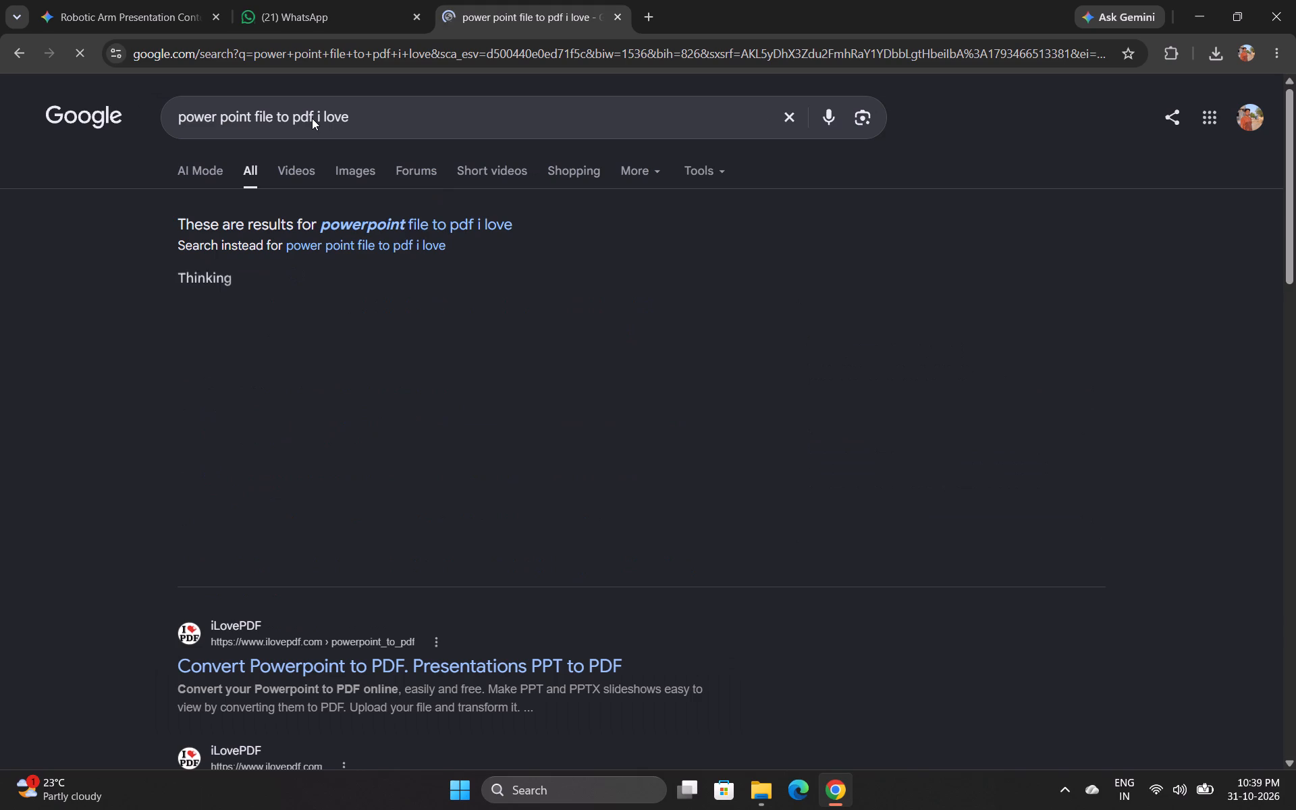
left_click(300, 674)
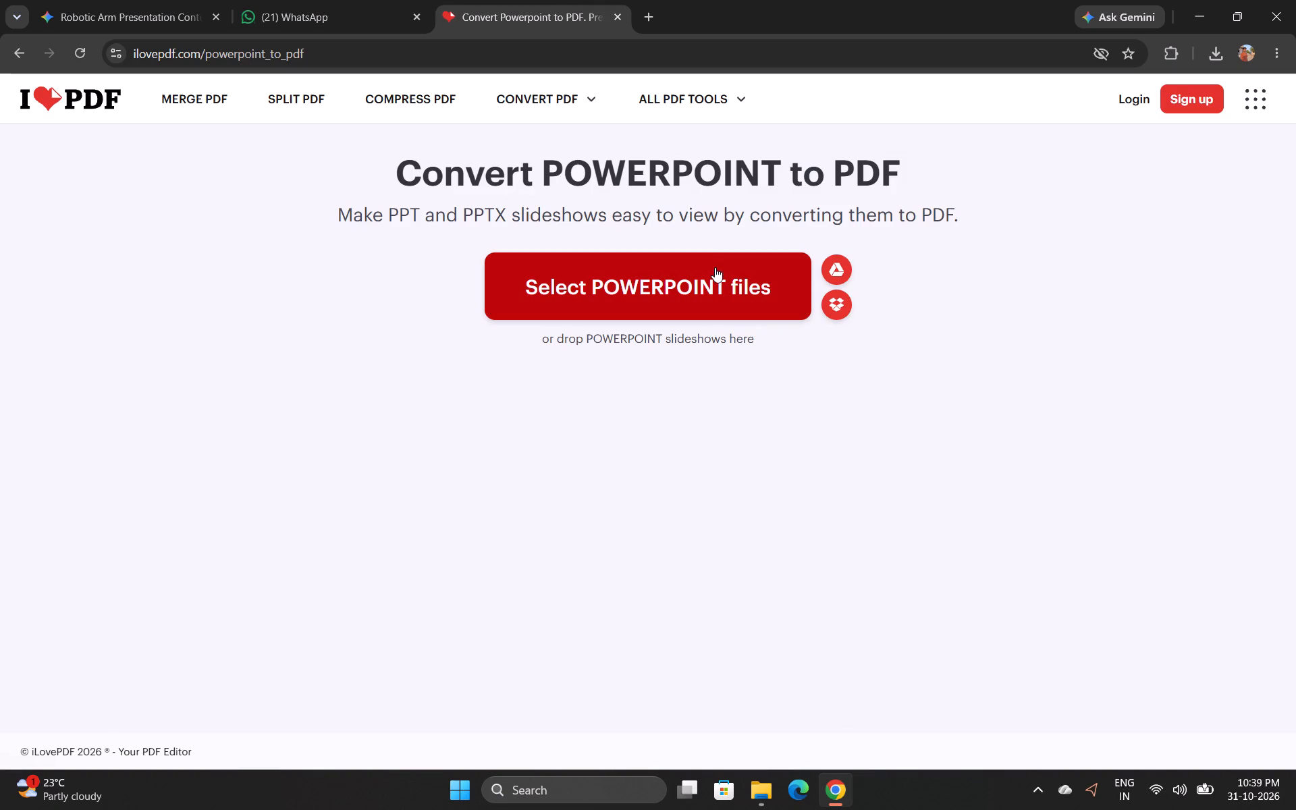
Open the file selection dialog to choose a PowerPoint file for conversion to PDF.
left_click(715, 267)
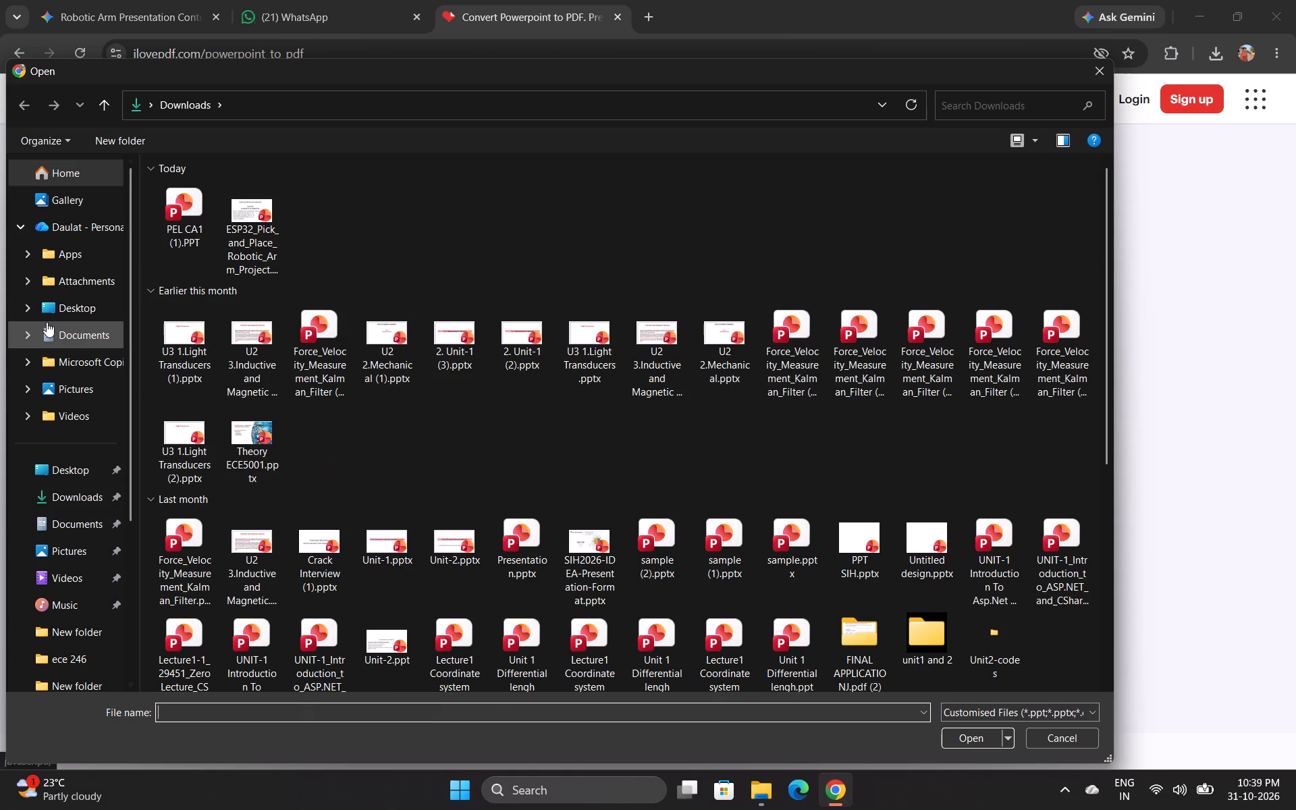
Upload Robotics.pptx from the New Volume (E:) drive to the PowerPoint to PDF converter.
scroll(54, 593, "down", 3)
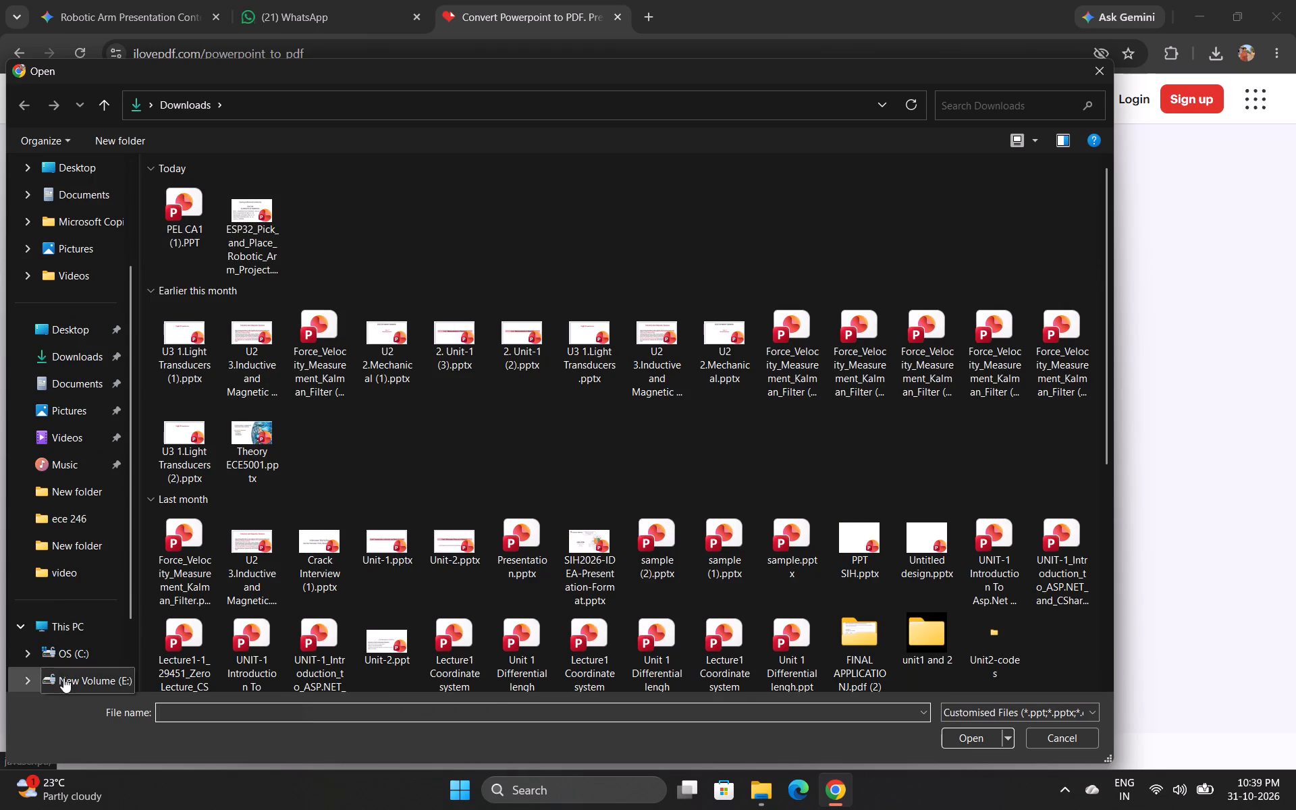
left_click(65, 678)
left_click(238, 415)
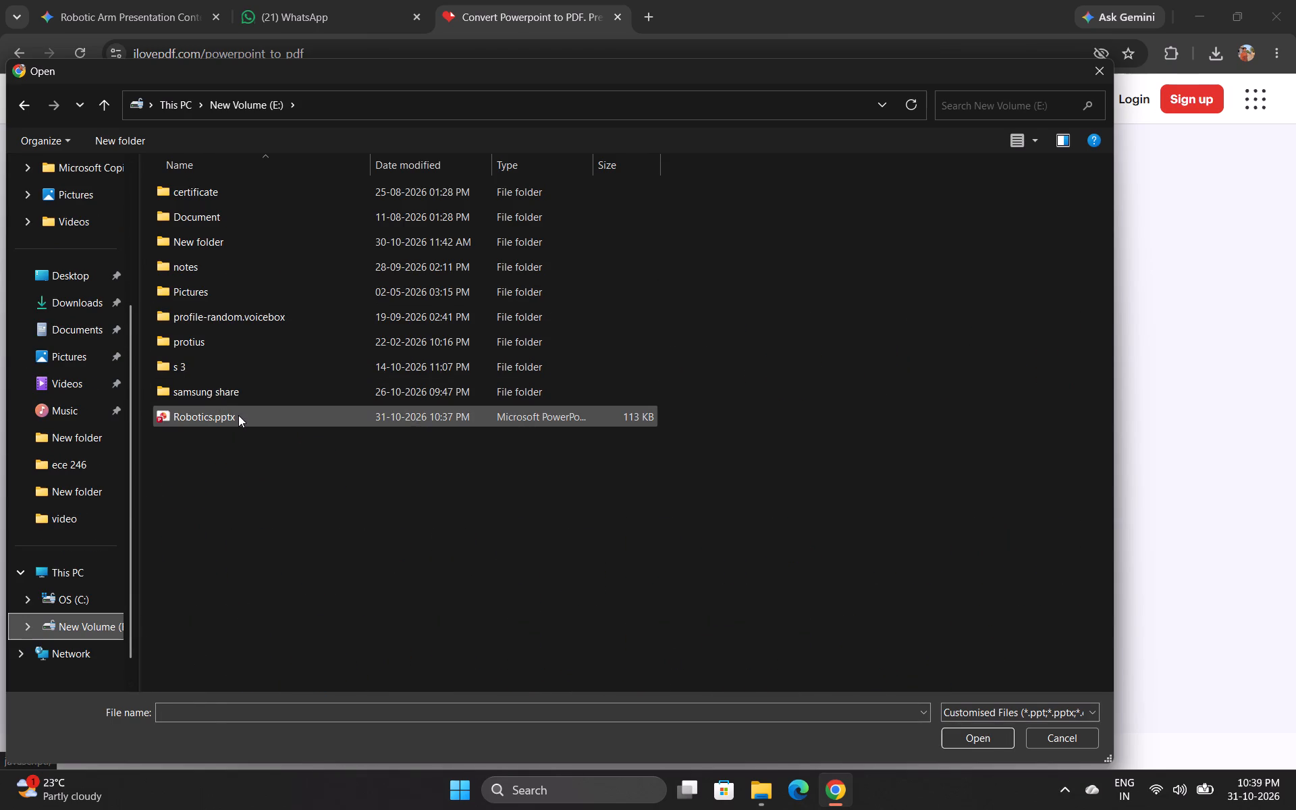
left_click(961, 736)
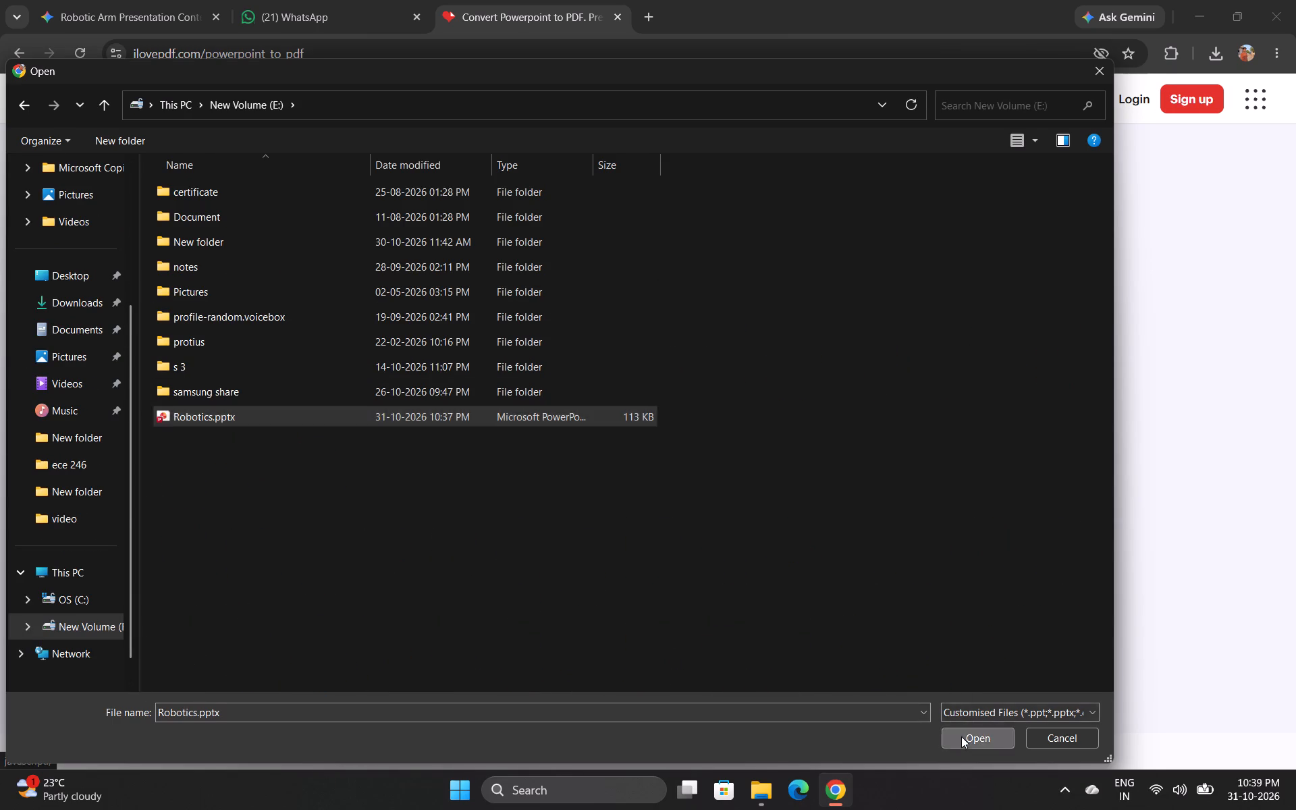
Convert the uploaded Robotics presentation to PDF and download the converted file.
left_click(1112, 713)
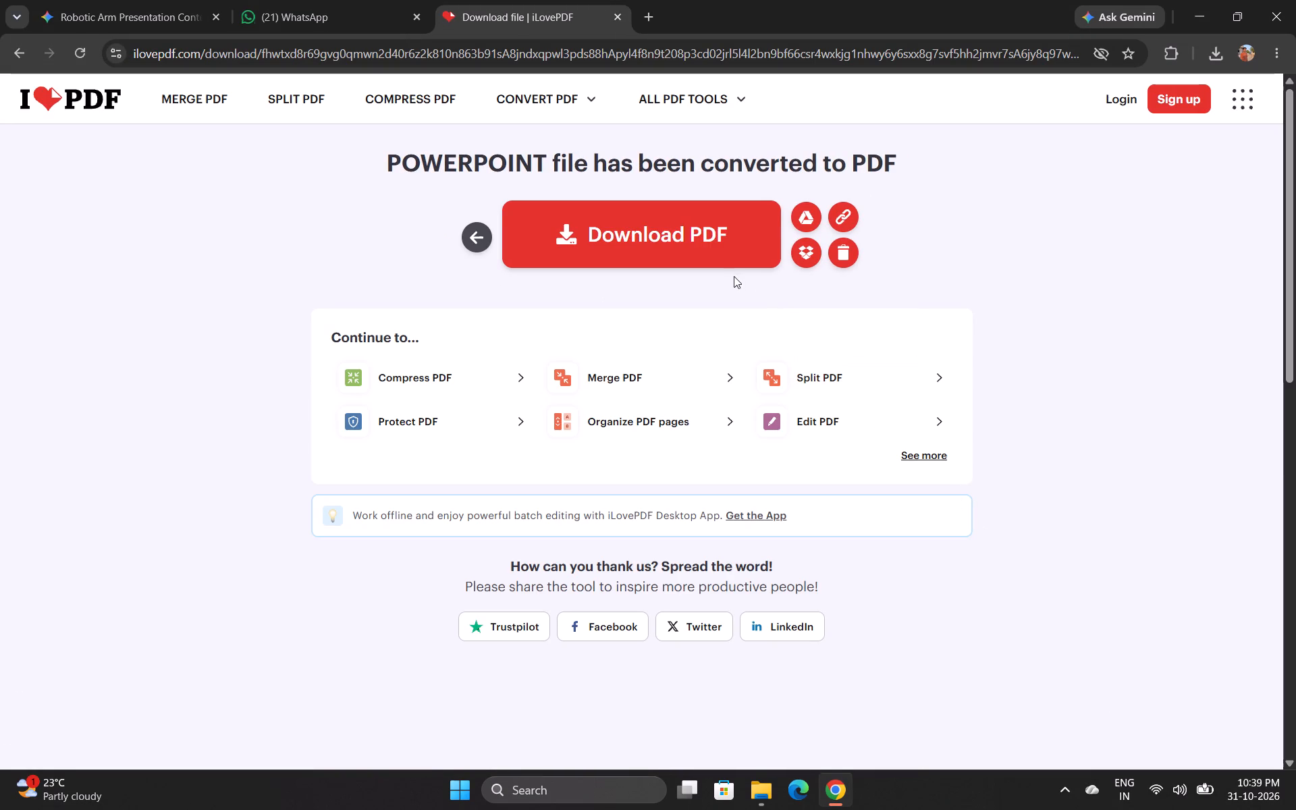
left_click(709, 232)
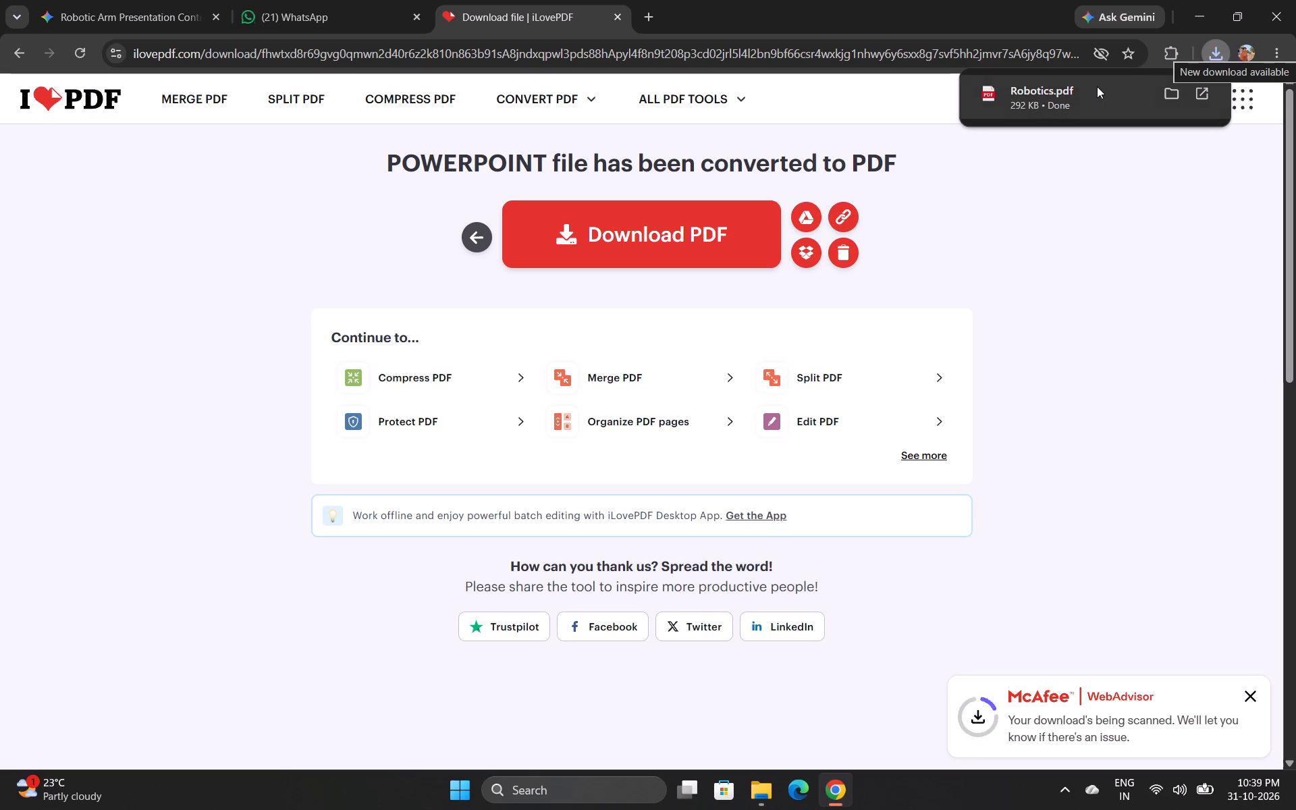
Open the downloaded Robotics.pdf and review the converted slides from the title page through to the last page.
left_click(1093, 86)
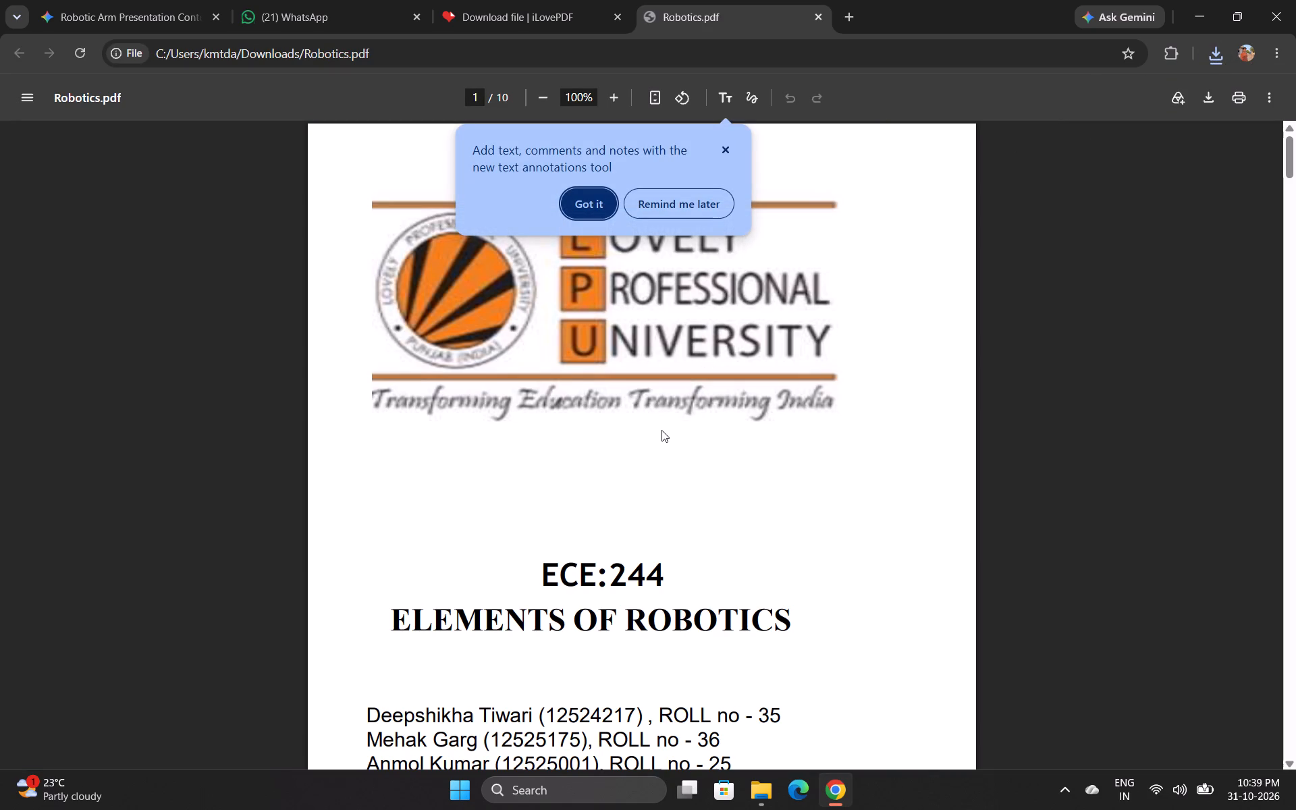
scroll(661, 430, "down", 4)
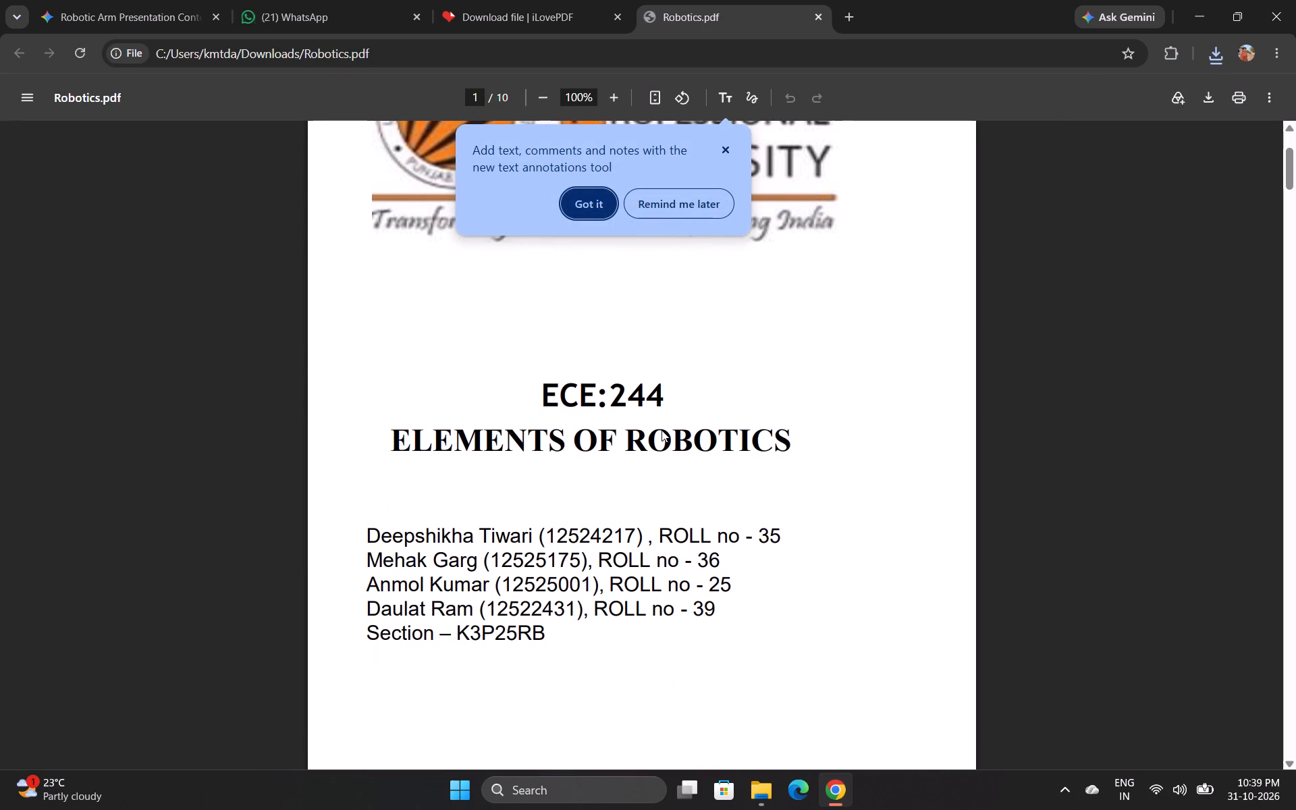
scroll(661, 430, "up", 1)
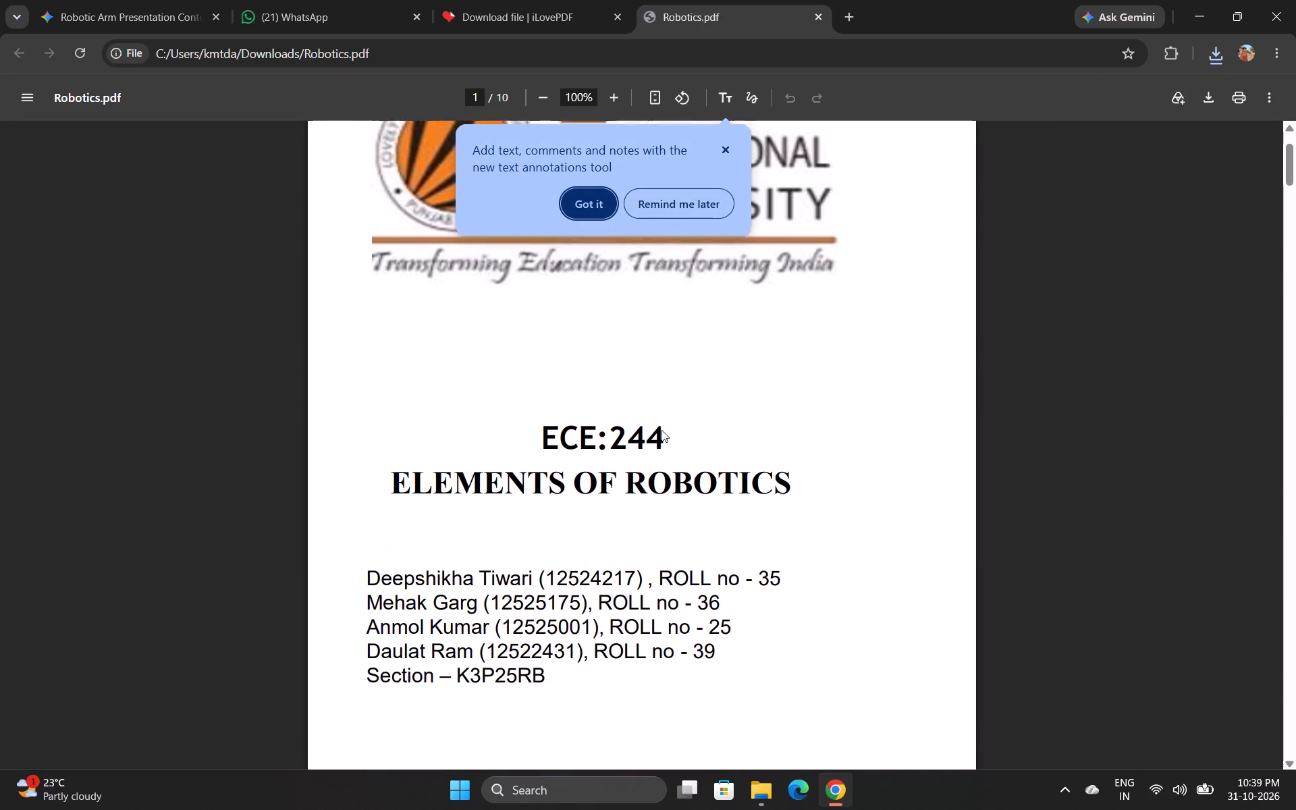
scroll(661, 430, "up", 1)
scroll(936, 574, "down", 5)
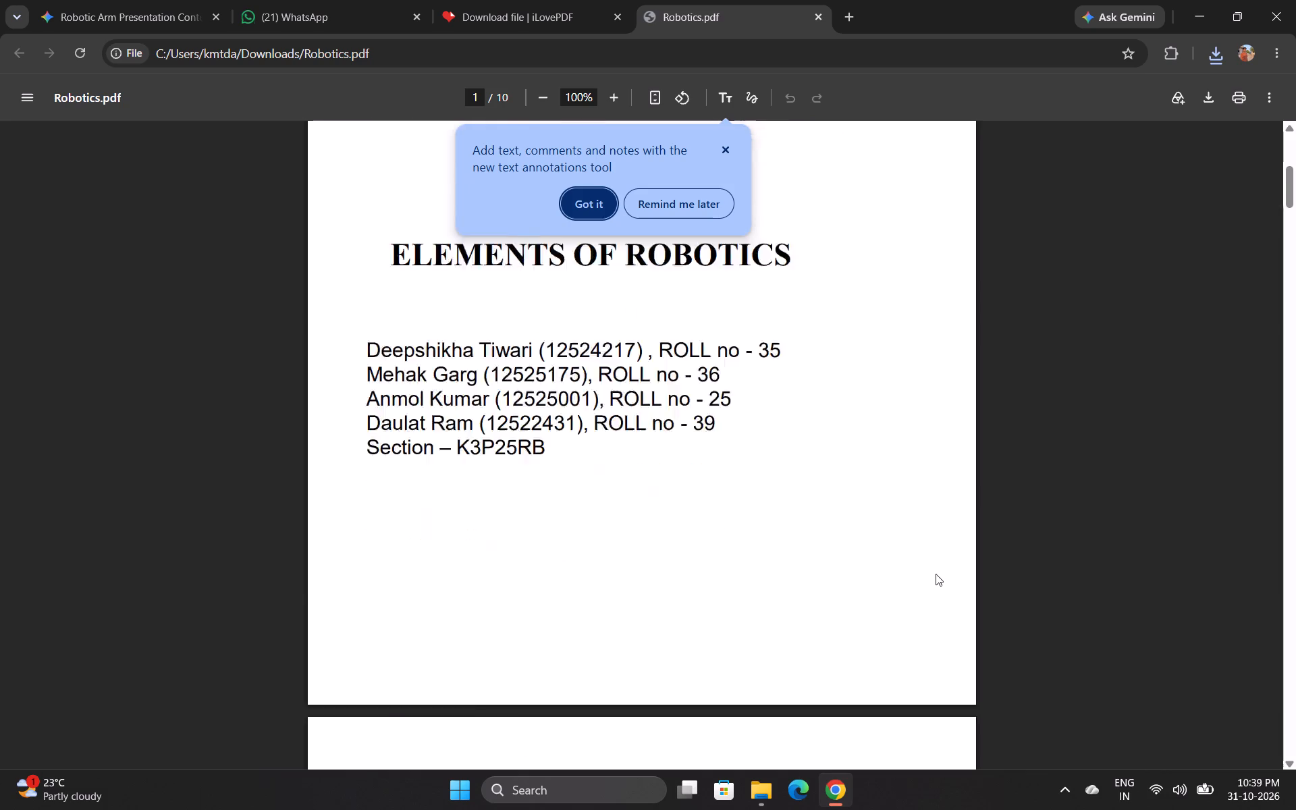
scroll(936, 574, "down", 10)
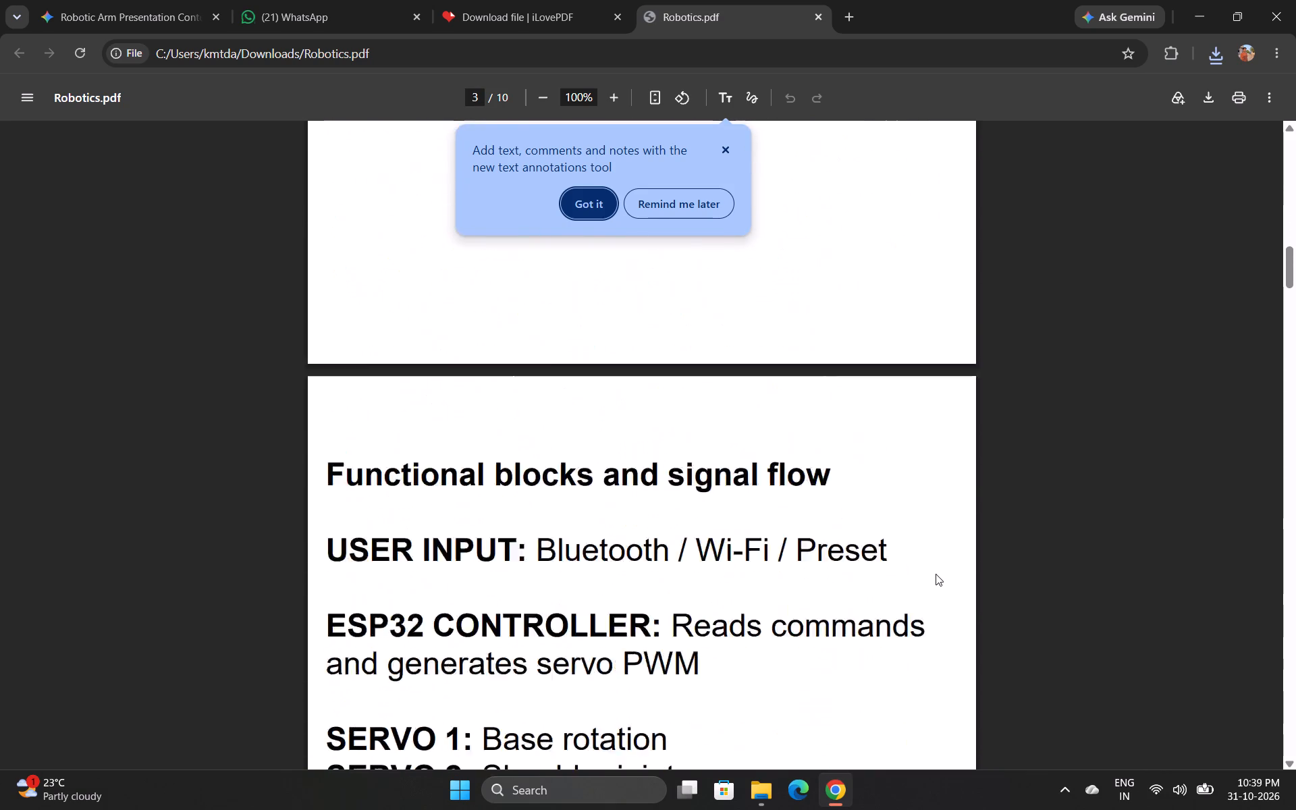
scroll(936, 574, "down", 9)
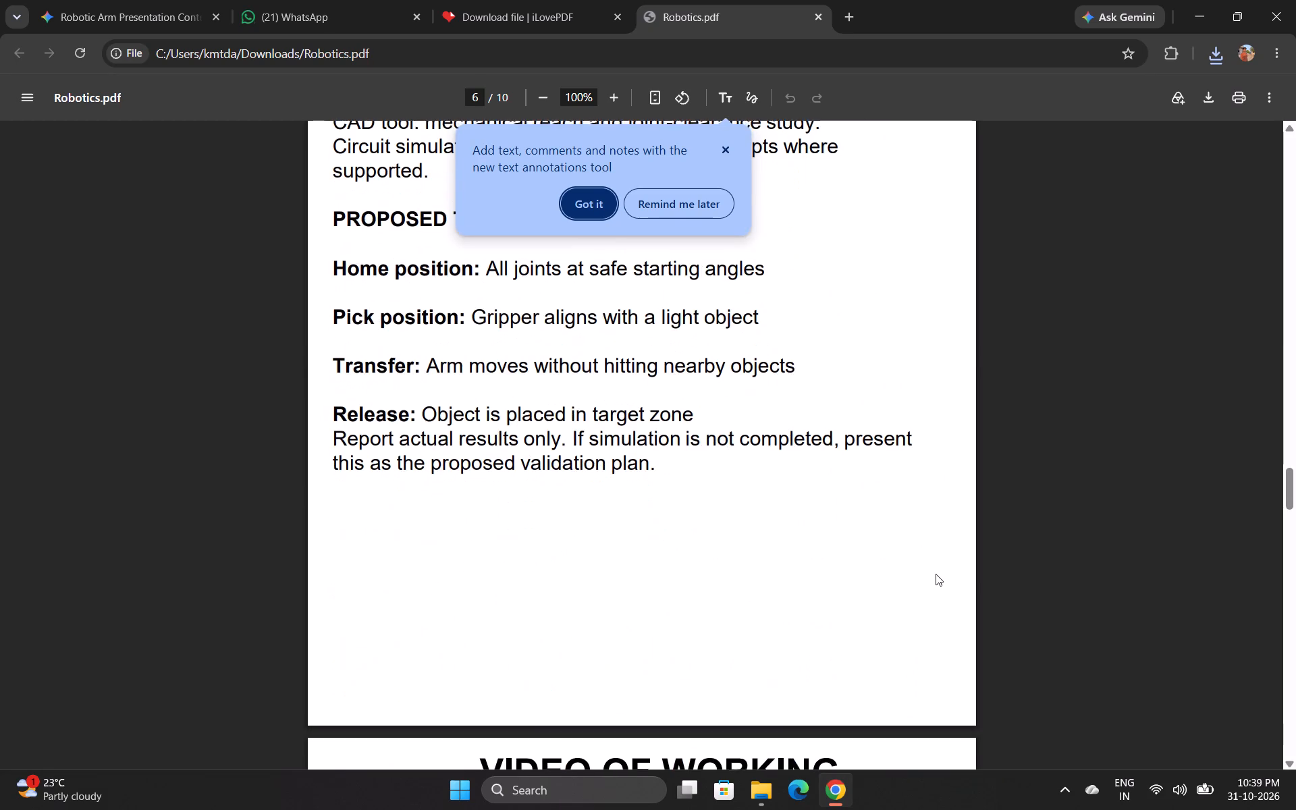
scroll(936, 574, "down", 15)
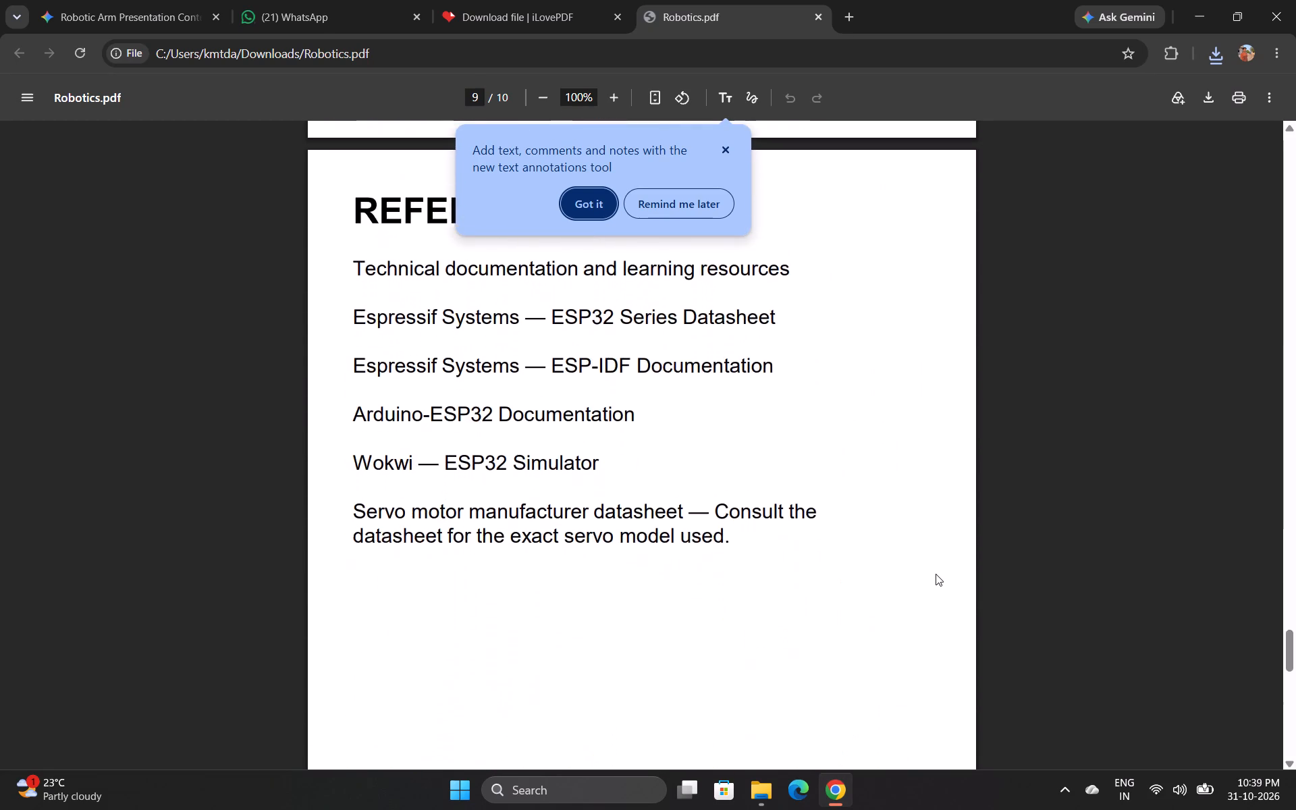
scroll(936, 574, "down", 2)
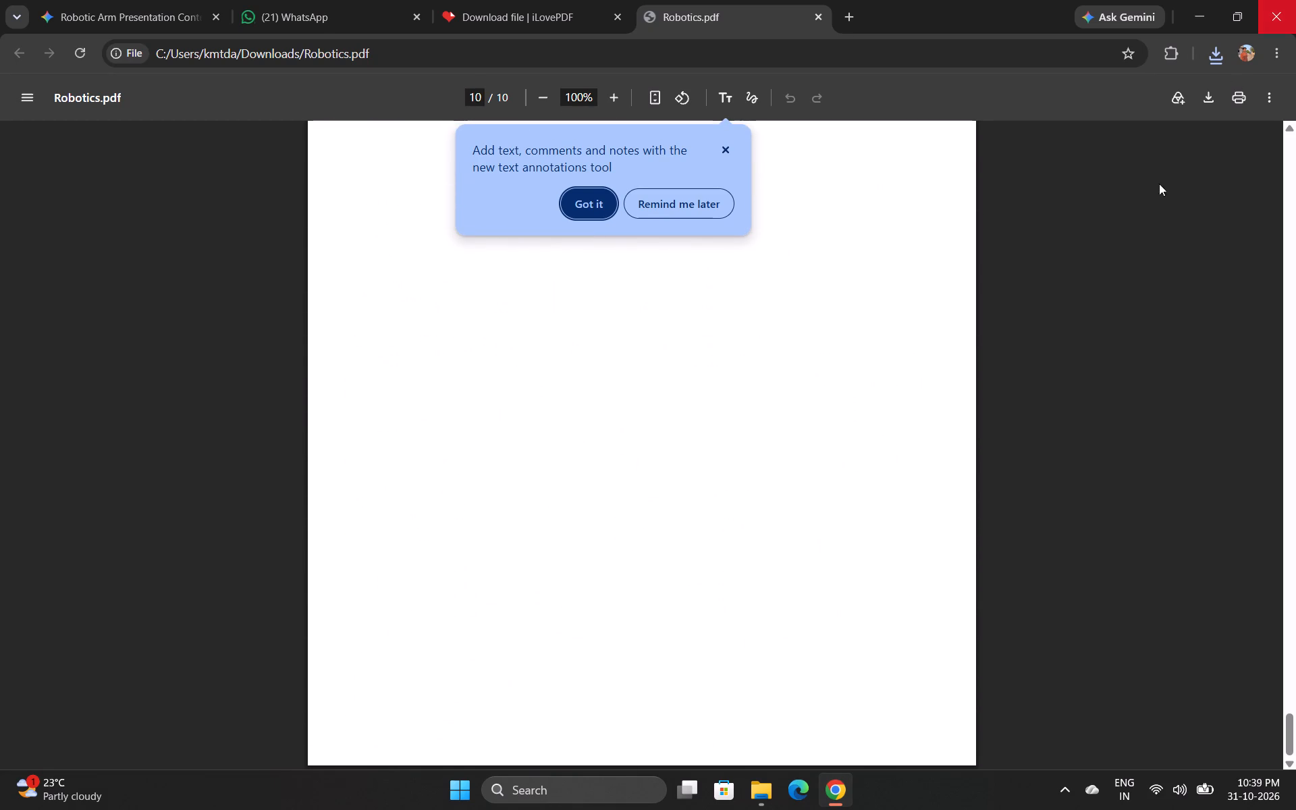
Switch to the New Volume (E:) File Explorer window and copy Robotics.pdf from the Downloads folder.
left_click(765, 776)
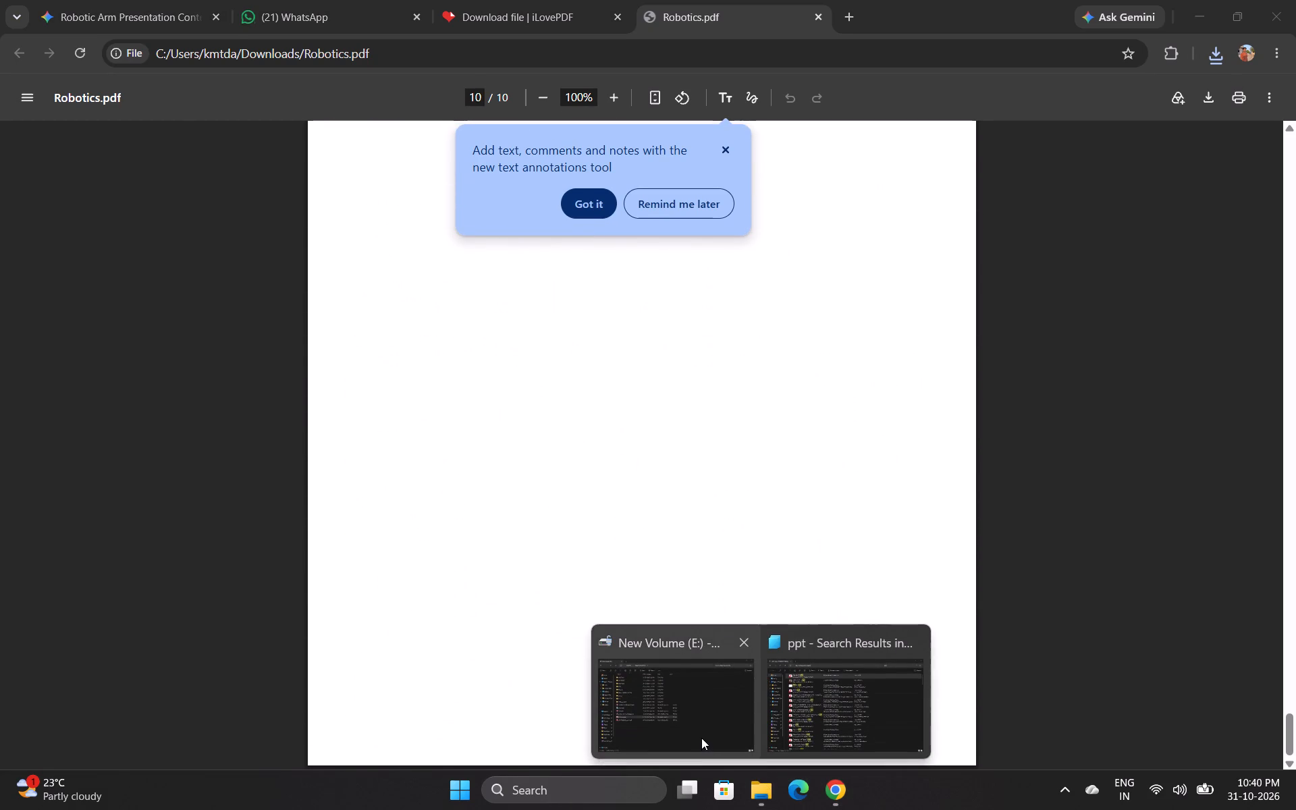
left_click(701, 738)
left_click(103, 453)
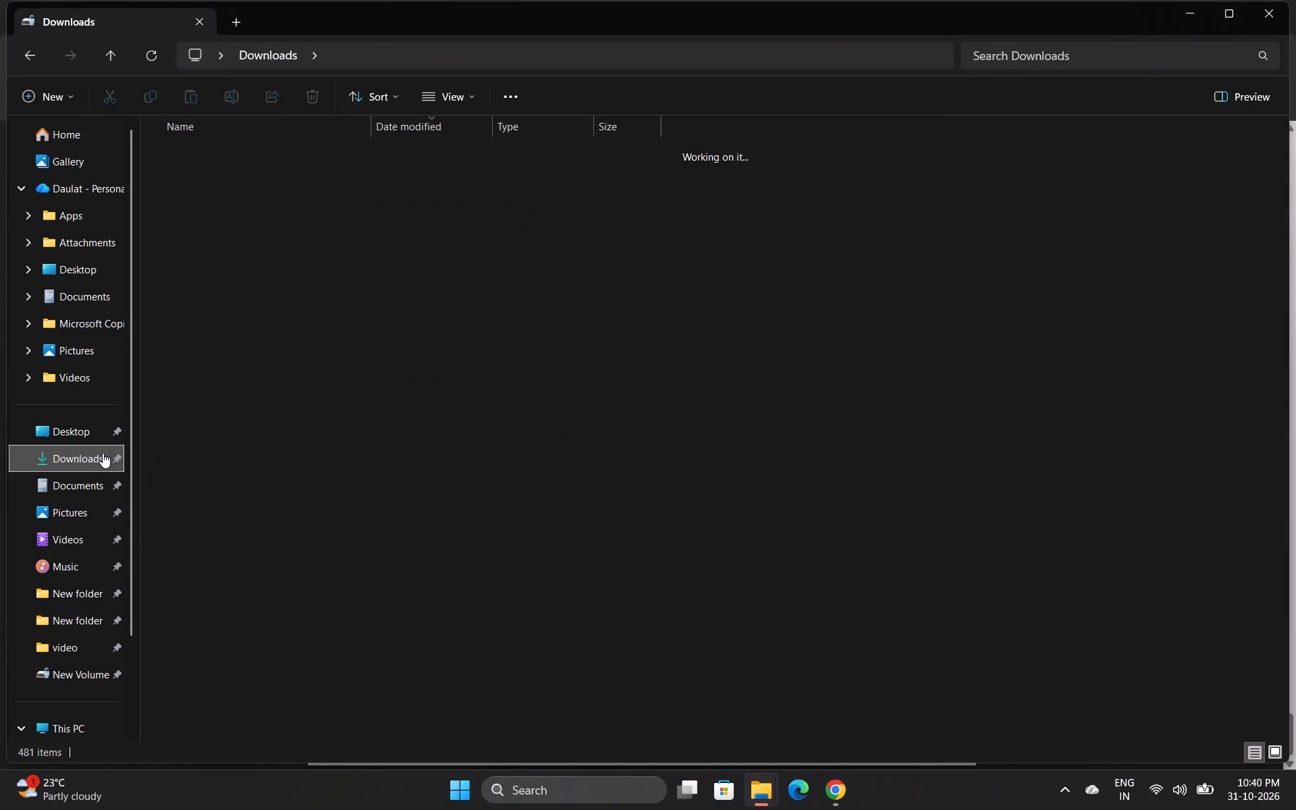
left_click(286, 174)
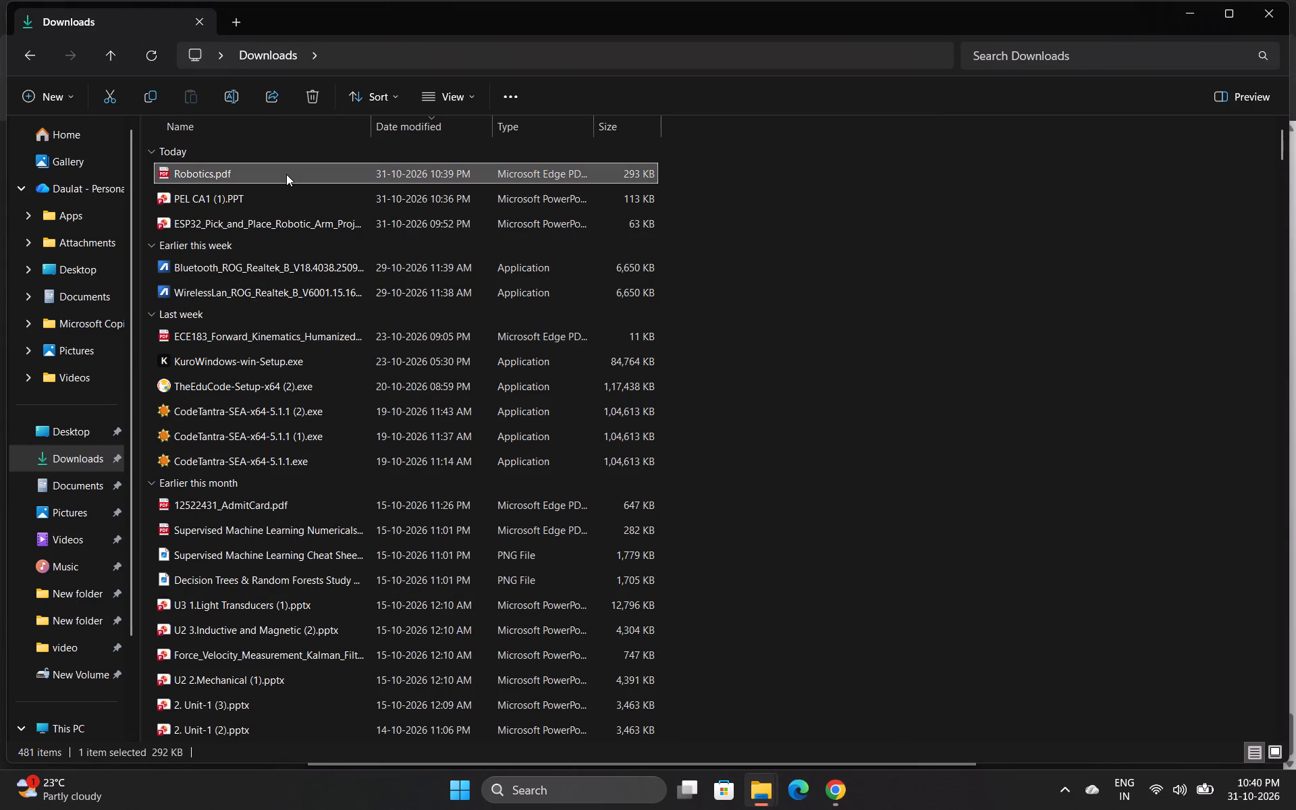
key("ctrl+c")
Switch back to Chrome with the copied Robotics.pdf ready for sharing.
left_click(824, 789)
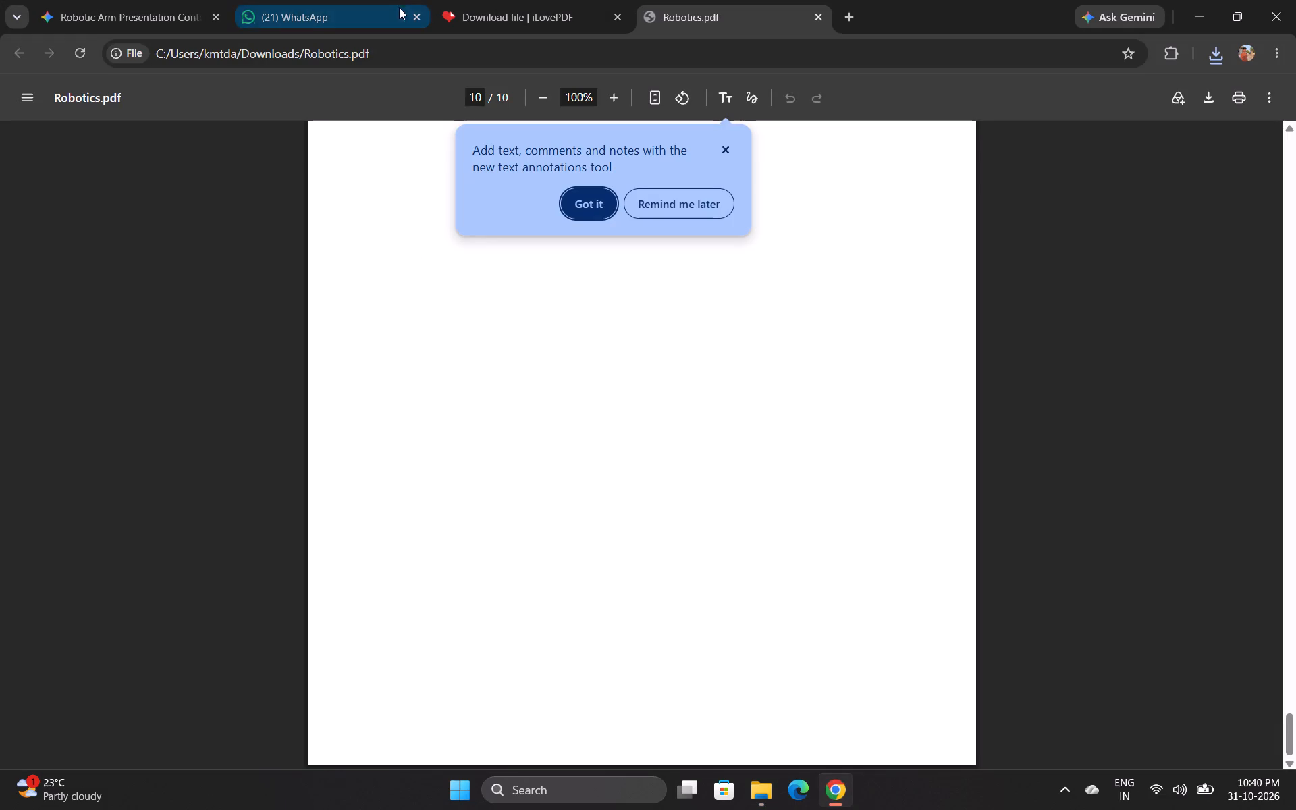